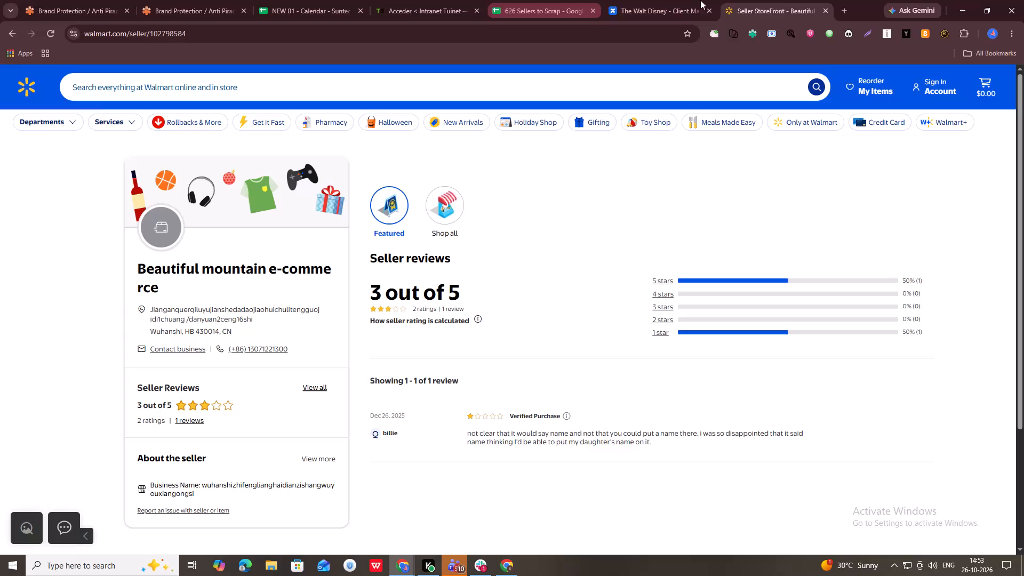
Open the DDmei Shop storefront using its seller URL from the 626 Sellers to Scrap sheet and show all its items.
click(647, 0)
click(473, 0)
click(544, 0)
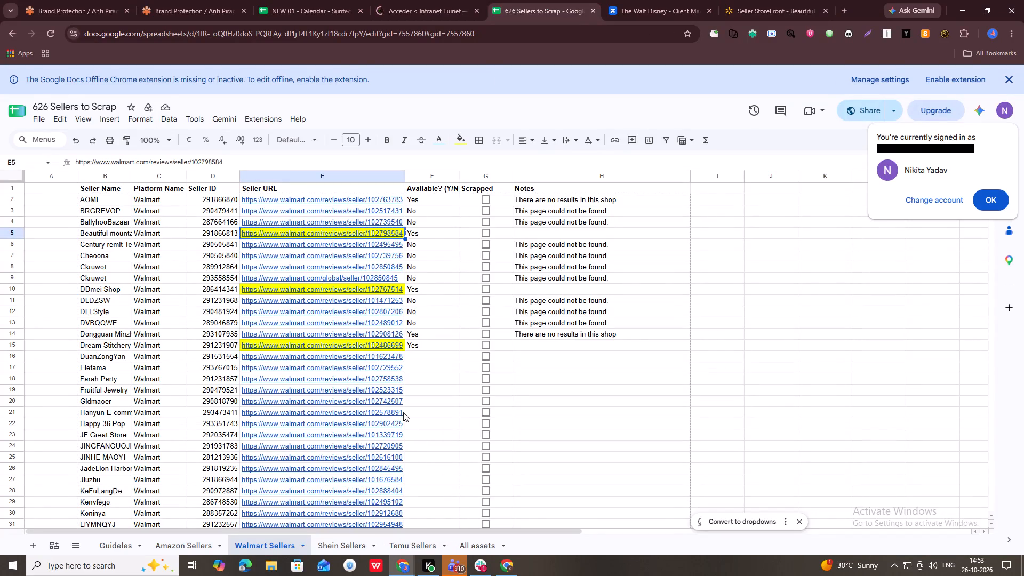
click(378, 290)
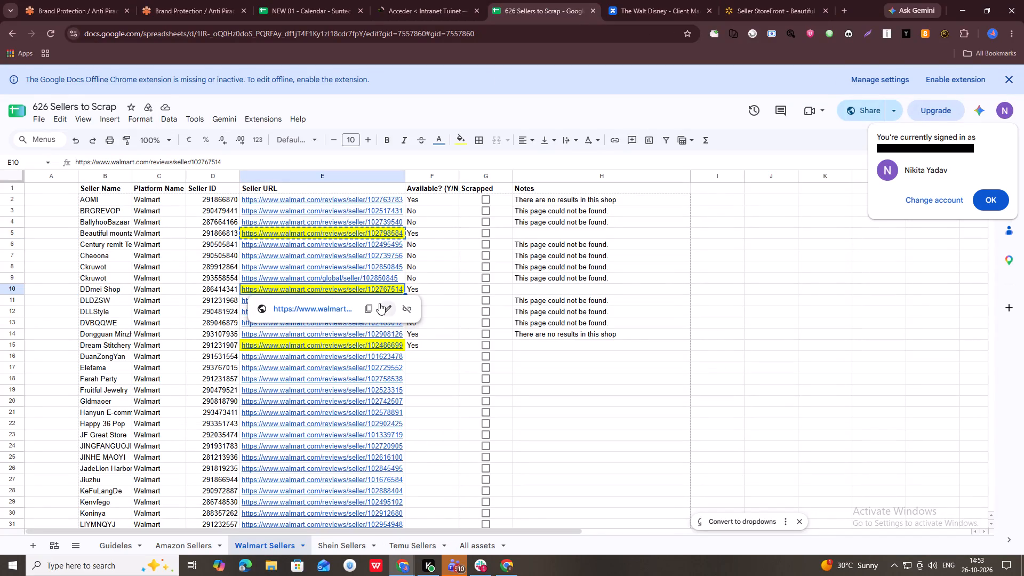
key(ctrl+c)
click(775, 0)
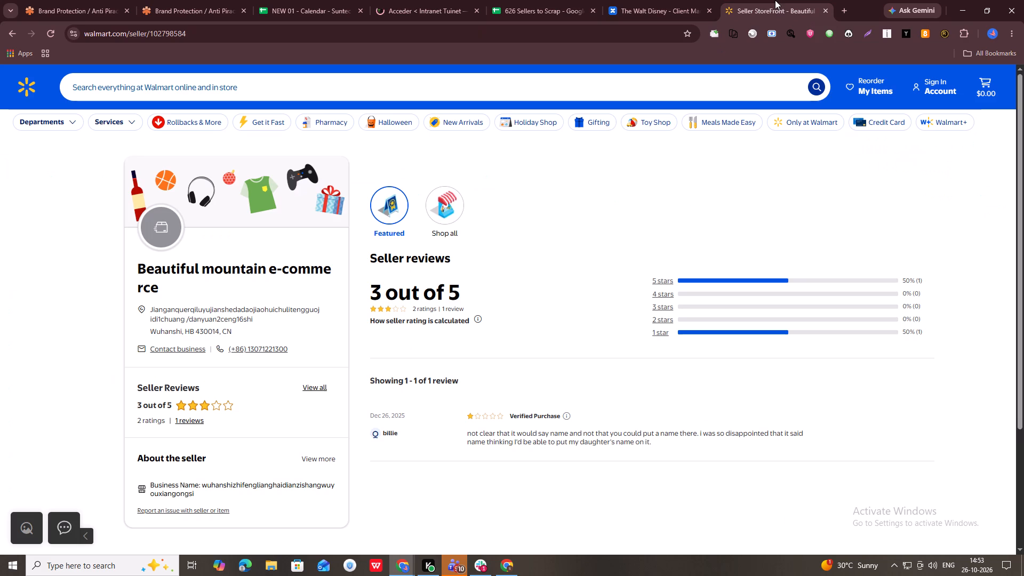
click(290, 36)
key(ctrl+v)
key(Return)
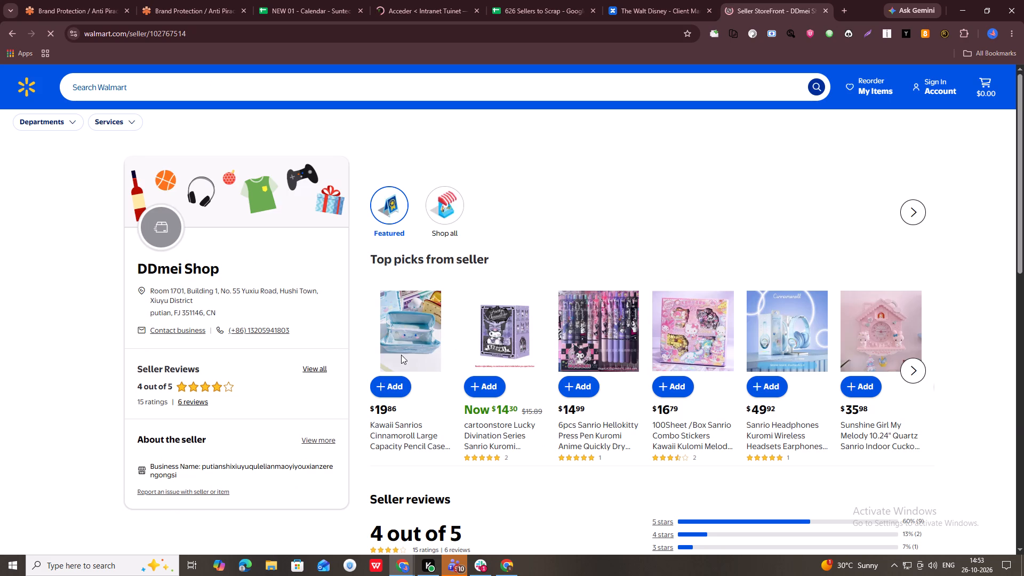
click(444, 214)
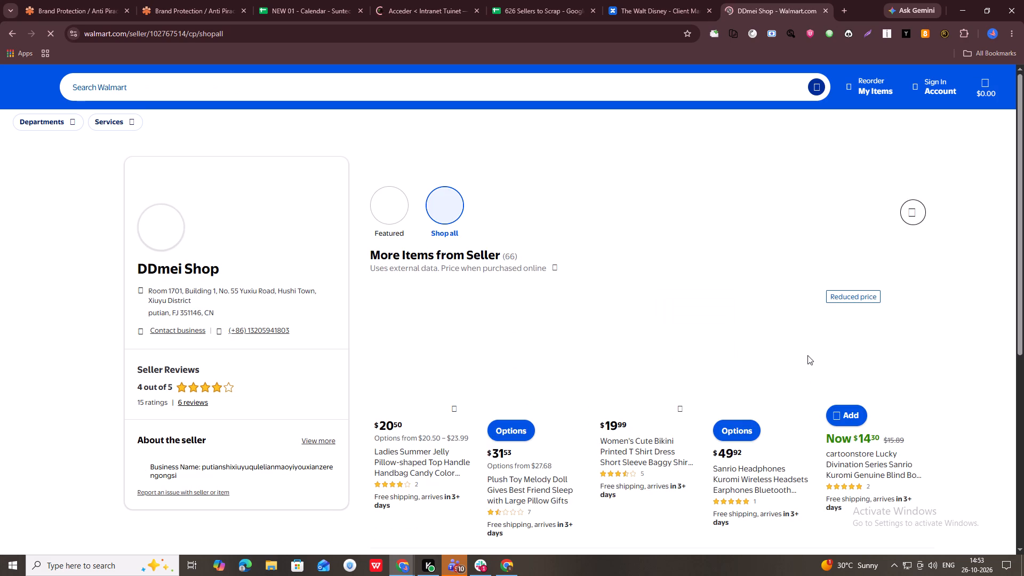
Examine the products on the first page of DDmei Shop's full item list.
scroll(667, 385, down, 7)
scroll(681, 447, down, 8)
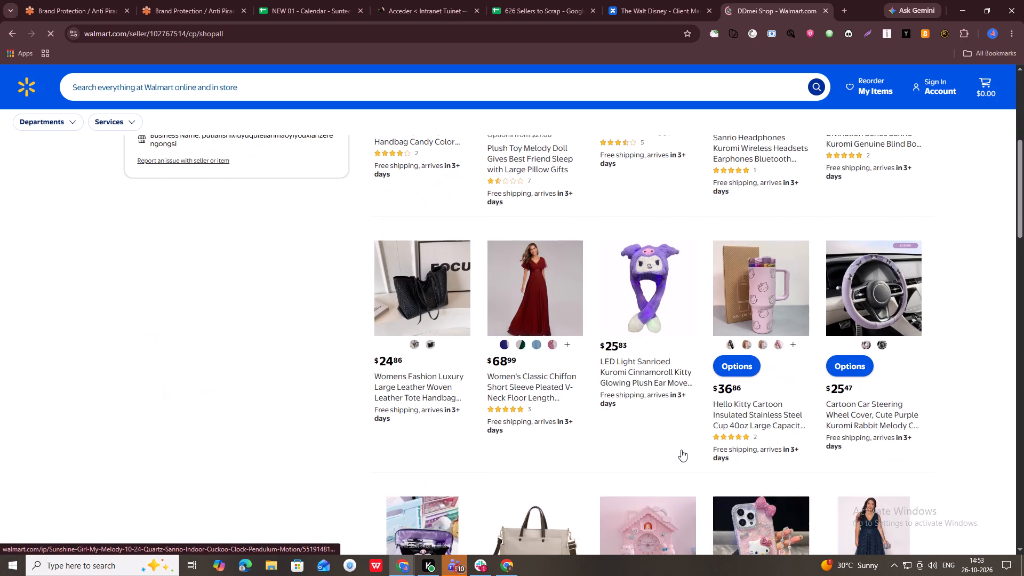
scroll(681, 445, down, 7)
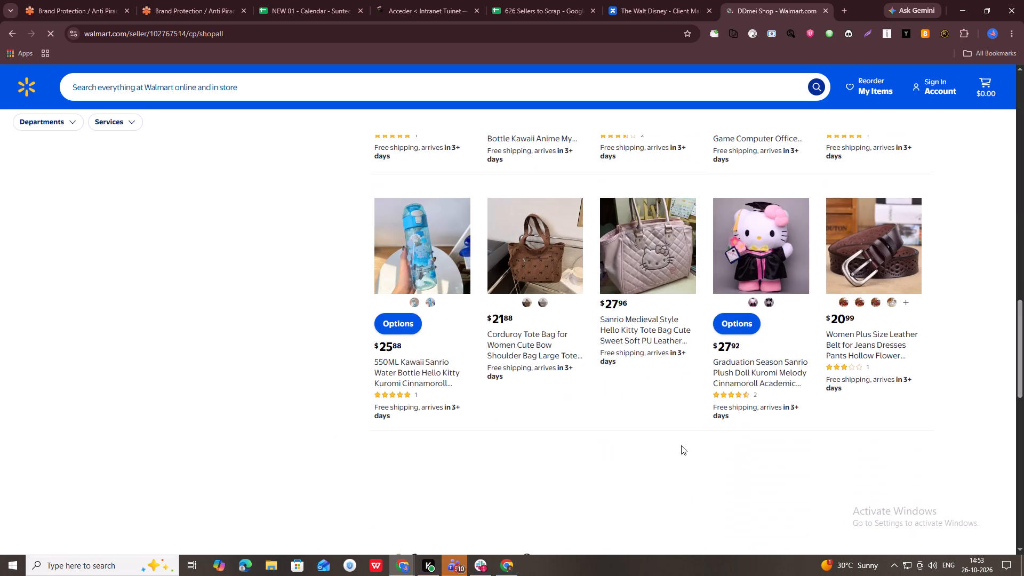
scroll(681, 445, down, 14)
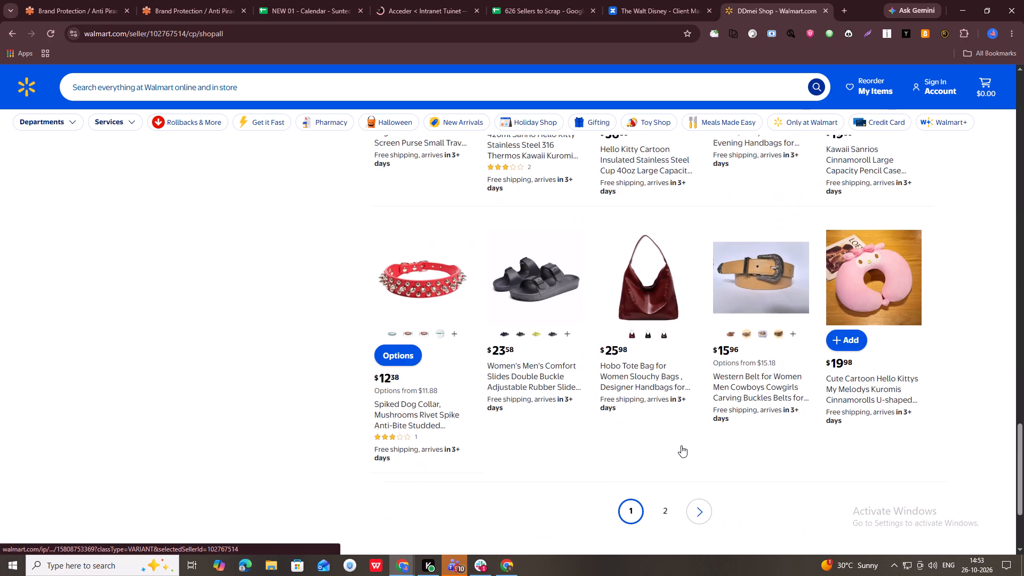
scroll(681, 445, up, 10)
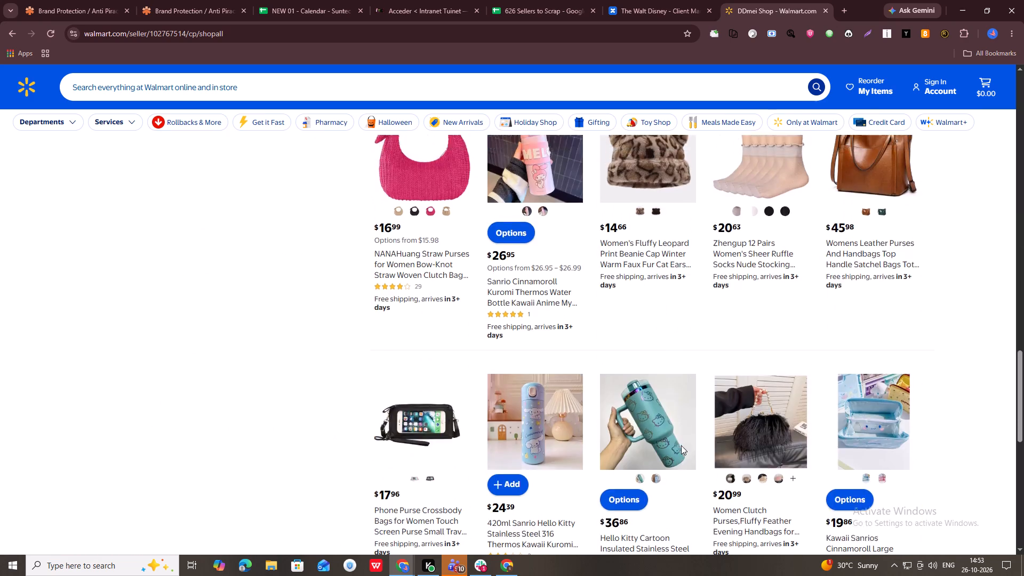
scroll(681, 445, up, 16)
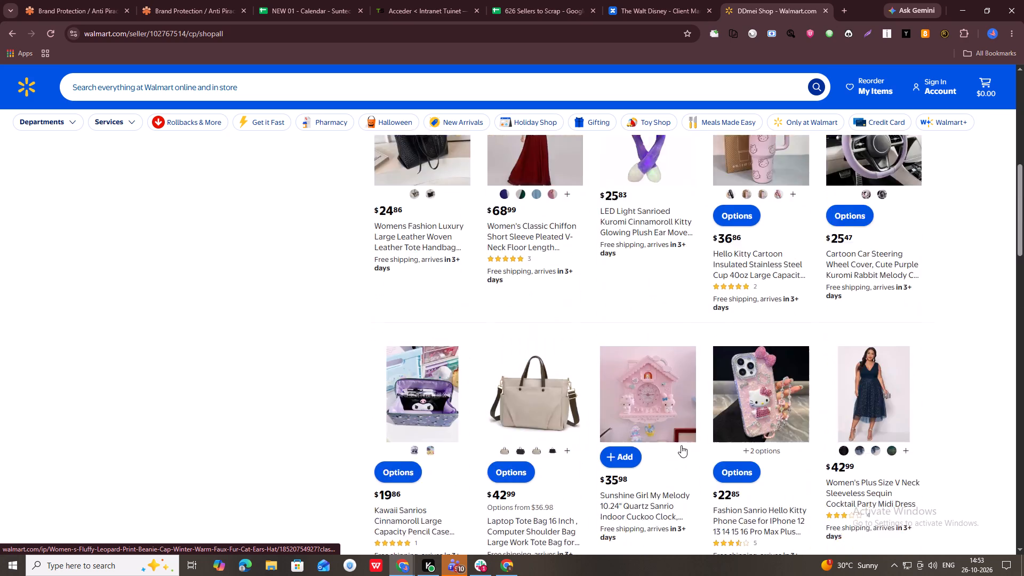
scroll(681, 445, up, 19)
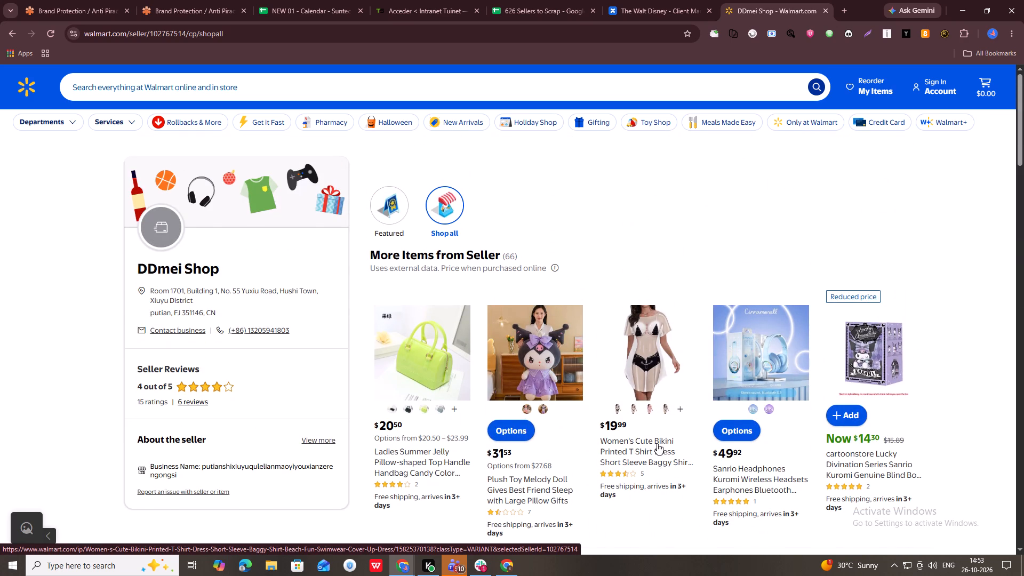
scroll(783, 390, down, 6)
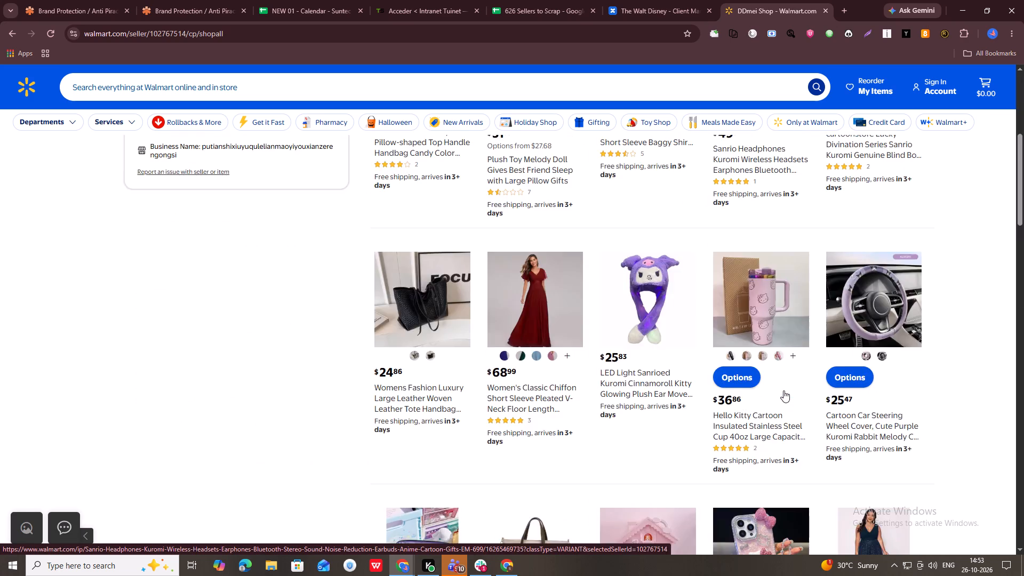
scroll(783, 390, down, 15)
scroll(774, 394, down, 14)
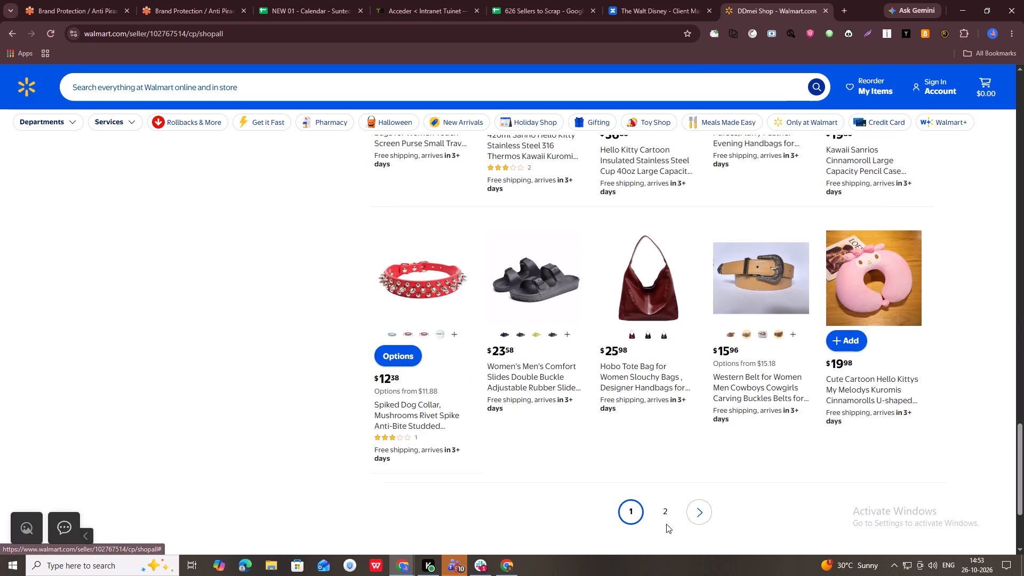
Go to page 2 of DDmei Shop's items and open the New Sanrio Kuromi My Melody Backpack listing in a new tab.
click(666, 514)
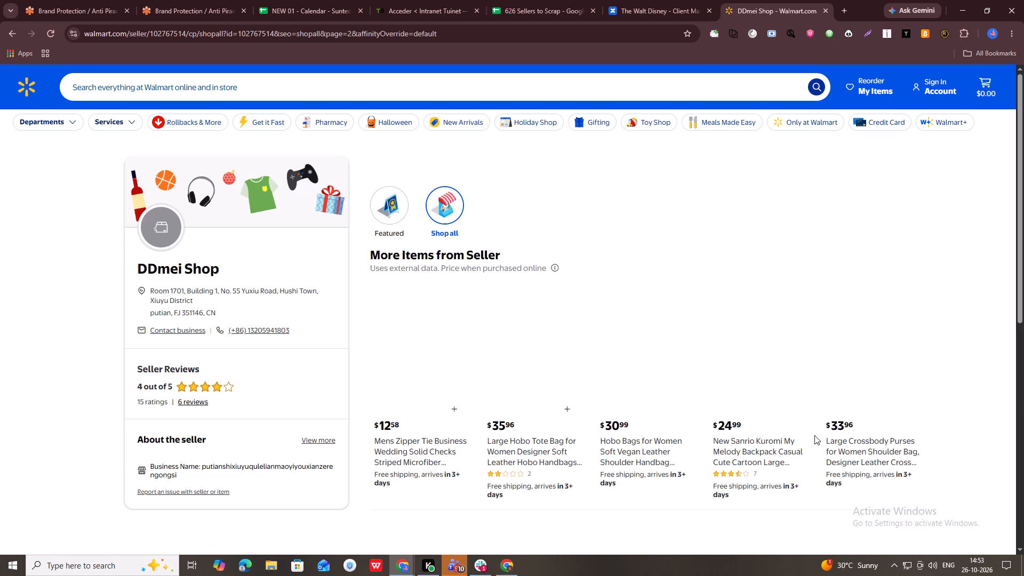
scroll(733, 438, down, 1)
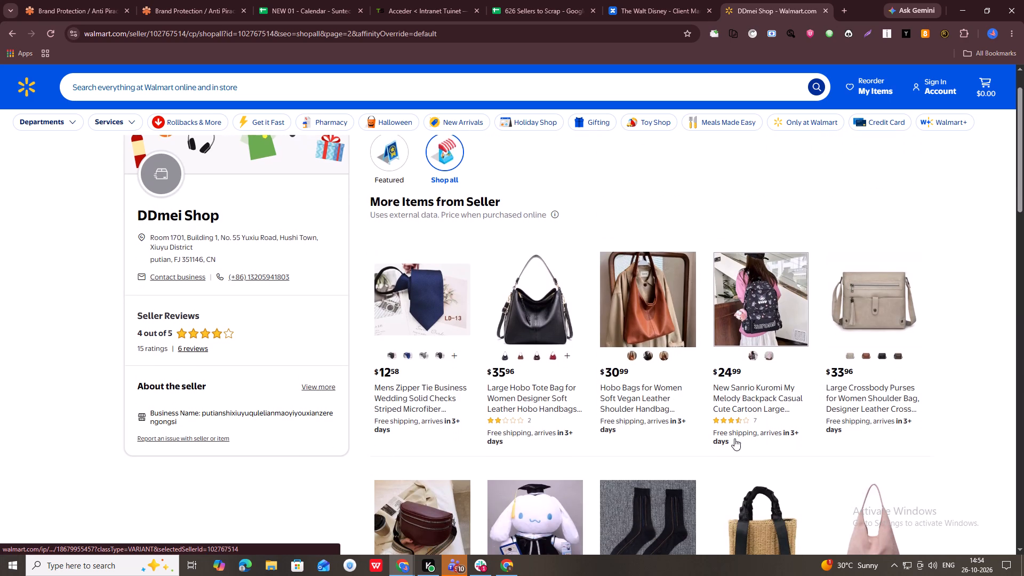
scroll(734, 438, down, 3)
scroll(734, 438, up, 3)
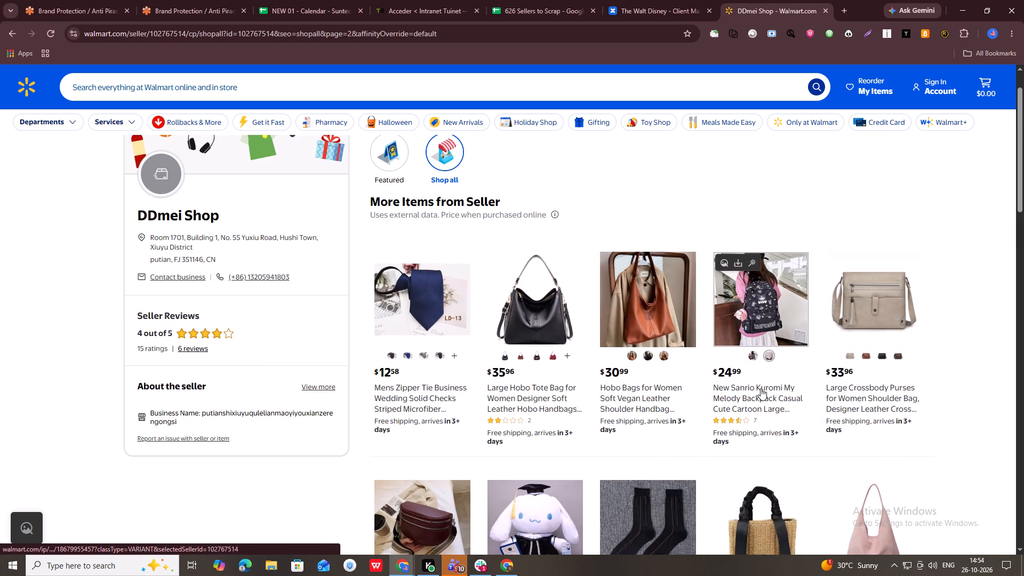
middle_click(757, 402)
Examine the remaining products on page 2 of DDmei Shop's item list.
scroll(757, 402, down, 10)
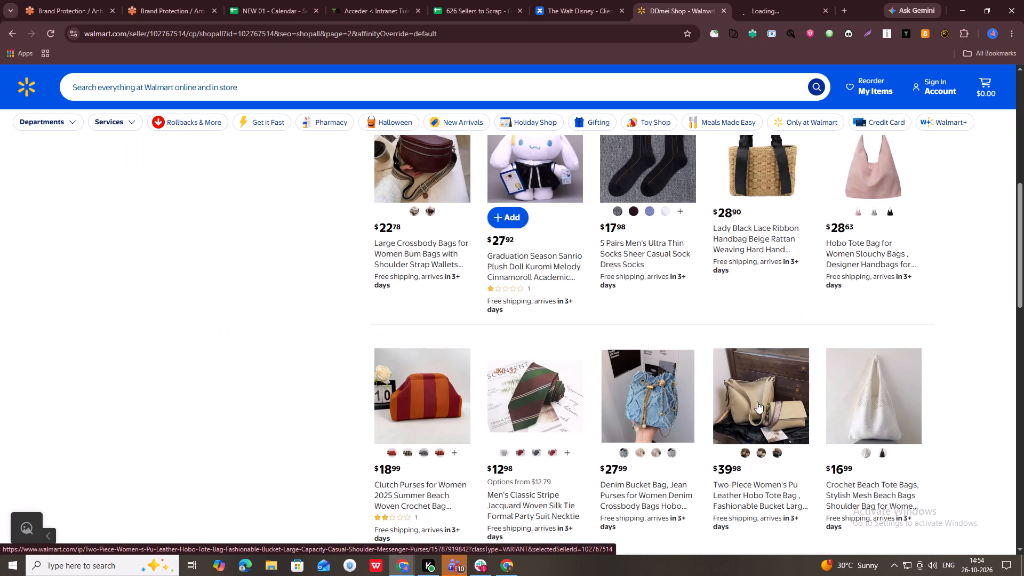
scroll(757, 402, down, 13)
scroll(757, 402, up, 8)
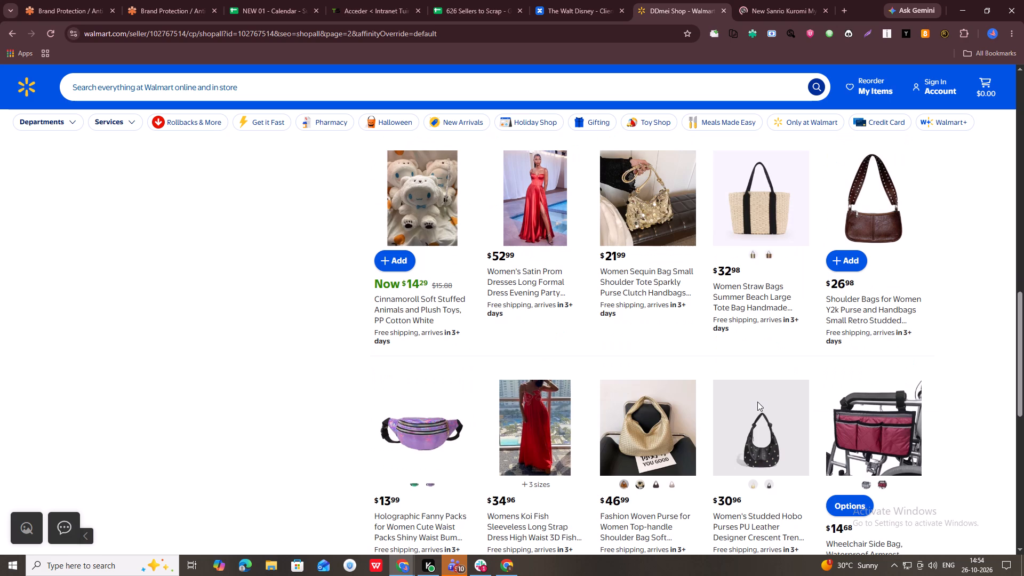
scroll(718, 408, up, 7)
scroll(716, 406, down, 3)
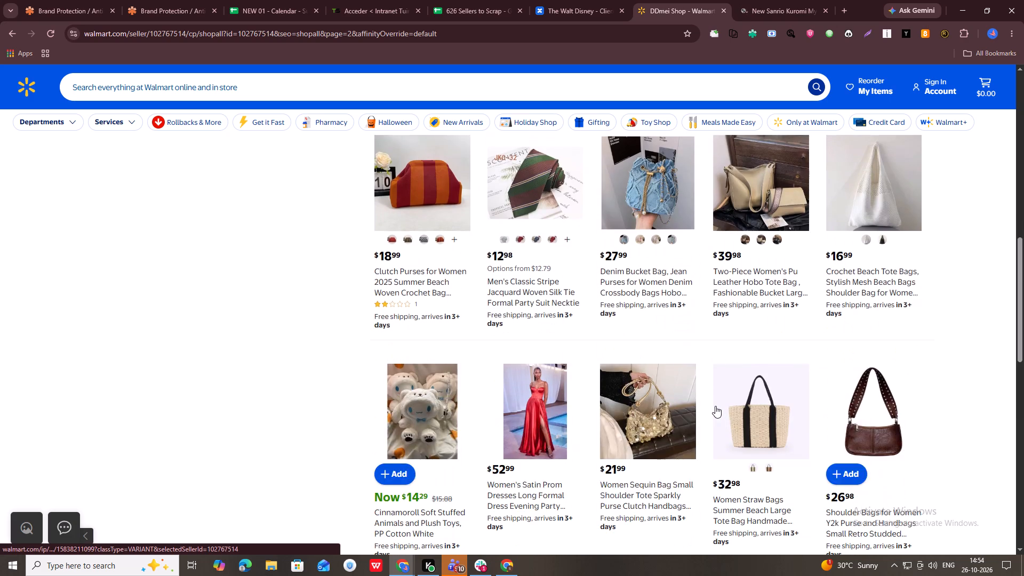
scroll(715, 406, up, 15)
Copy the Dream Stitchery seller URL from the 626 Sellers to Scrap sheet and open it in place of the DDmei Shop page.
click(198, 0)
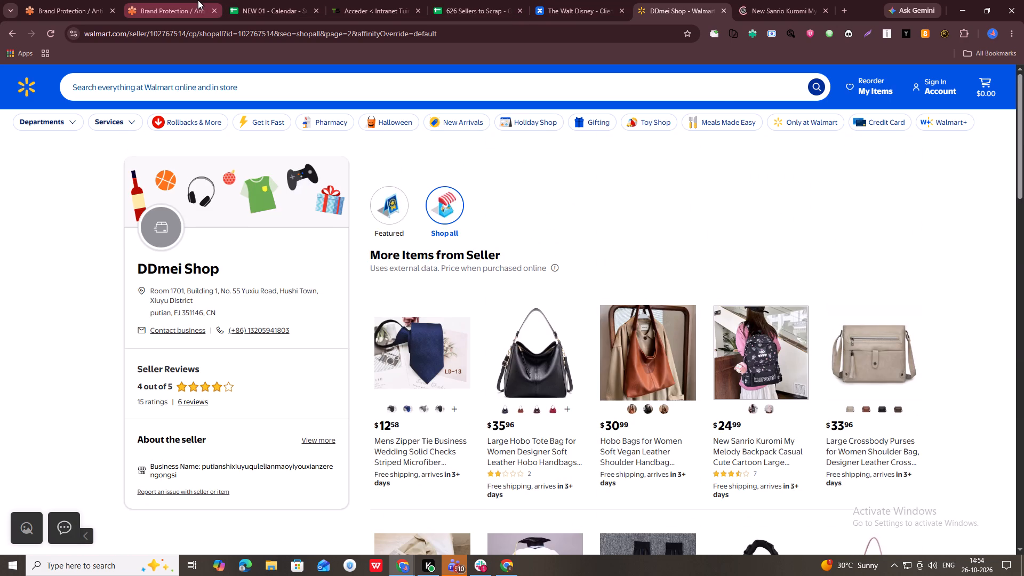
click(474, 0)
click(374, 229)
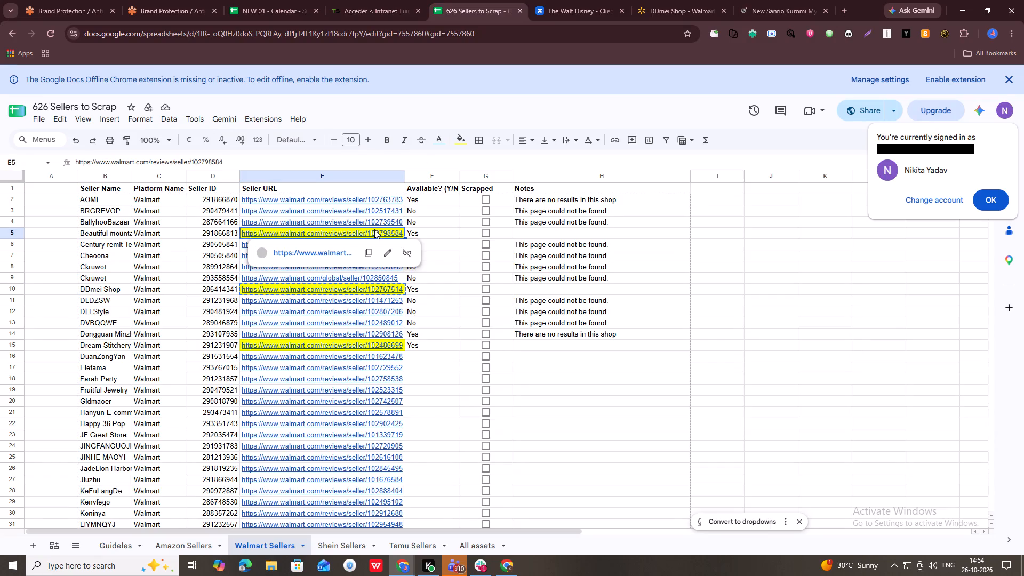
click(365, 345)
click(516, 342)
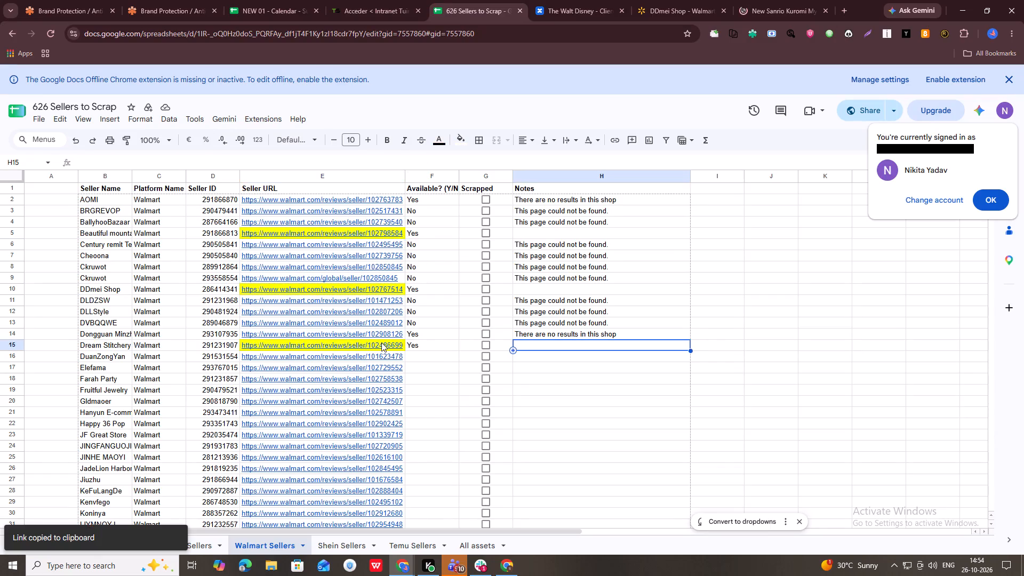
click(381, 342)
key(ctrl+c)
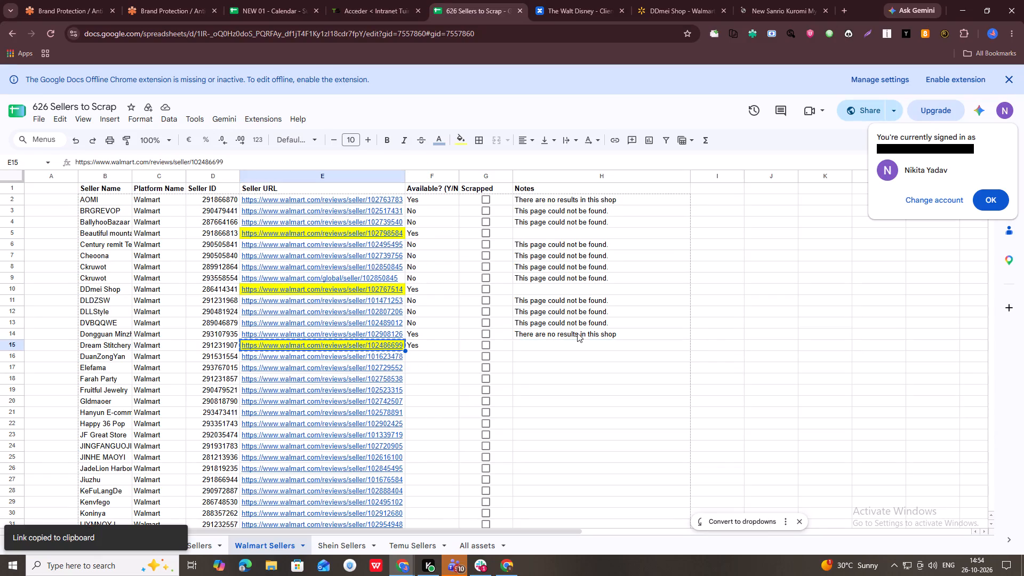
click(756, 0)
click(695, 0)
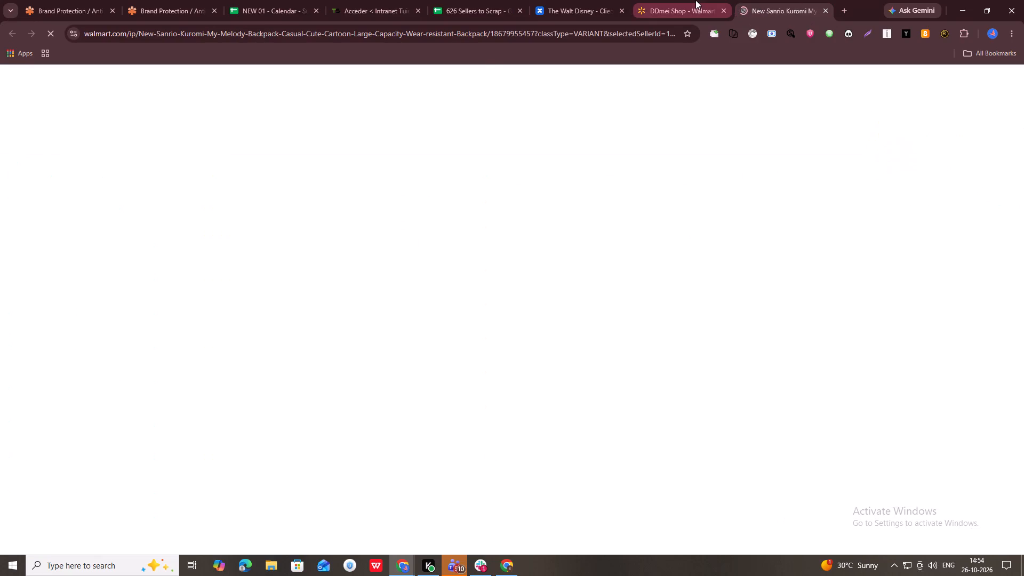
click(423, 37)
key(ctrl+v)
key(Return)
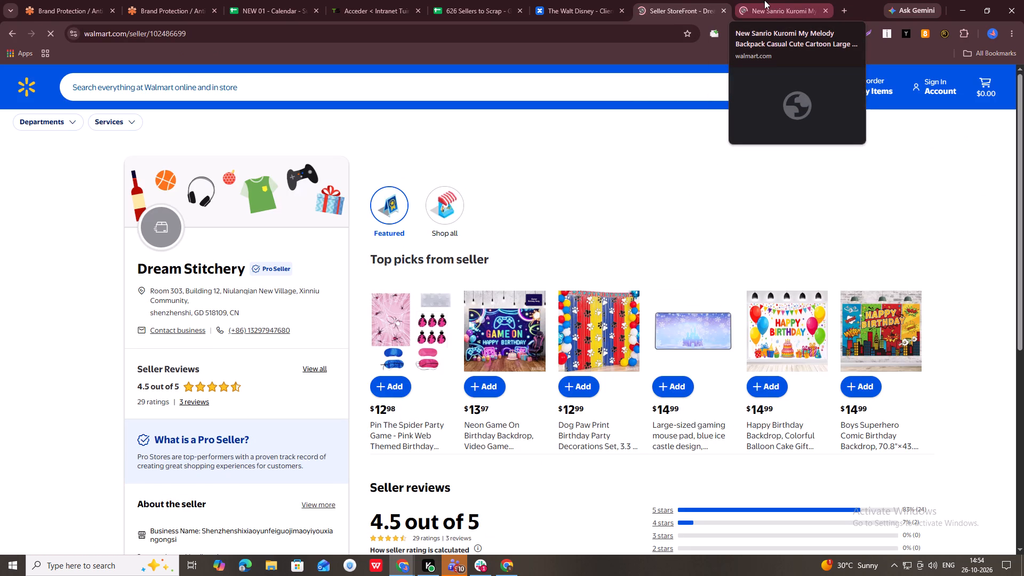
View the Sanrio Kuromi My Melody Backpack listing and close its tab.
click(782, 0)
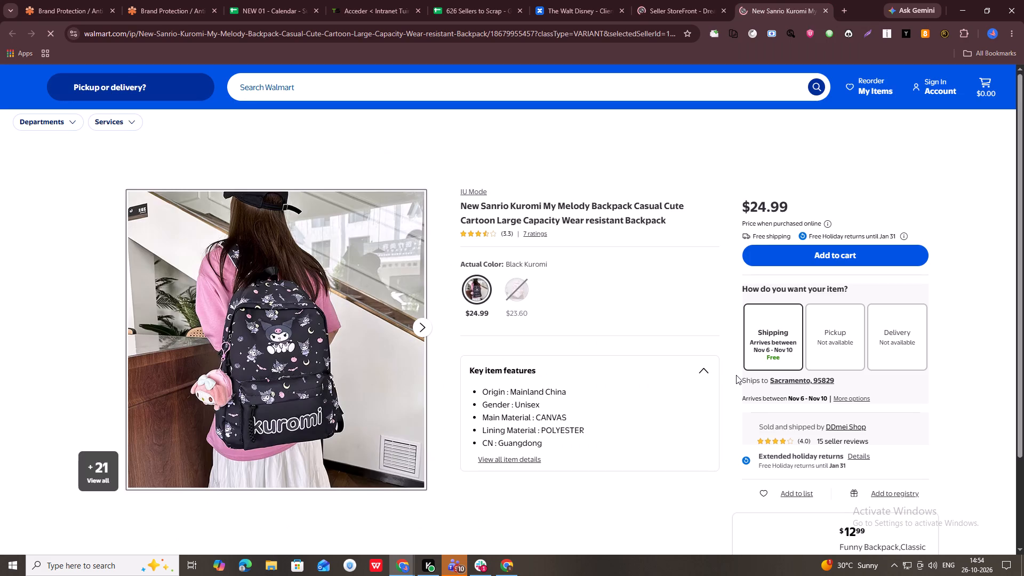
middle_click(789, 0)
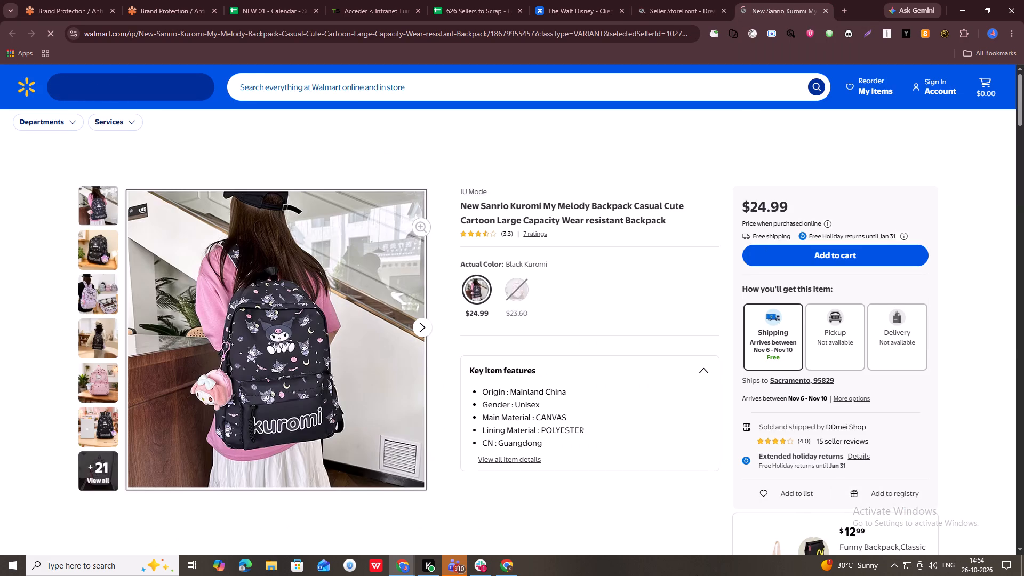
Show all of Dream Stitchery's items and examine the products listed.
click(438, 211)
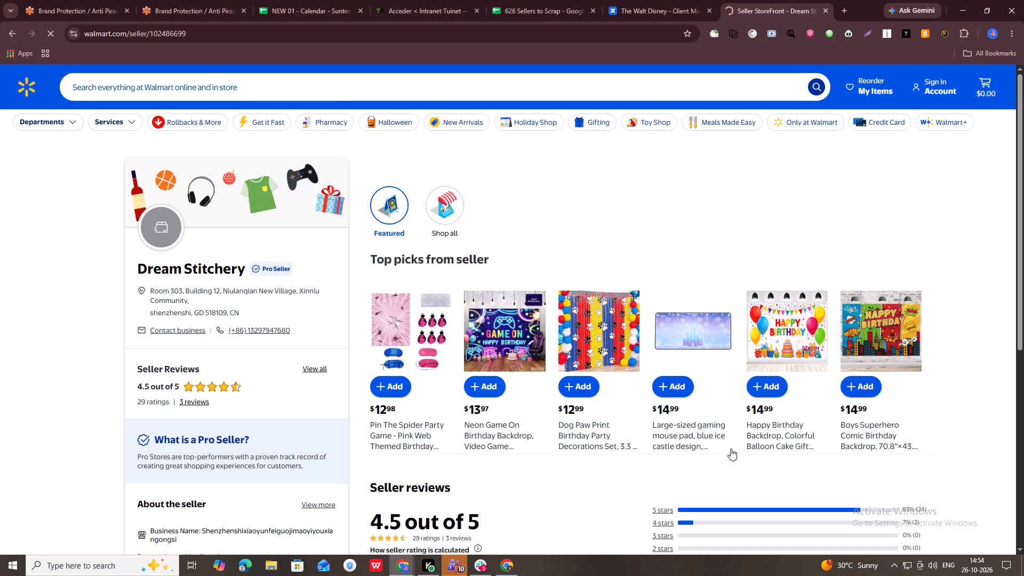
scroll(641, 467, down, 6)
scroll(641, 467, up, 1)
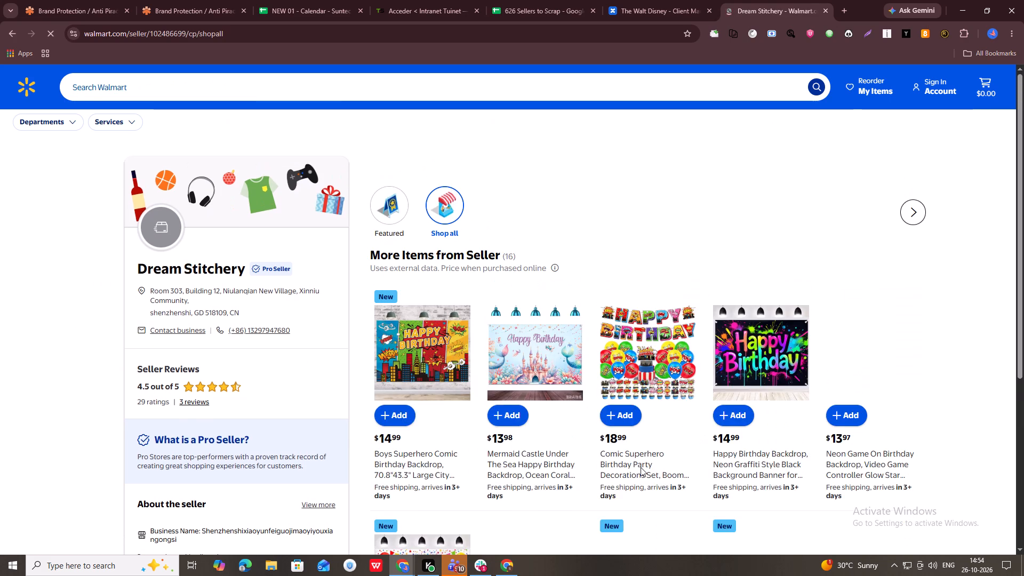
scroll(641, 467, down, 7)
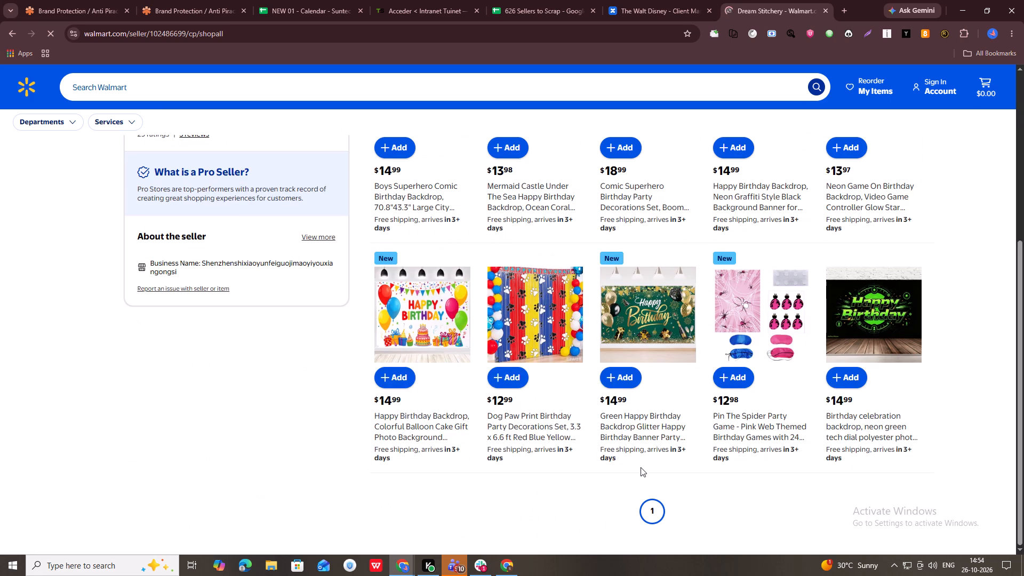
scroll(641, 467, down, 6)
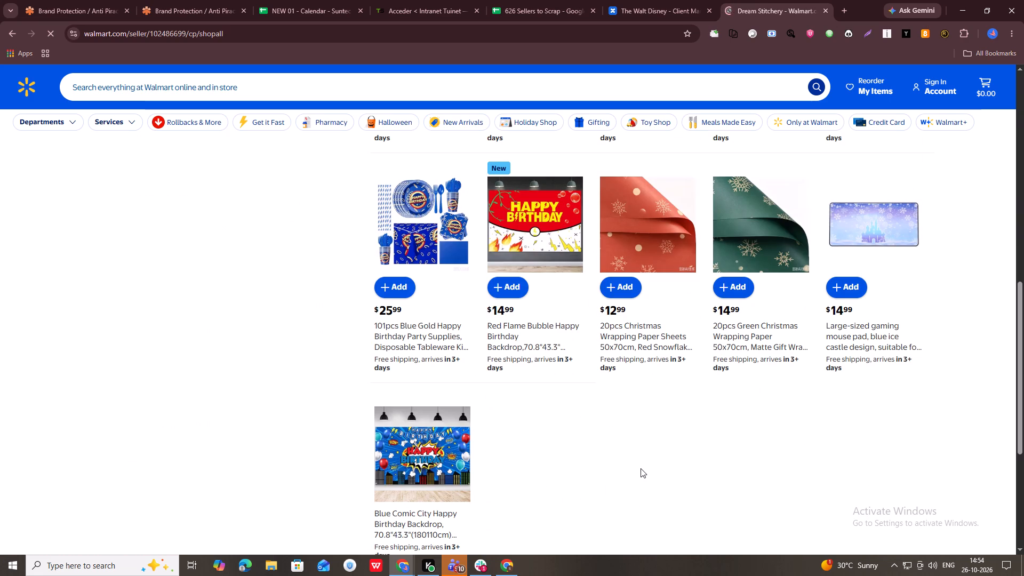
scroll(641, 468, down, 7)
scroll(641, 468, up, 6)
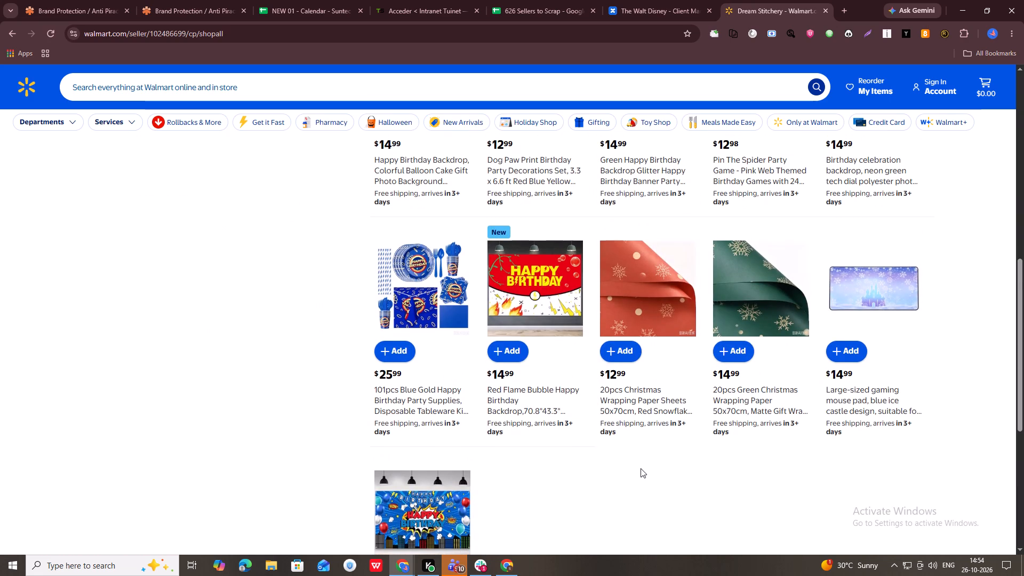
scroll(641, 468, up, 7)
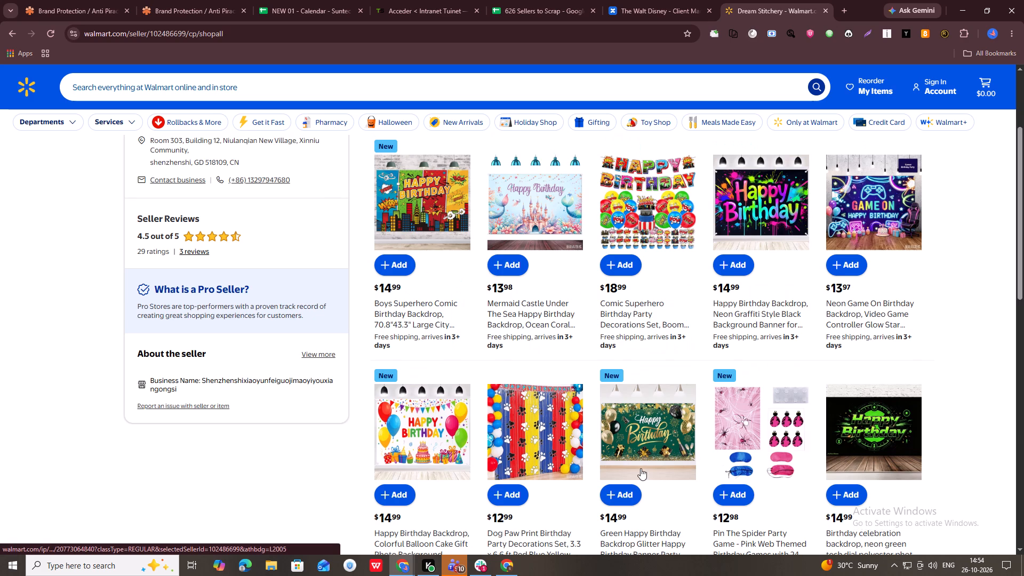
scroll(641, 468, up, 9)
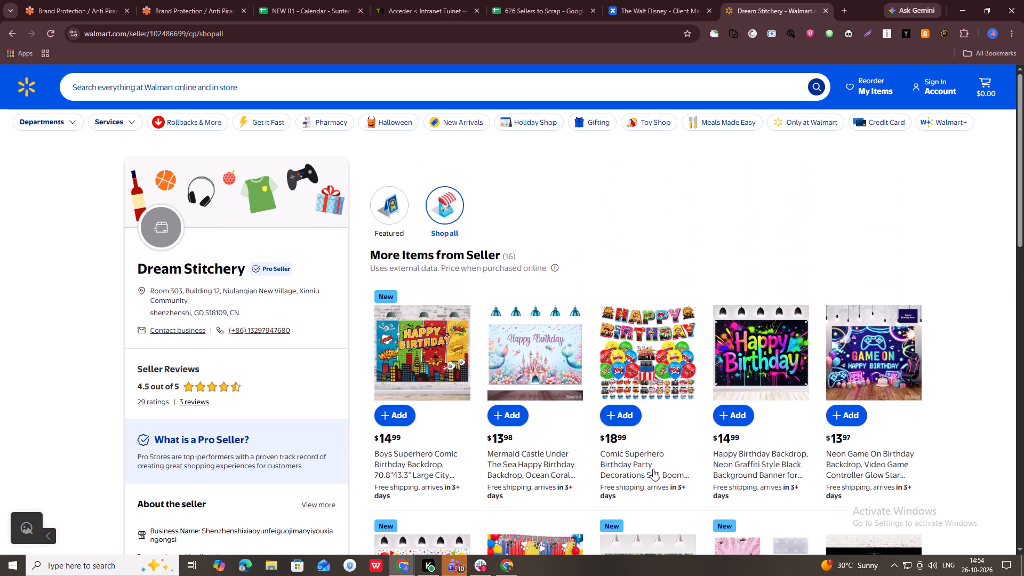
Open the Comic Superhero Birthday Party Decorations Set listing in a new tab.
middle_click(665, 365)
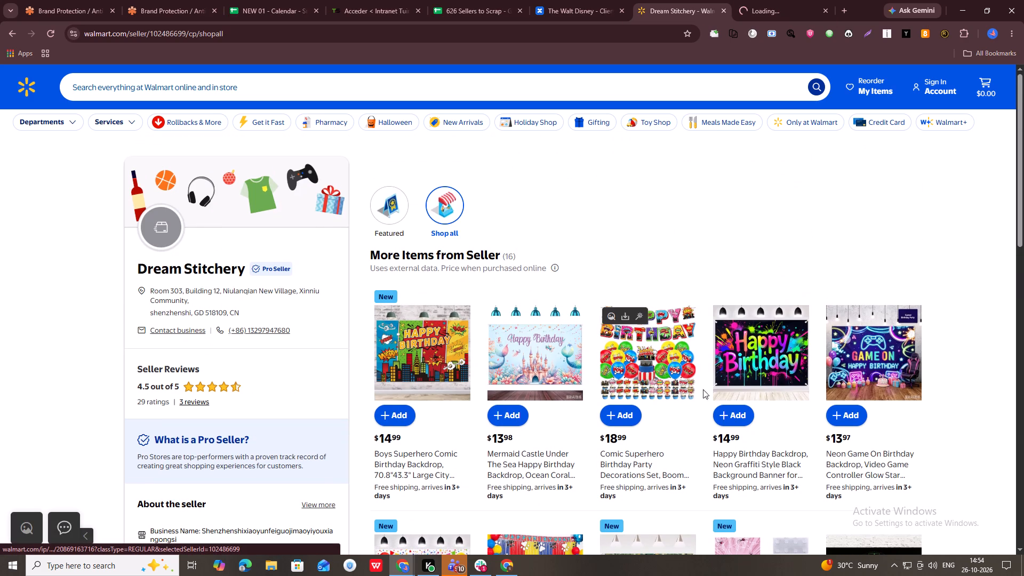
Examine the rest of Dream Stitchery's product listings down to the end of the page.
scroll(626, 417, down, 7)
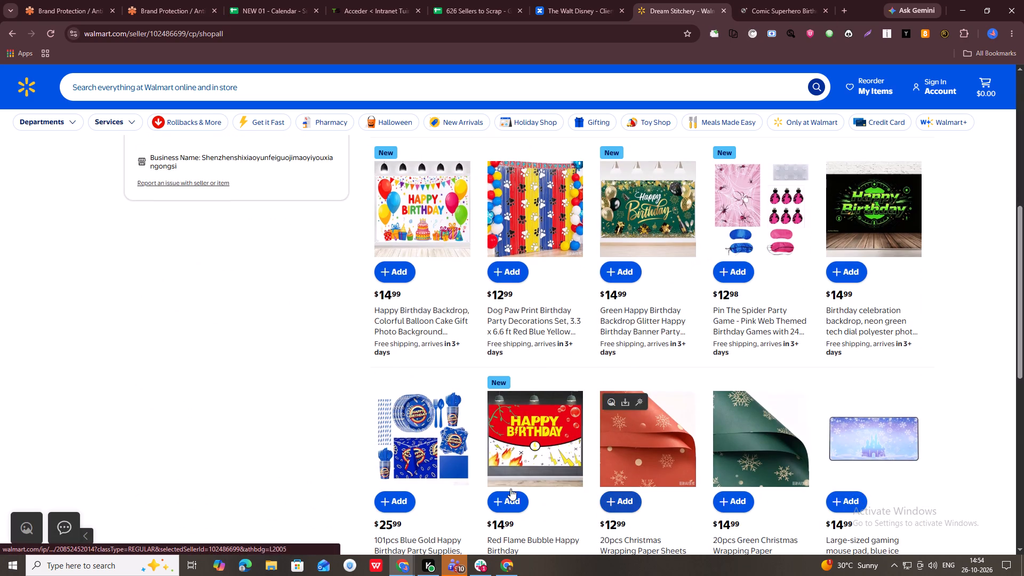
scroll(772, 414, down, 8)
scroll(772, 414, up, 8)
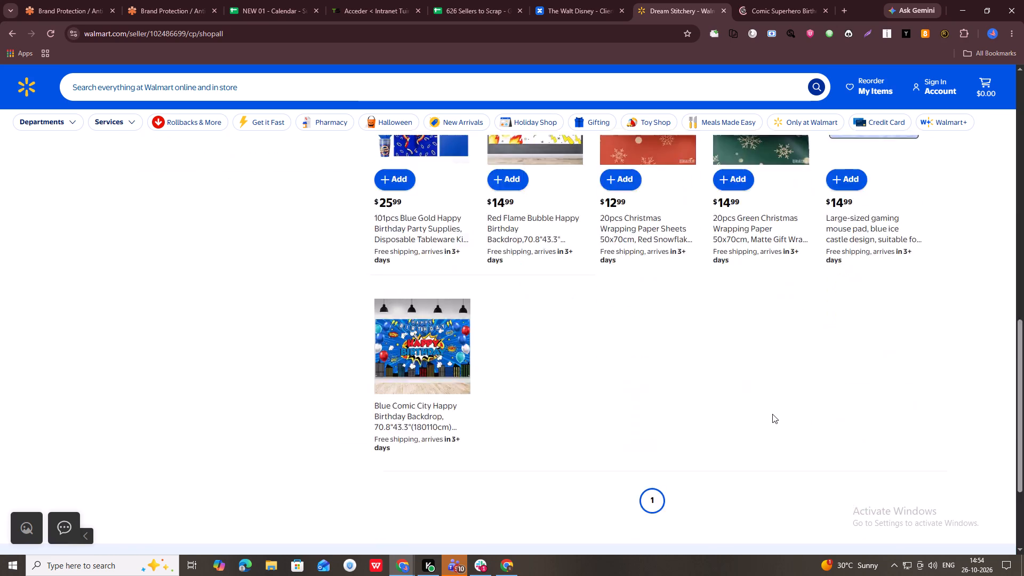
scroll(772, 414, up, 7)
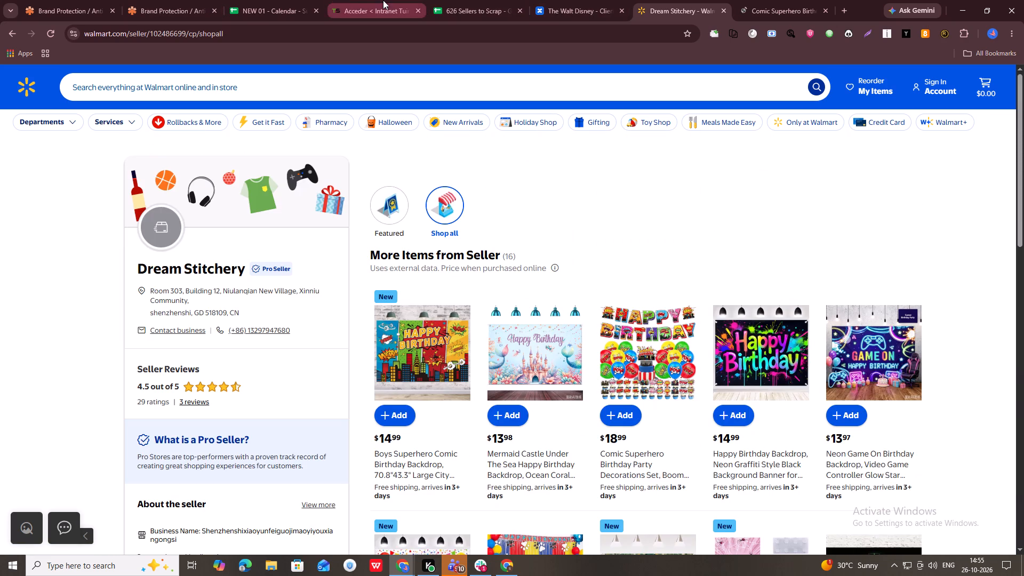
Open row 5's Beautiful mountain seller URL from the 626 Sellers to Scrap sheet in place of the Dream Stitchery page and show all its items.
click(490, 0)
click(378, 228)
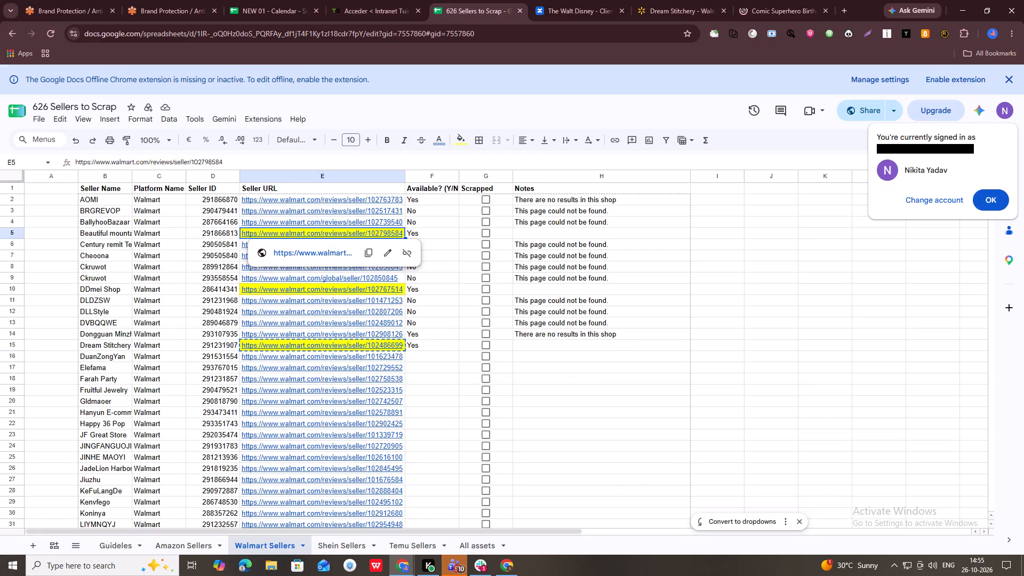
key(ctrl+c)
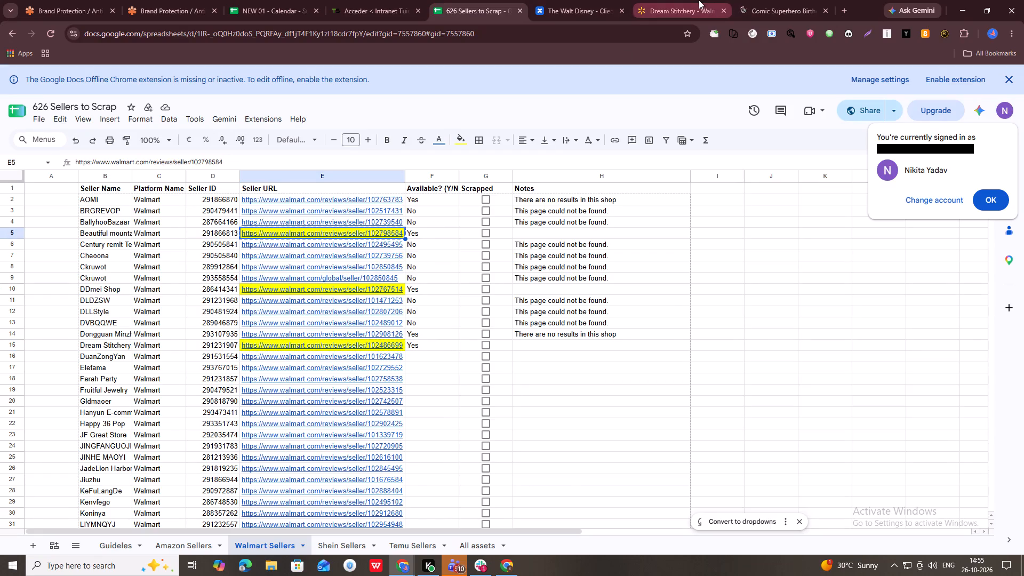
click(699, 0)
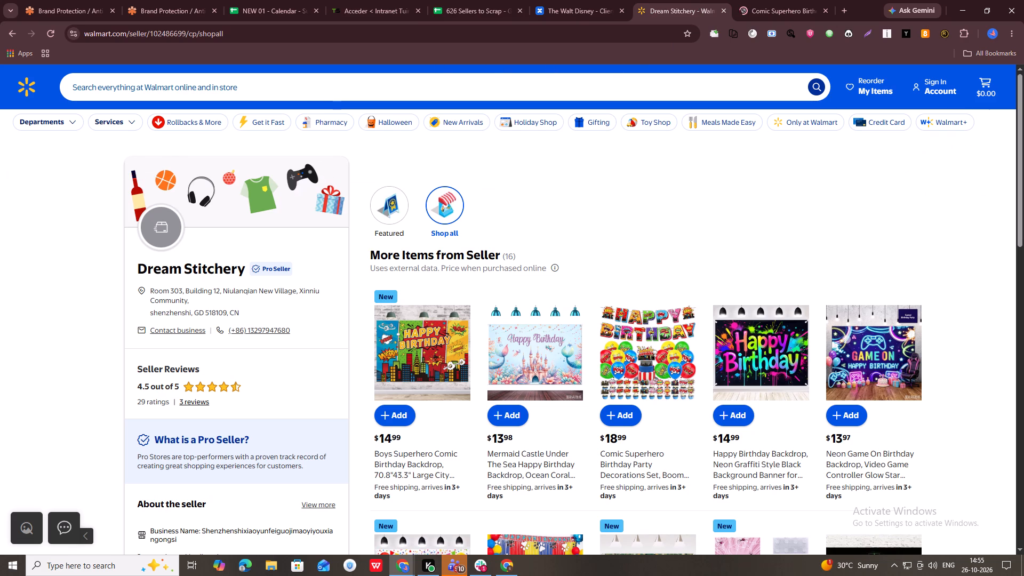
click(285, 38)
key(ctrl+v)
key(Return)
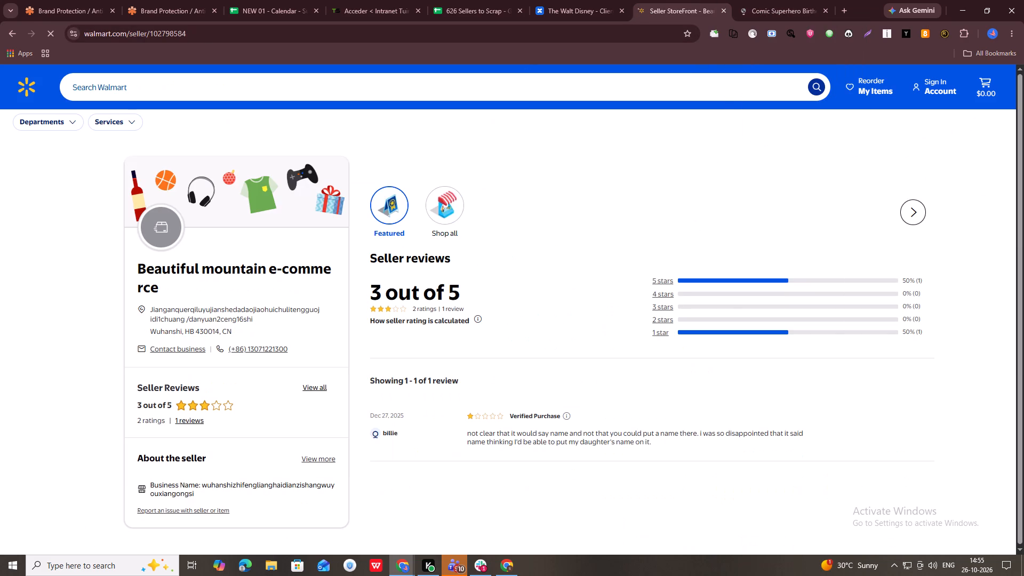
click(446, 214)
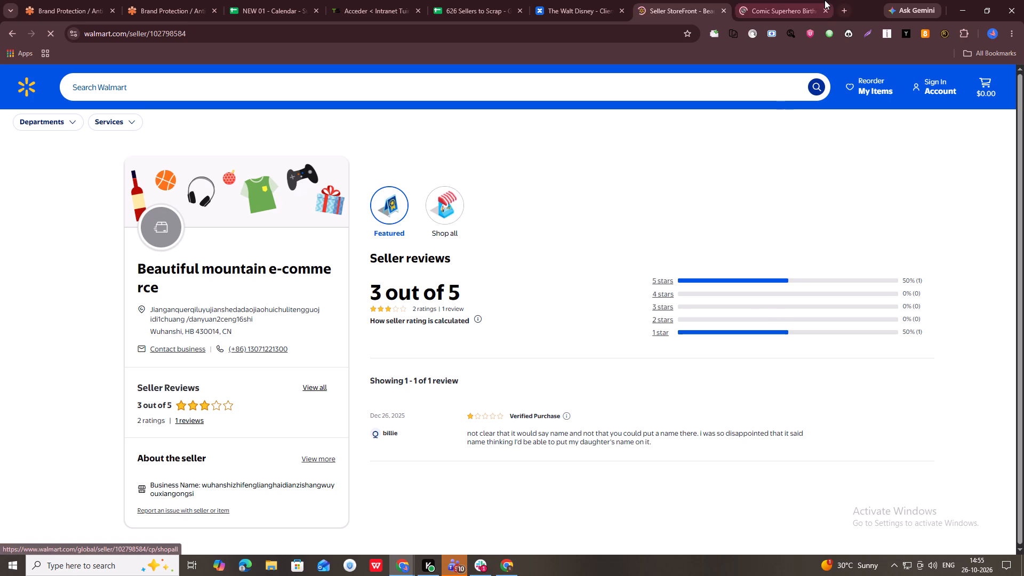
Inspect the product images of the Comic Superhero Birthday Party Decorations Set listing.
click(820, 0)
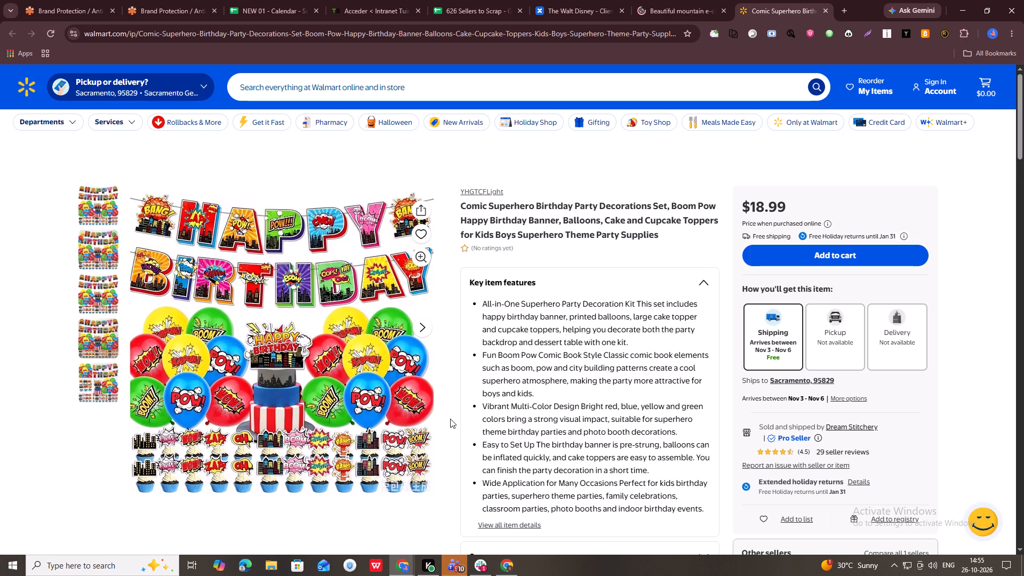
click(111, 382)
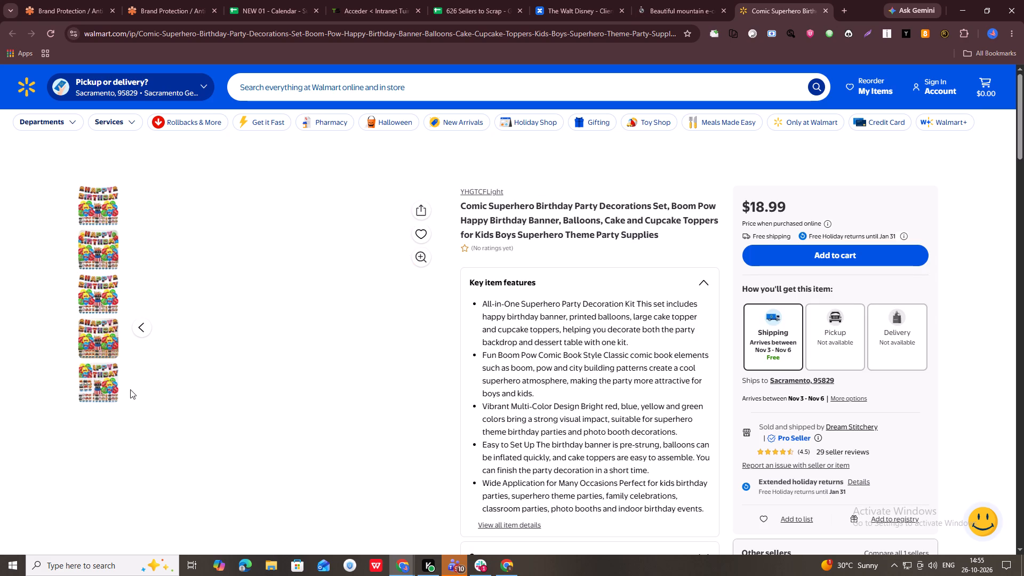
click(111, 338)
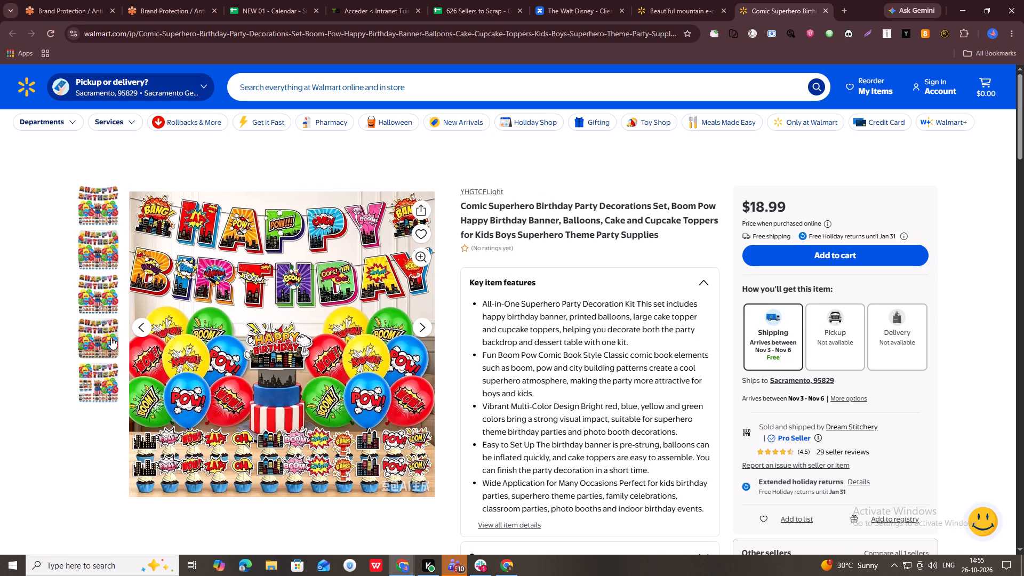
click(99, 292)
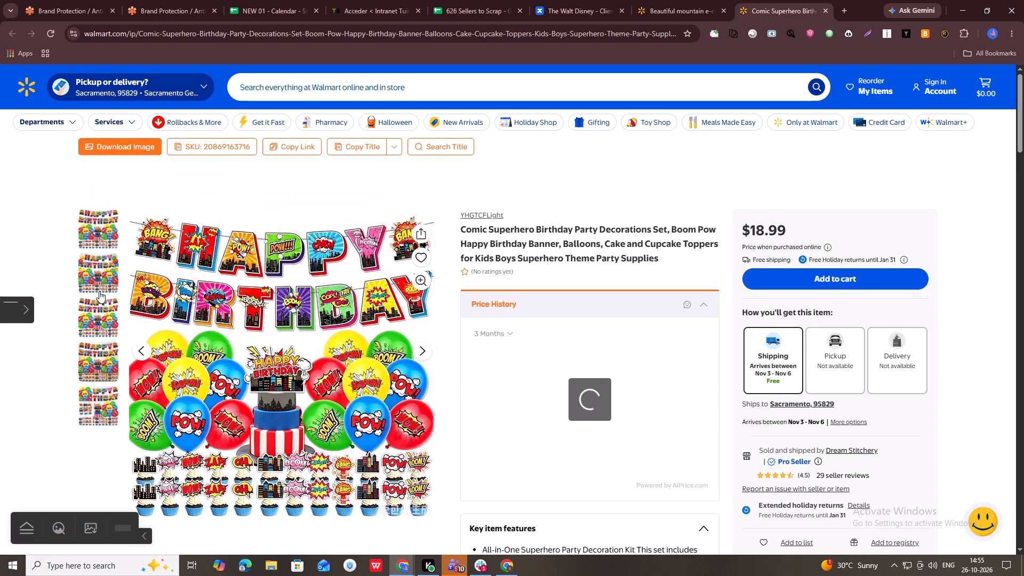
click(100, 270)
click(103, 235)
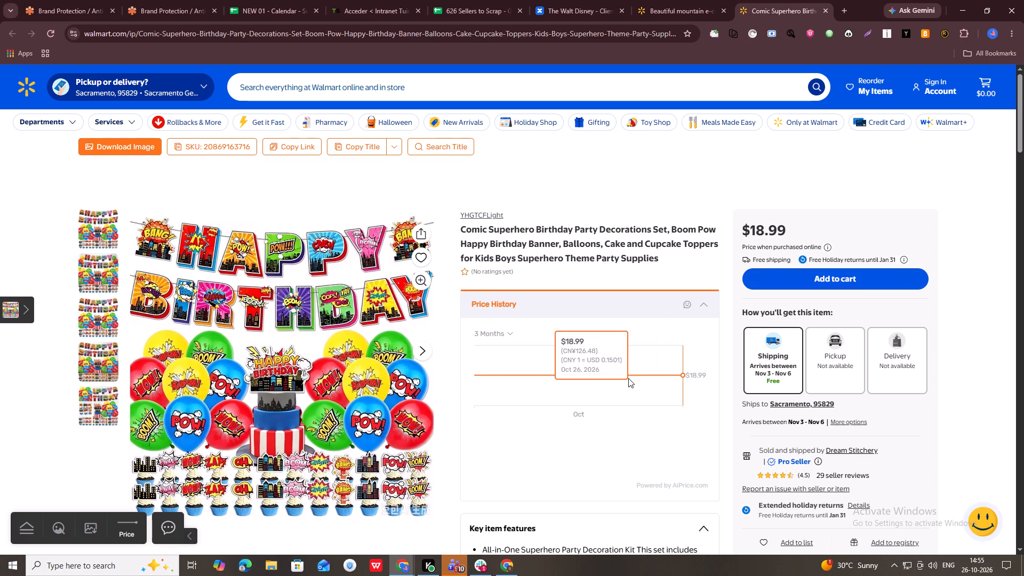
Examine all the products listed in the Beautiful mountain e-commerce storefront.
click(673, 0)
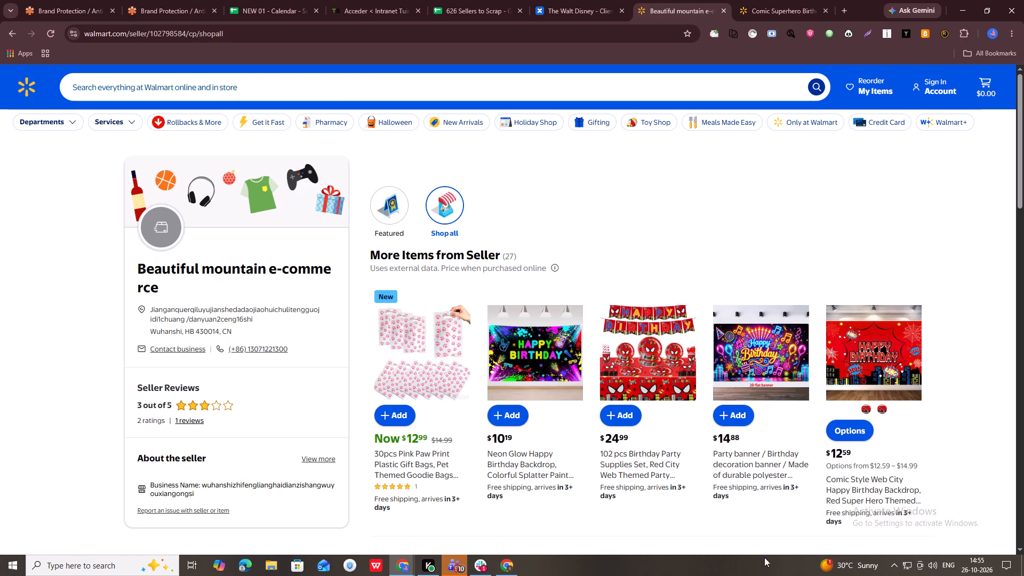
scroll(670, 494, down, 5)
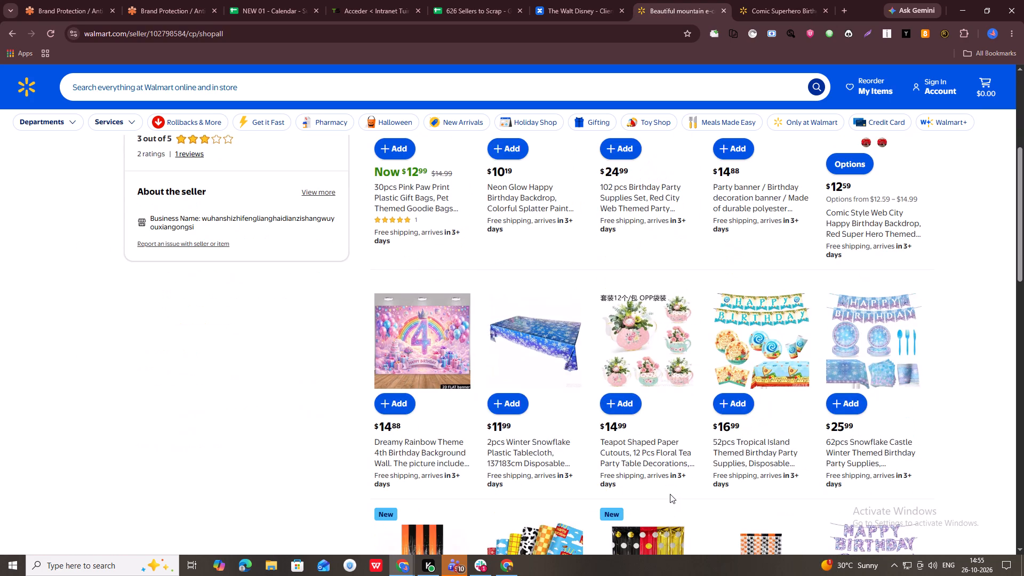
scroll(670, 494, down, 6)
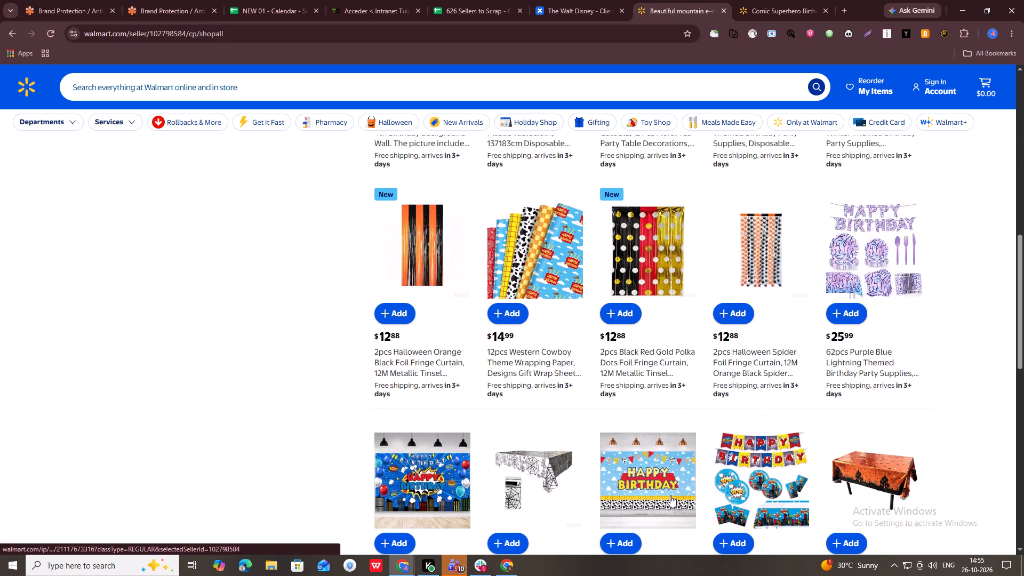
scroll(670, 495, down, 7)
scroll(670, 495, up, 6)
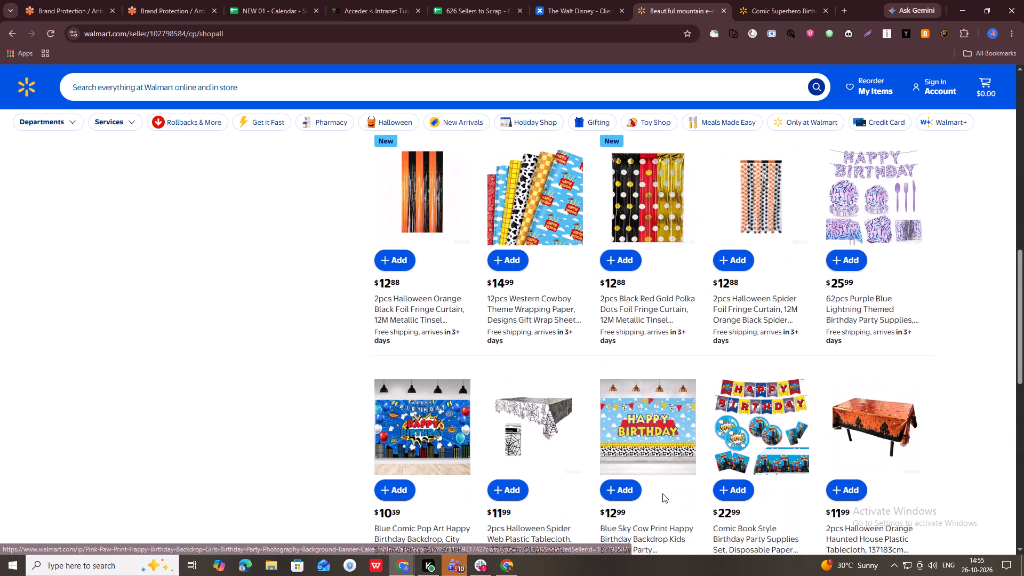
scroll(662, 493, down, 7)
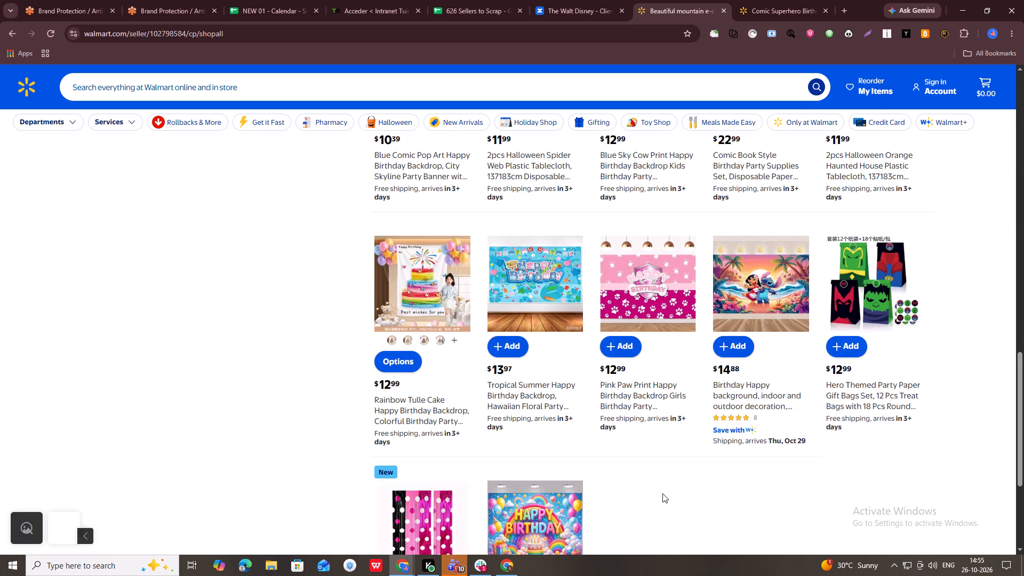
scroll(662, 493, down, 6)
scroll(663, 493, up, 20)
scroll(663, 493, up, 3)
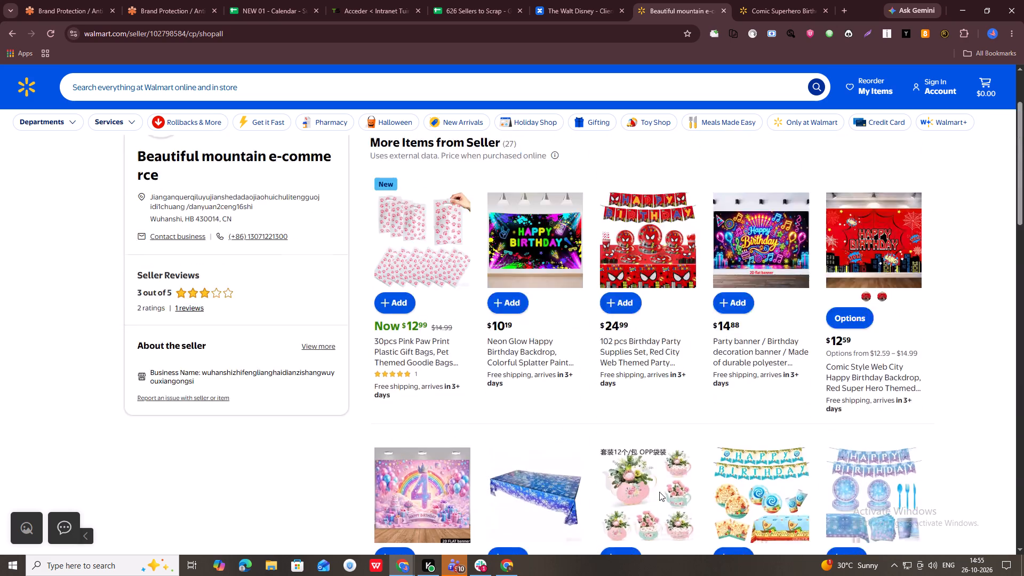
scroll(659, 492, up, 14)
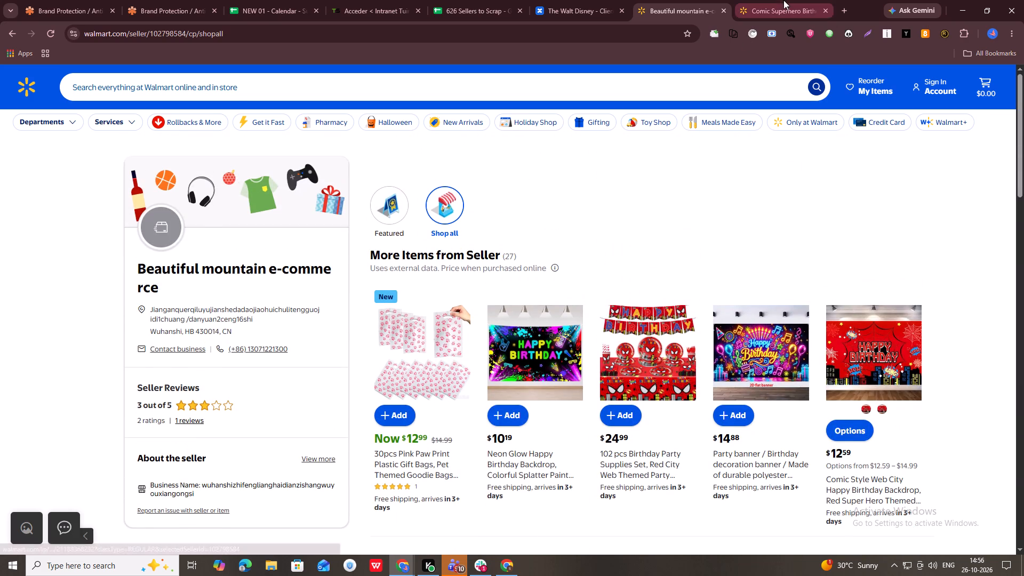
Recheck the product images of the Comic Superhero Birthday Party Decorations Set listing.
click(783, 0)
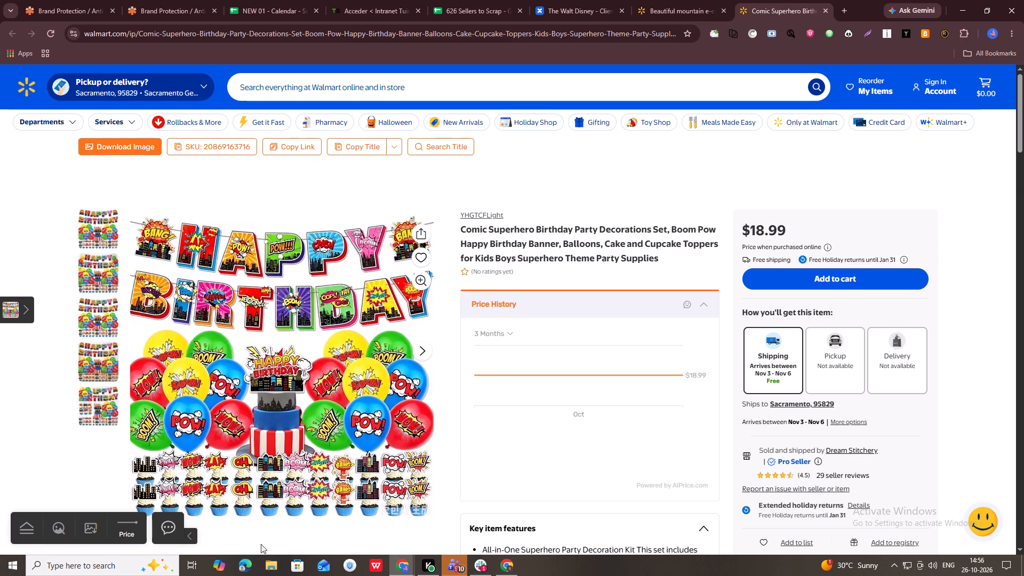
click(91, 359)
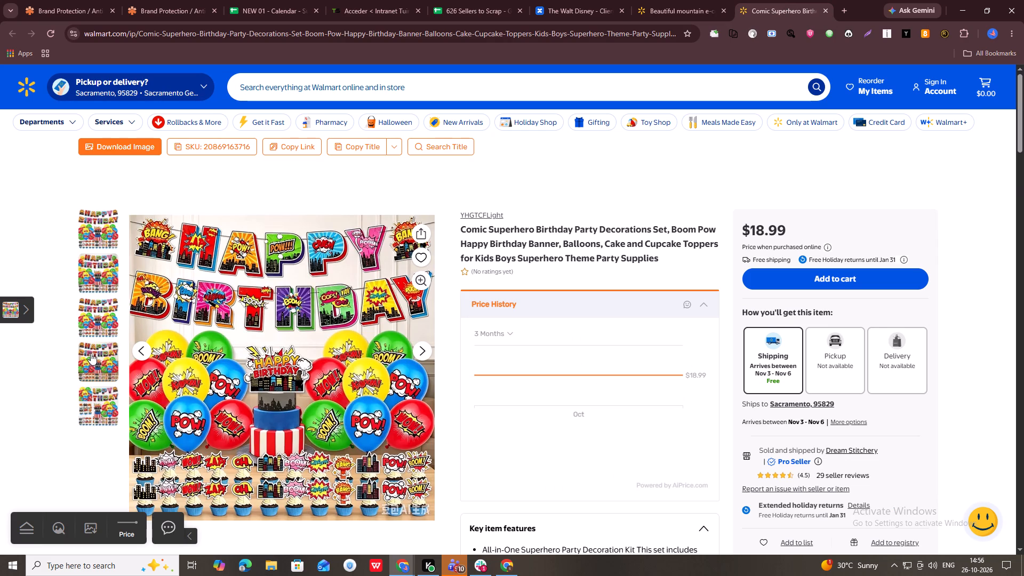
click(96, 323)
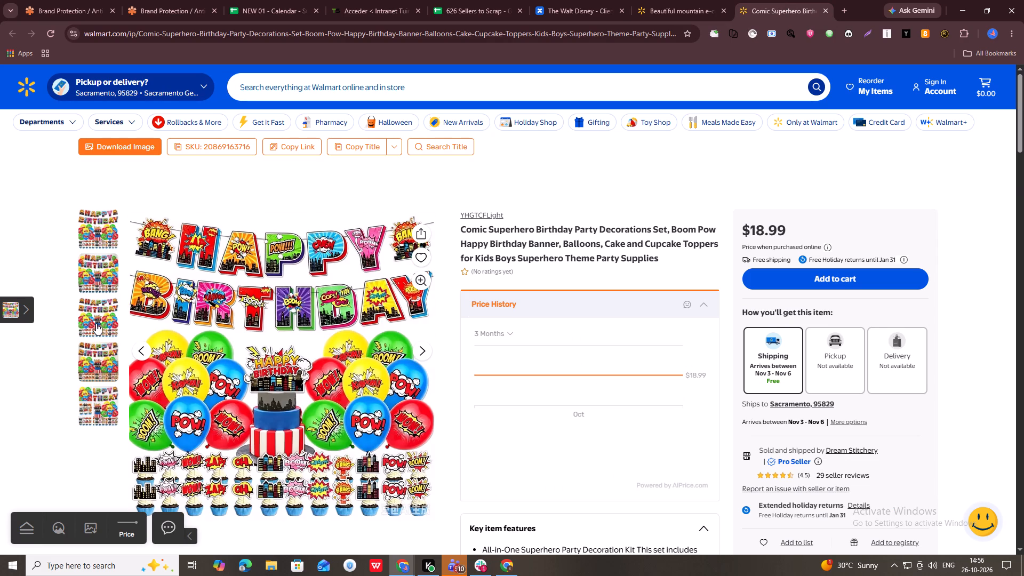
click(99, 281)
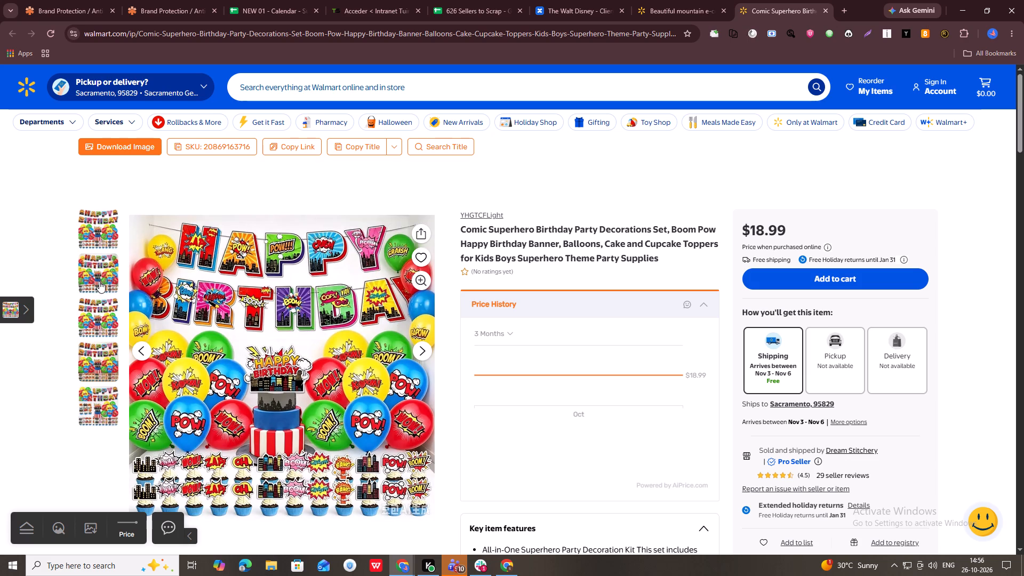
click(106, 233)
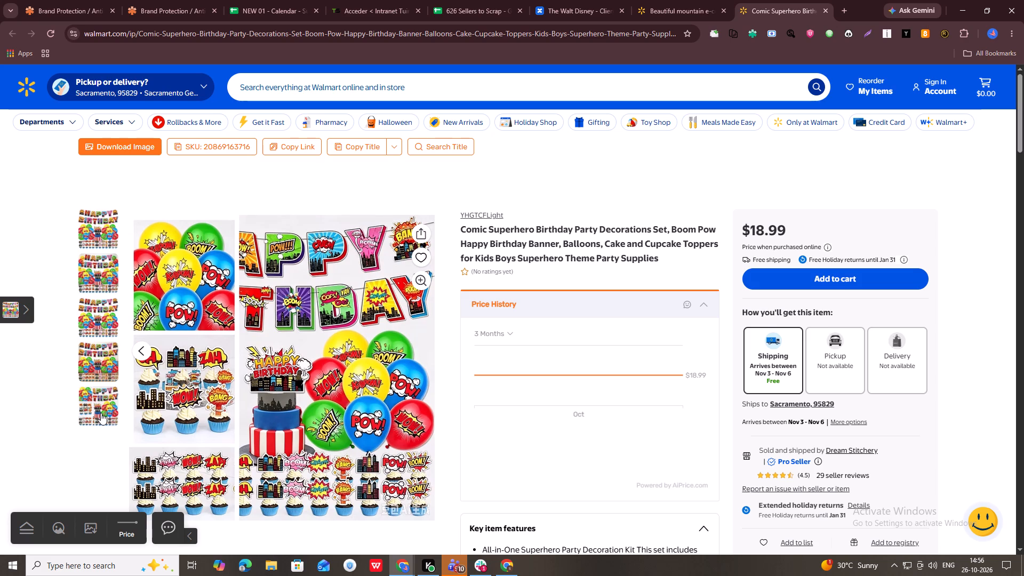
Copy the "No Disney products" note from the Amazon Sellers sheet into the Notes cell for DDmei Shop in the Walmart Sellers sheet.
click(482, 0)
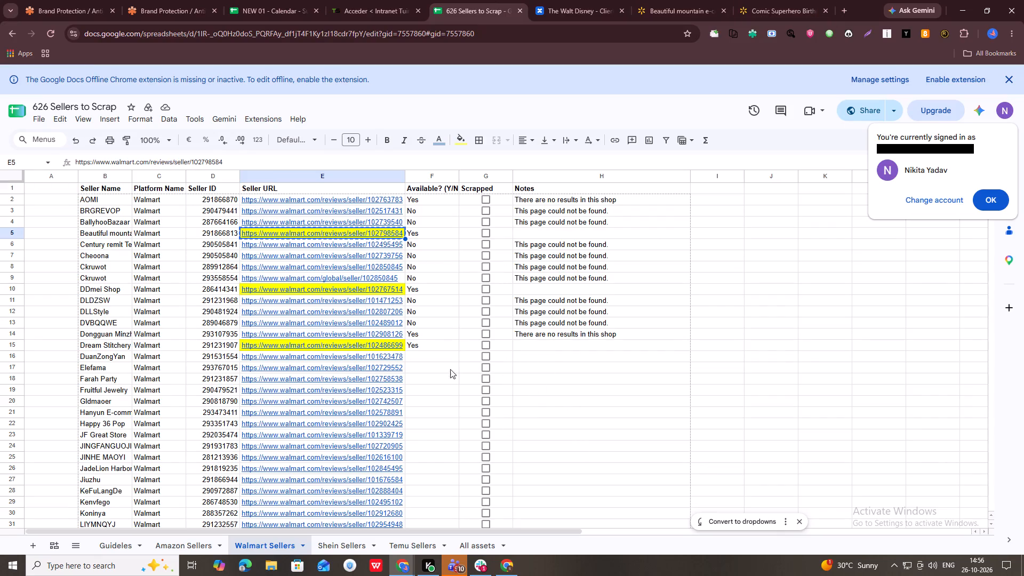
click(531, 286)
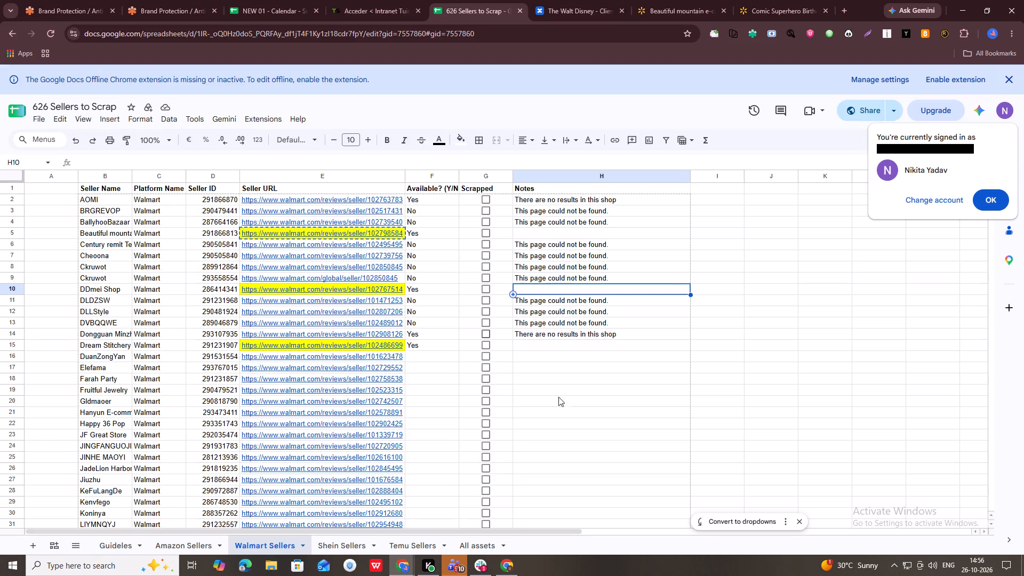
click(182, 550)
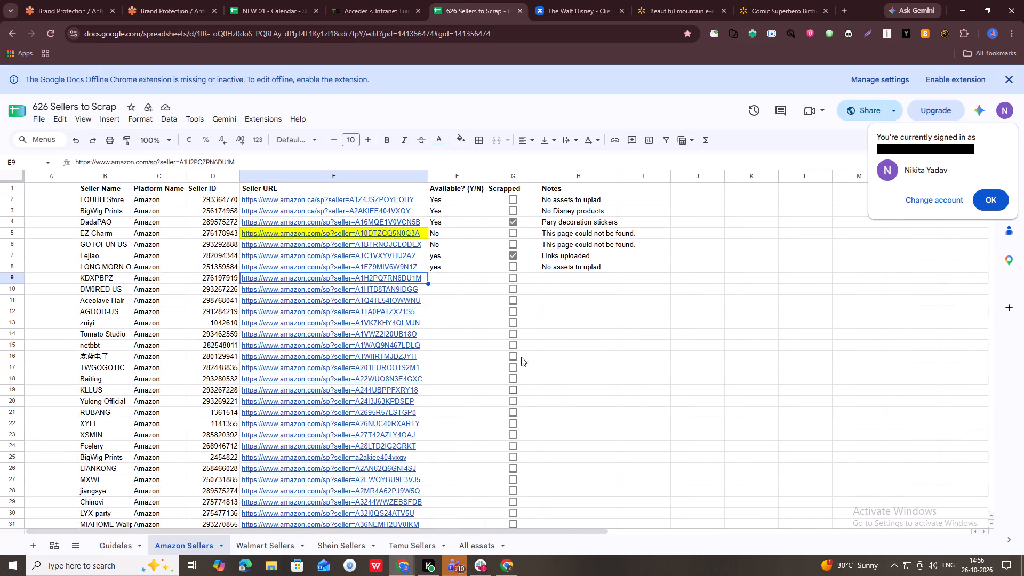
click(574, 212)
key(ctrl+c)
key(ctrl+v)
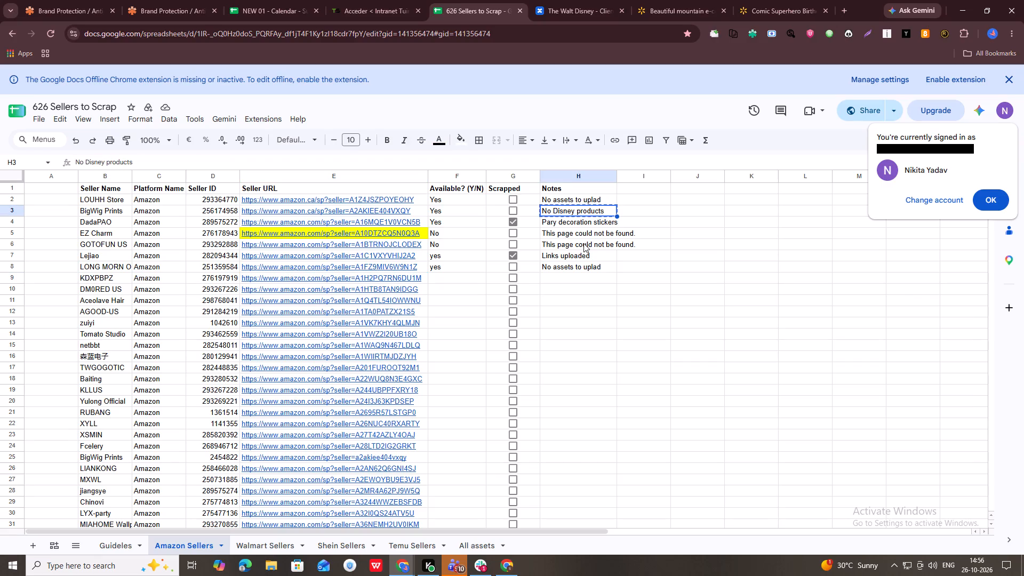
click(292, 543)
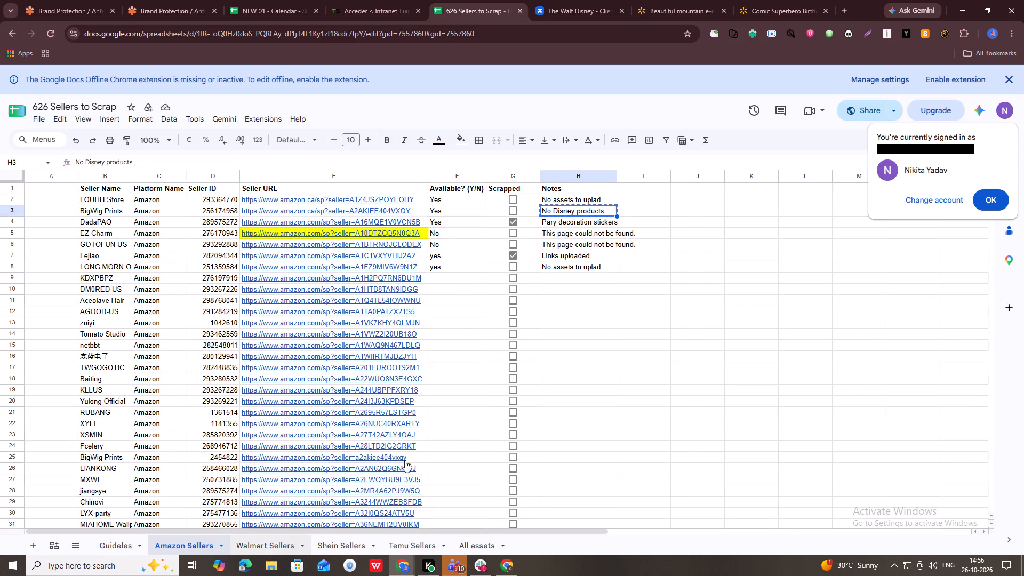
key(ctrl+v)
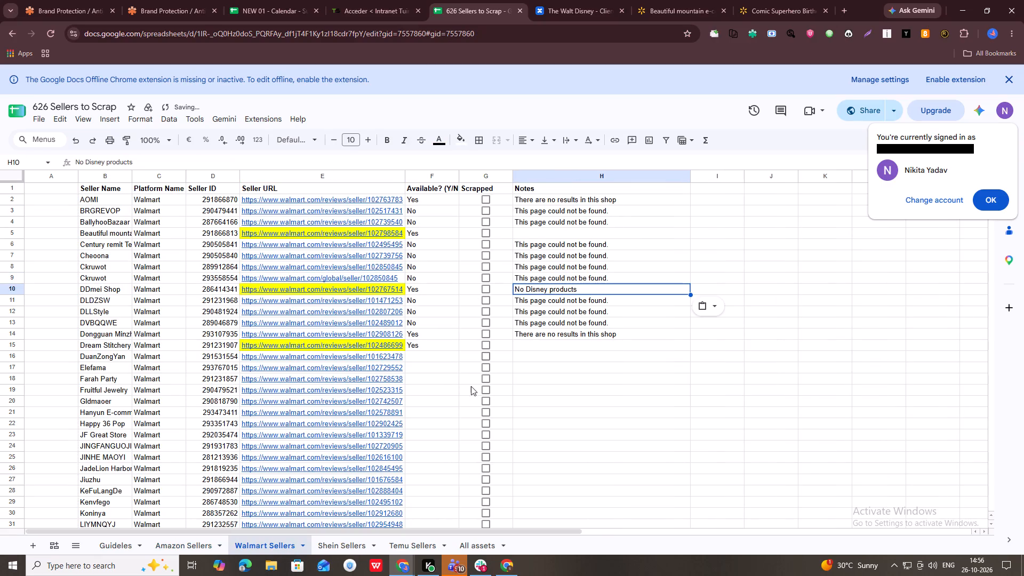
click(529, 346)
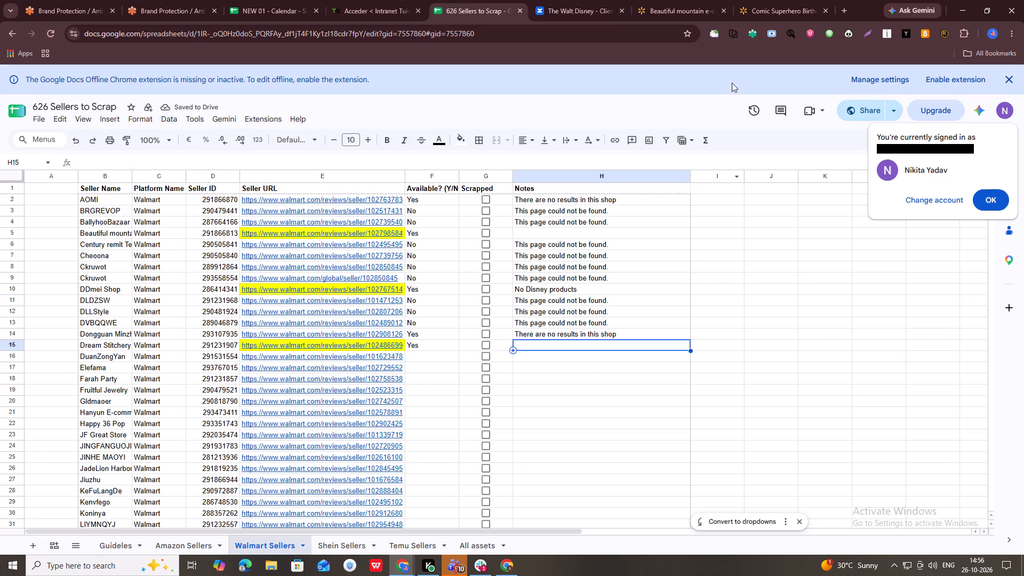
Open the 102 pcs Birthday Party Supplies Set listing from the Beautiful mountain e-commerce storefront in a new tab.
click(663, 0)
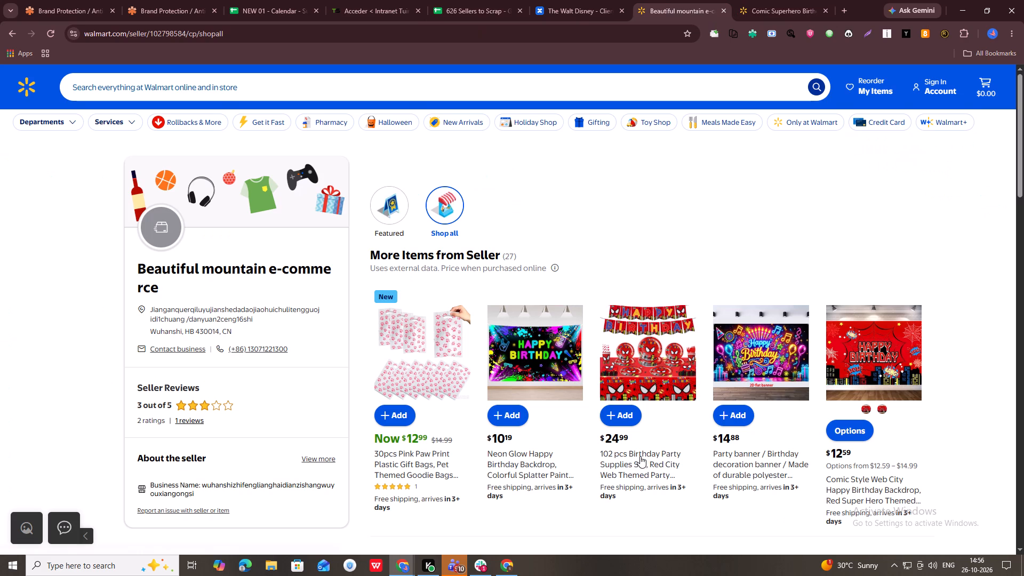
middle_click(640, 456)
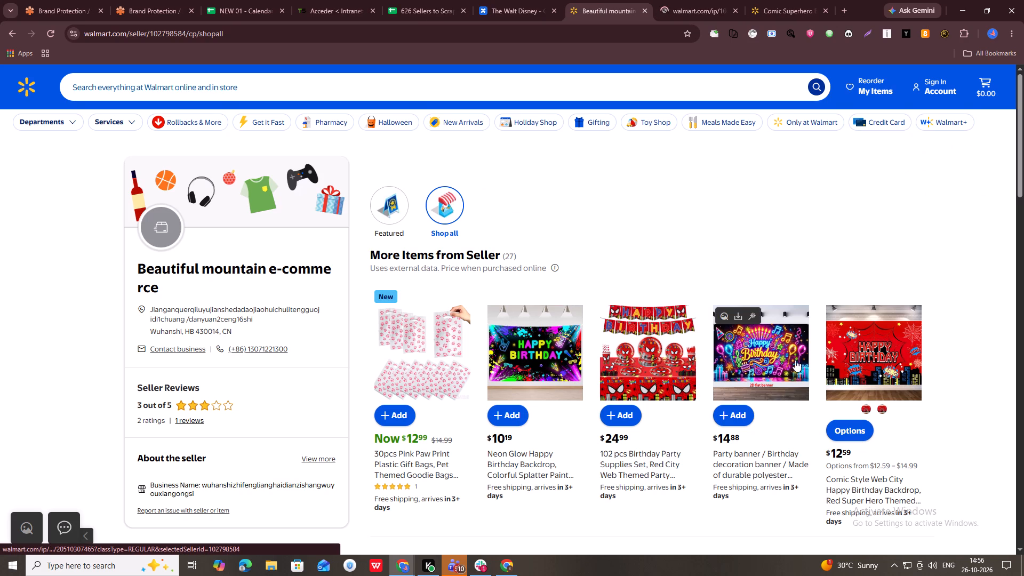
Open the 62pcs Snowflake Castle Winter Themed Birthday Party Supplies listing from the Beautiful mountain e-commerce storefront in a new tab.
scroll(809, 398, down, 6)
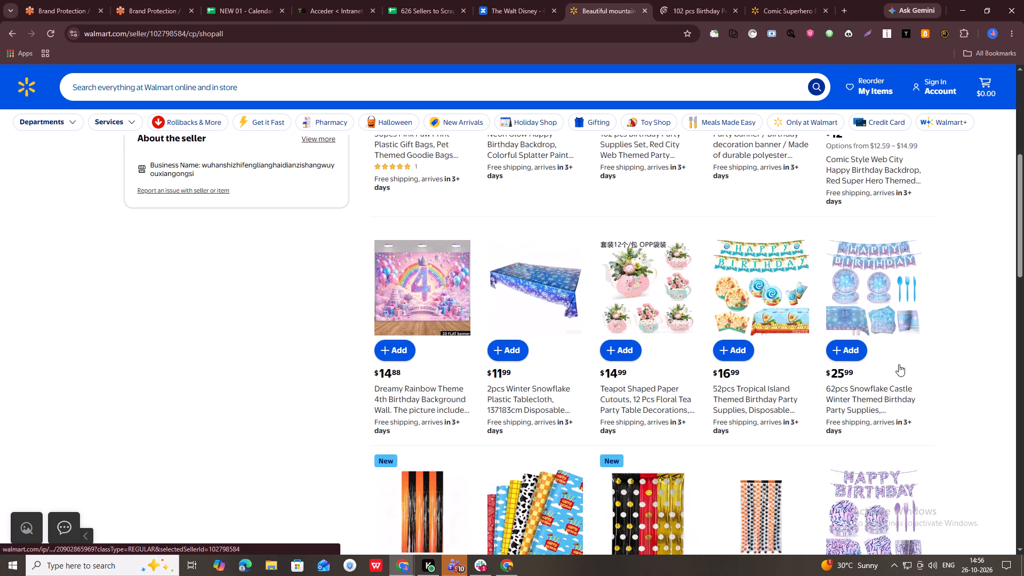
middle_click(884, 289)
Look through the remaining products in the Beautiful mountain e-commerce storefront down to the end of the list.
scroll(853, 363, down, 5)
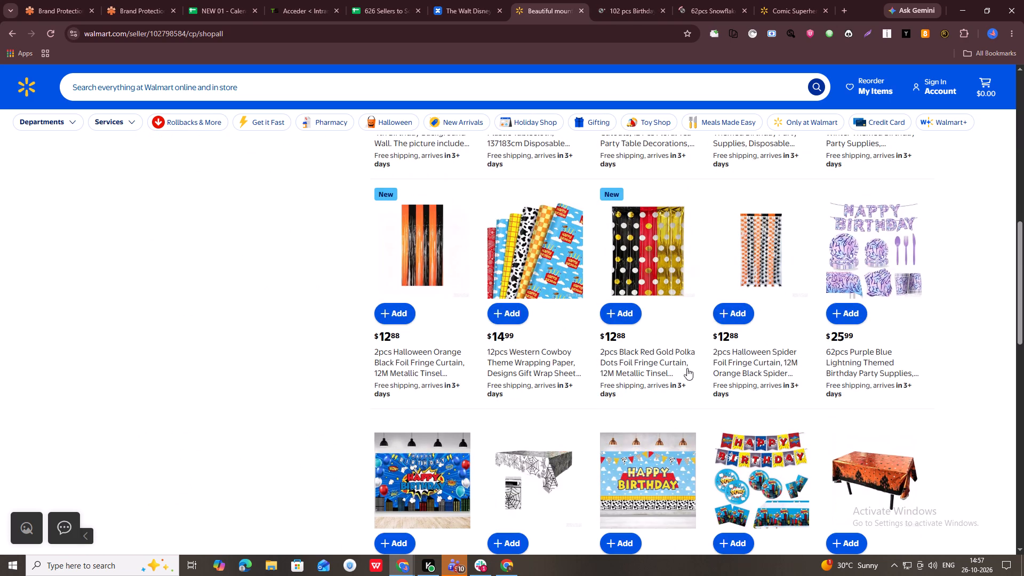
scroll(889, 342, down, 6)
scroll(712, 356, up, 2)
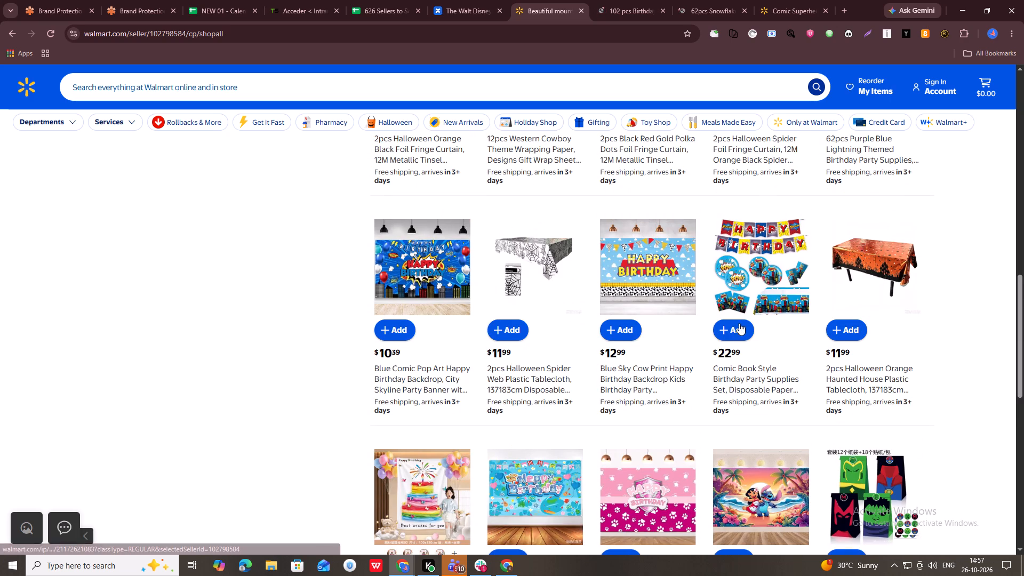
scroll(644, 404, down, 4)
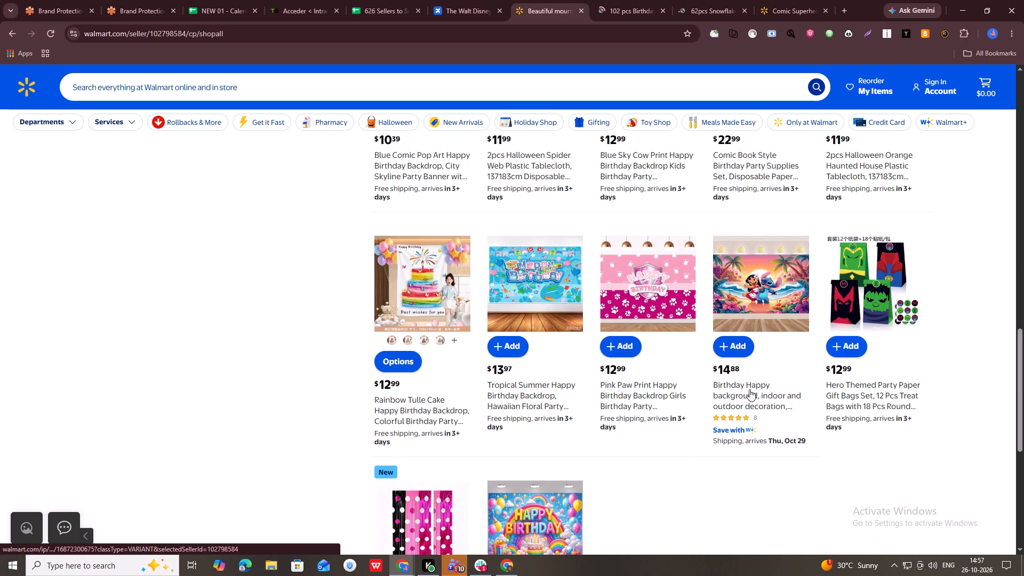
scroll(759, 389, down, 4)
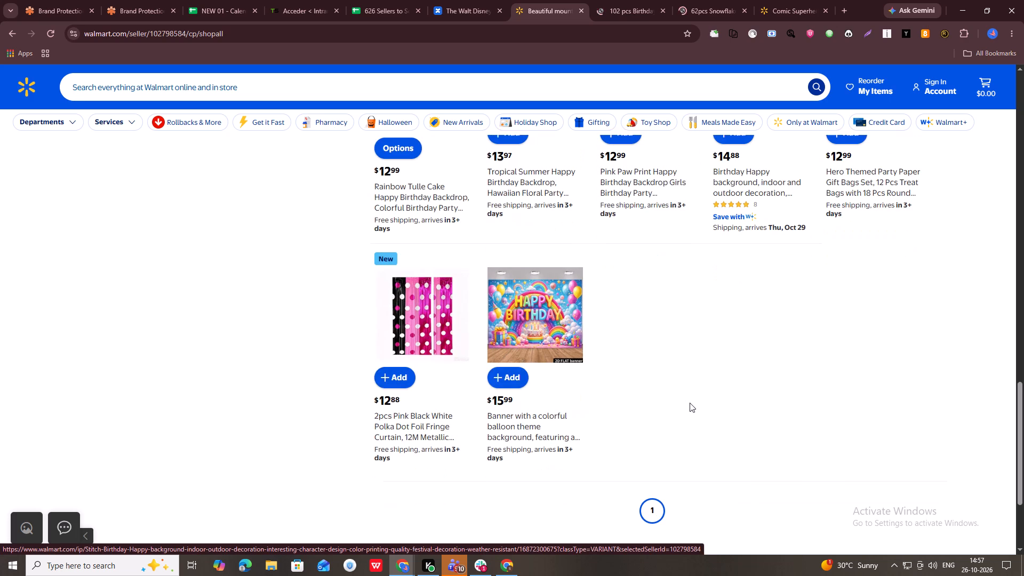
scroll(694, 412, down, 3)
scroll(709, 419, up, 6)
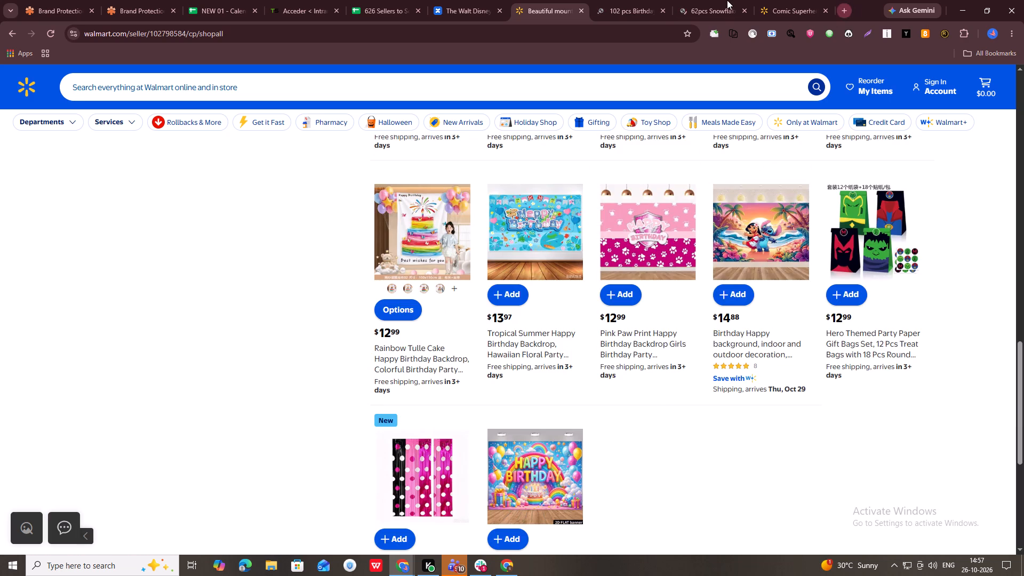
Close the Comic Superhero listing tab and copy the web address of the 102 pcs Birthday Party Supplies Set listing.
click(622, 0)
middle_click(797, 0)
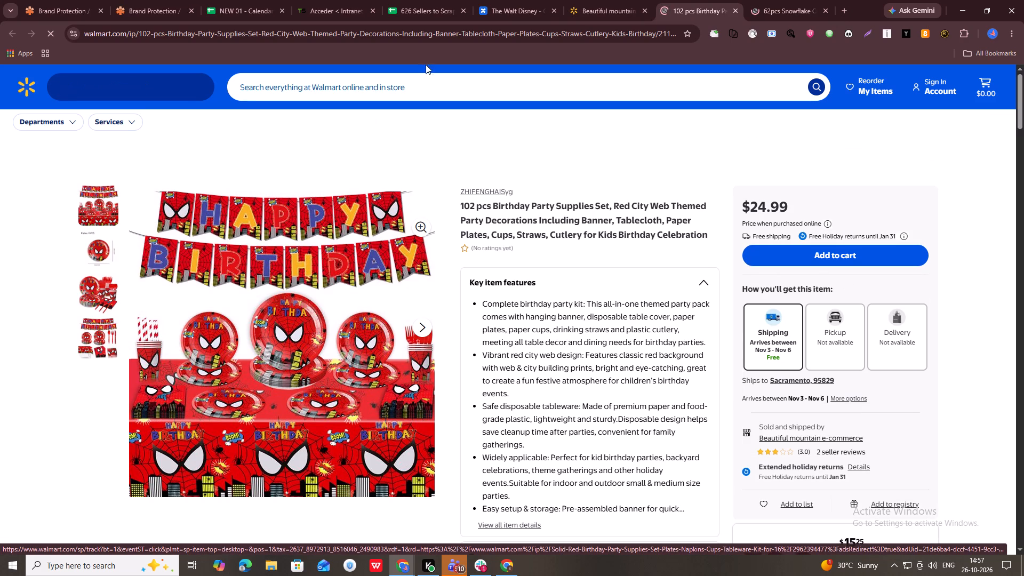
click(430, 38)
key(ctrl+c)
key(ctrl+c)
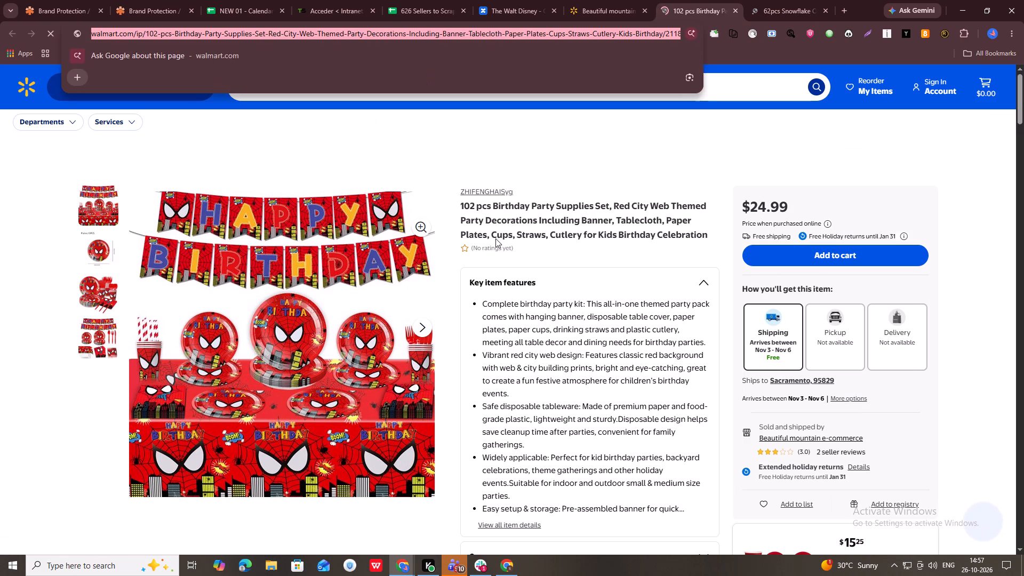
In the Nikita sheet of Manual Detection Records, delete the linkless rows 101628–101633, and after that rows 101639–101642.
key(alt+Tab)
key(alt+Tab)
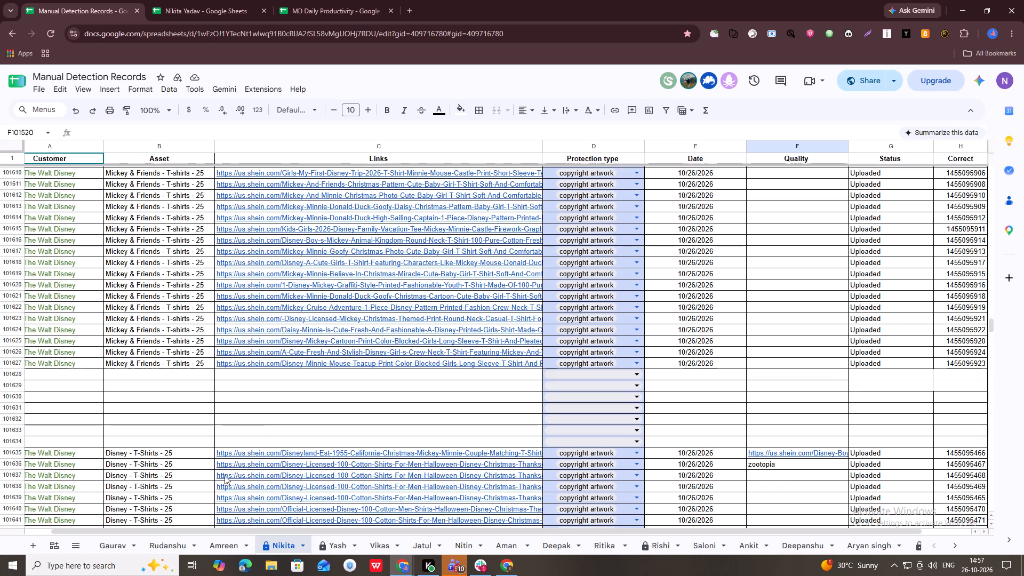
click(342, 372)
shift+click(362, 428)
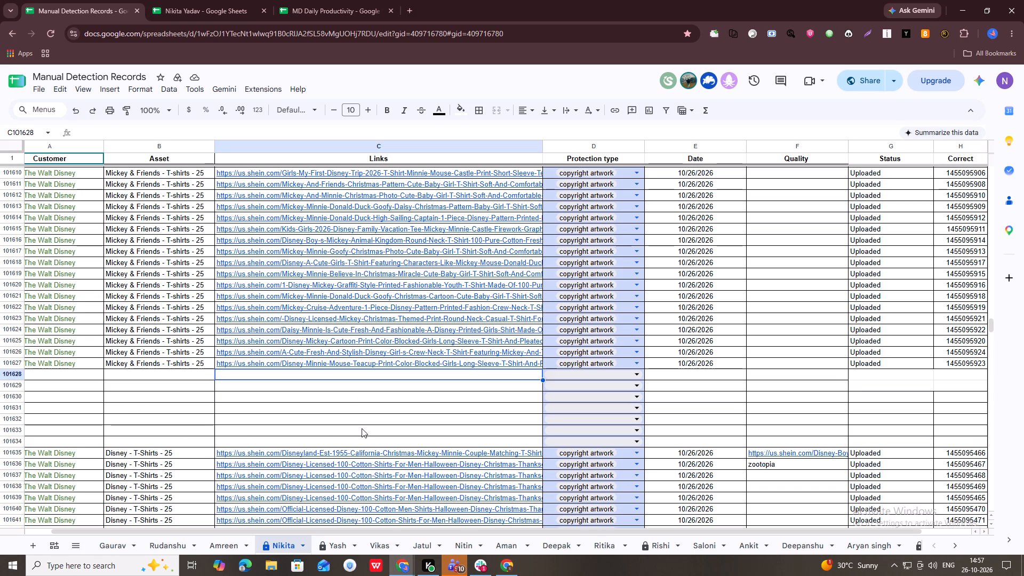
right_click(363, 415)
click(410, 324)
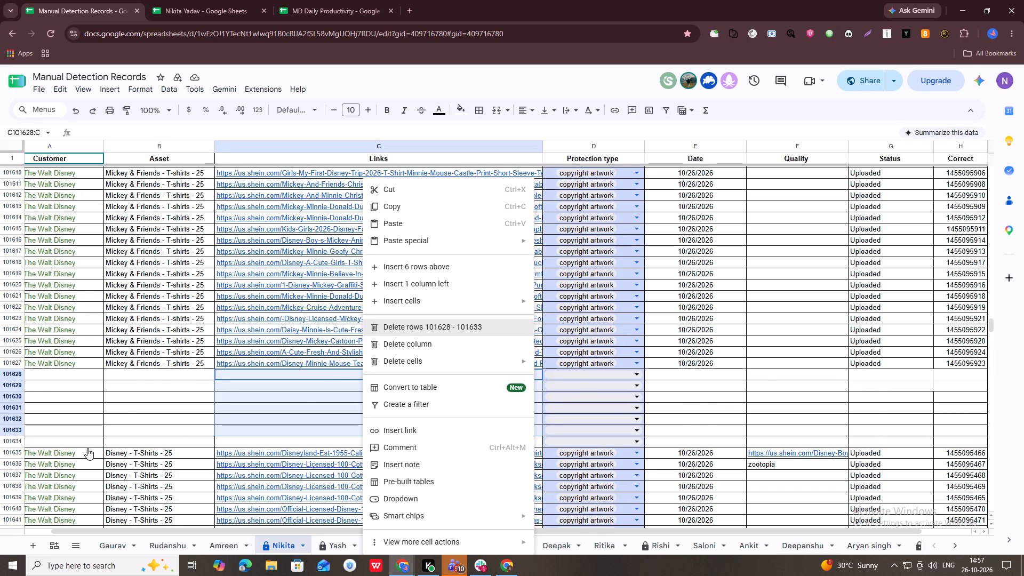
scroll(312, 406, down, 4)
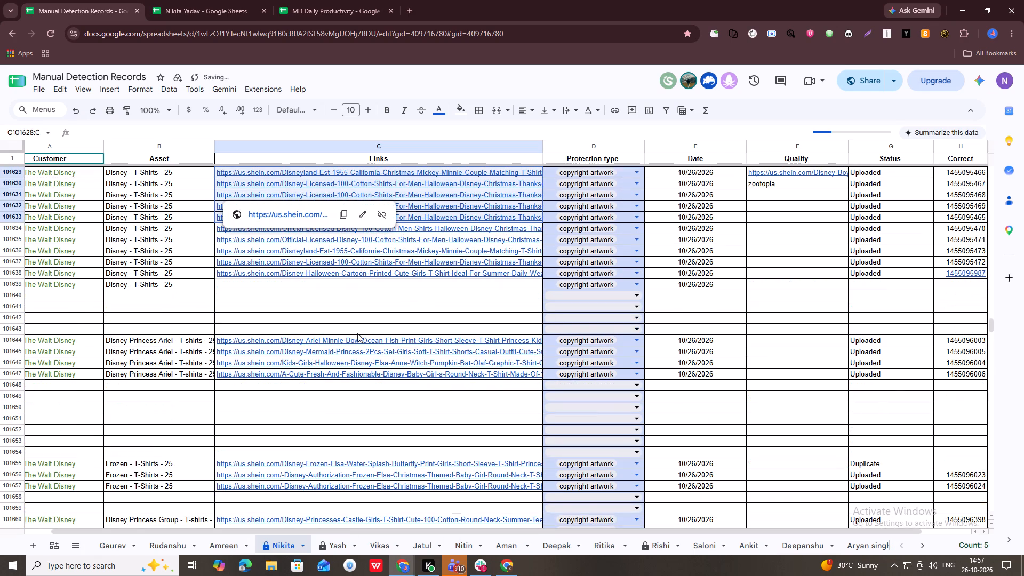
click(417, 287)
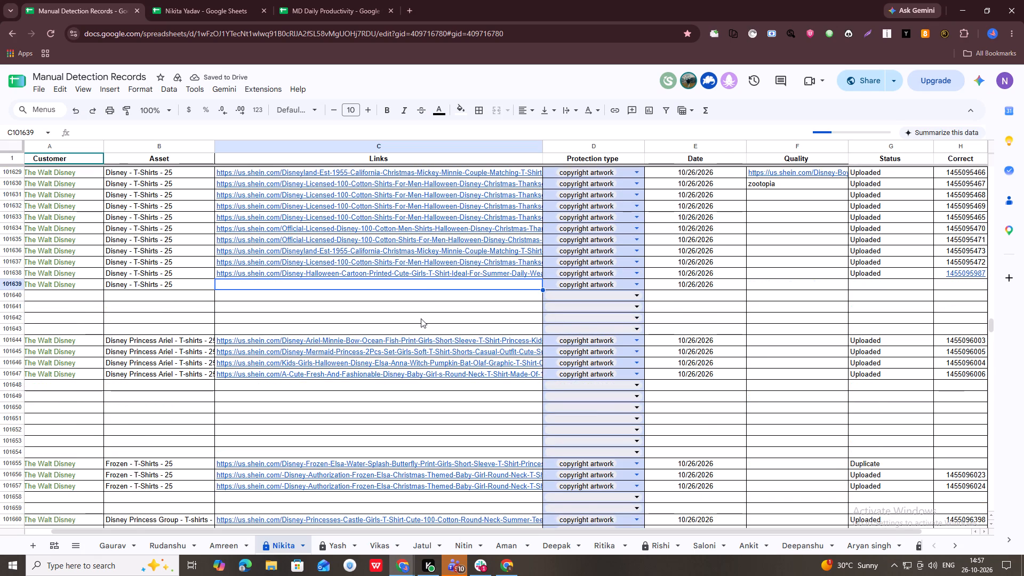
shift+click(418, 320)
right_click(418, 317)
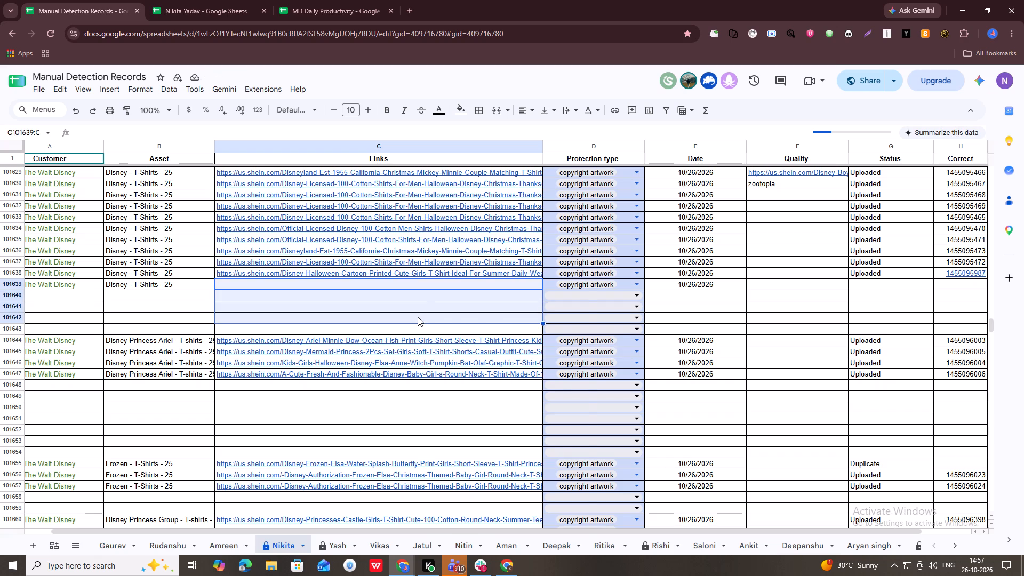
click(449, 324)
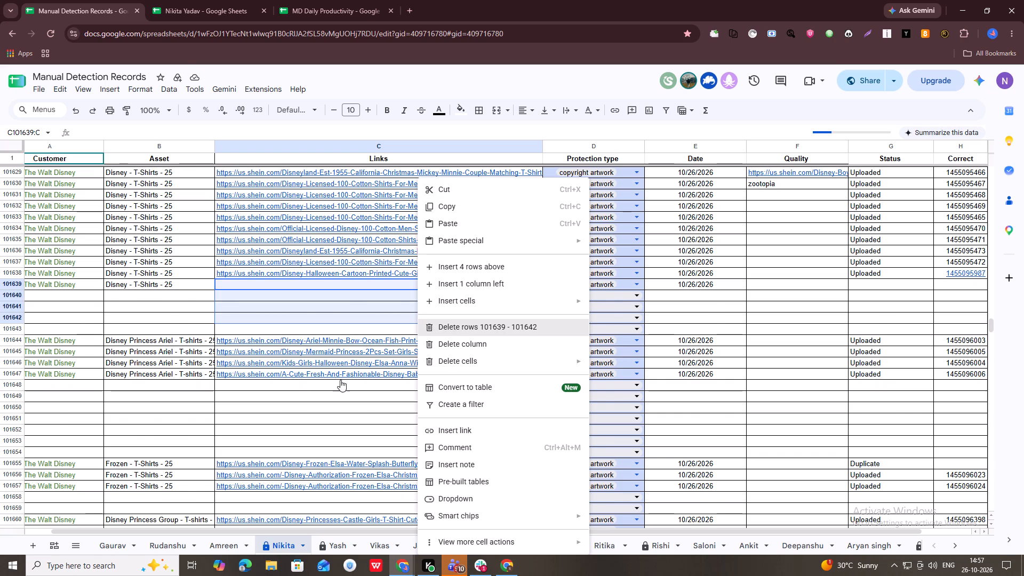
Delete the blank rows 101644–101649 above the Frozen T-shirt entries, and after that the single blank row 101648 below them.
click(411, 340)
shift+click(410, 395)
right_click(410, 395)
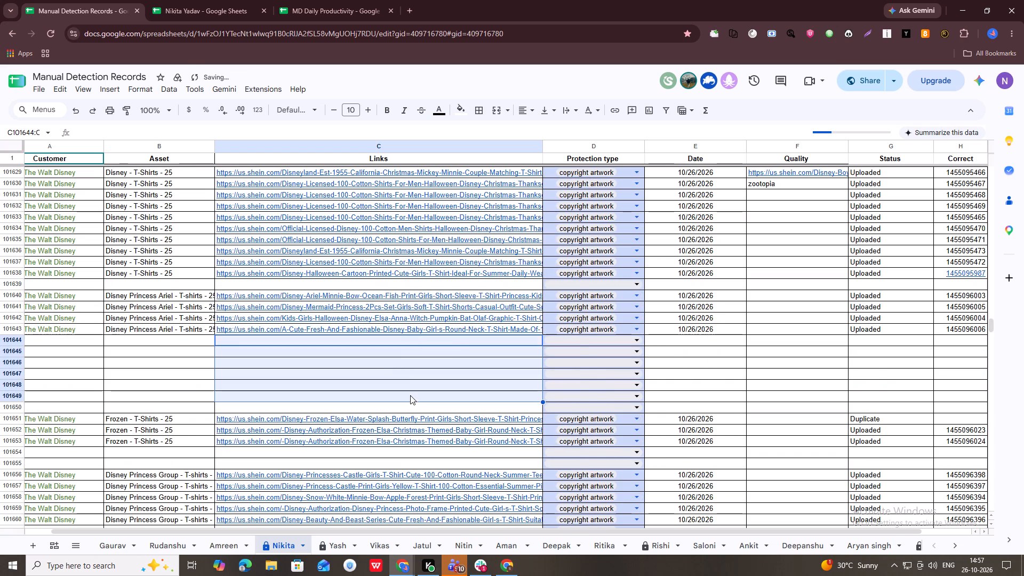
click(487, 327)
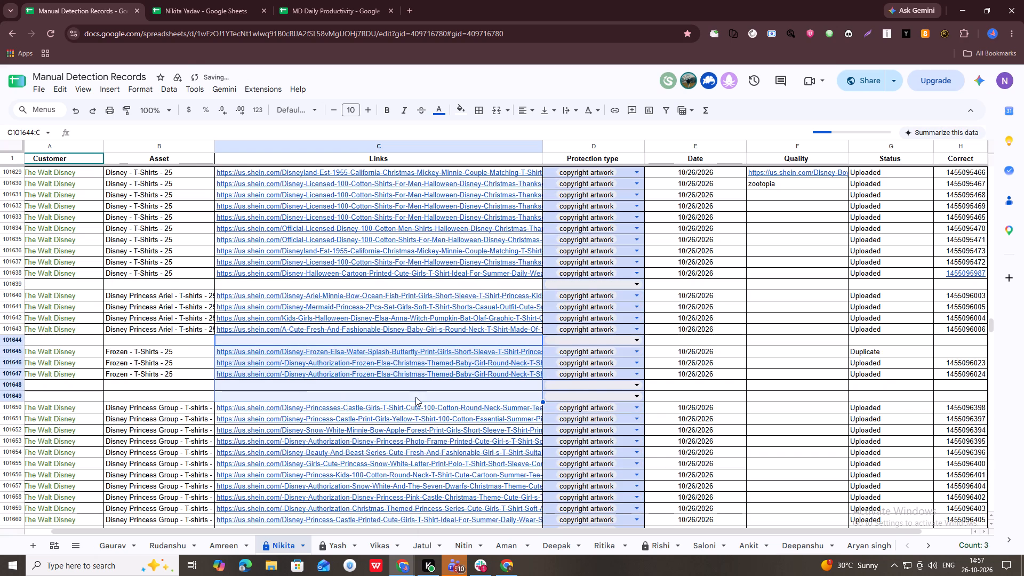
click(431, 385)
right_click(431, 385)
click(491, 299)
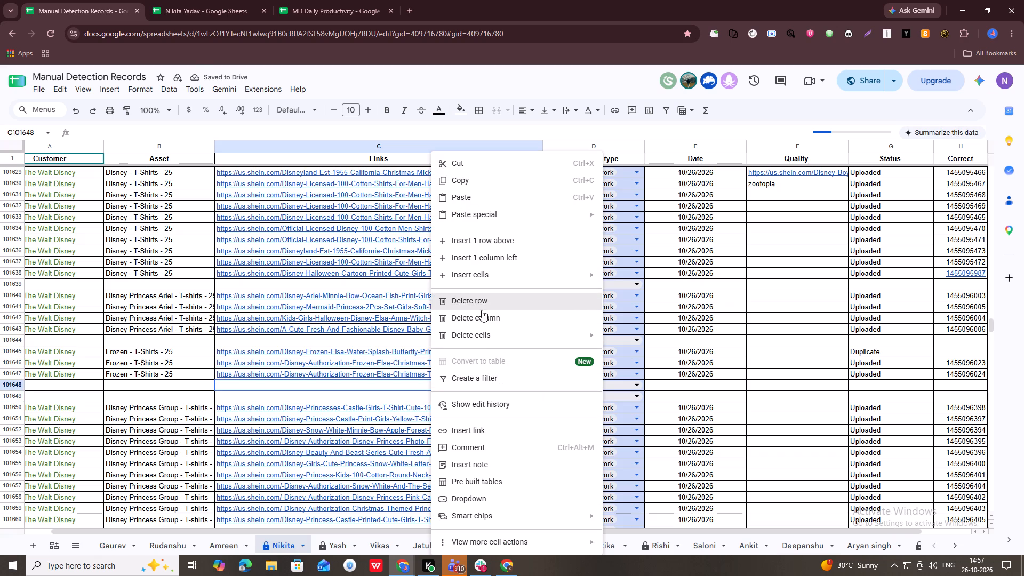
Fill row 101684, directly below the last Disney Princess Moana party entry, with light purple as a separator.
scroll(324, 421, down, 4)
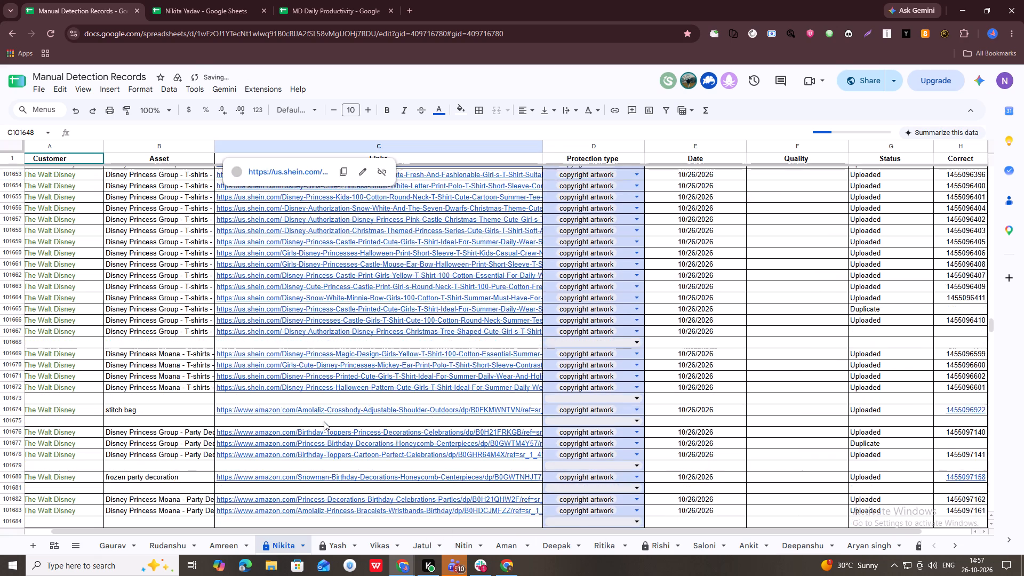
scroll(324, 421, down, 2)
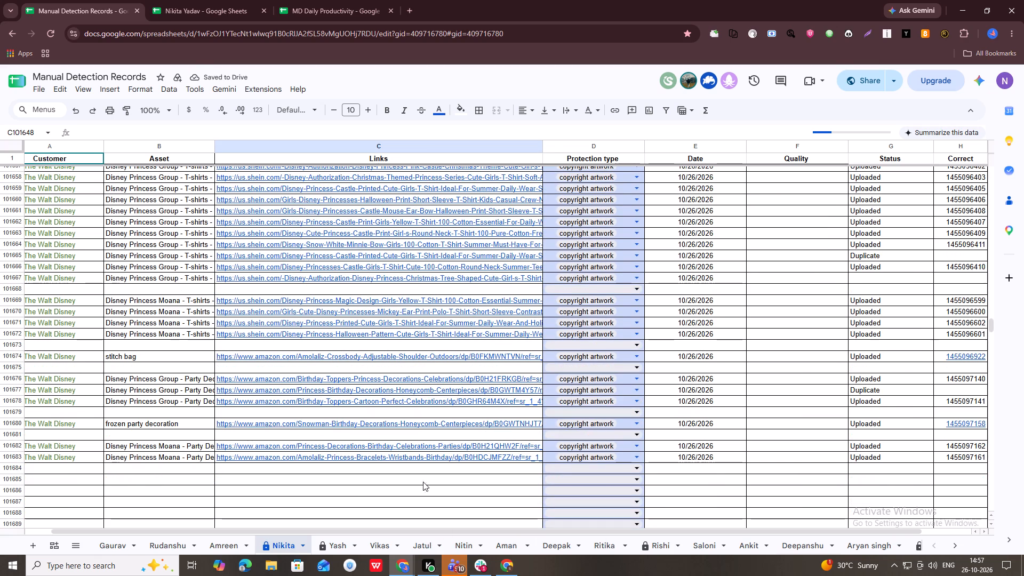
scroll(347, 471, down, 1)
click(0, 414)
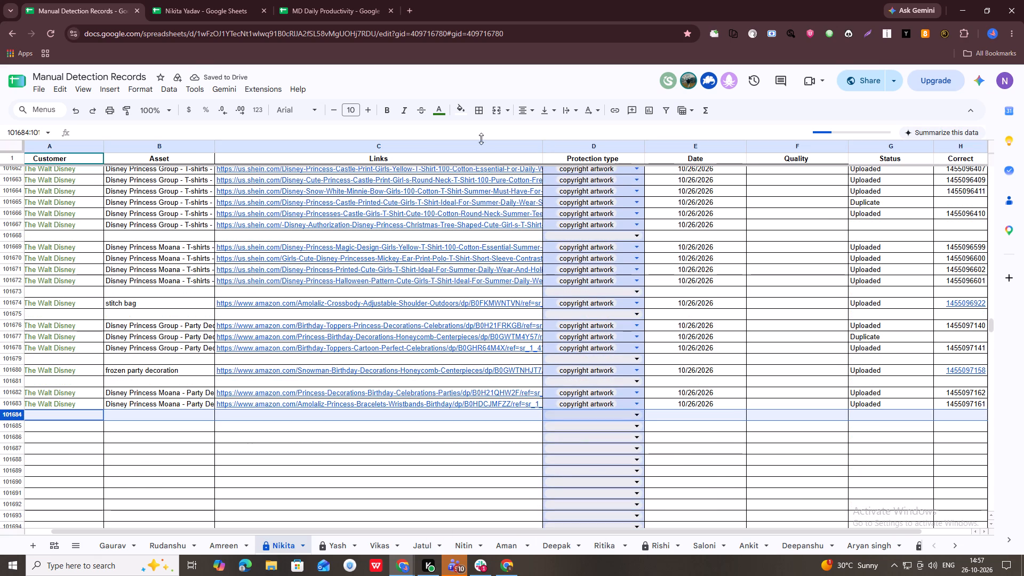
click(462, 113)
click(558, 171)
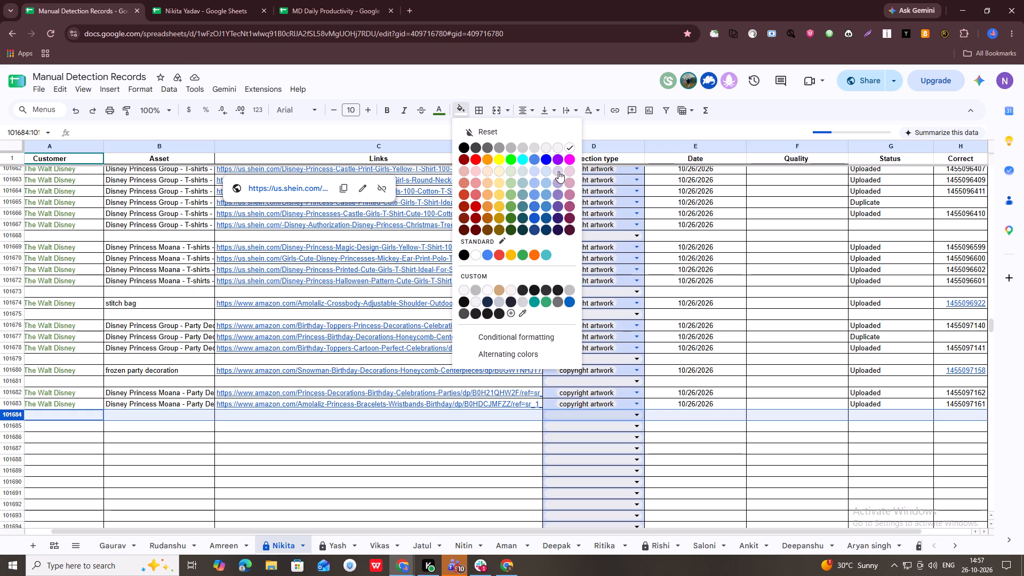
Paste the copied Walmart listing address into the Links cell of row 101685 and enter "spider man party decoration" as its asset.
click(238, 428)
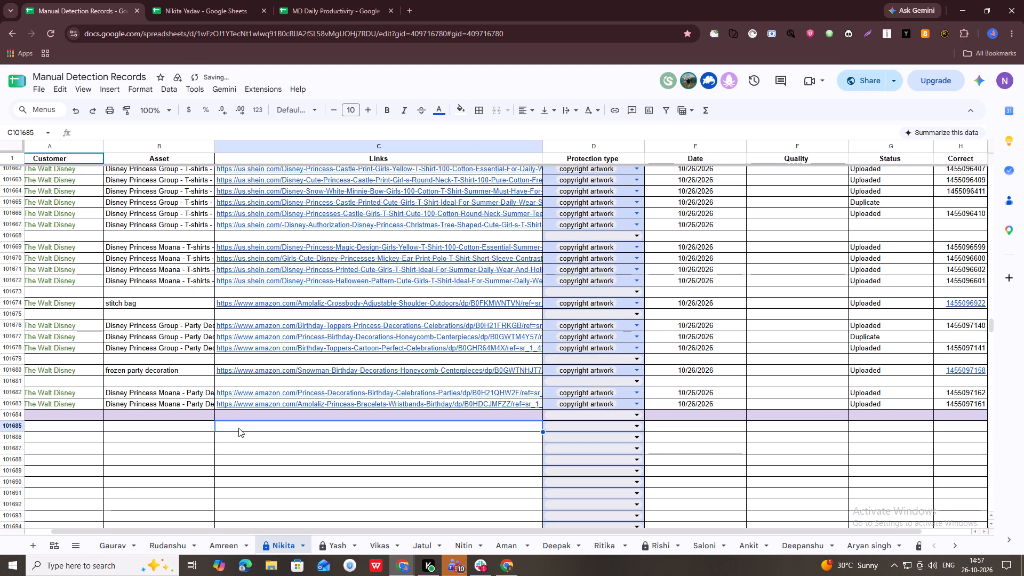
key(ctrl+v)
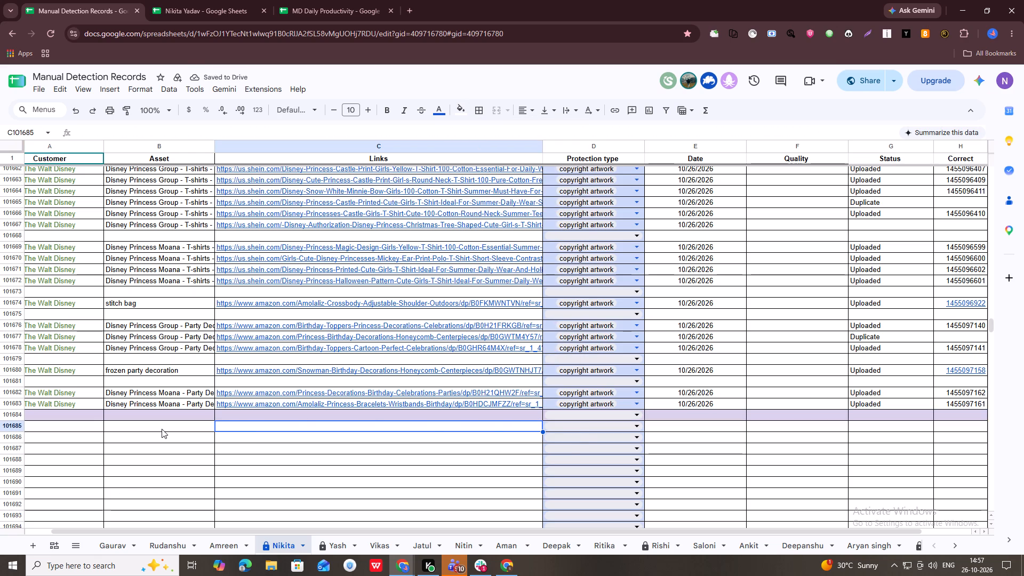
click(159, 428)
text(spider man)
key(space)
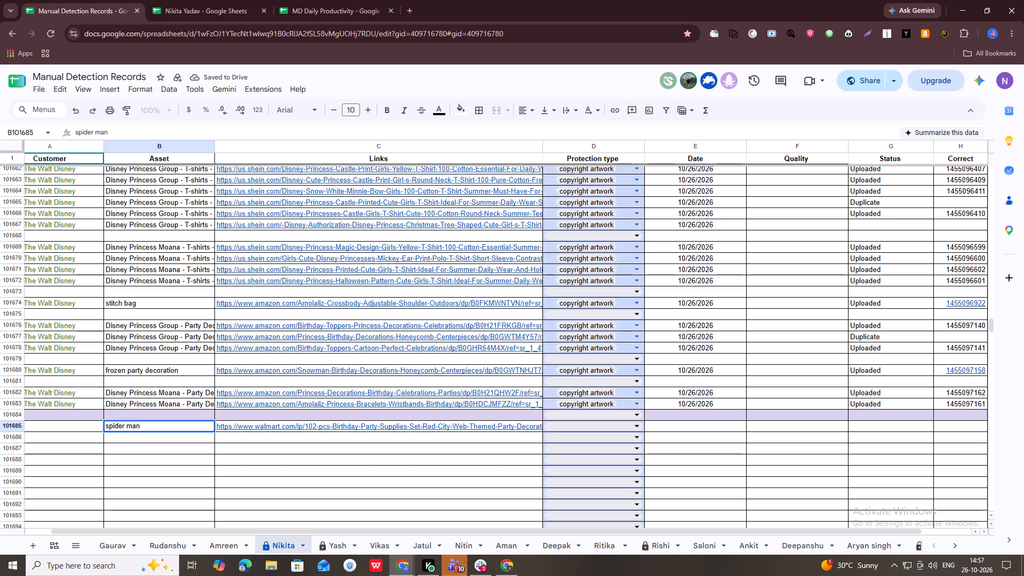
text(party decorau)
key(BackSpace)
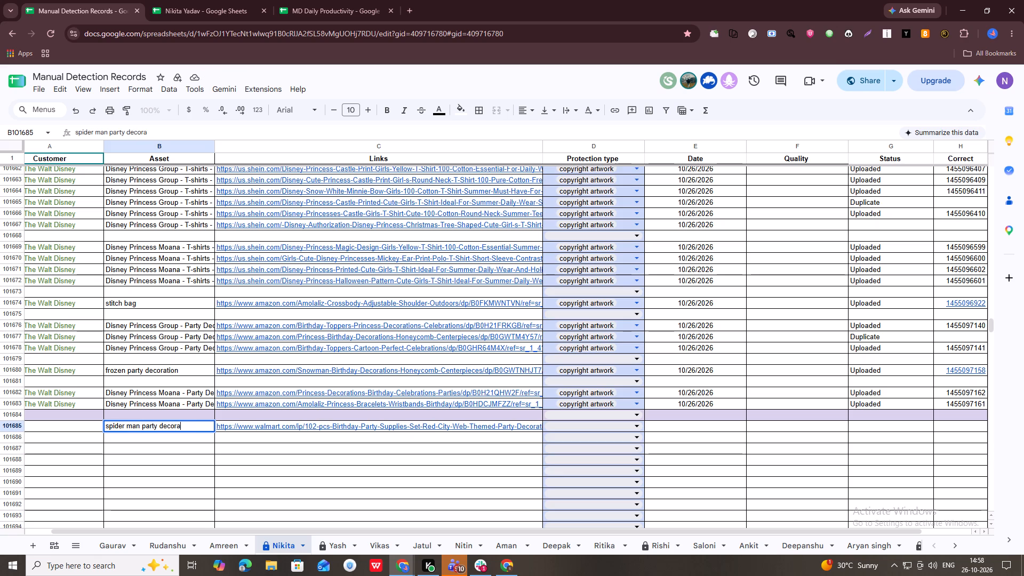
text(tion)
key(Left)
Copy the customer "The Walt Disney" from row 101683 into the Customer cell of row 101685.
key(ctrl+Up)
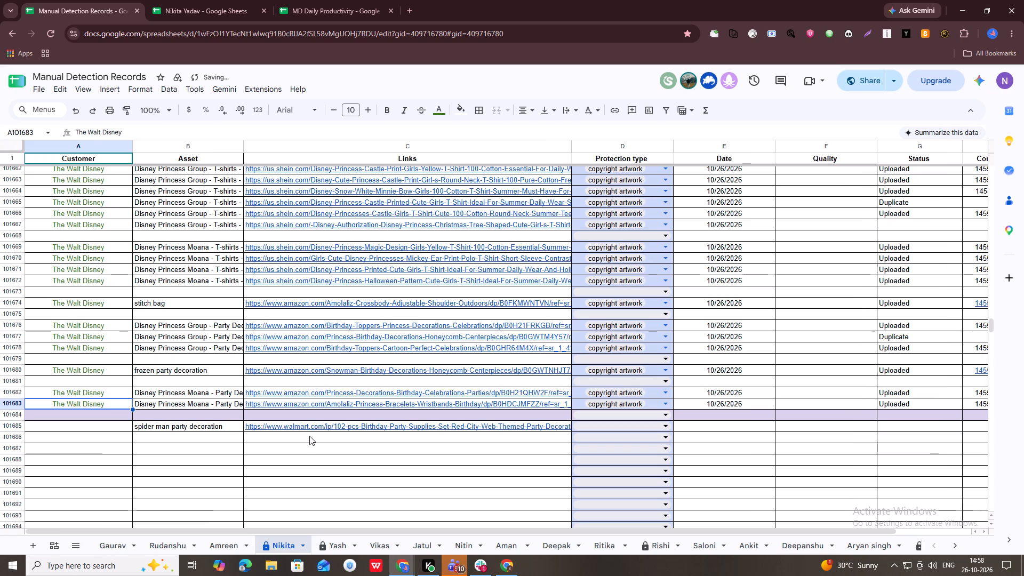
key(ctrl+c)
key(Down)
key(Down)
key(ctrl+v)
Copy the protection type "copyright artwork" from row 101683 into row 101685.
key(Right)
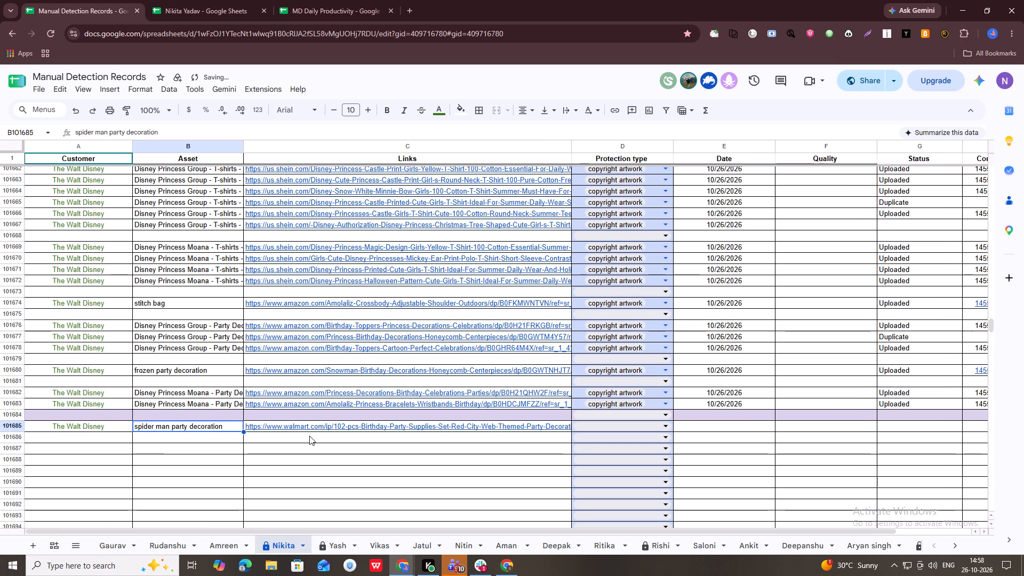
key(Right)
key(Right)
key(ctrl+Up)
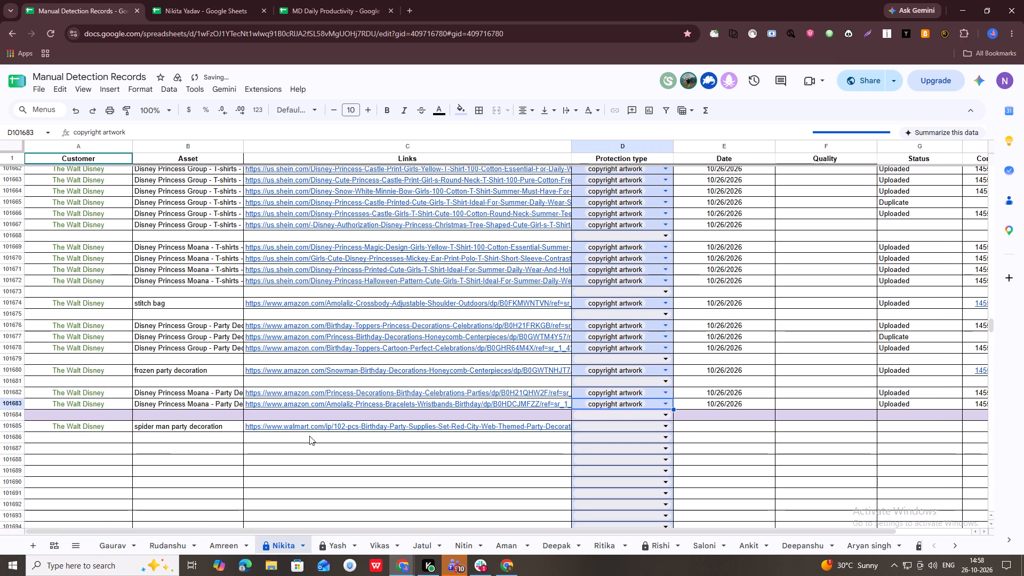
key(ctrl+c)
key(Down)
key(Down)
key(ctrl+v)
key(Down)
key(Left)
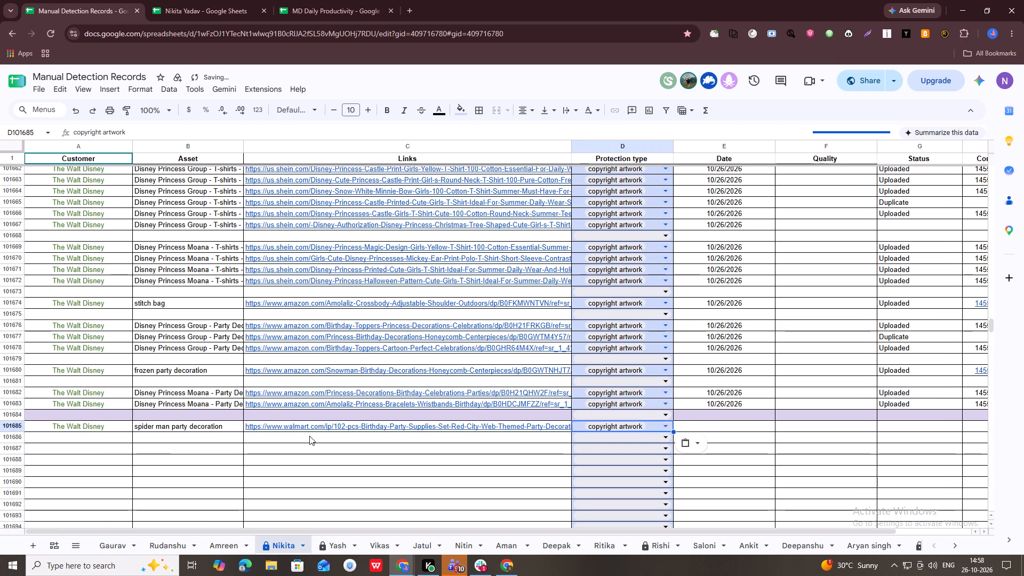
Recheck the 102 pcs listing's product images and change the asset in row 101685 to "spider man party paper decoration".
key(alt+Tab)
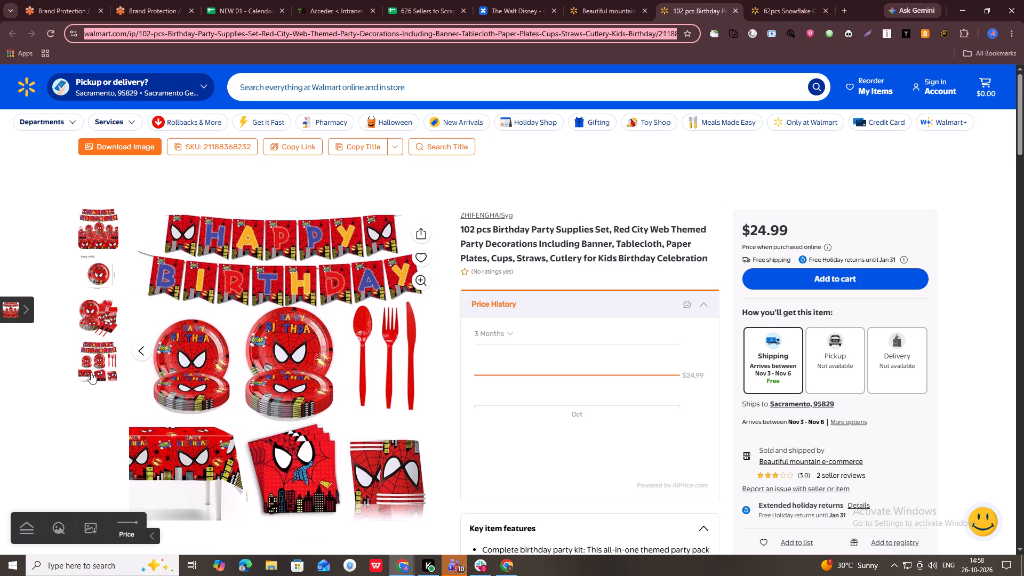
key(alt+Tab)
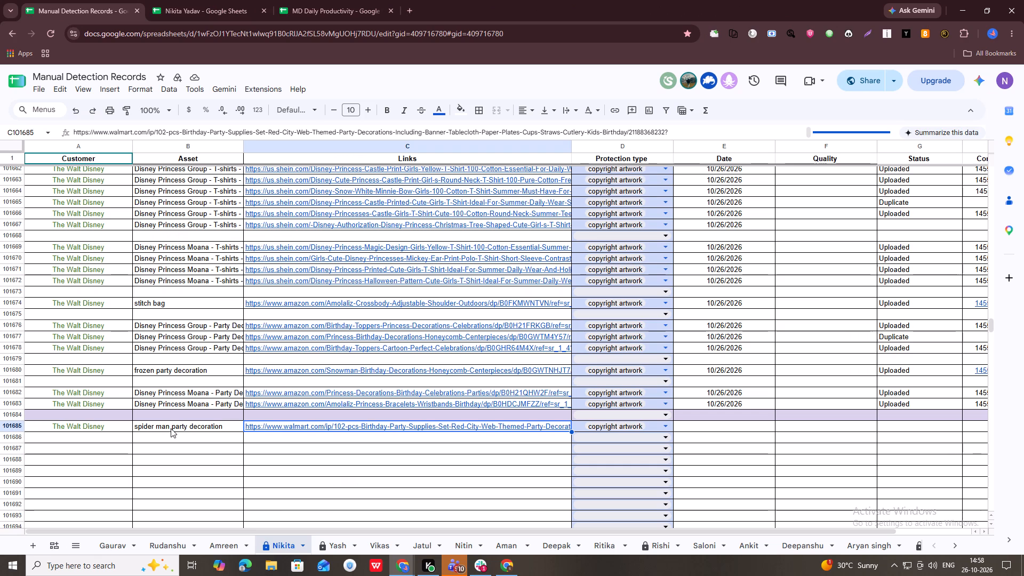
click(171, 428)
click(124, 132)
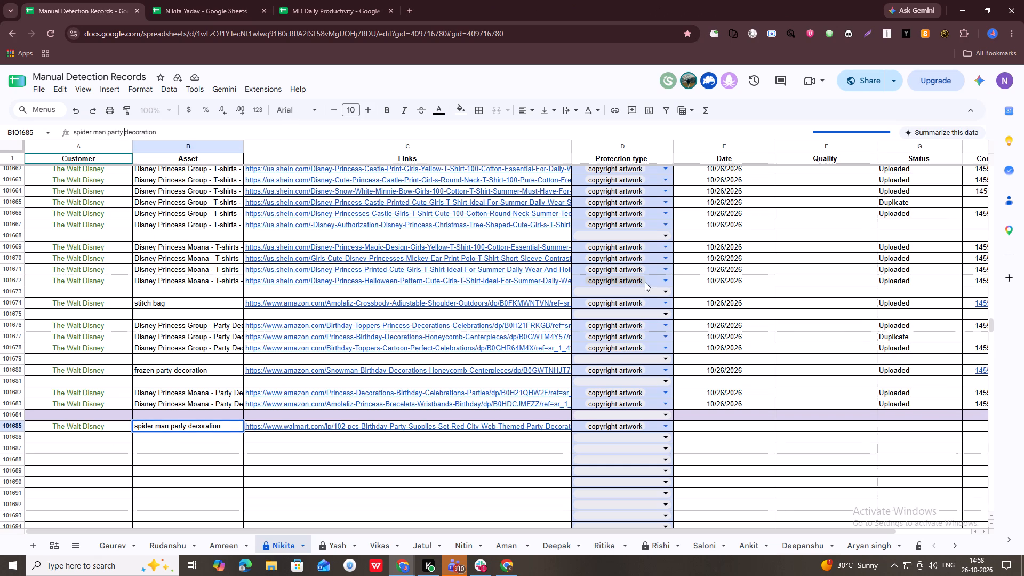
text(paper)
key(space)
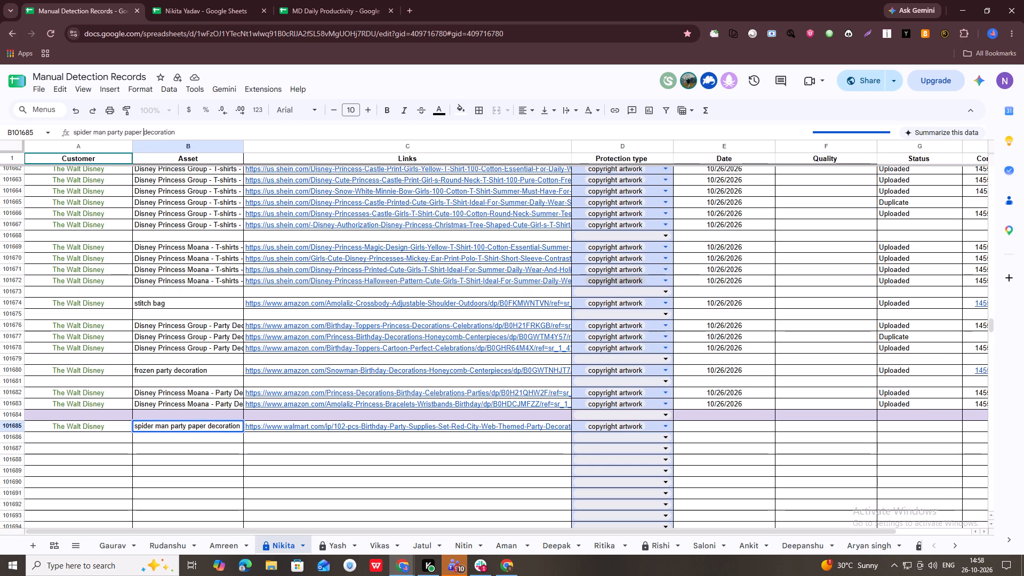
click(411, 467)
key(alt+Tab)
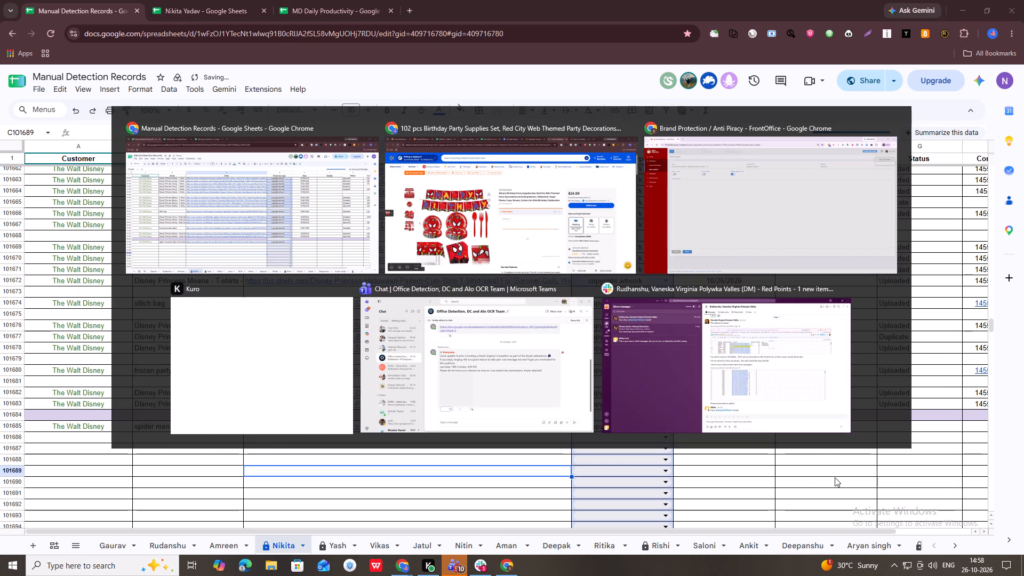
Enter the note "party paper decoration" for the Dream Stitchery seller in row 15 of the Walmart Sellers sheet.
click(548, 0)
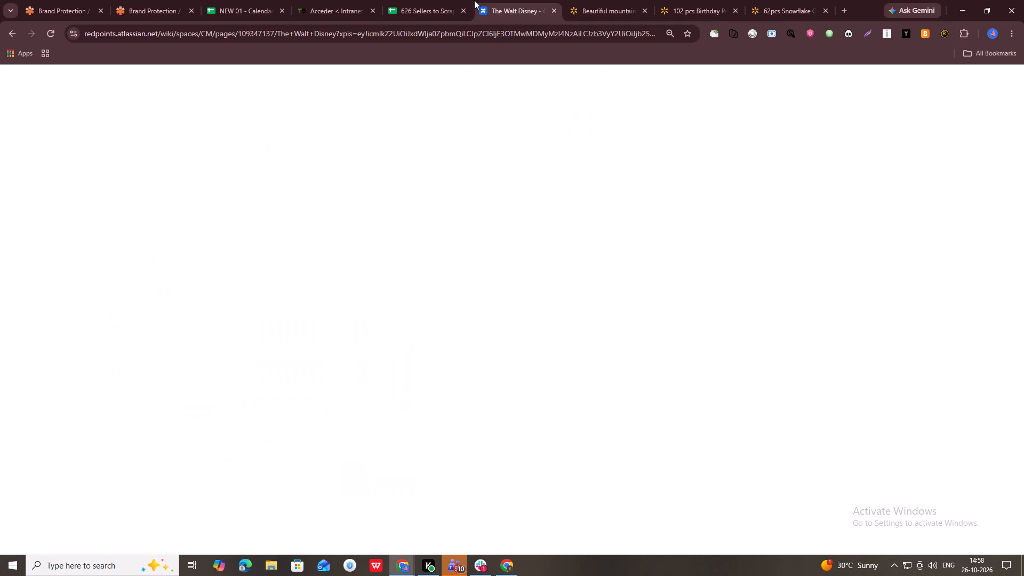
click(433, 0)
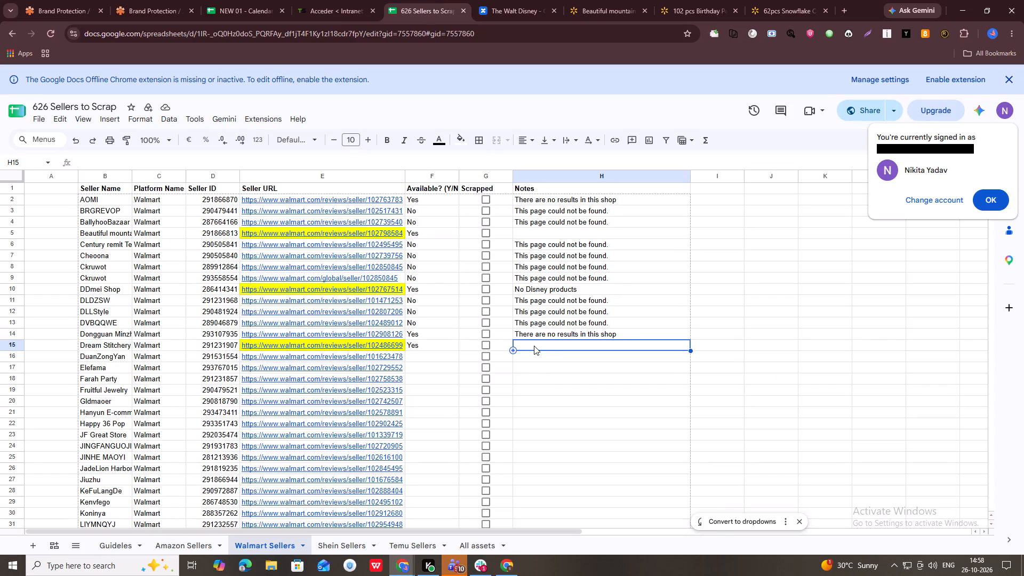
text(party paper dde)
key(BackSpace)
key(BackSpace)
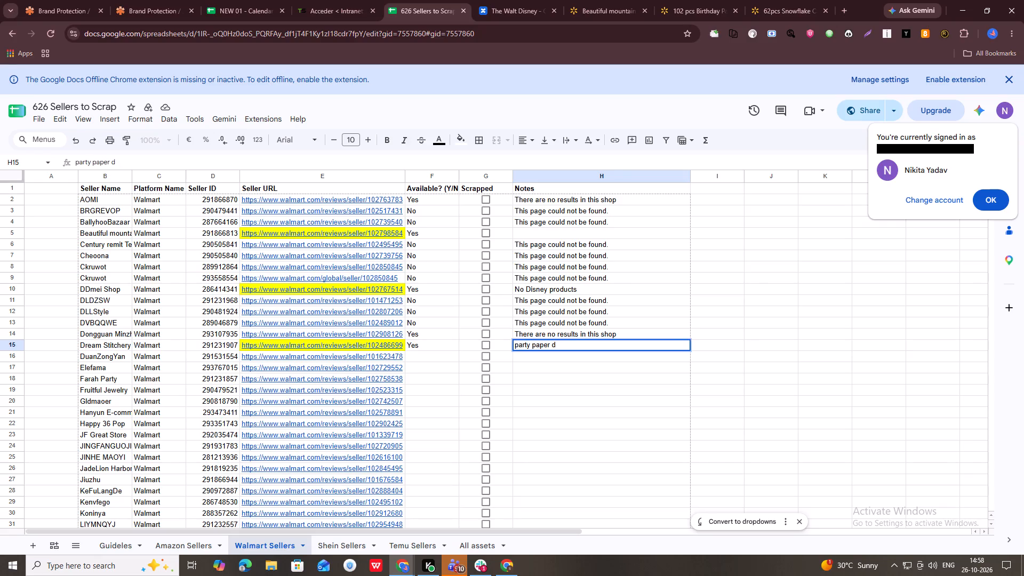
text(ecoration)
key(ctrl+Up)
Open the Walmart storefront of the Beautiful mountain seller using its URL from row 5, showing all its items.
key(ctrl+Up)
key(Down)
key(Left)
key(Left)
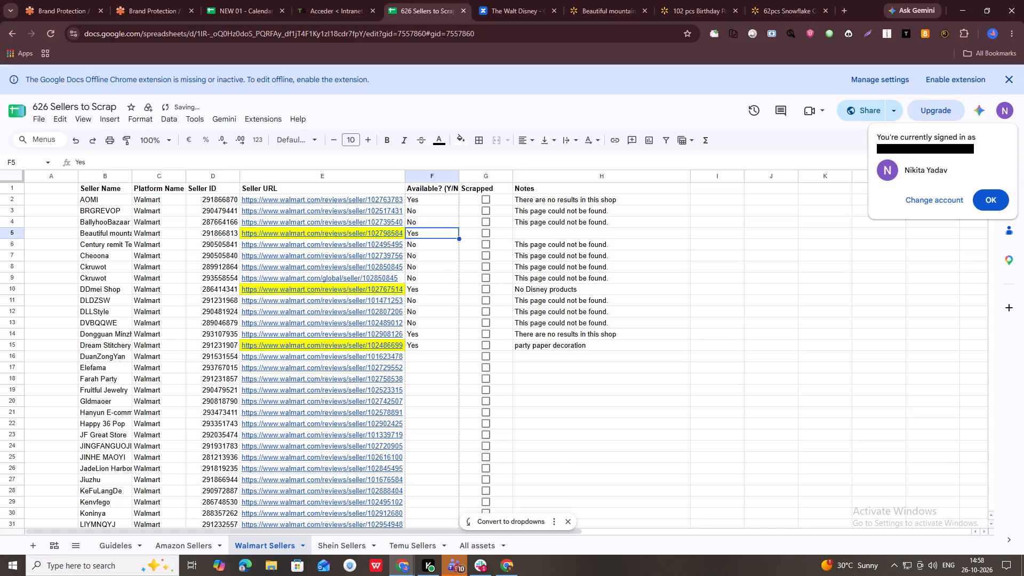
key(Left)
key(ctrl+c)
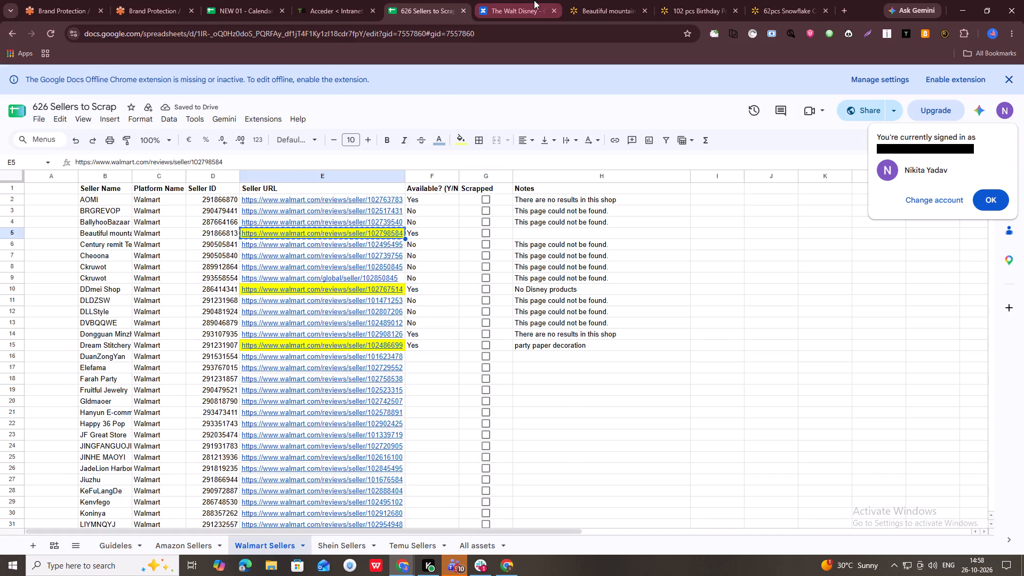
click(534, 0)
click(591, 0)
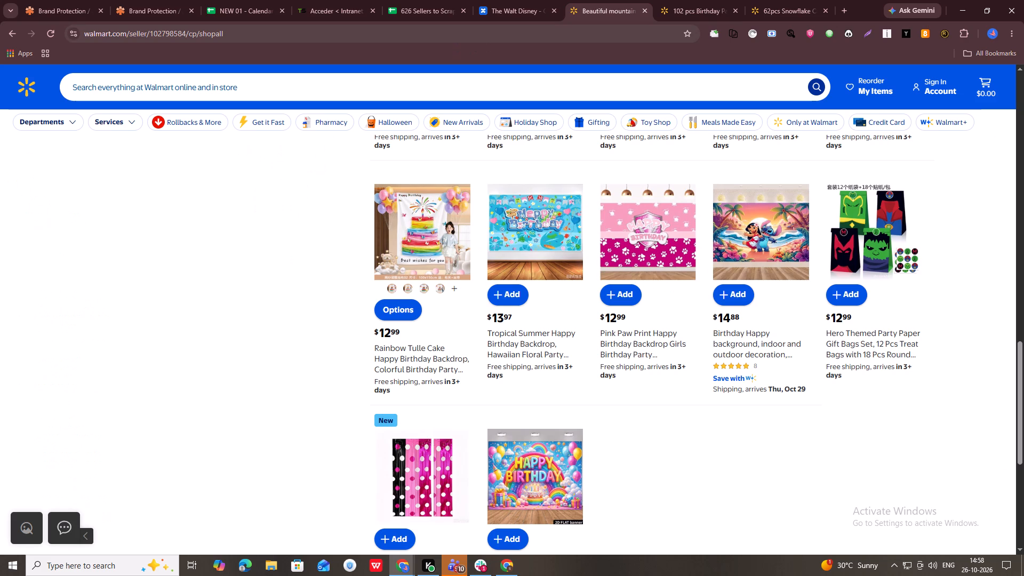
click(538, 36)
key(ctrl+v)
key(Return)
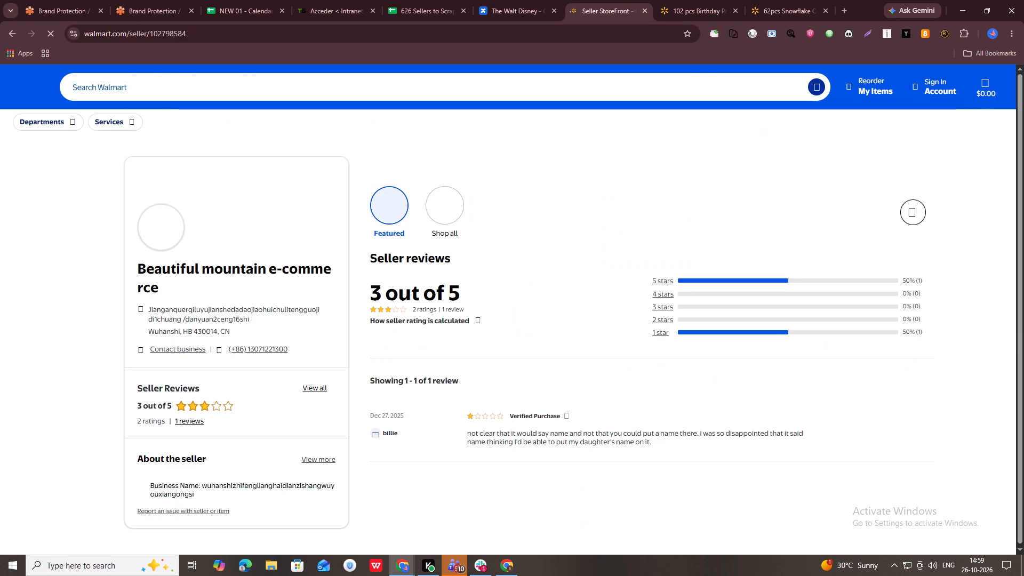
click(439, 210)
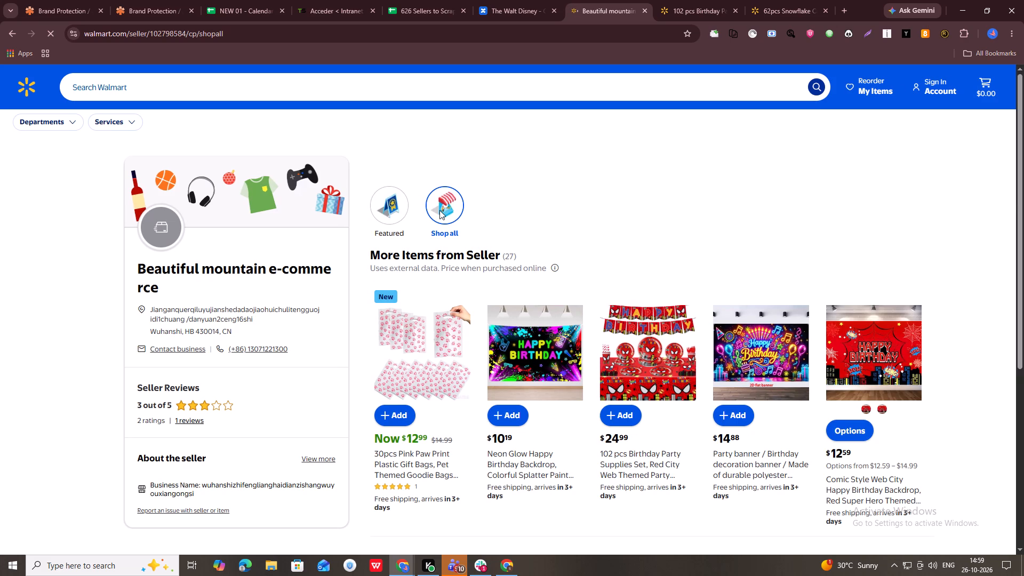
Look through the seller's items, then copy the 102 pcs Birthday Party Supplies listing's link into the Links cell of row 101686 in Manual Detection Records.
scroll(742, 372, down, 6)
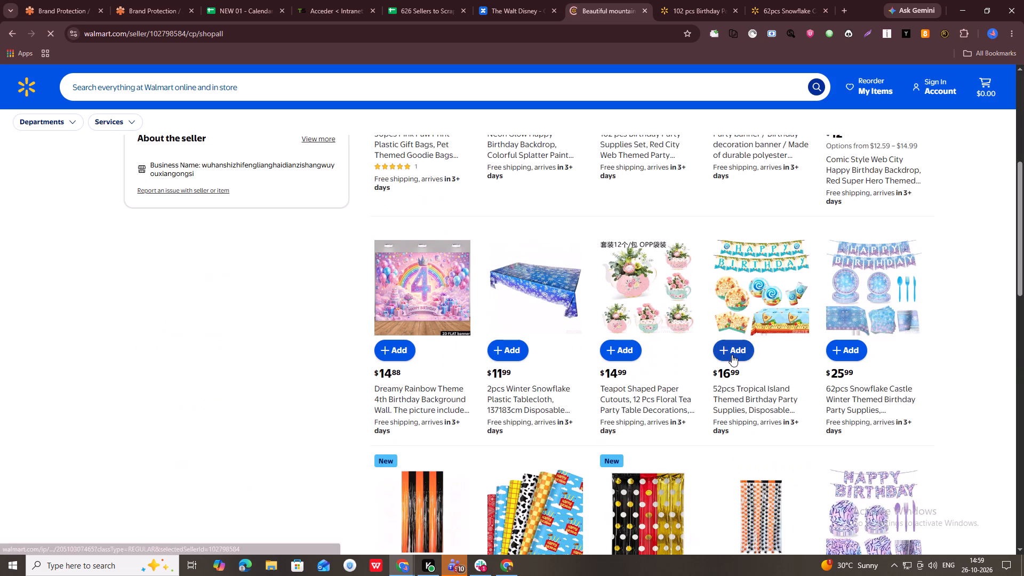
scroll(732, 355, down, 7)
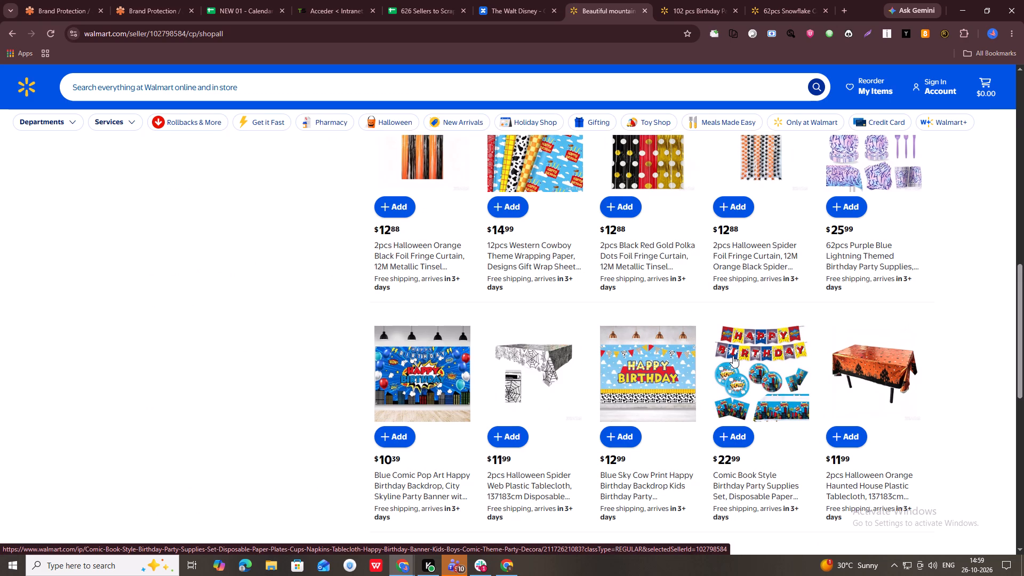
scroll(733, 356, down, 7)
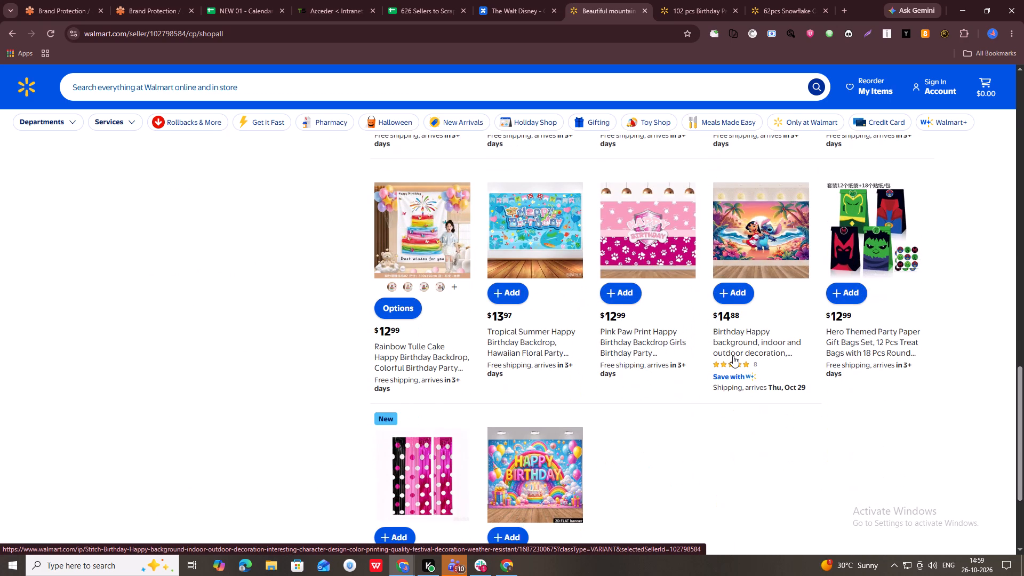
scroll(732, 356, down, 8)
scroll(732, 356, up, 7)
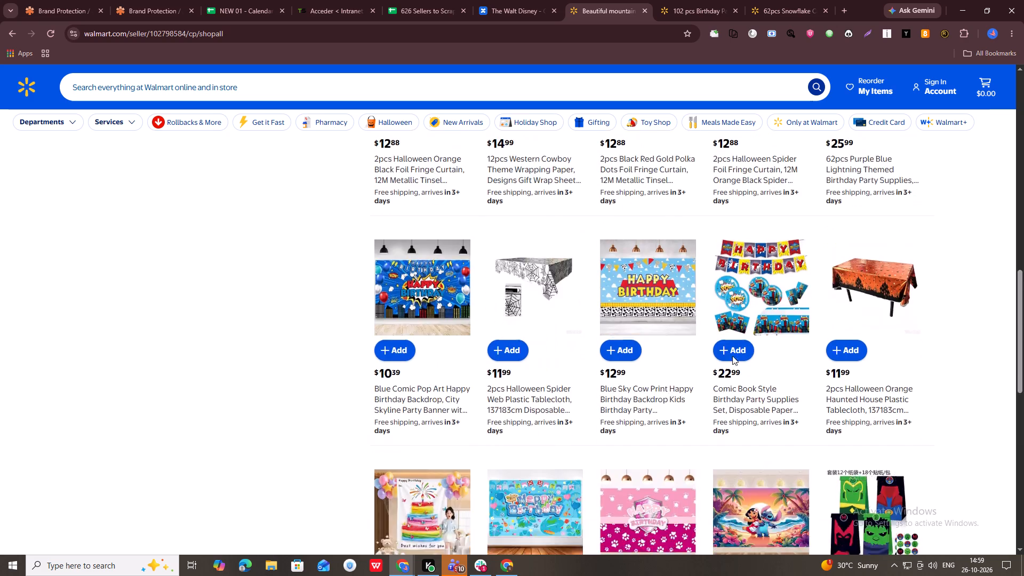
scroll(732, 356, up, 18)
right_click(657, 458)
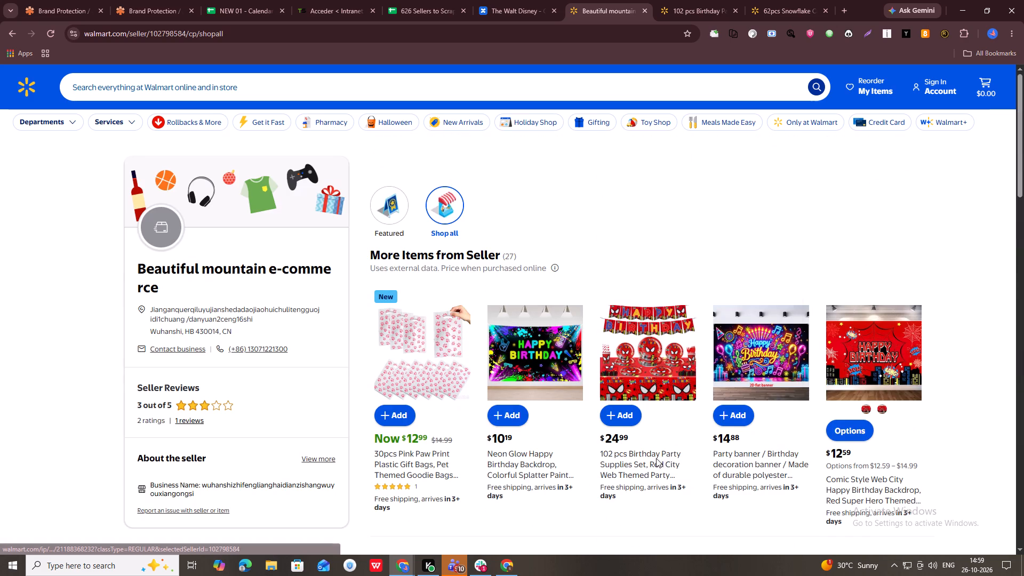
click(717, 378)
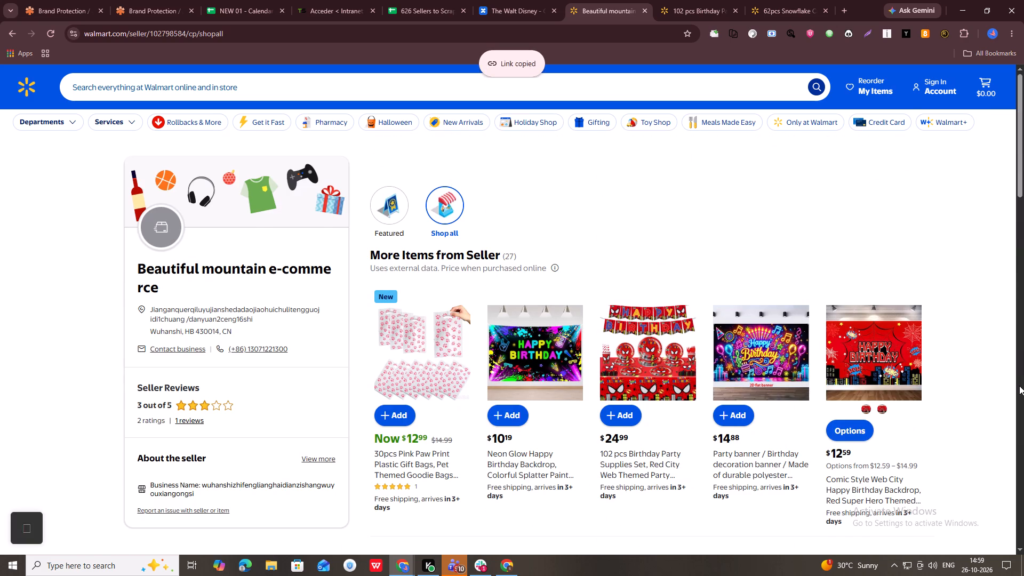
key(alt+Tab)
key(Up)
key(ctrl+Up)
key(Down)
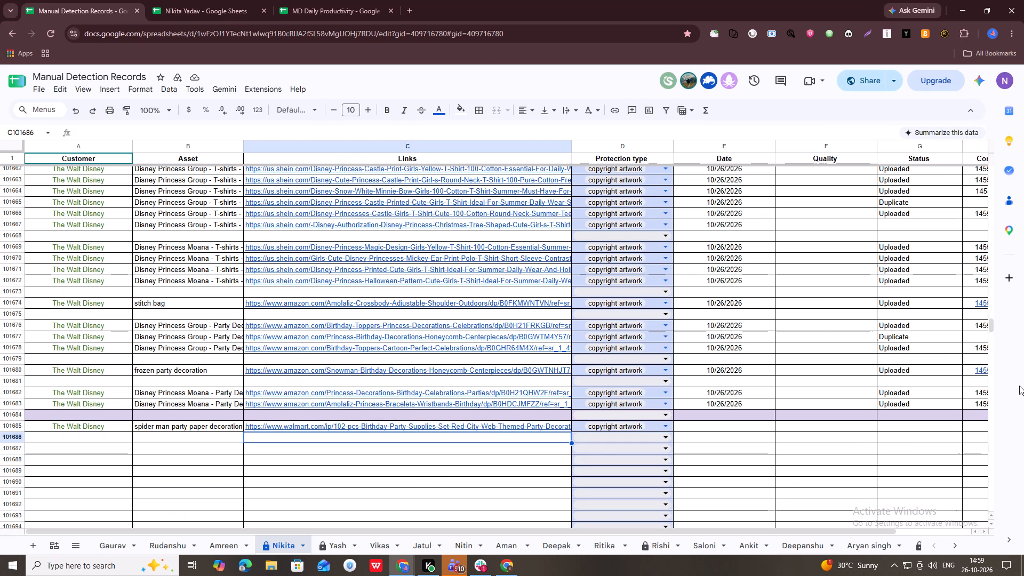
key(ctrl+v)
Fill row 101686 from the row above with protection type "copyright artwork", customer "The Walt Disney" and asset "spider man party paper decoration".
key(Right)
key(ctrl+d)
key(Left)
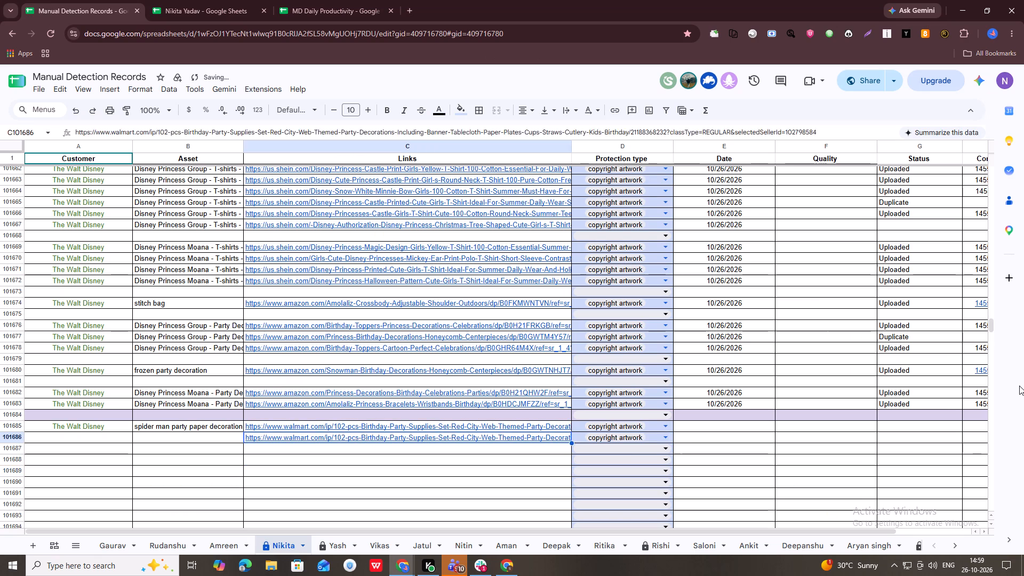
key(Left)
key(Left)
key(Left)
key(shift+Right)
key(ctrl+d)
key(Right)
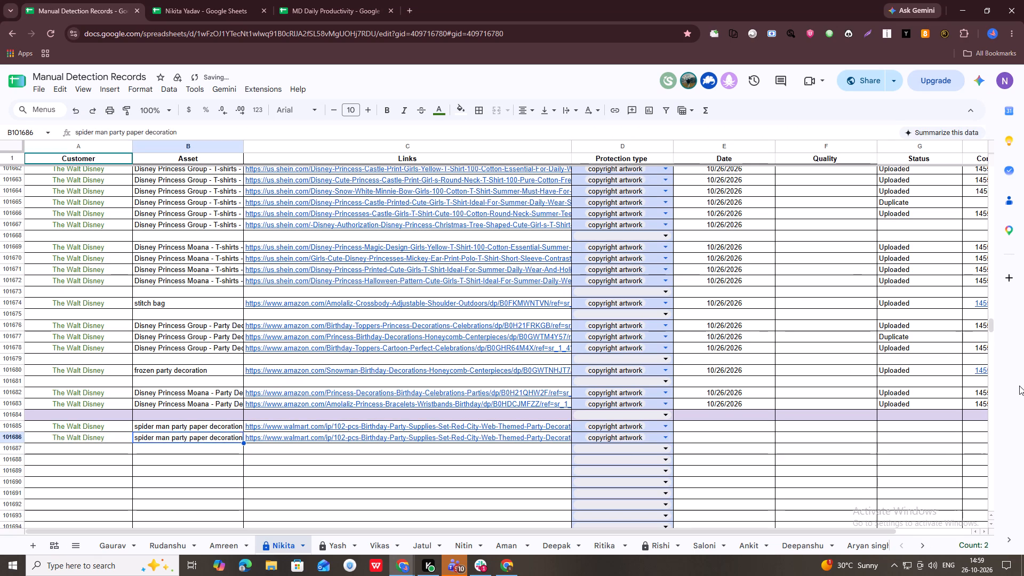
key(Right)
key(Down)
In 626 Sellers to Scrap, copy the note "party paper decoration" from row 15 into the Notes cell of row 5.
key(alt+Tab)
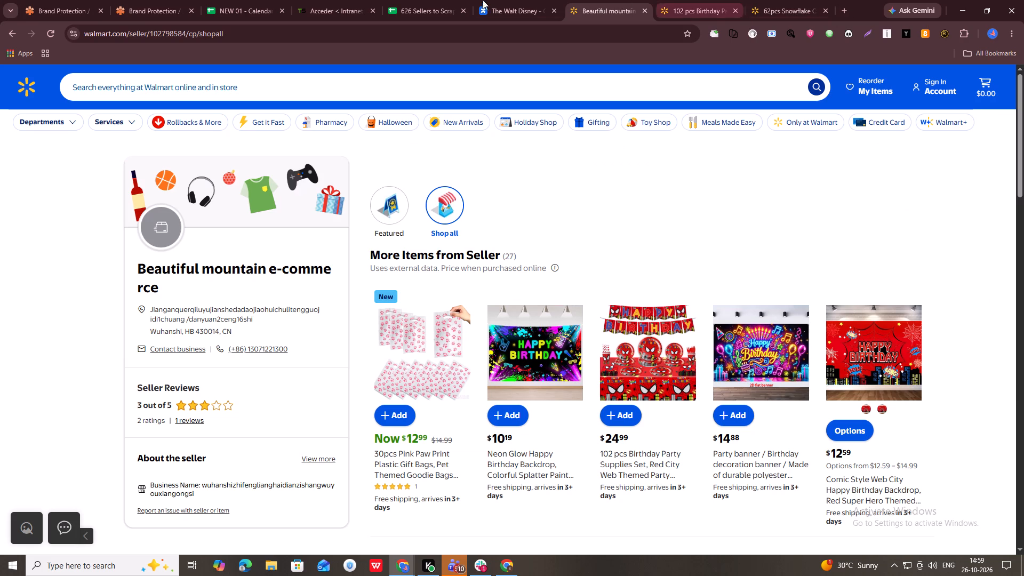
click(402, 0)
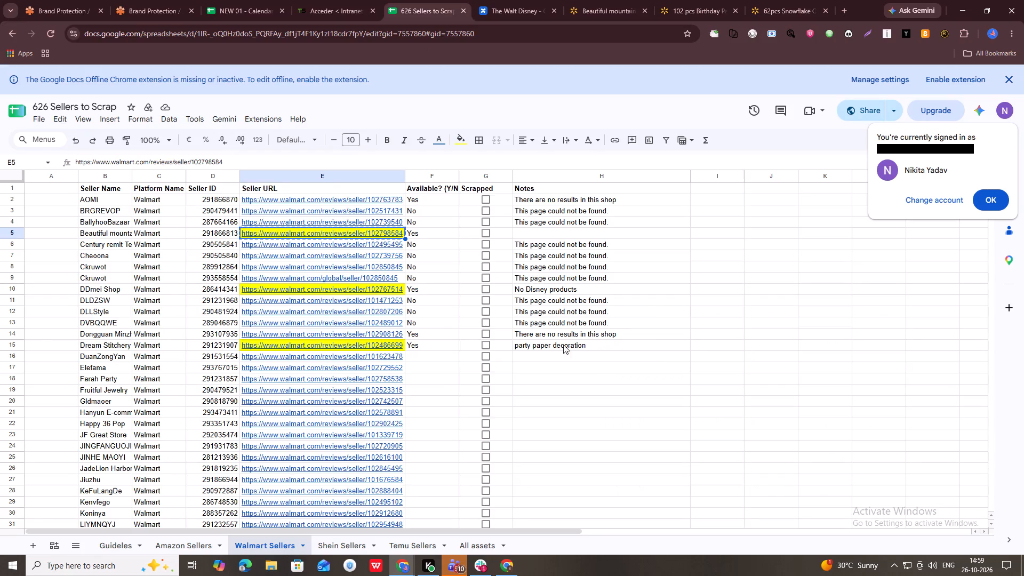
click(569, 342)
key(ctrl+c)
click(573, 227)
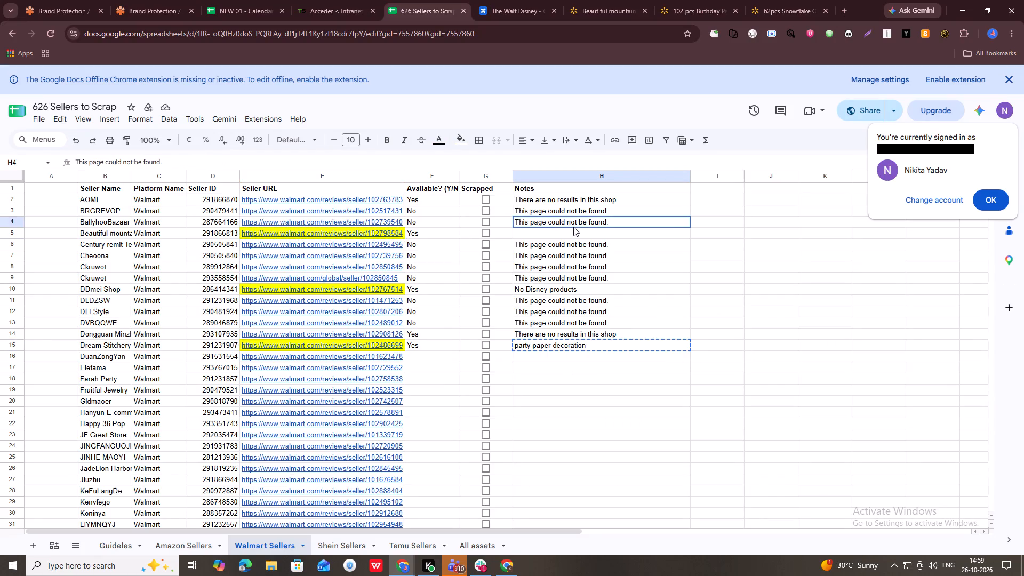
click(573, 236)
key(ctrl+v)
click(527, 366)
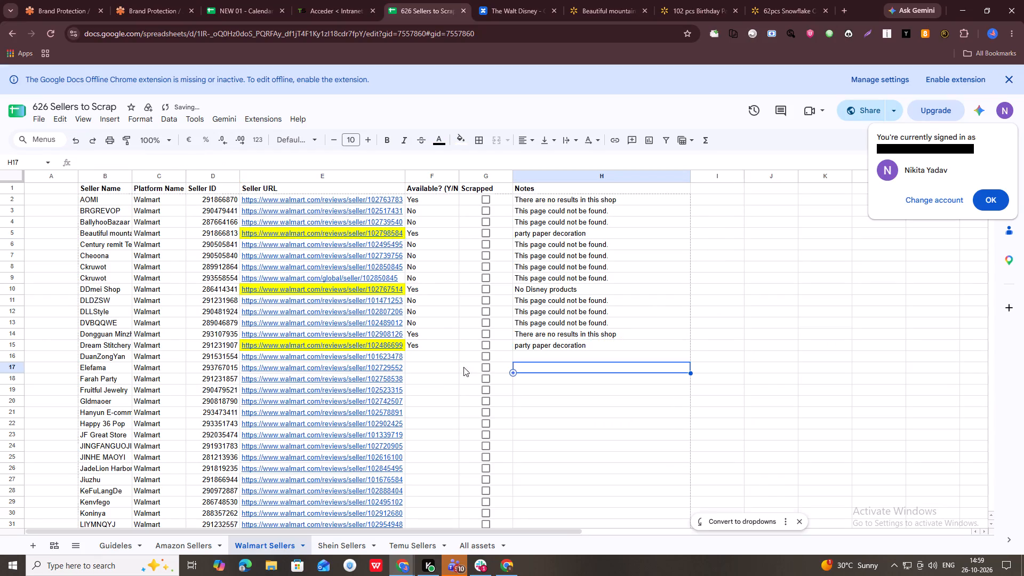
click(378, 356)
key(ctrl+c)
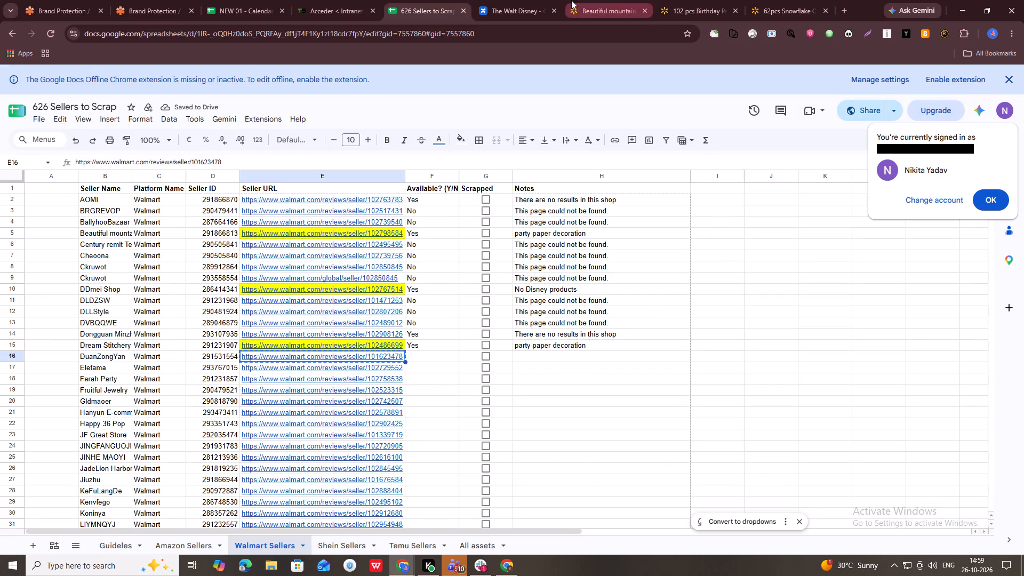
click(571, 0)
click(216, 35)
key(ctrl+v)
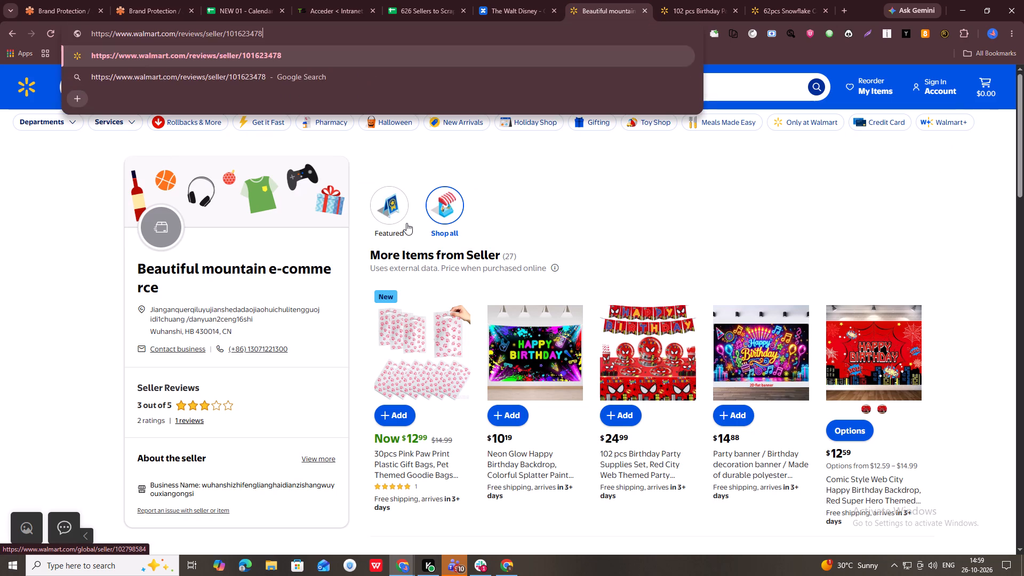
key(Return)
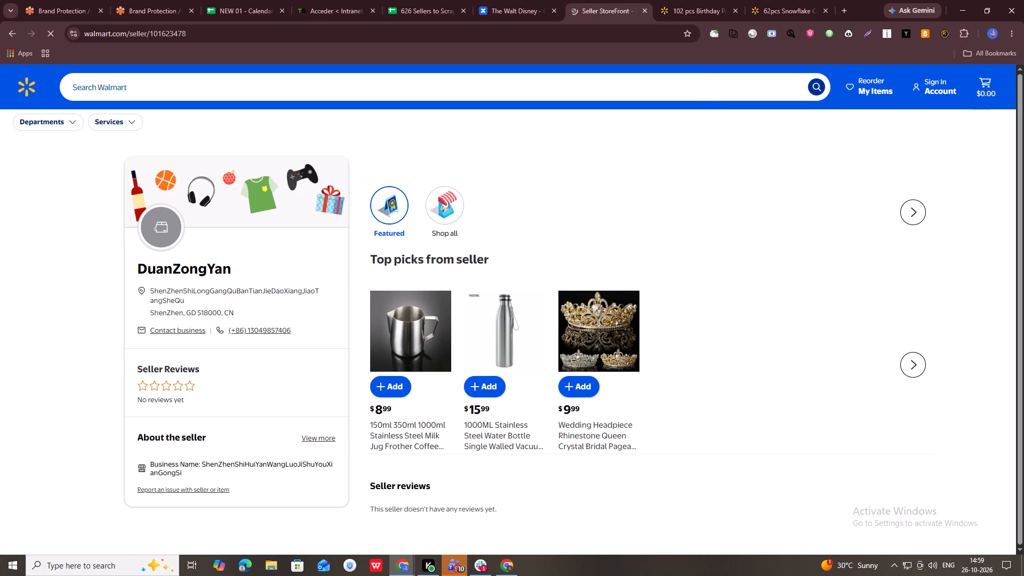
click(444, 210)
middle_click(678, 0)
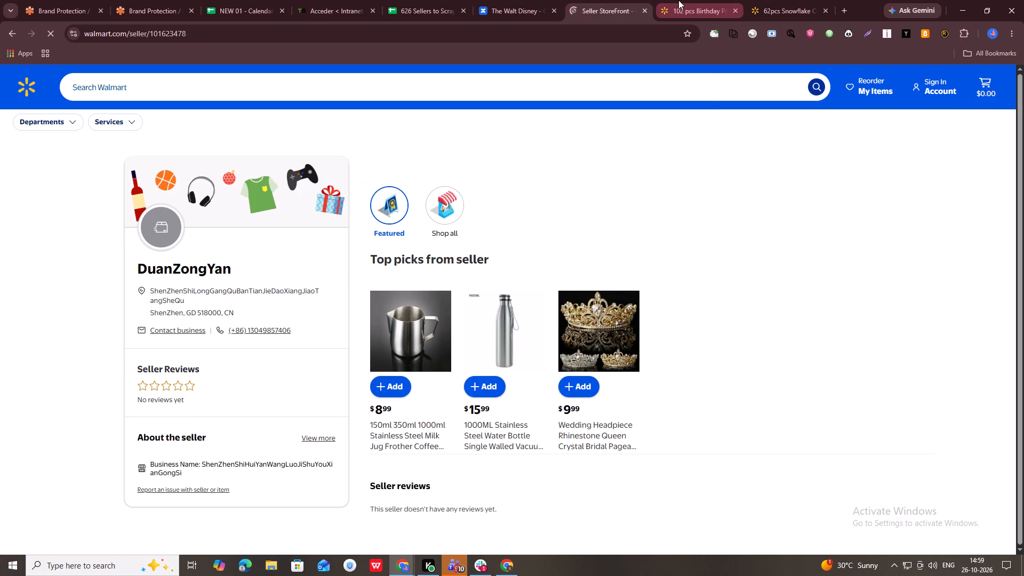
middle_click(678, 0)
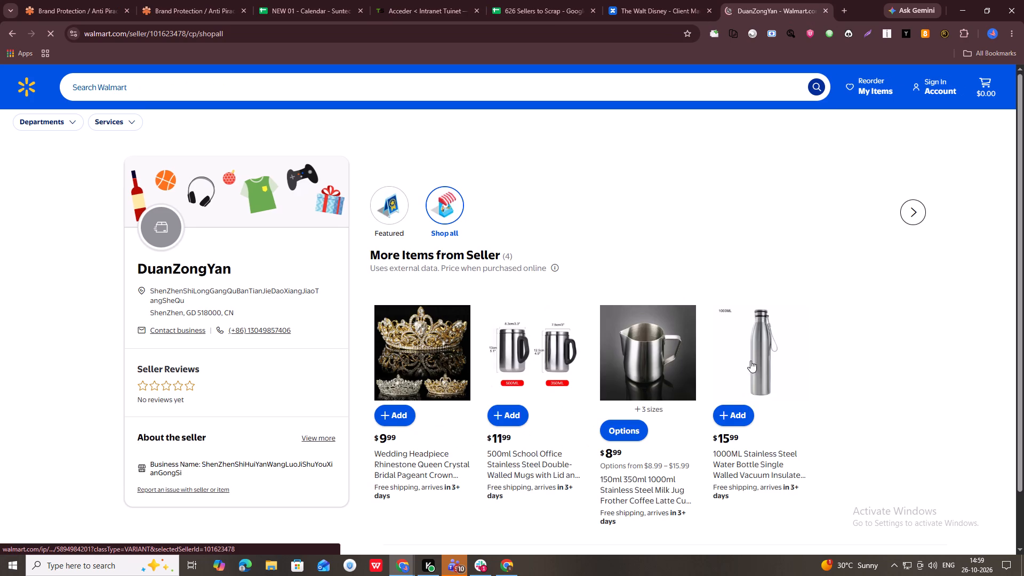
scroll(722, 351, down, 11)
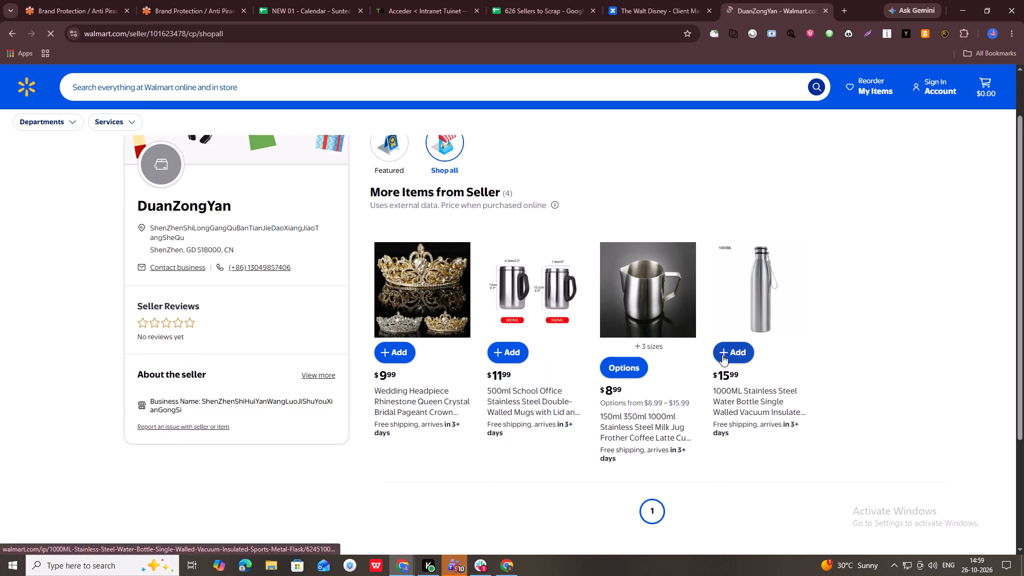
scroll(722, 355, up, 7)
click(513, 0)
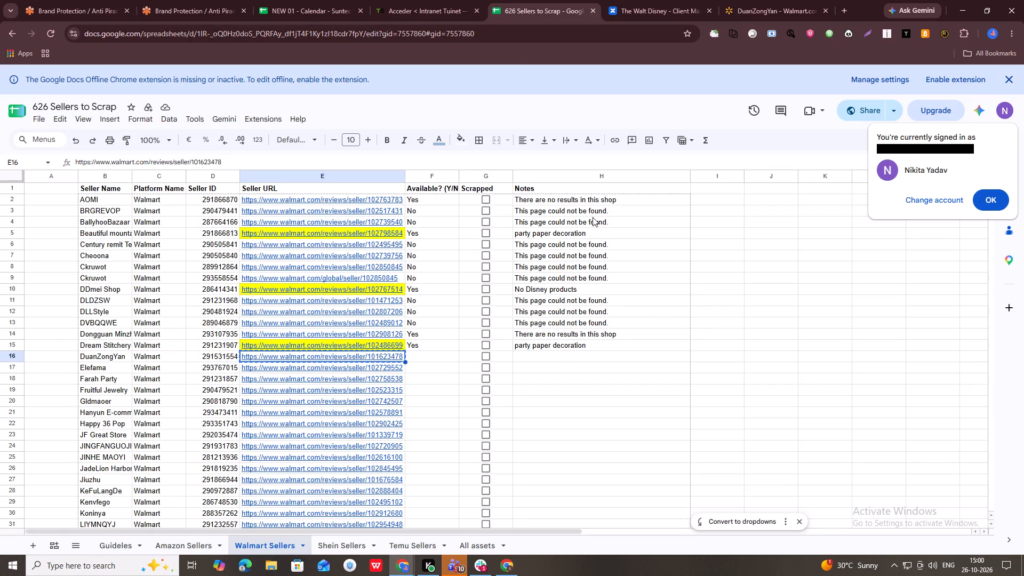
click(583, 200)
key(ctrl+c)
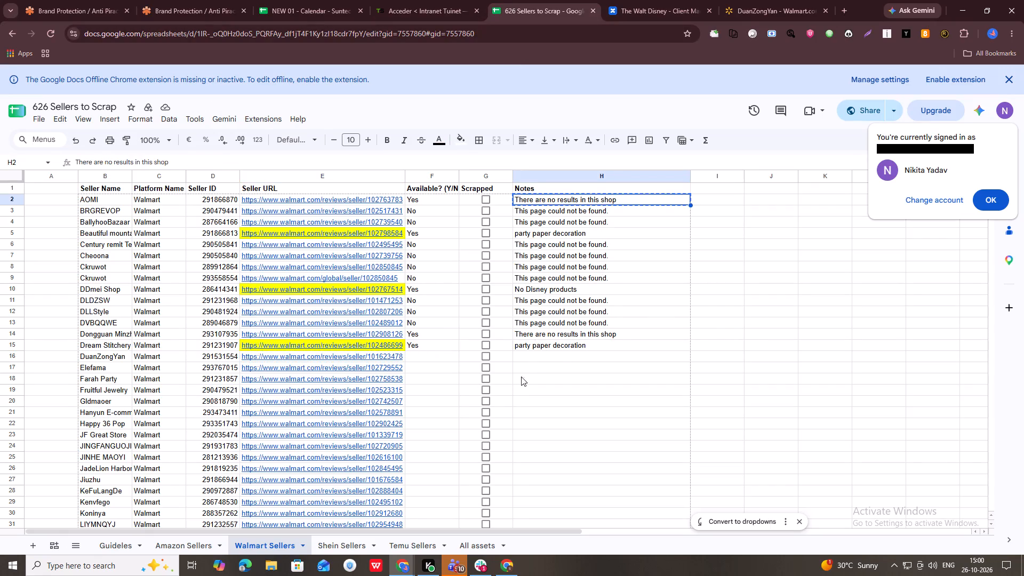
click(525, 362)
key(ctrl+v)
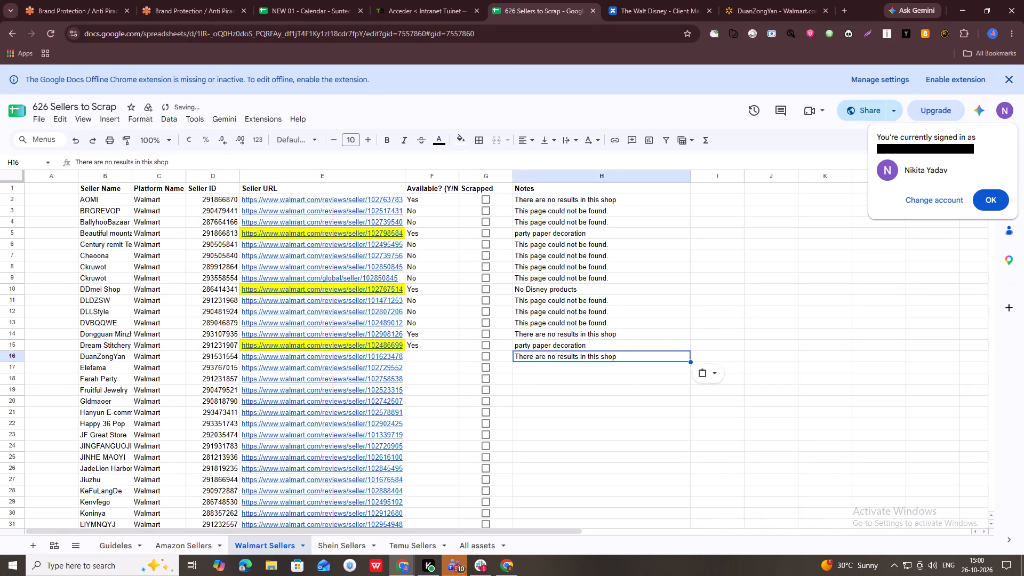
key(Left)
key(Left)
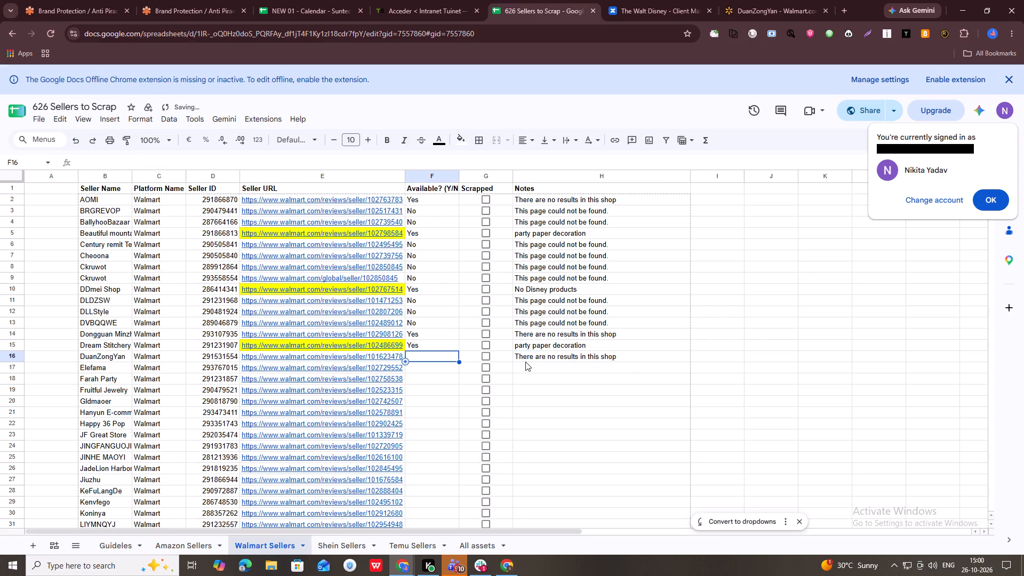
key(ctrl+d)
Open the Elefama seller's Walmart storefront using its URL from row 17, showing all its items.
key(Down)
key(Left)
key(ctrl+c)
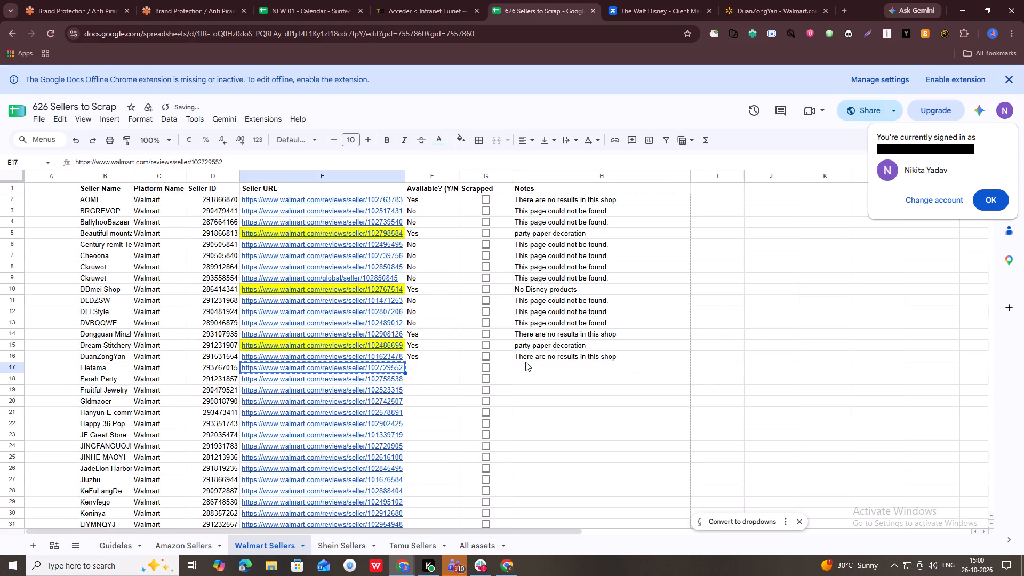
click(735, 0)
click(342, 34)
key(ctrl+v)
key(Return)
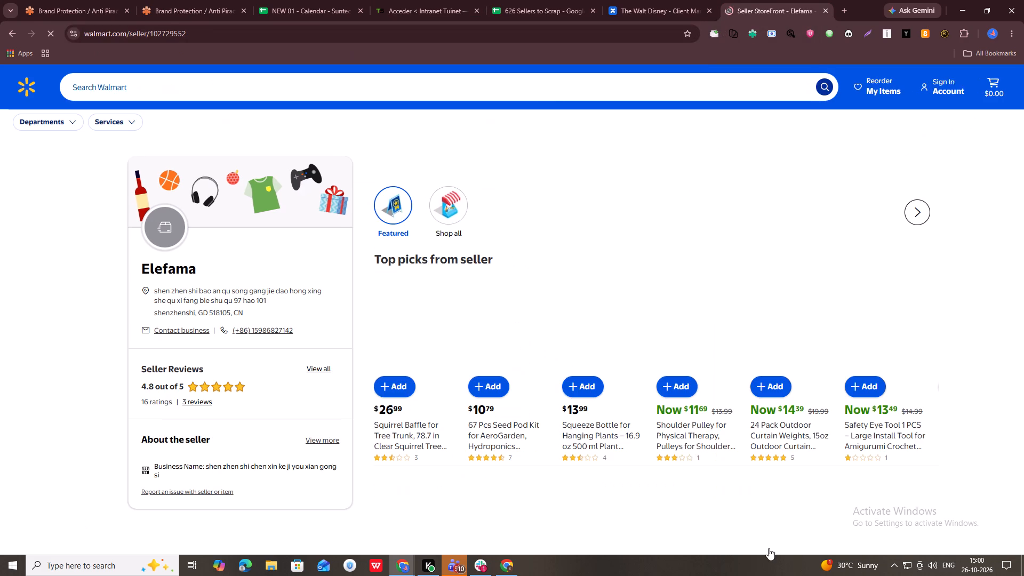
click(447, 217)
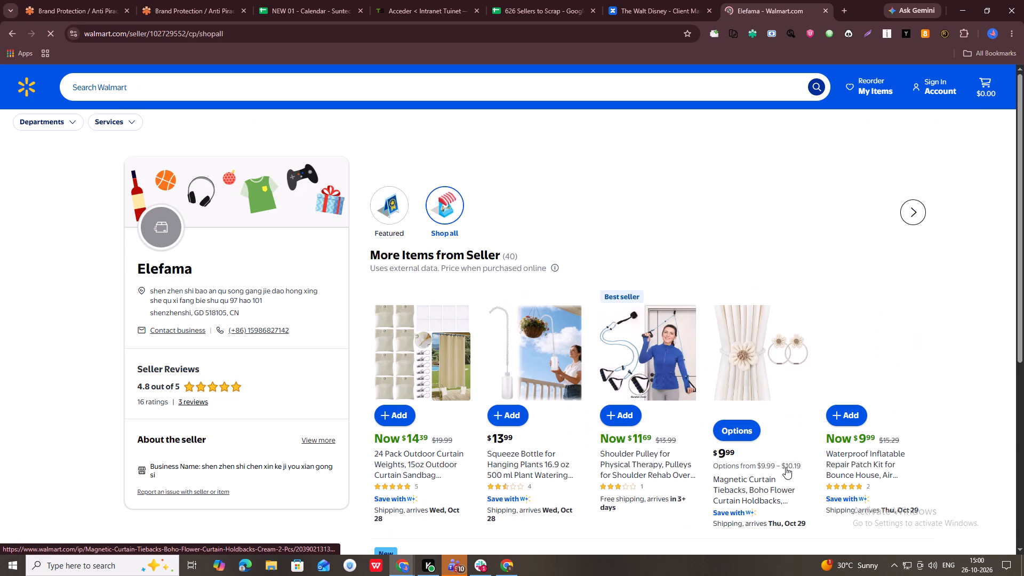
Examine all of the Elefama seller's items for Disney products.
scroll(762, 458, down, 7)
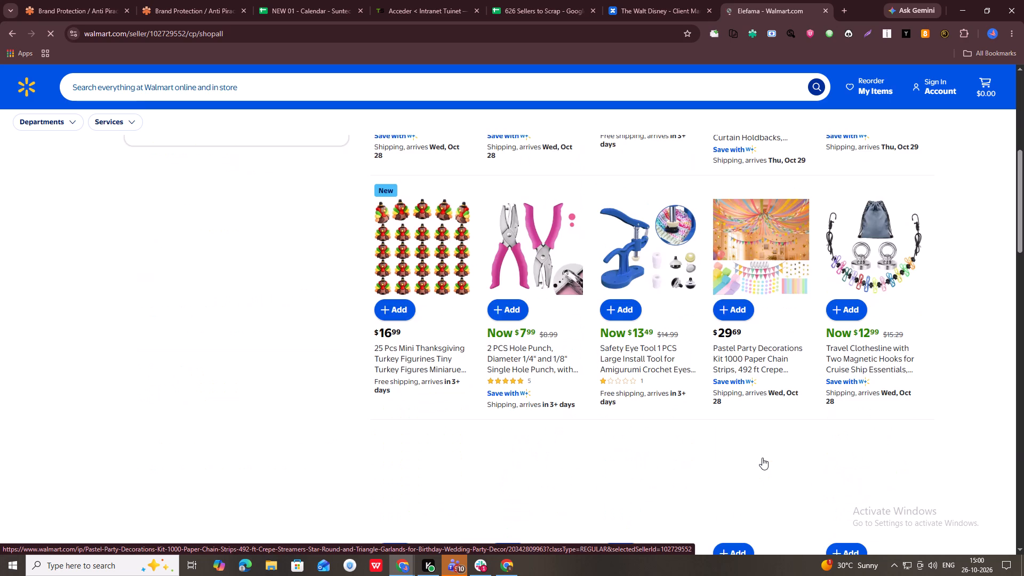
scroll(762, 458, down, 6)
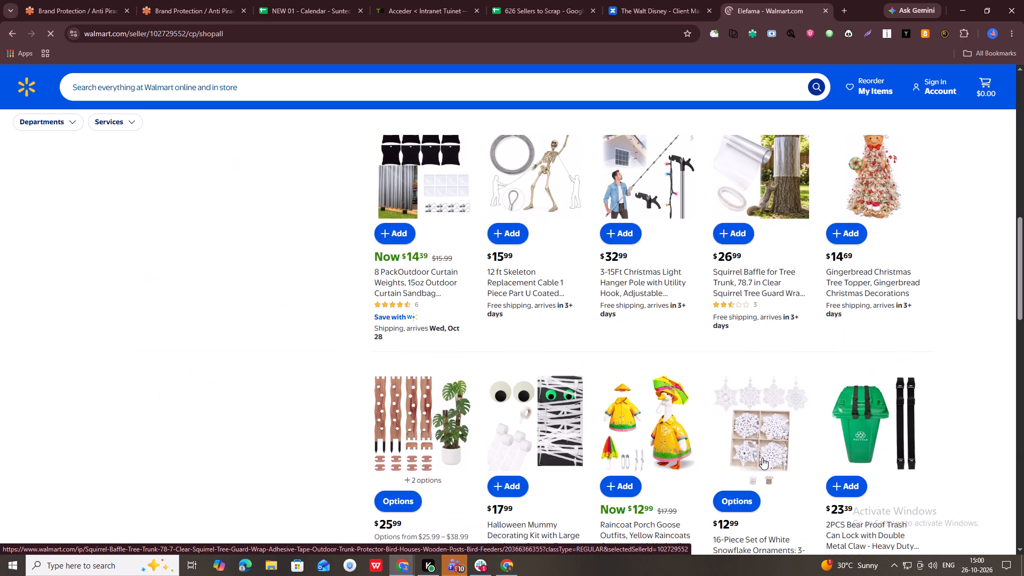
scroll(762, 458, down, 11)
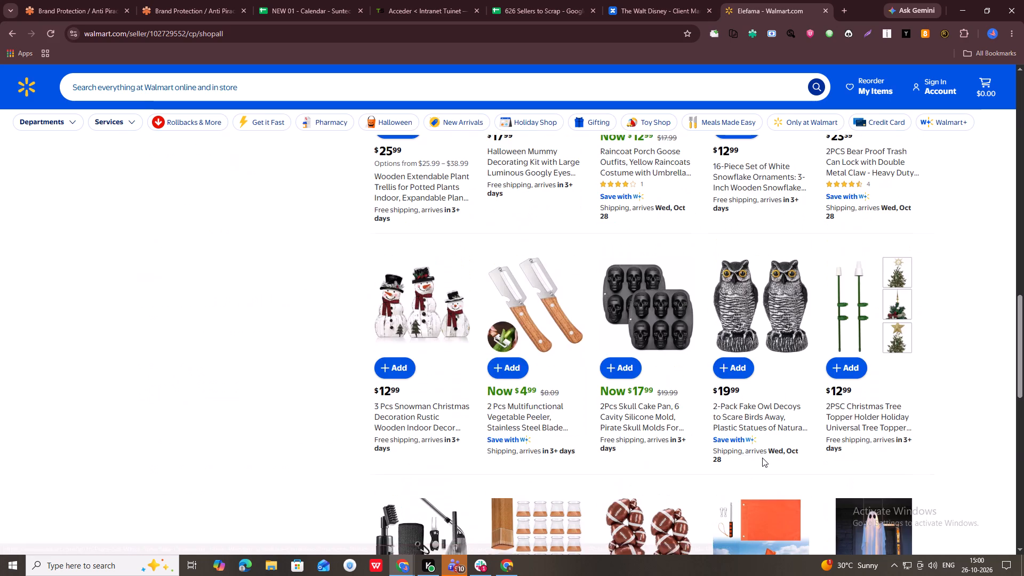
scroll(762, 458, down, 9)
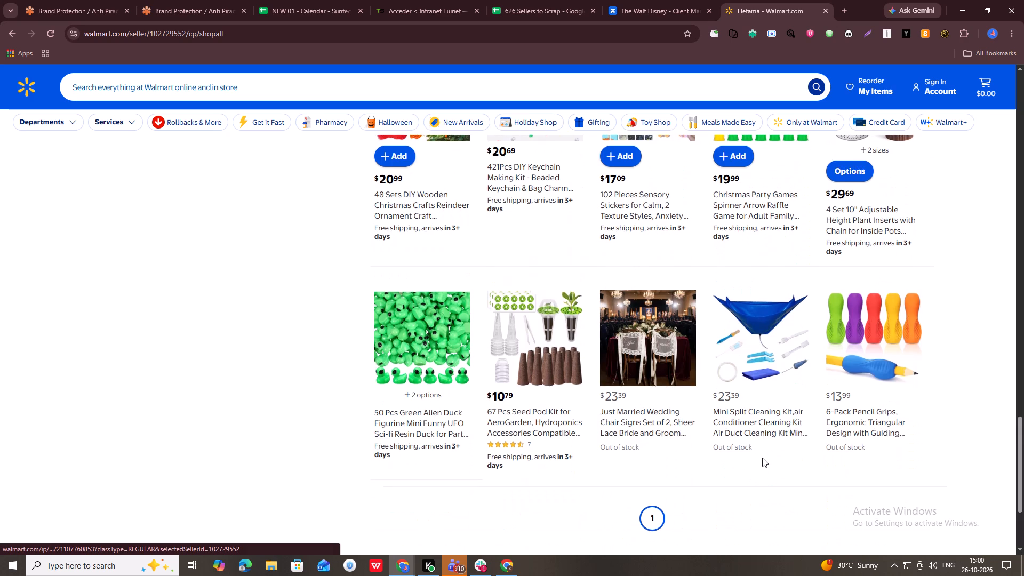
scroll(762, 458, down, 6)
scroll(762, 458, up, 9)
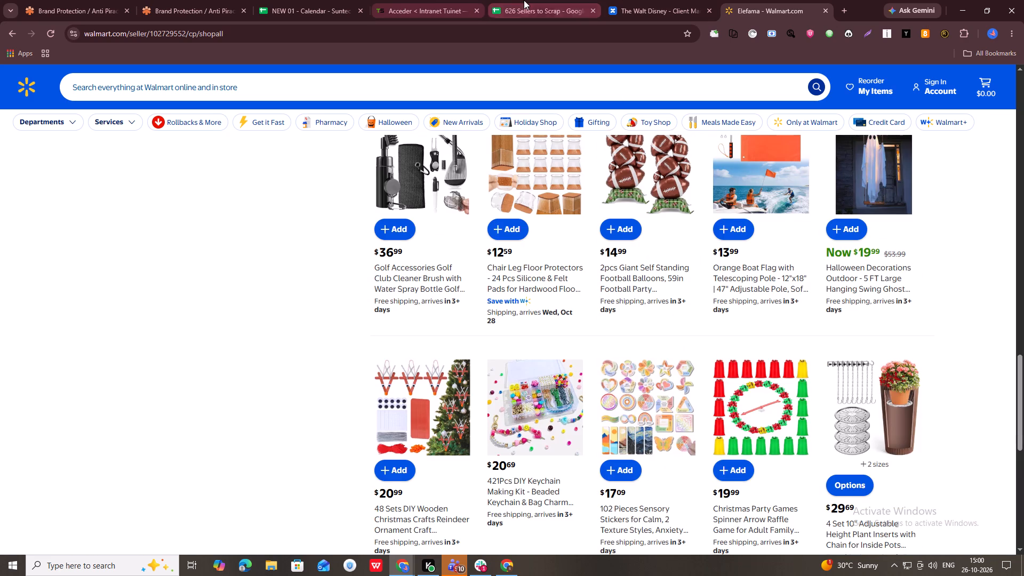
In 626 Sellers to Scrap, record Elefama in row 17 with availability "Yes" and the note "There are no results in this shop".
click(524, 0)
key(Right)
key(ctrl+d)
key(Right)
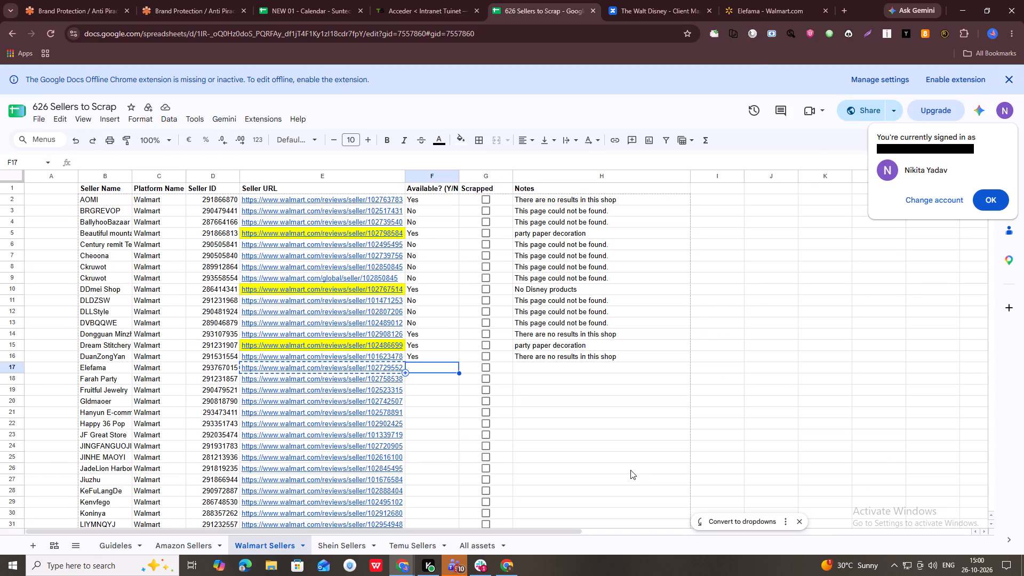
key(Right)
key(Right)
key(Left)
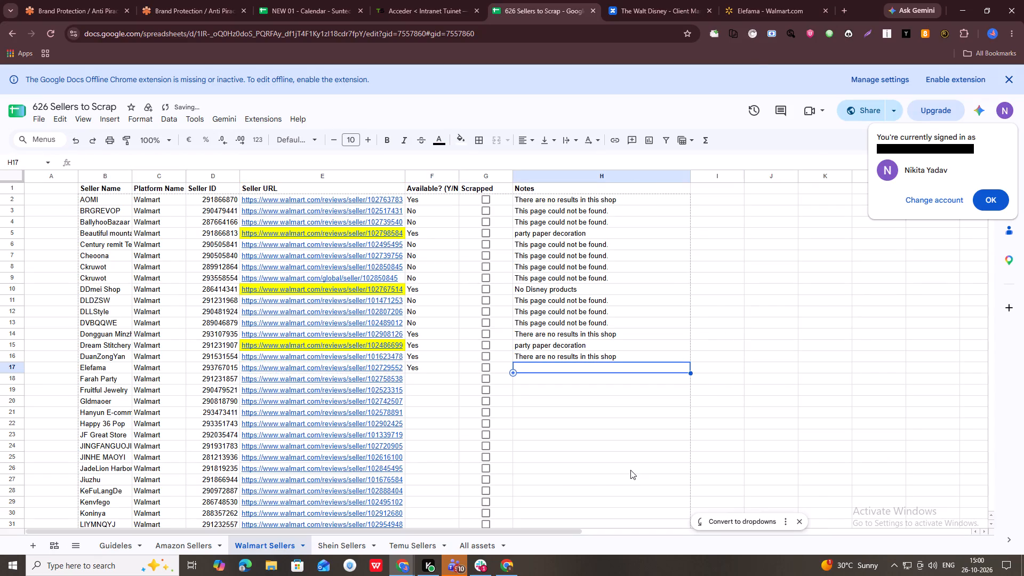
key(ctrl+d)
Open the Farah Party seller's Walmart page using its URL from row 18 in place of the Elefama storefront.
key(Down)
key(Left)
key(Left)
key(Left)
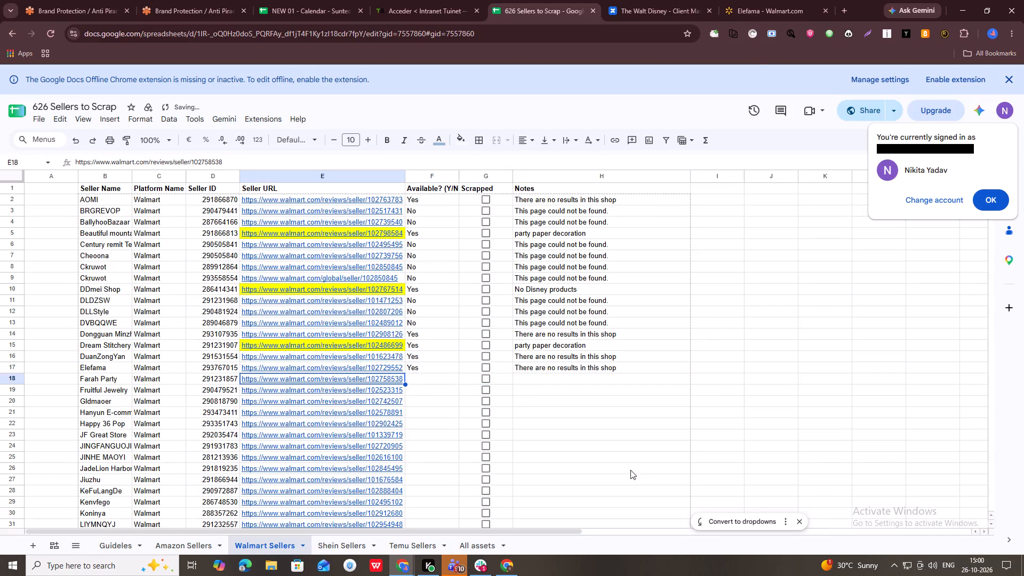
key(ctrl+c)
click(766, 0)
click(412, 34)
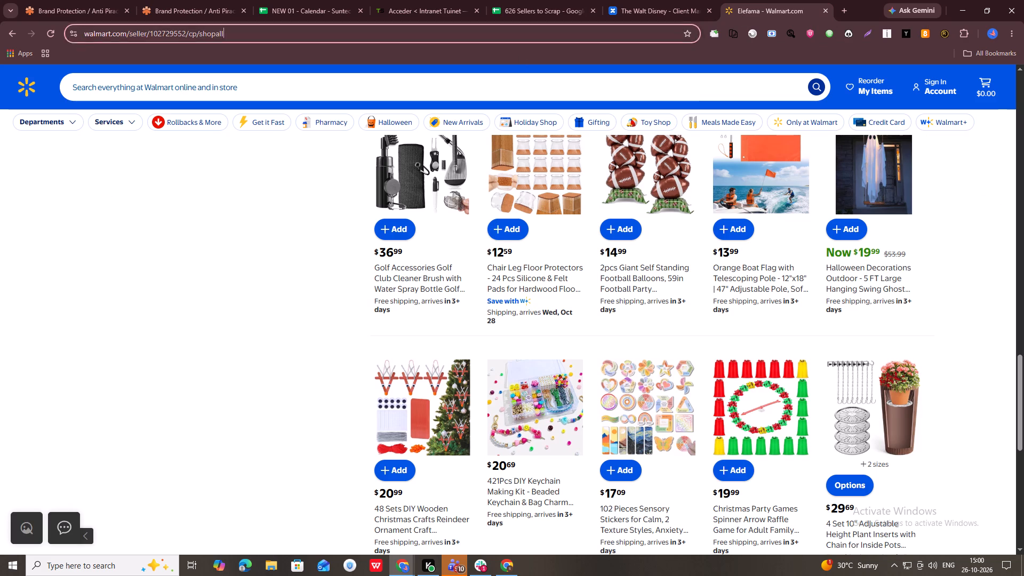
key(ctrl+v)
key(Return)
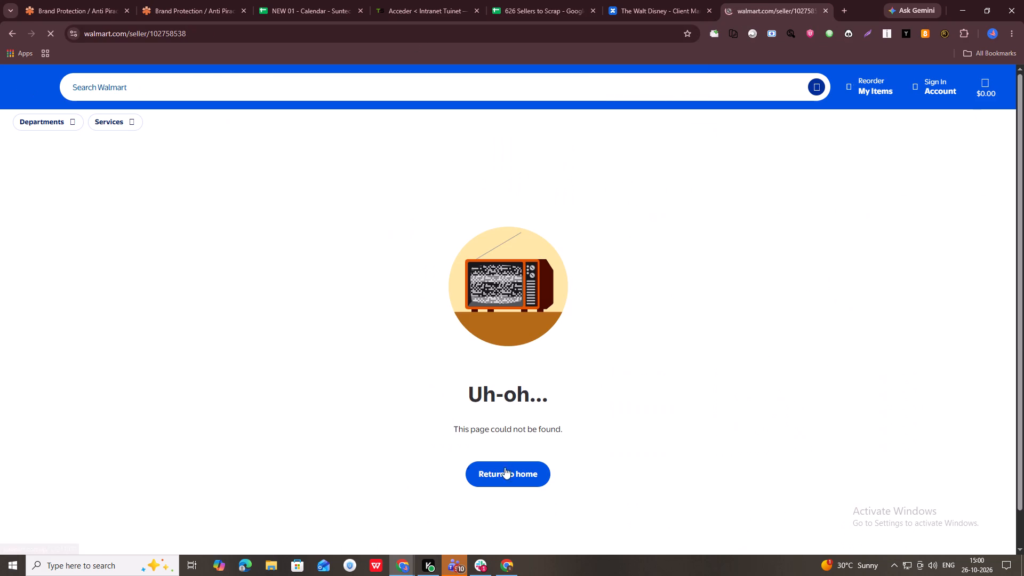
Record Farah Party in row 18 with the note "This page could not be found." and availability "No".
click(555, 0)
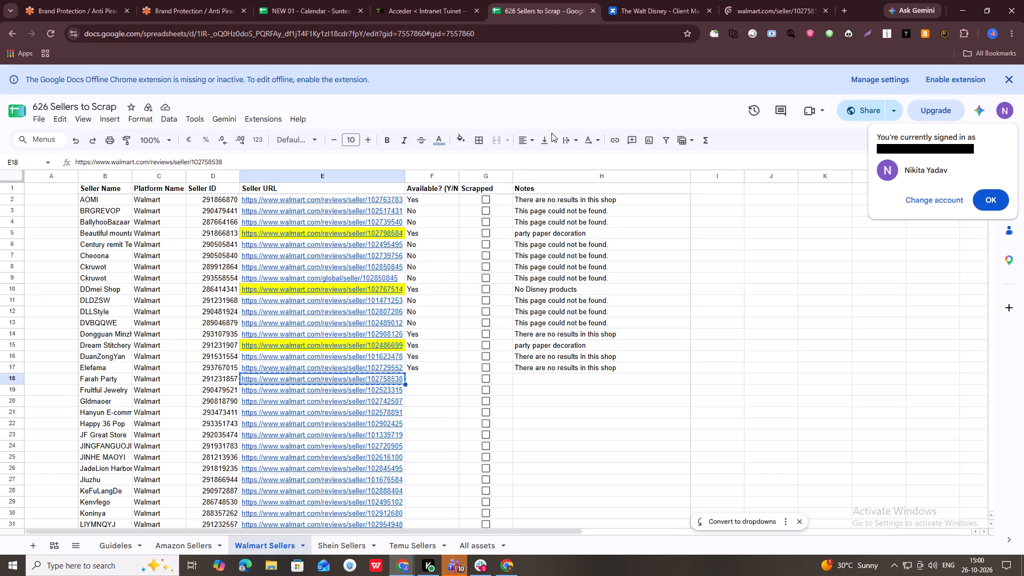
click(552, 322)
key(ctrl+c)
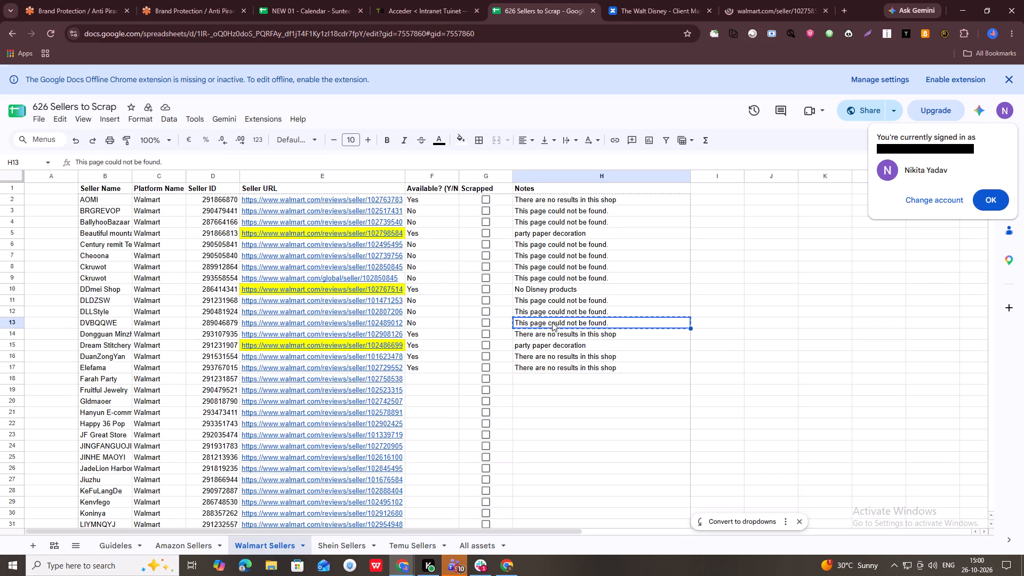
click(535, 378)
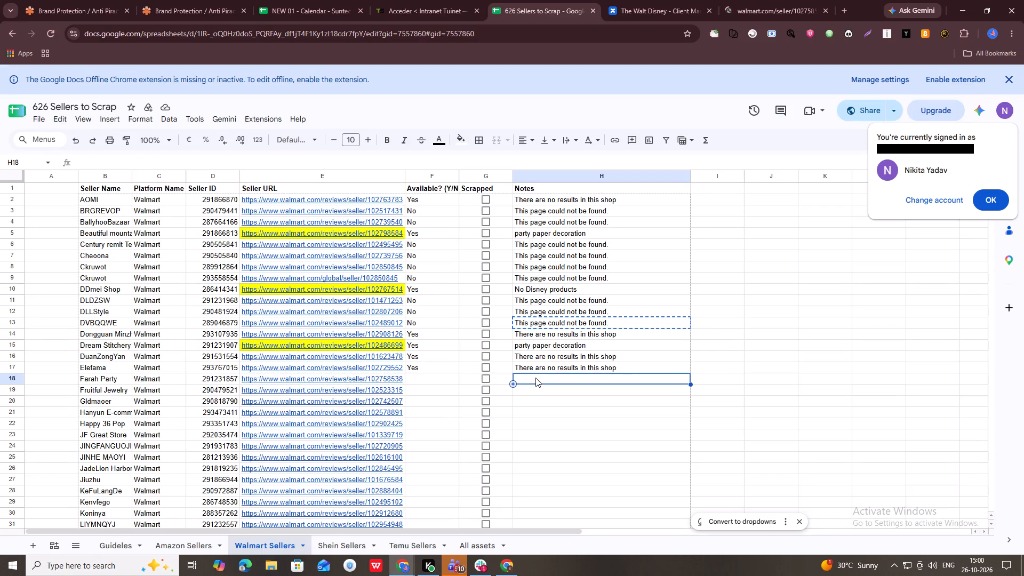
key(ctrl+v)
click(432, 384)
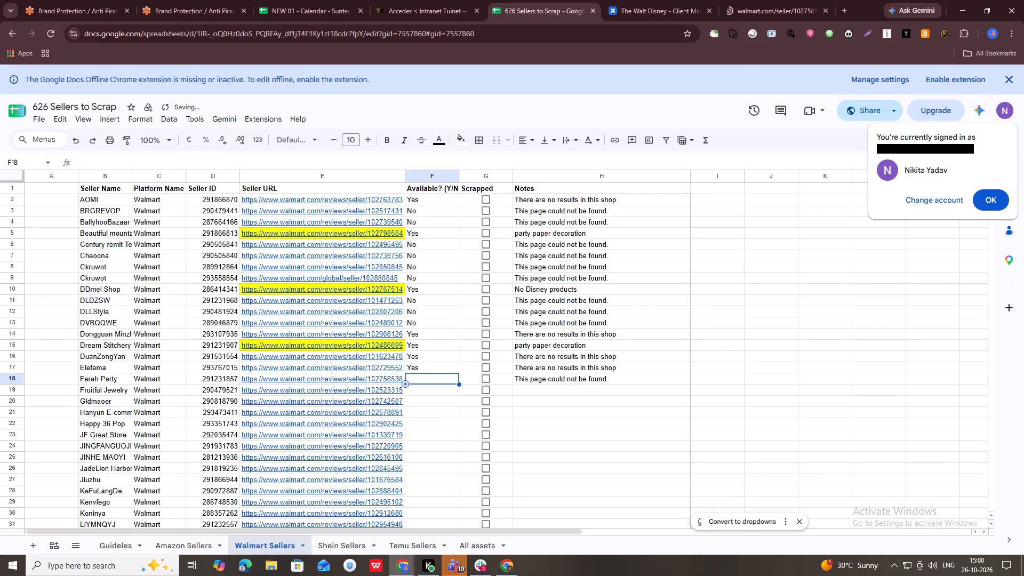
text(No)
key(Down)
Open the Fruitful Jewelry seller's Walmart page using its URL from row 19.
key(Left)
key(ctrl+c)
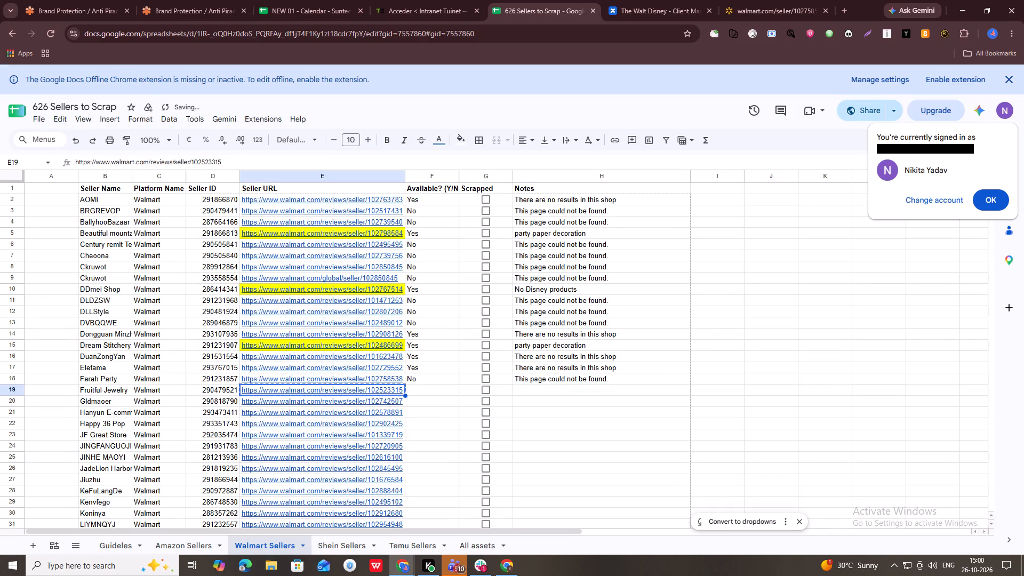
click(742, 0)
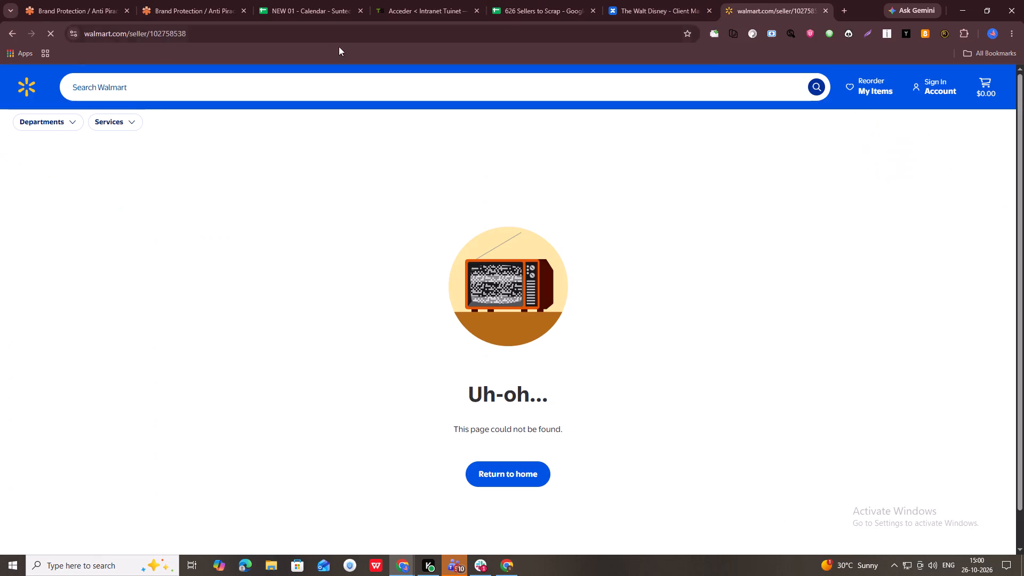
click(342, 34)
key(ctrl+v)
key(Return)
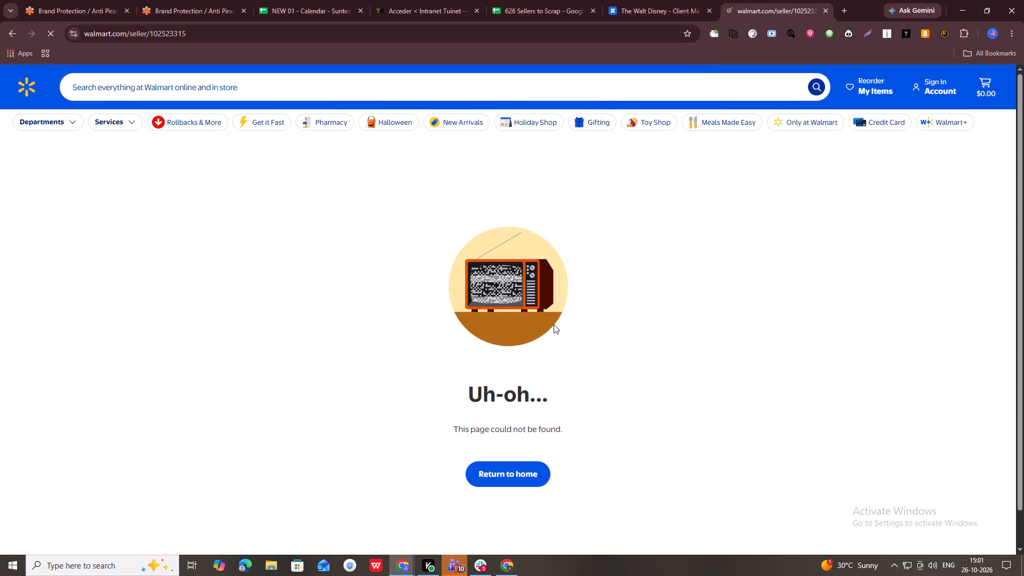
Record Fruitful Jewelry in row 19 with availability "No" and the note "This page could not be found.".
click(554, 0)
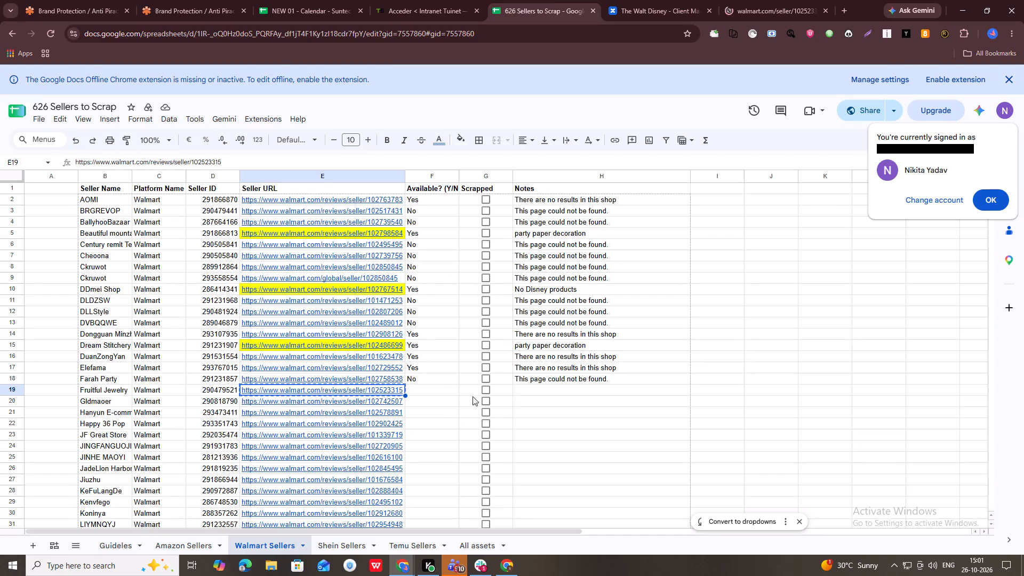
click(439, 394)
key(ctrl+d)
key(Right)
key(Right)
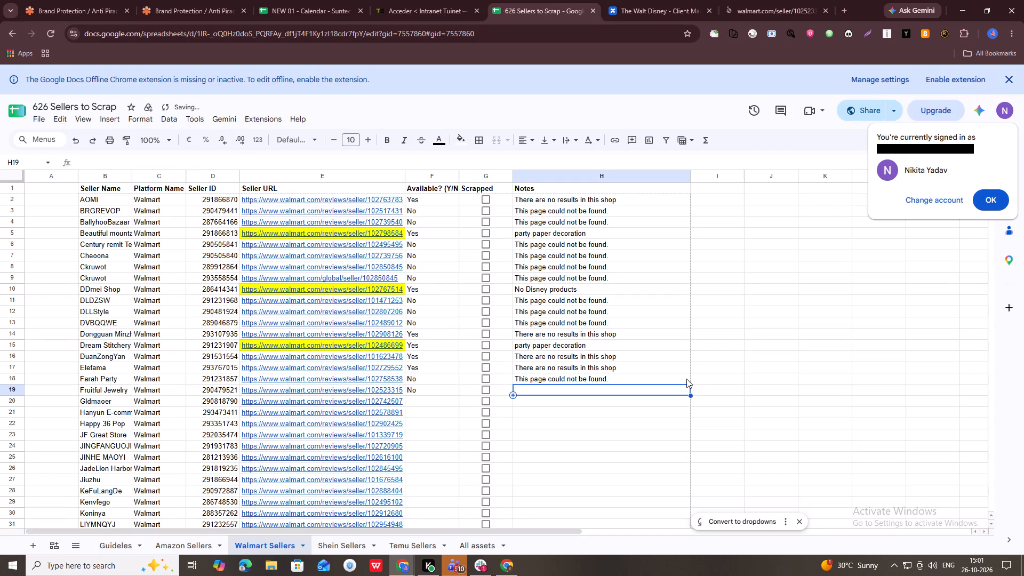
key(ctrl+d)
Look over the remaining Walmart sellers and check how availability, scrapped status and notes are filled in on the Shein Sellers sheet.
scroll(550, 400, down, 7)
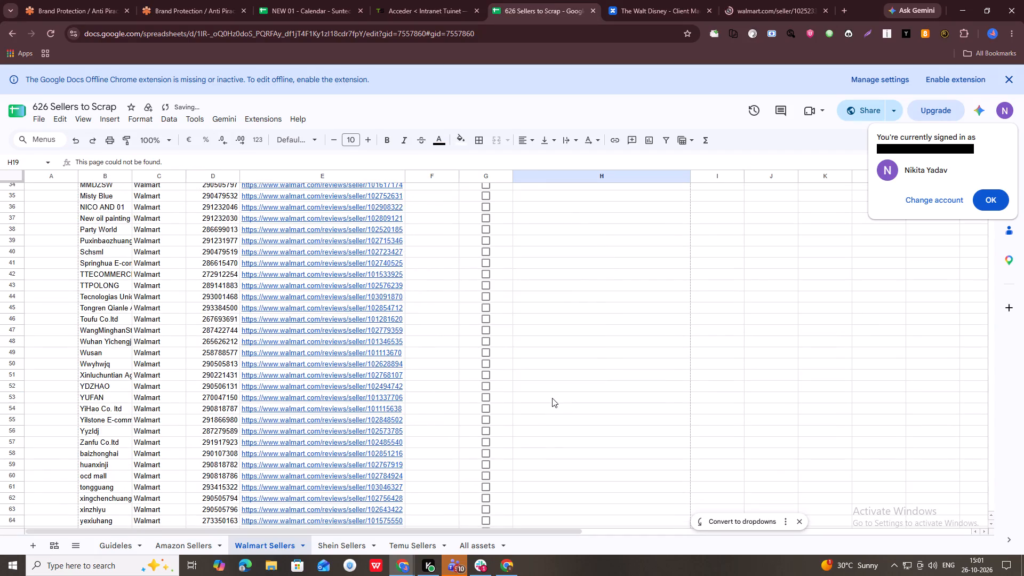
scroll(552, 398, down, 5)
scroll(552, 406, up, 11)
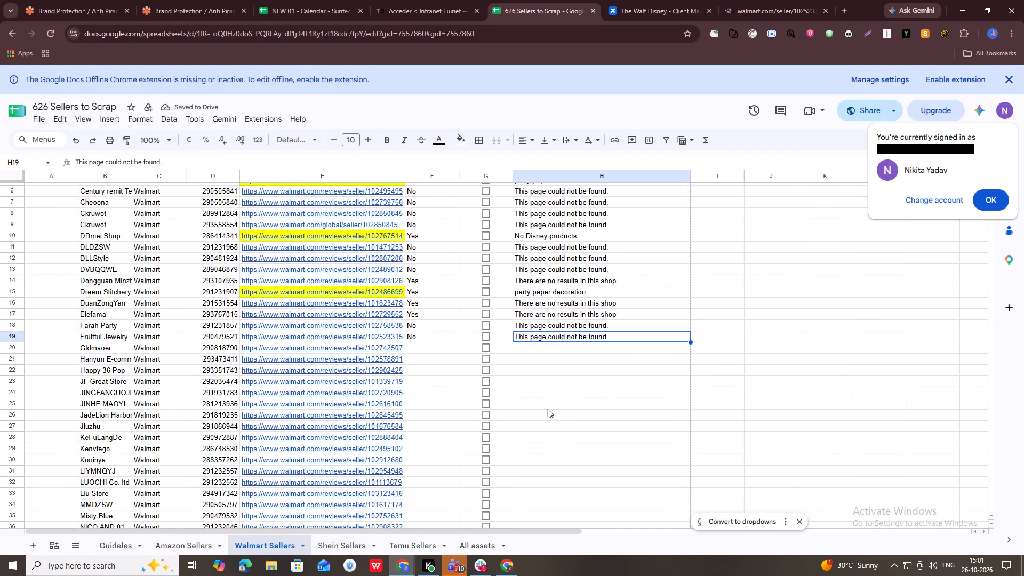
scroll(549, 420, up, 4)
click(346, 544)
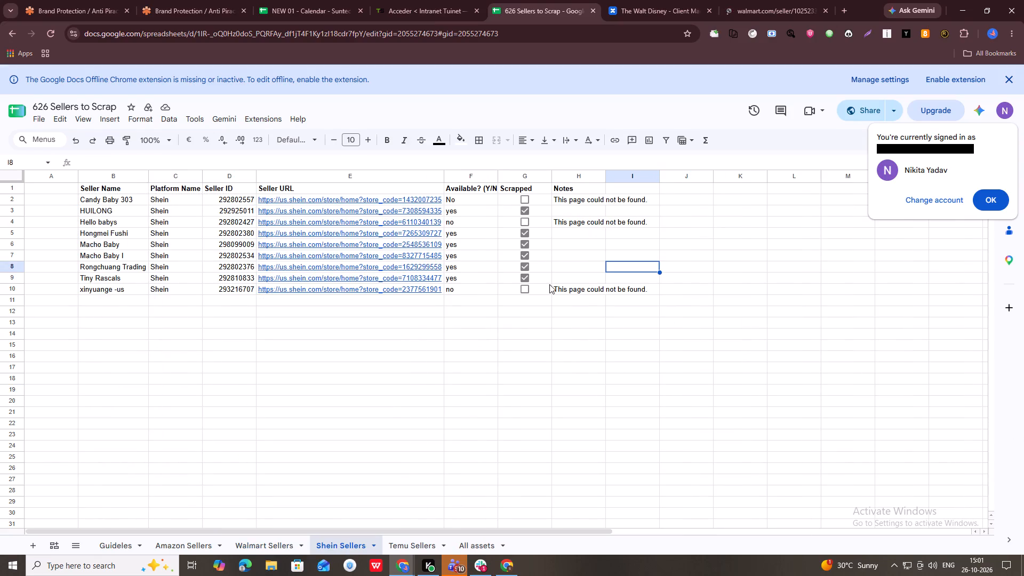
click(575, 236)
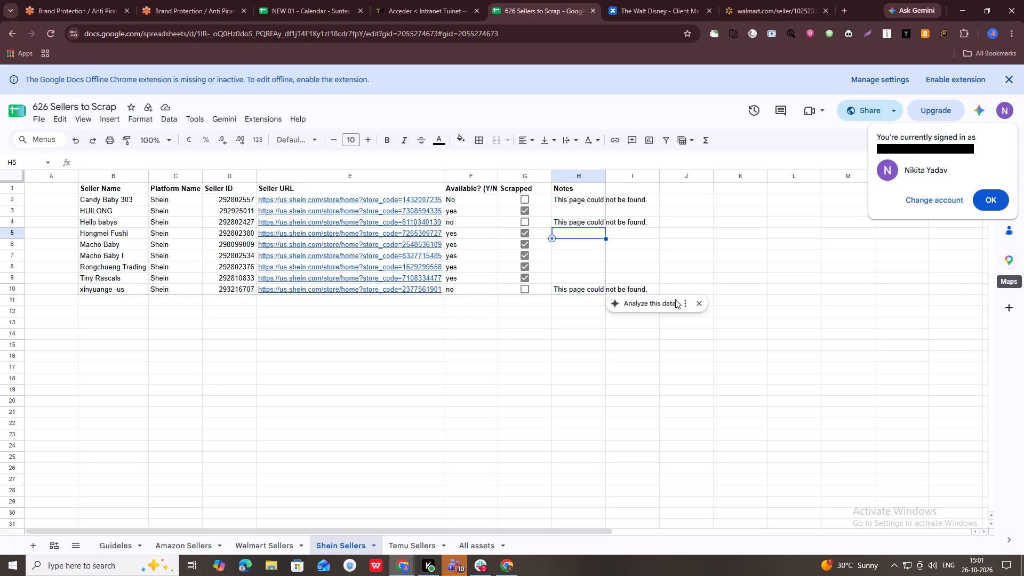
click(254, 545)
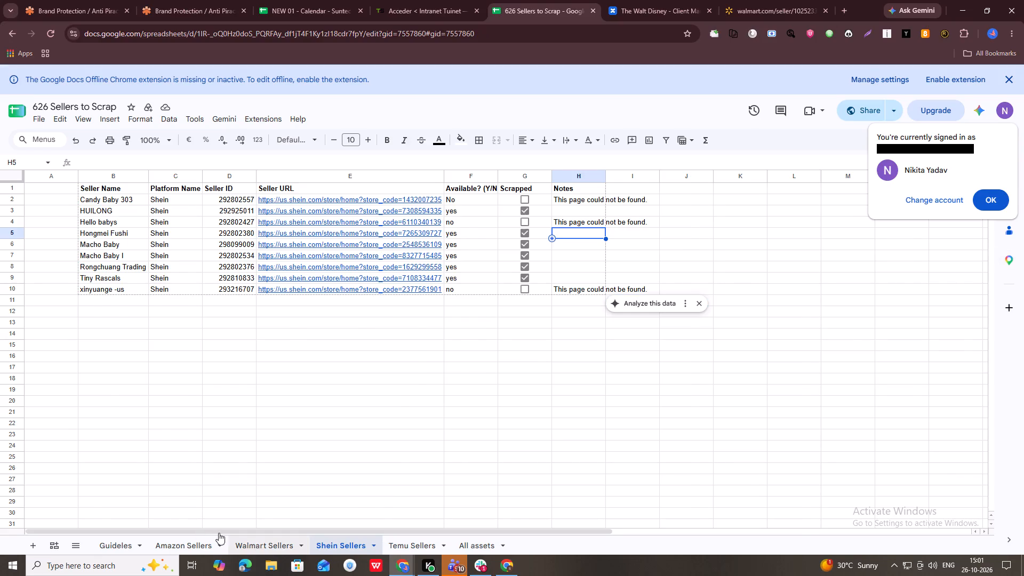
Open the Gldmaoer seller's Walmart page using its URL from row 20 of the Walmart Sellers sheet.
click(371, 404)
key(ctrl+c)
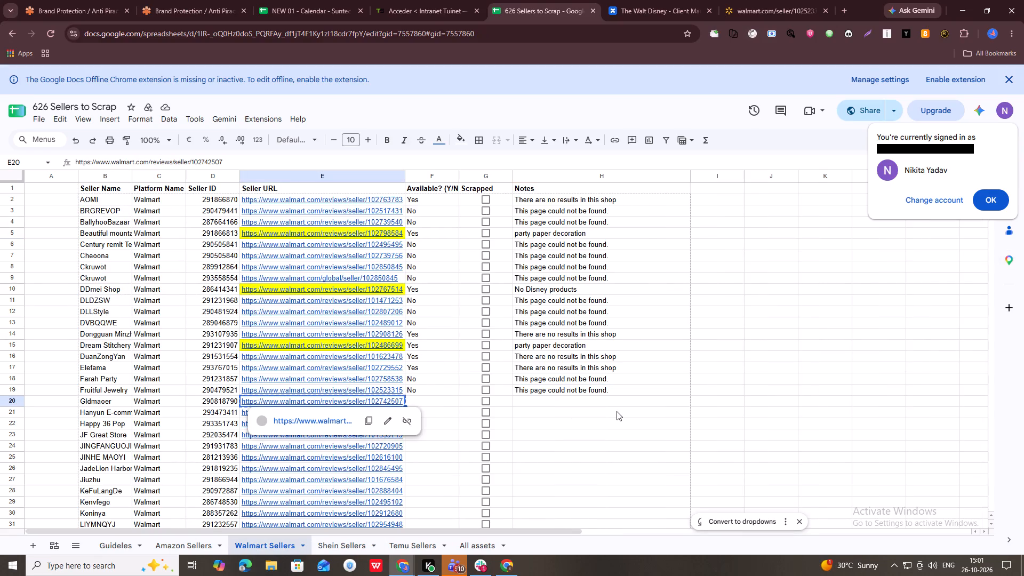
click(652, 0)
click(763, 0)
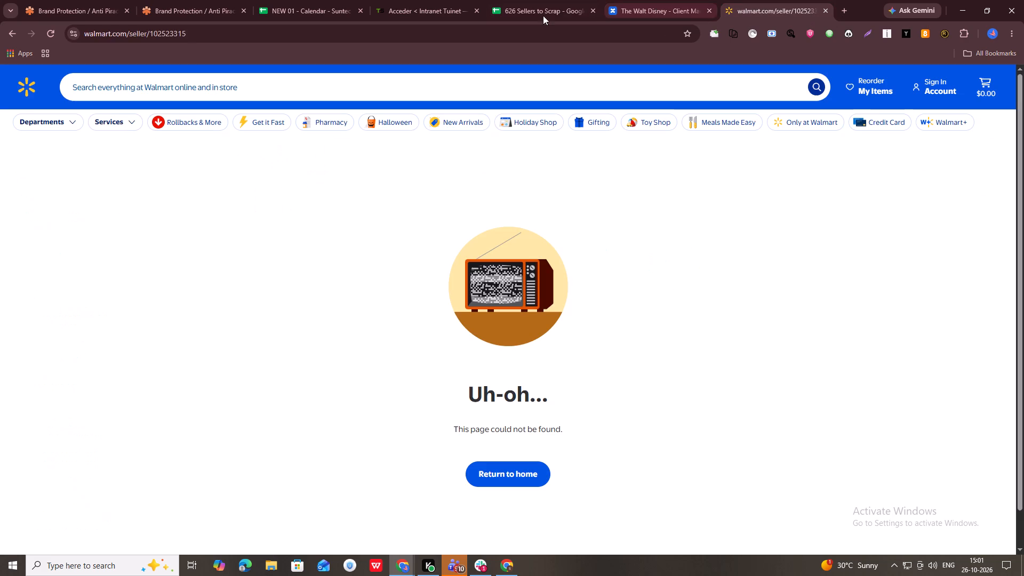
click(346, 34)
key(ctrl+v)
key(Return)
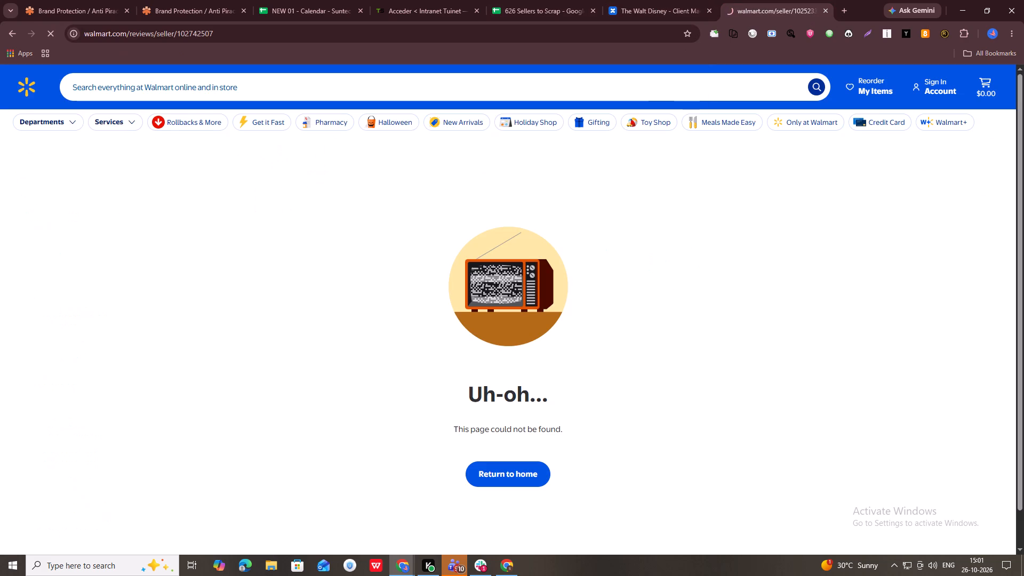
drag(126, 230, 172, 310)
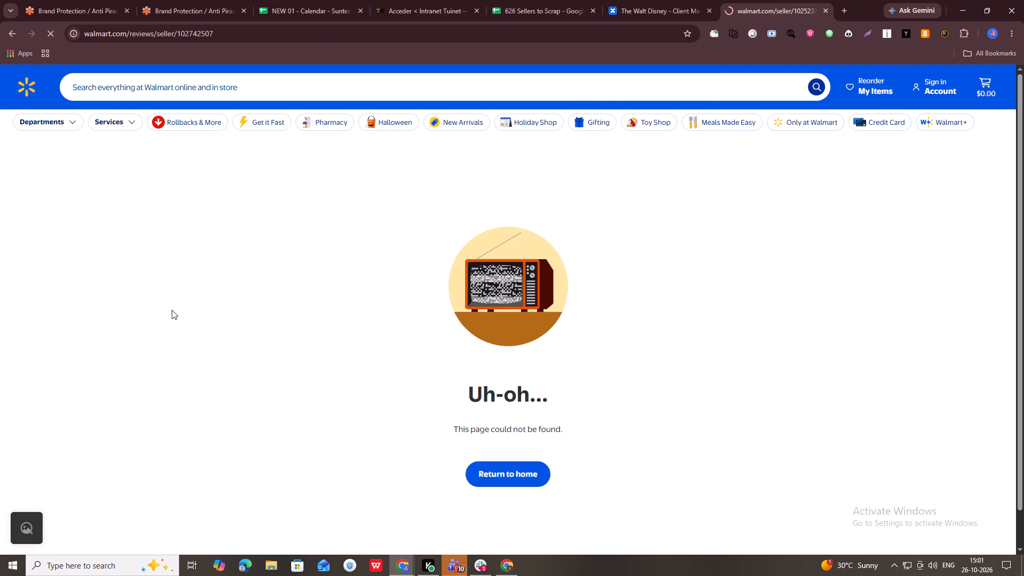
drag(172, 310, 314, 381)
Record Gldmaoer in row 20 with availability "No" and the note "This page could not be found.".
click(536, 0)
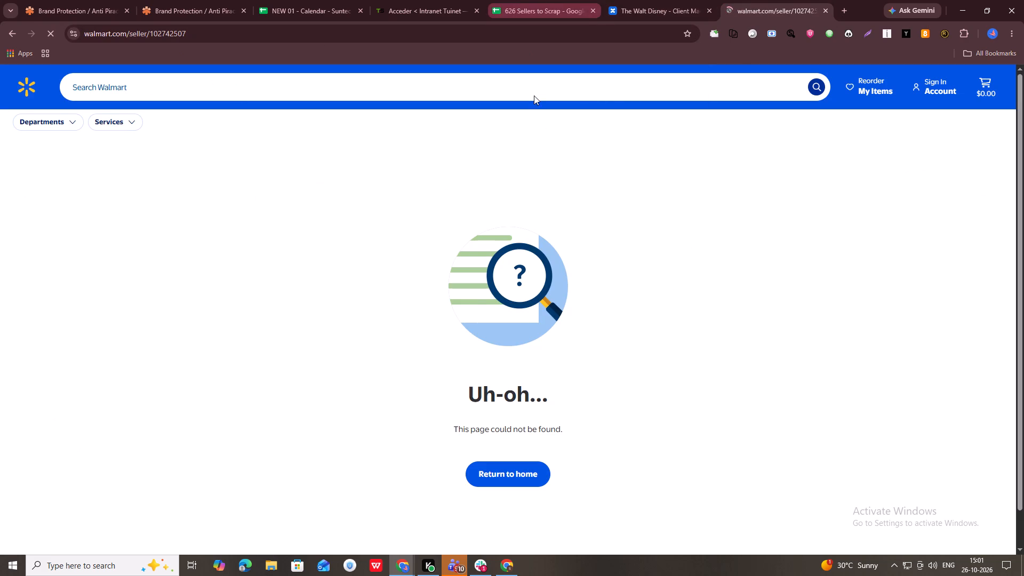
key(Right)
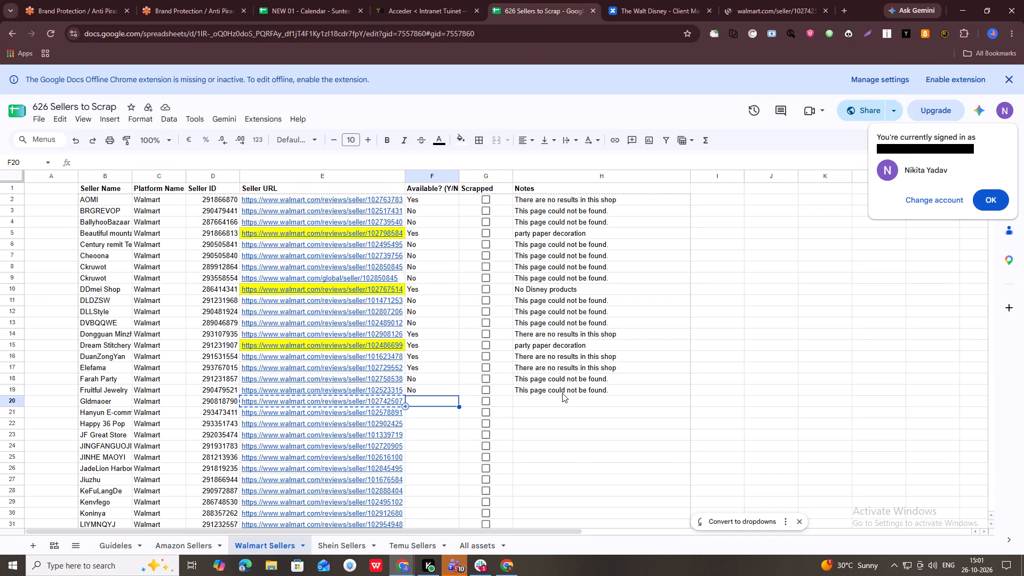
key(ctrl+d)
key(Right)
key(Right)
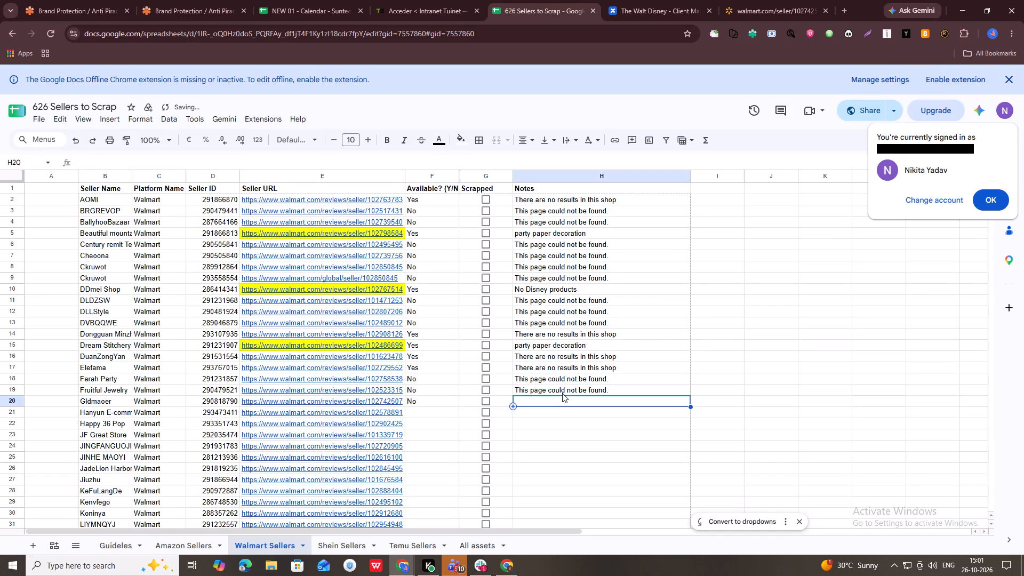
key(ctrl+d)
Open the Walmart page of the Hanyun seller using its URL from row 21.
key(Down)
key(Left)
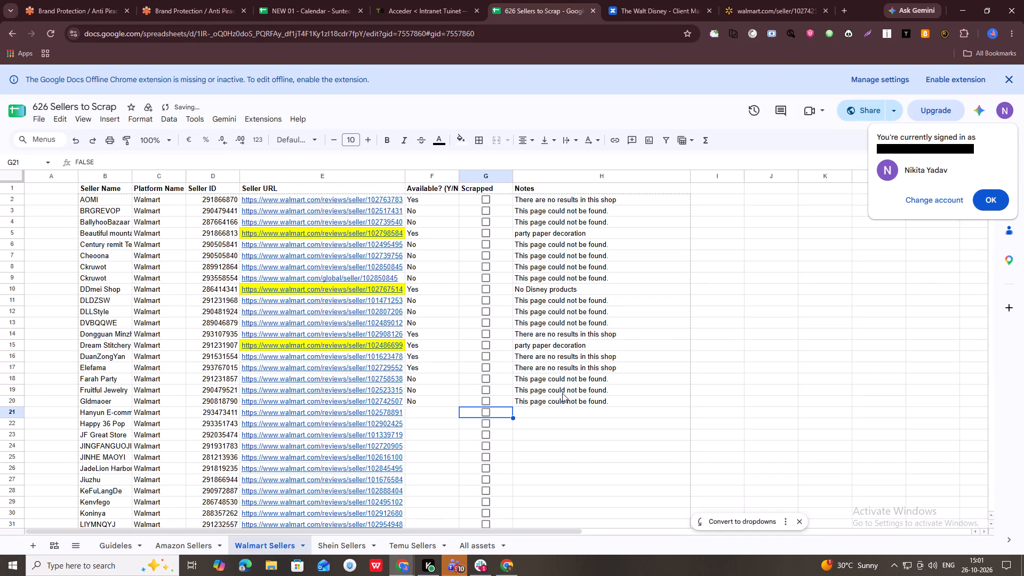
key(Left)
key(Left)
key(ctrl+c)
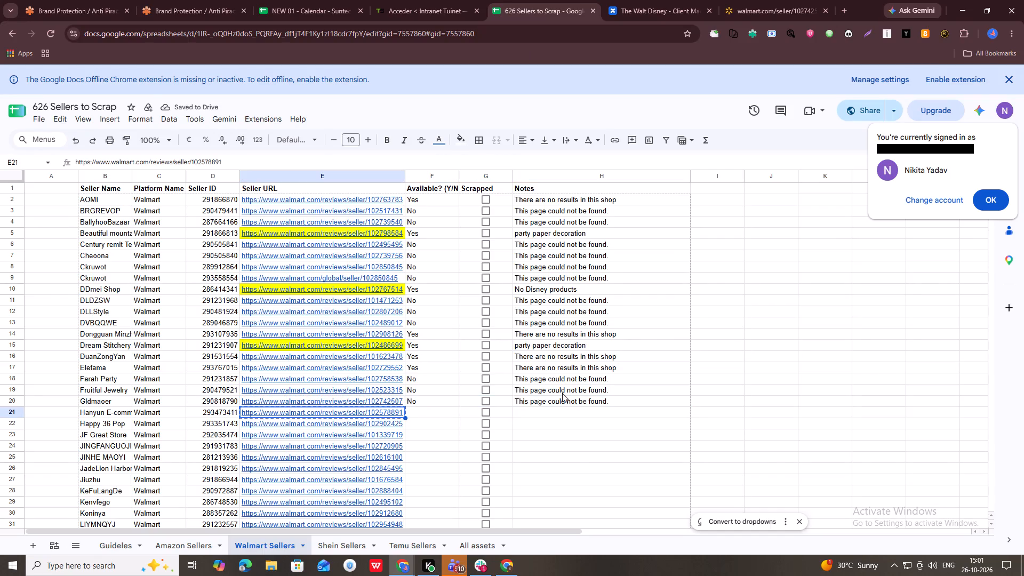
click(740, 0)
key(ctrl+l)
key(ctrl+v)
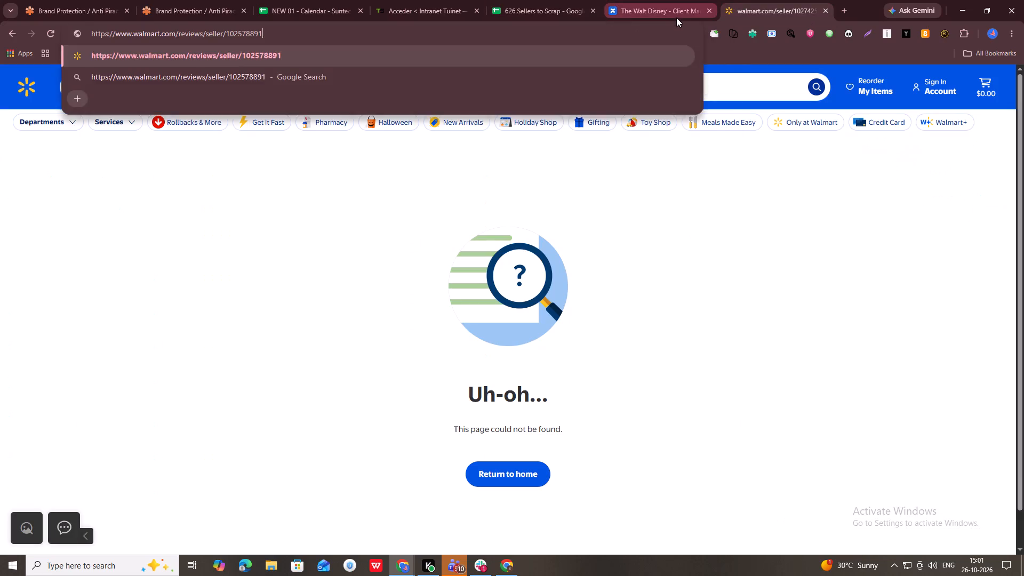
key(Return)
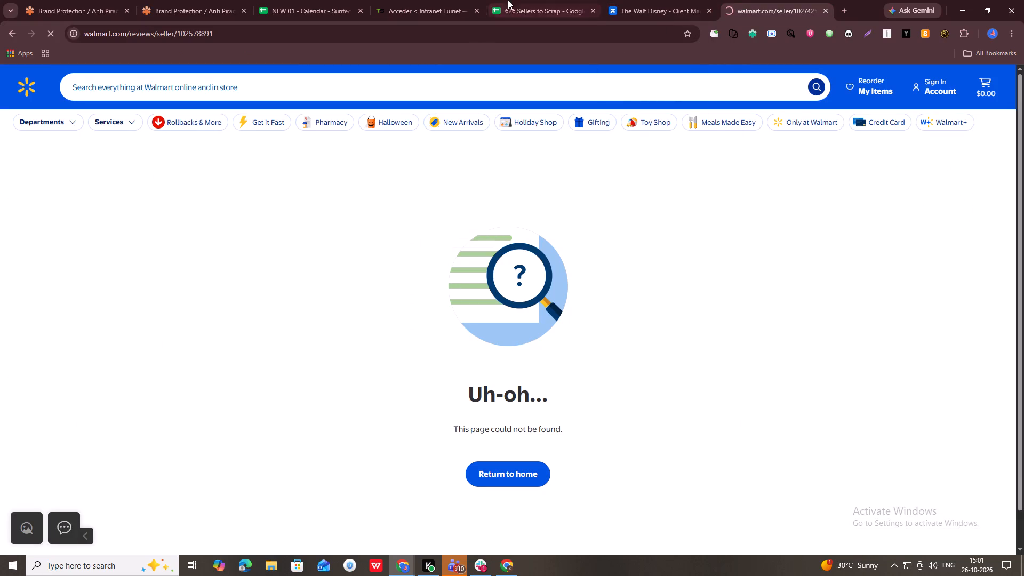
Record the Hanyun seller in row 21 with availability "No" and the note "This page could not be found.".
click(519, 0)
key(Right)
key(ctrl+d)
key(Right)
key(Right)
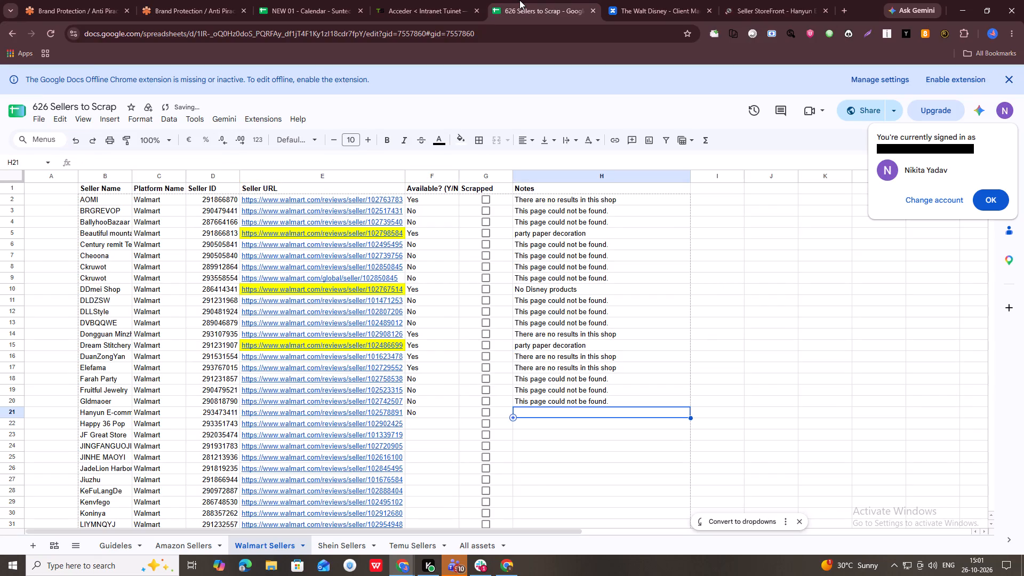
key(ctrl+d)
Copy the Happy 36 Pop seller's URL from row 22 of the Walmart Sellers sheet.
key(Down)
key(Left)
key(Left)
key(Left)
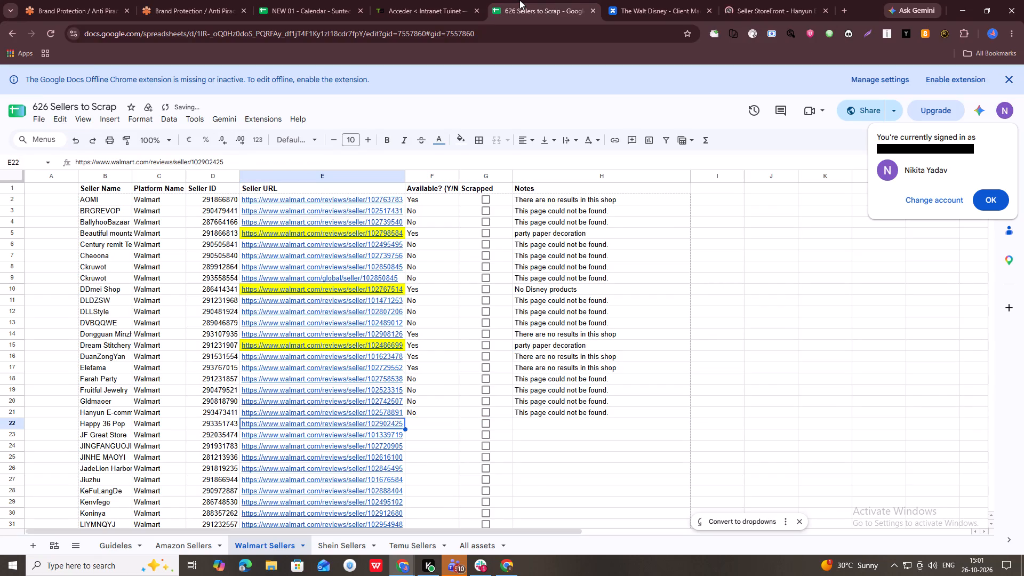
key(ctrl+c)
Look through all items in Hanyun E-commerce's Walmart shop for Disney products.
click(752, 0)
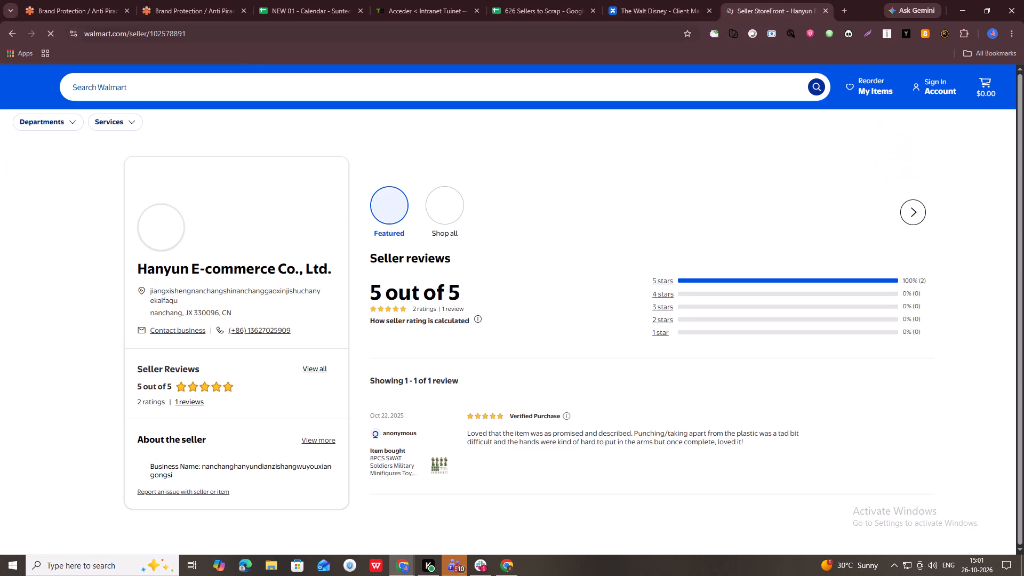
click(449, 213)
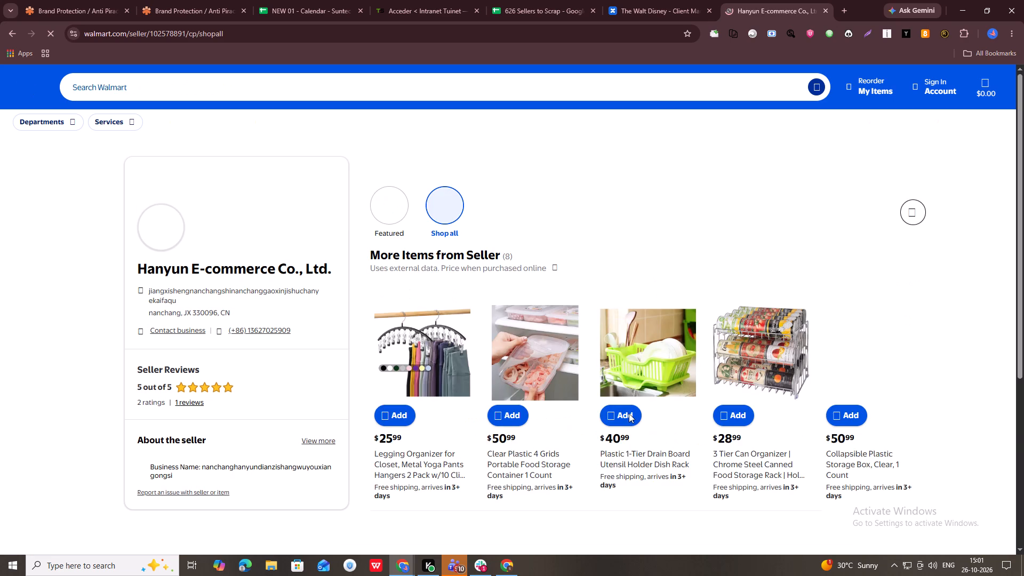
scroll(750, 460, down, 13)
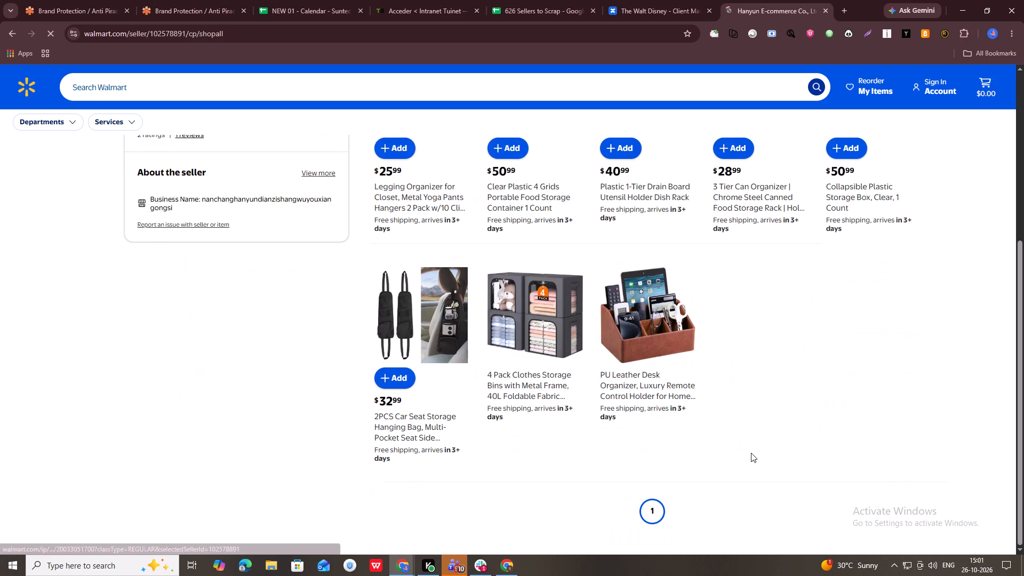
scroll(751, 450, up, 7)
Open the Happy 36 Pop seller's Walmart page using the URL copied from row 22.
click(543, 0)
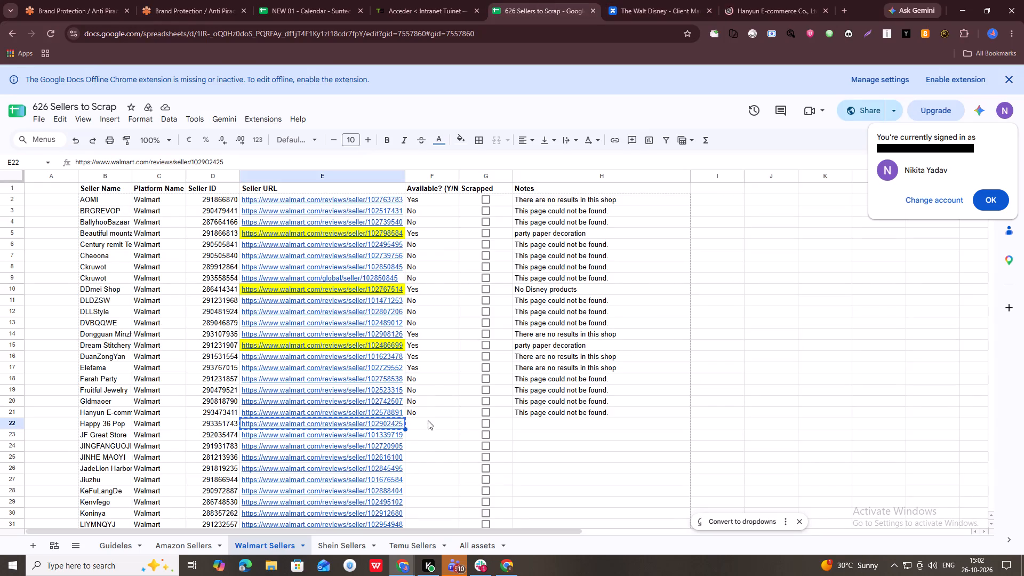
click(789, 0)
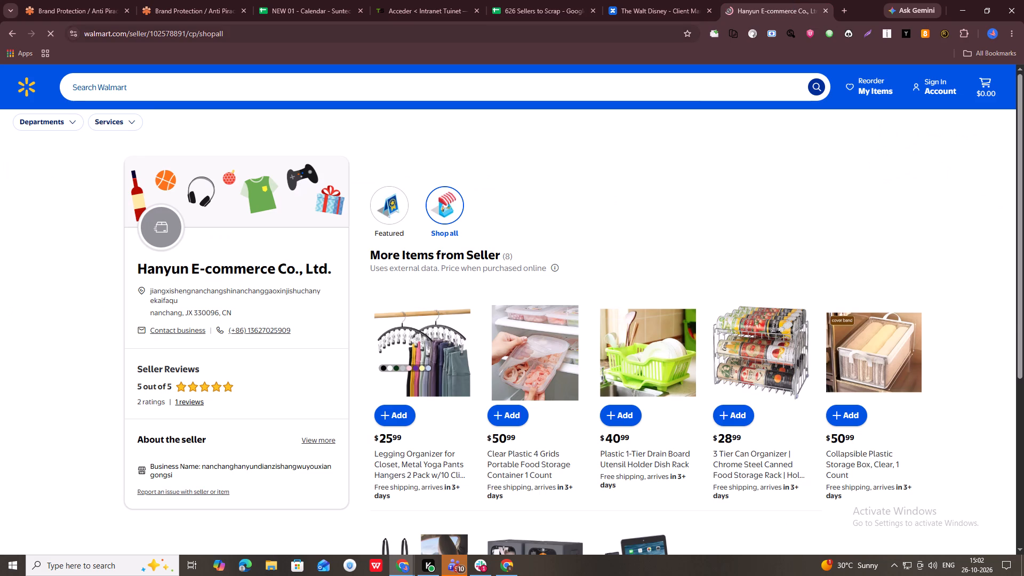
click(439, 38)
key(ctrl+v)
key(Return)
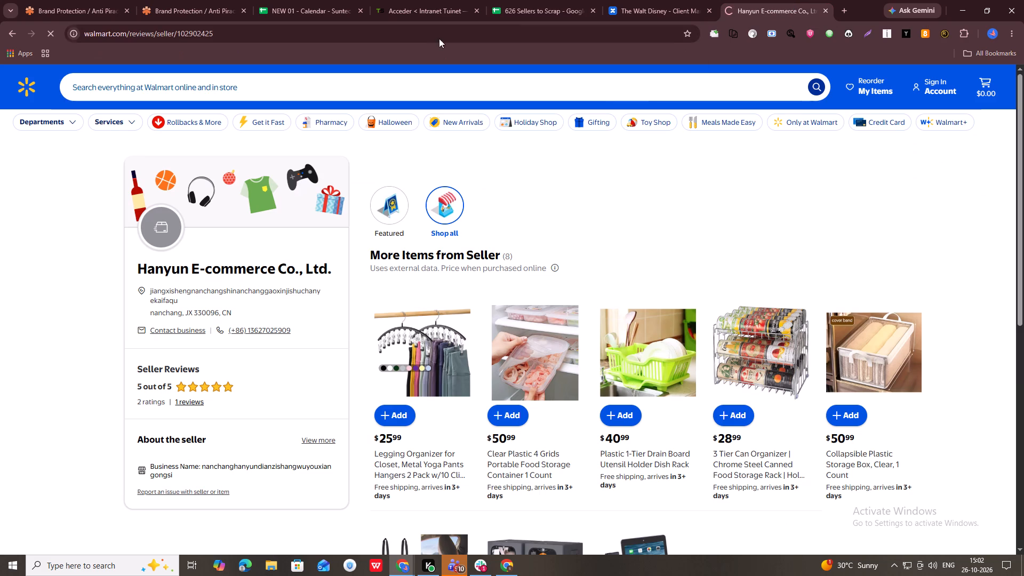
click(646, 0)
click(553, 0)
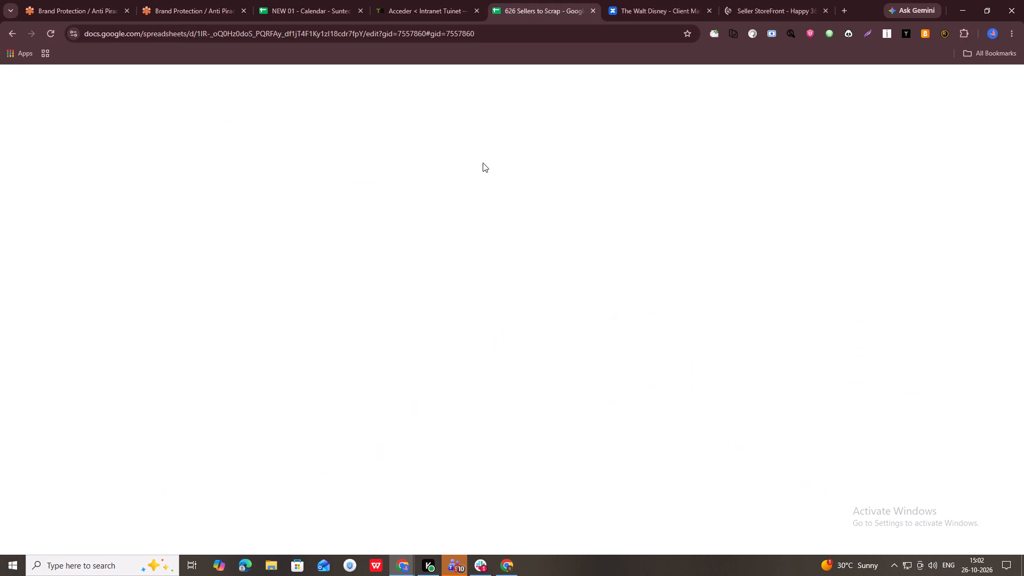
click(553, 402)
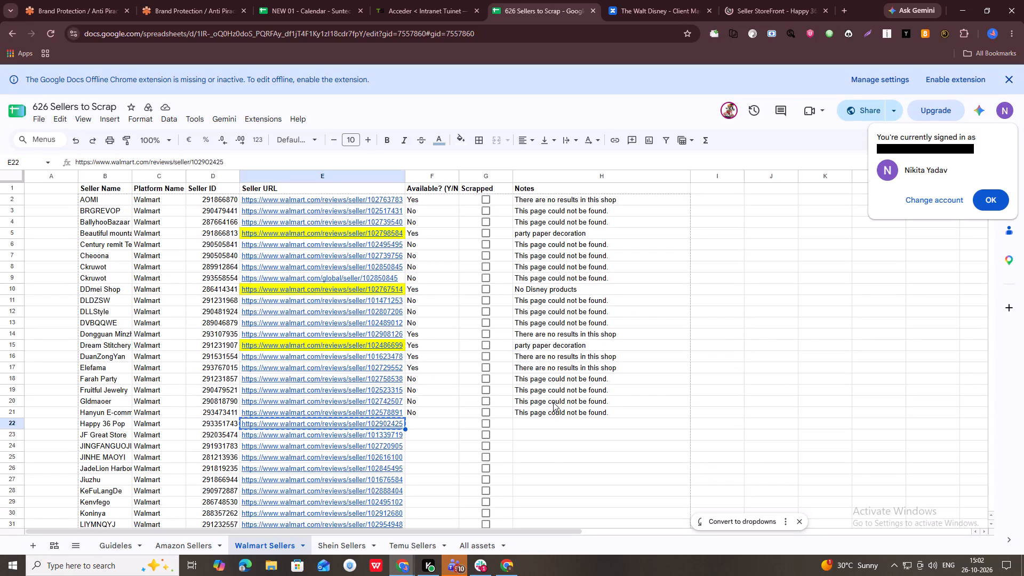
click(603, 355)
key(ctrl+c)
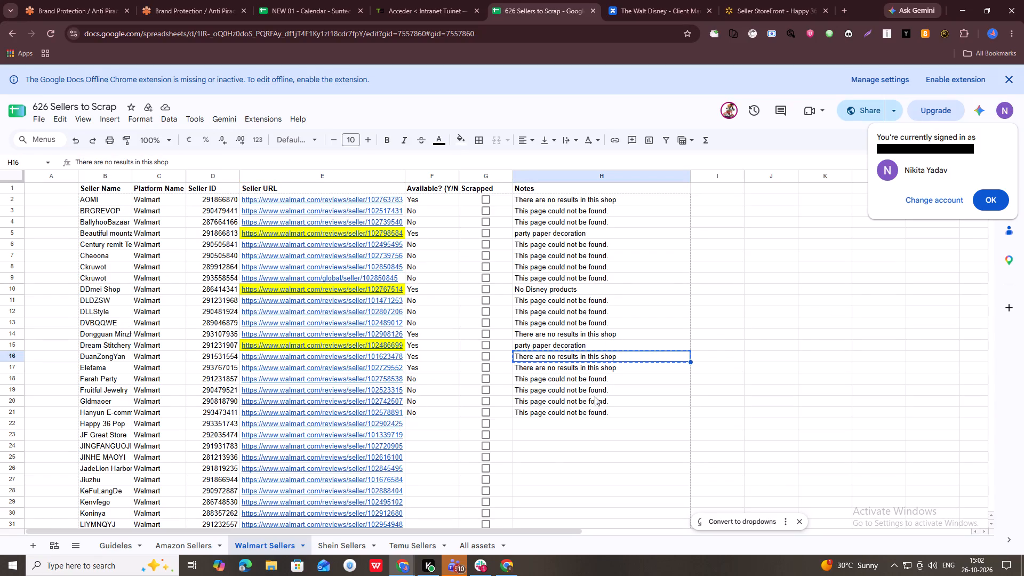
click(592, 401)
click(590, 414)
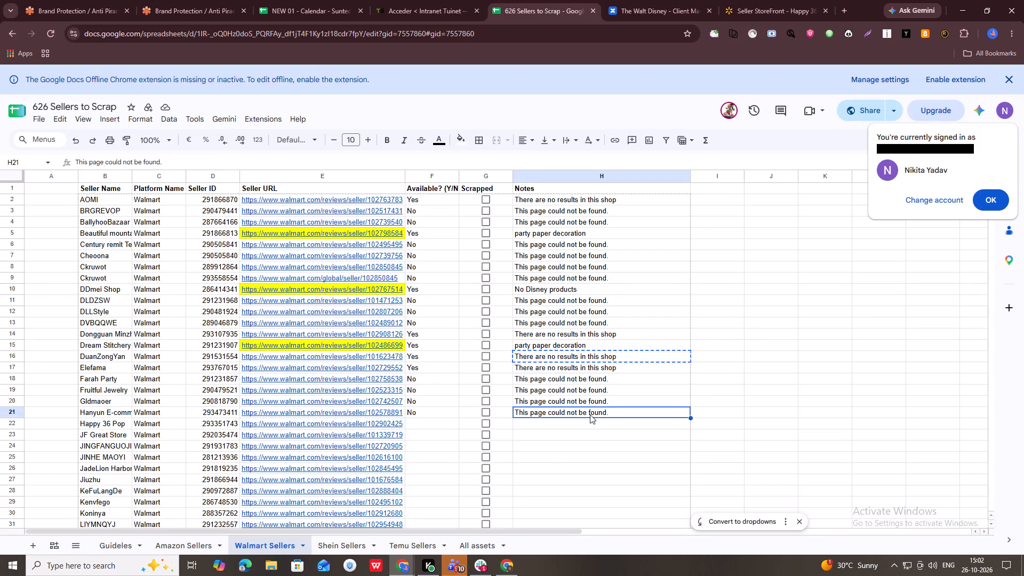
click(769, 0)
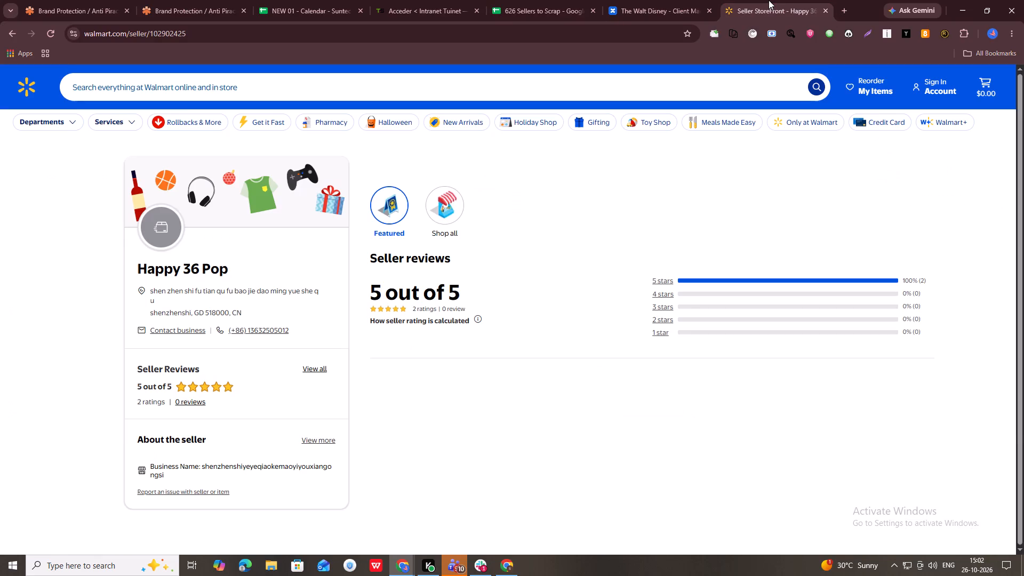
click(641, 0)
click(522, 0)
key(ctrl+v)
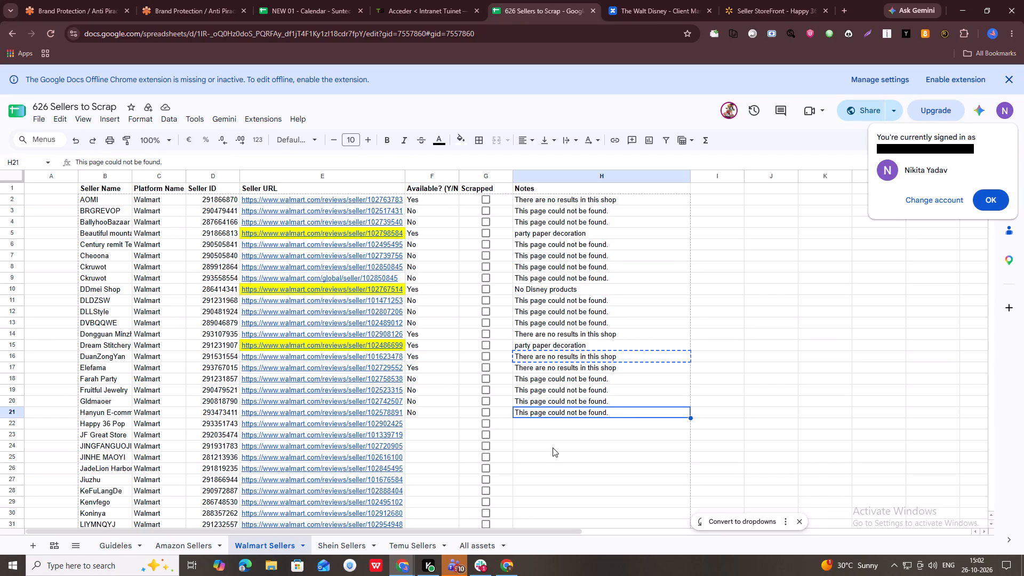
Reopen Hanyun's Walmart page in a new browser tab using its row 21 URL and recheck all its shop items.
click(357, 413)
key(ctrl+c)
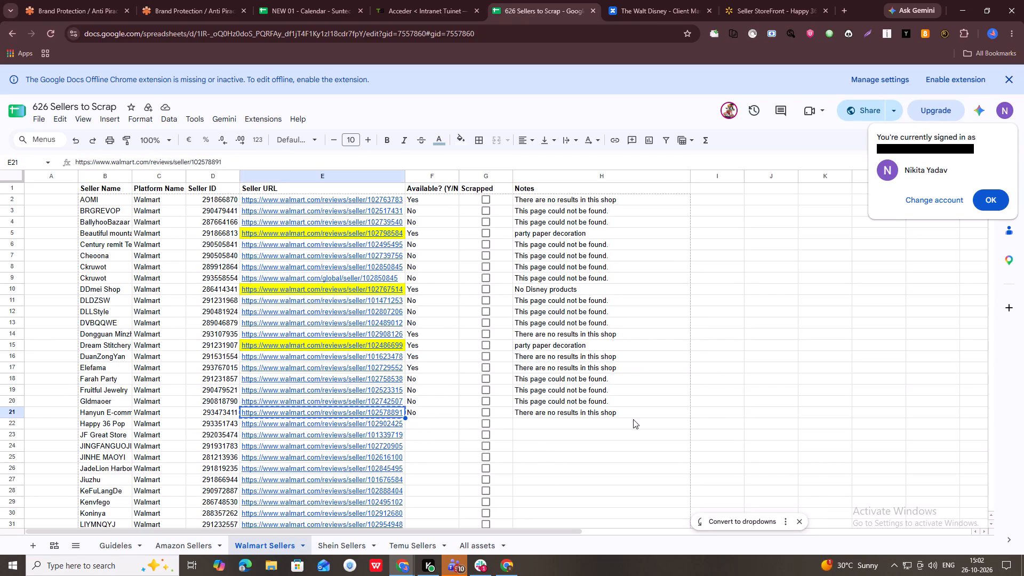
click(775, 0)
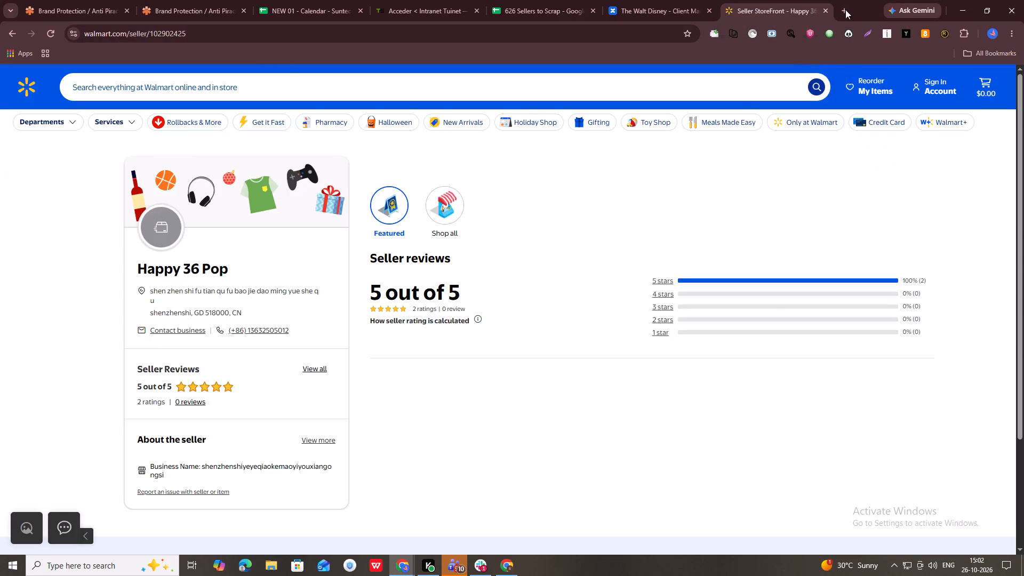
click(845, 10)
key(ctrl+v)
key(Return)
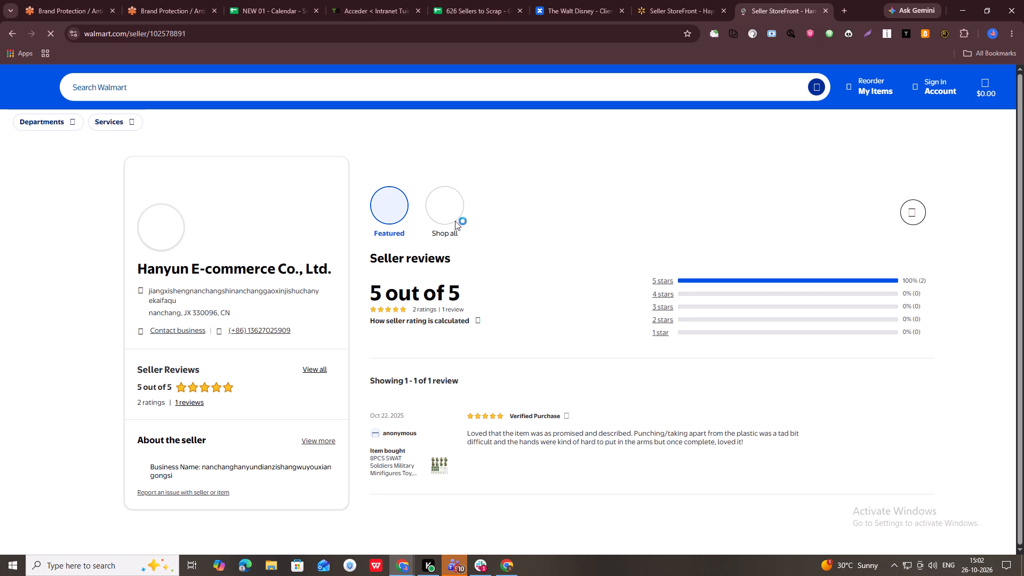
click(450, 214)
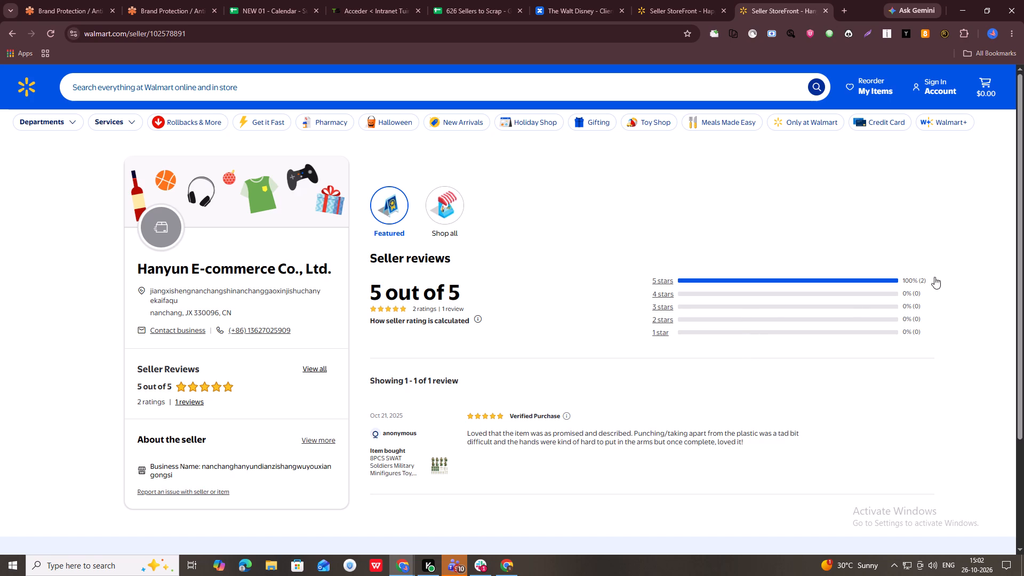
click(441, 210)
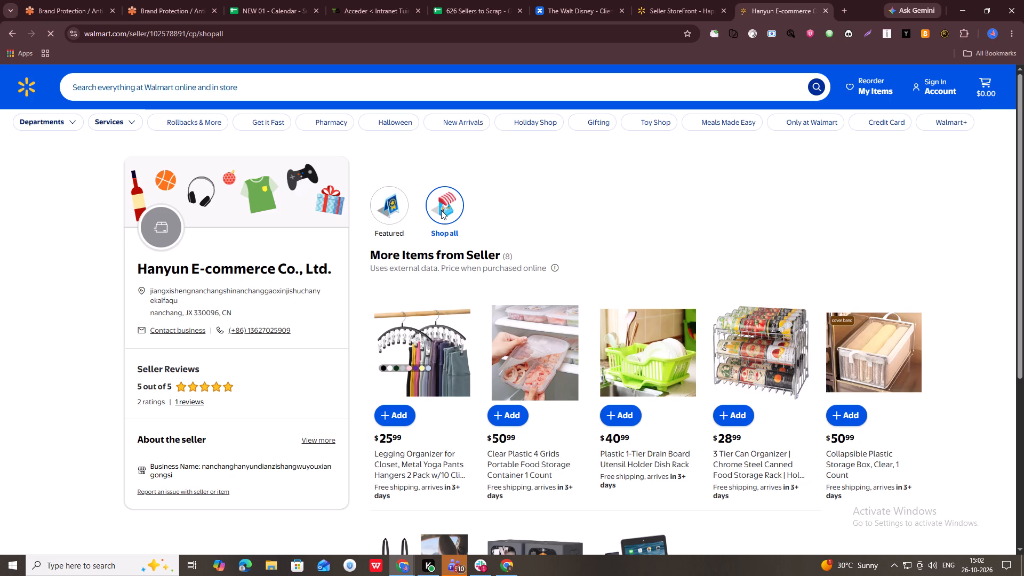
scroll(598, 455, down, 6)
scroll(598, 455, up, 7)
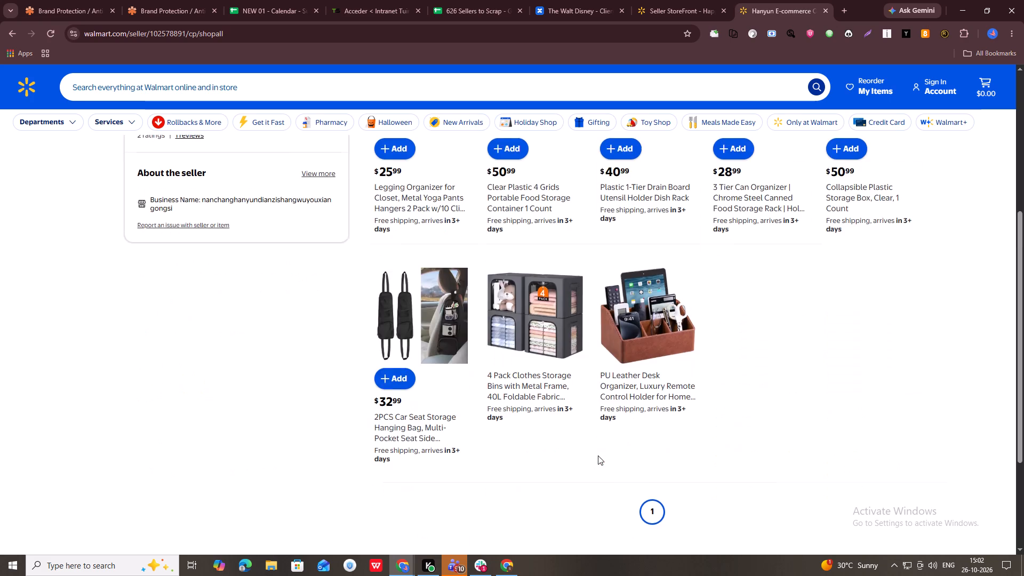
Check Happy 36 Pop from row 22 by viewing all its Walmart shop items for Disney products.
click(508, 0)
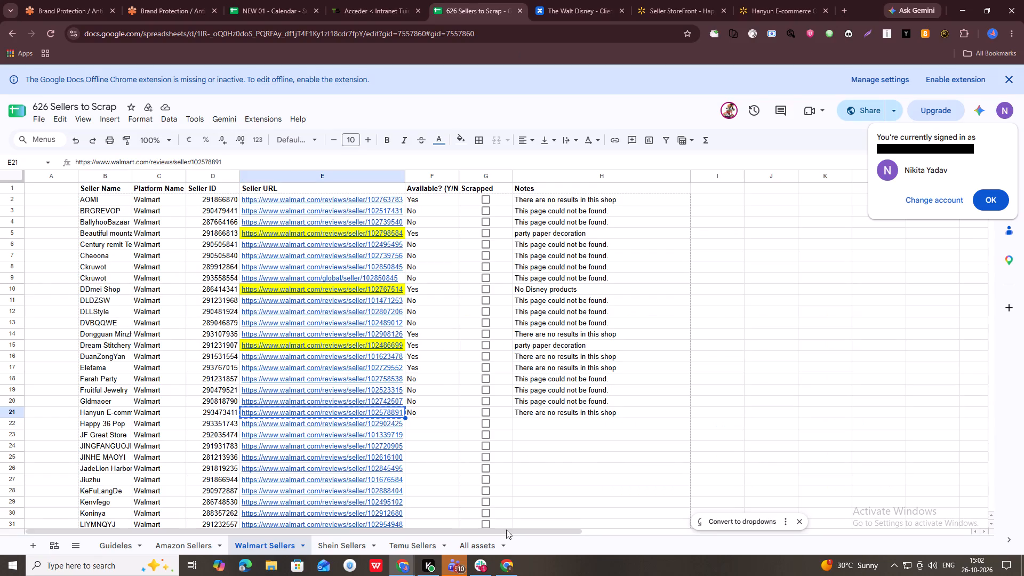
click(391, 423)
click(679, 0)
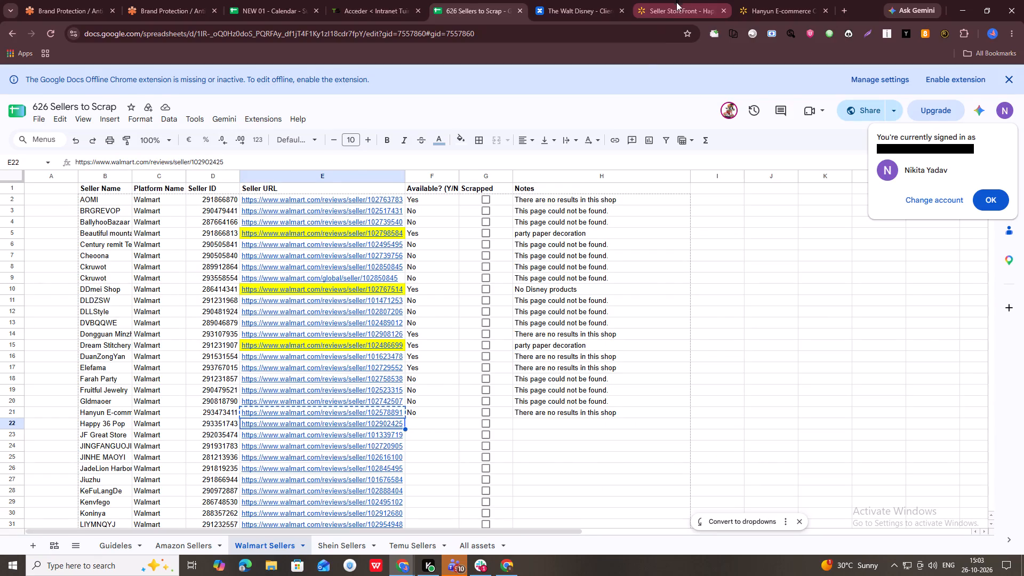
click(442, 212)
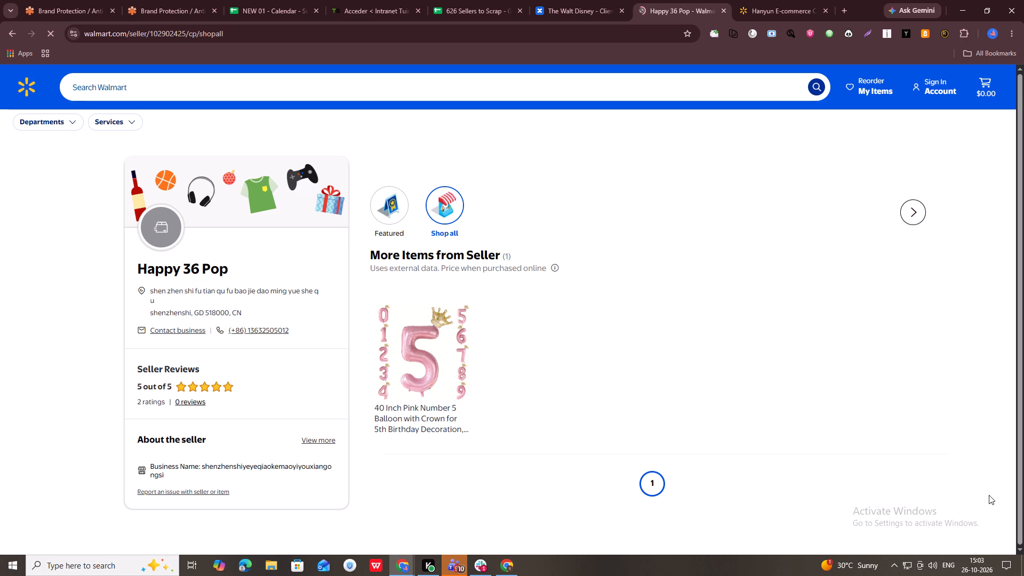
scroll(494, 364, down, 7)
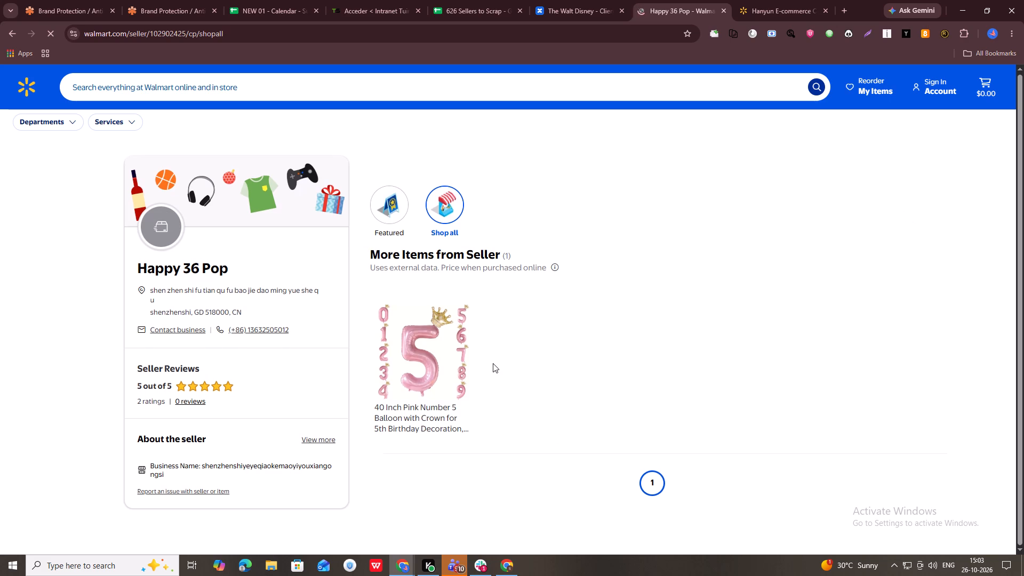
scroll(493, 363, up, 8)
scroll(493, 363, down, 8)
scroll(493, 363, up, 9)
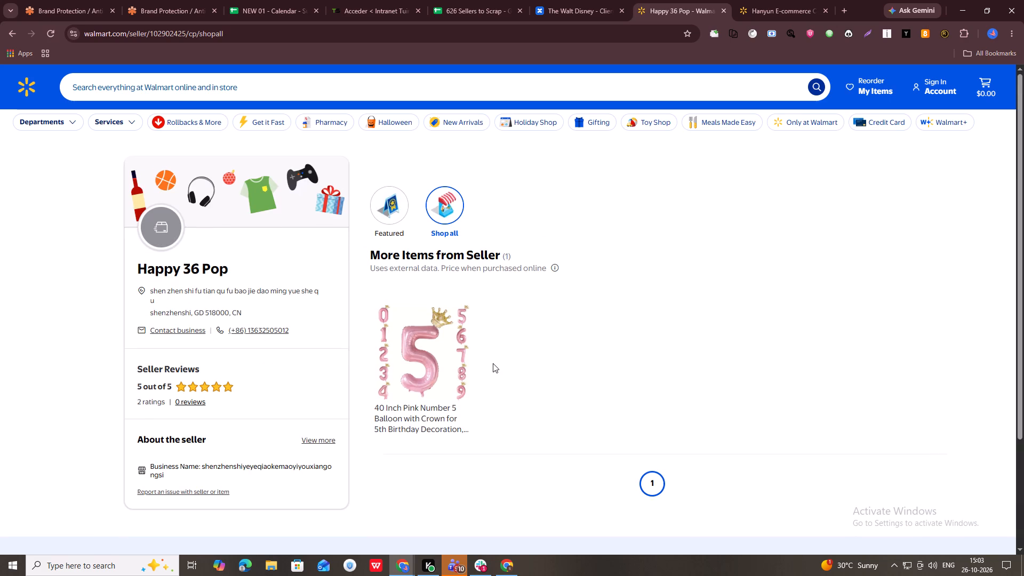
scroll(493, 363, up, 9)
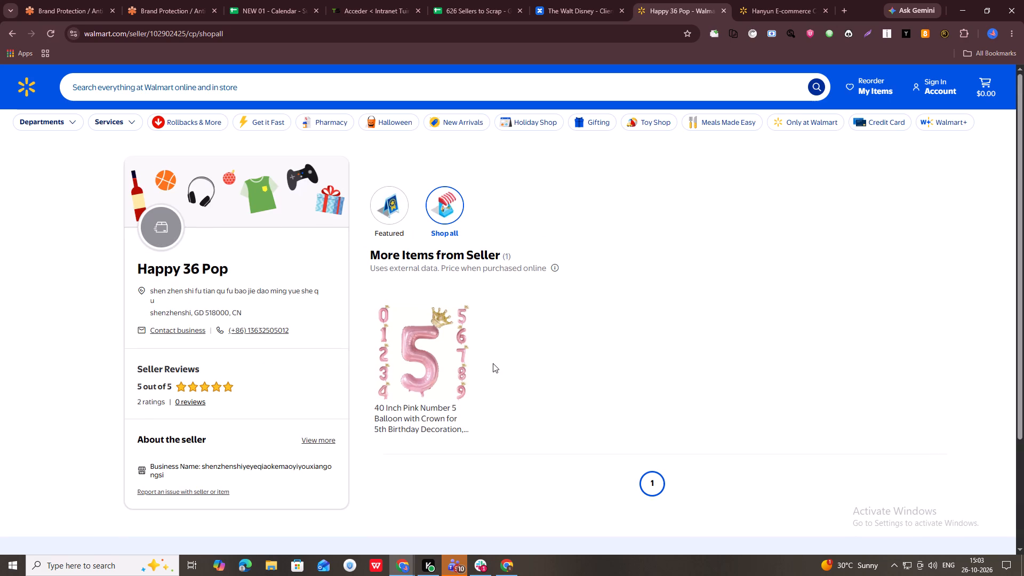
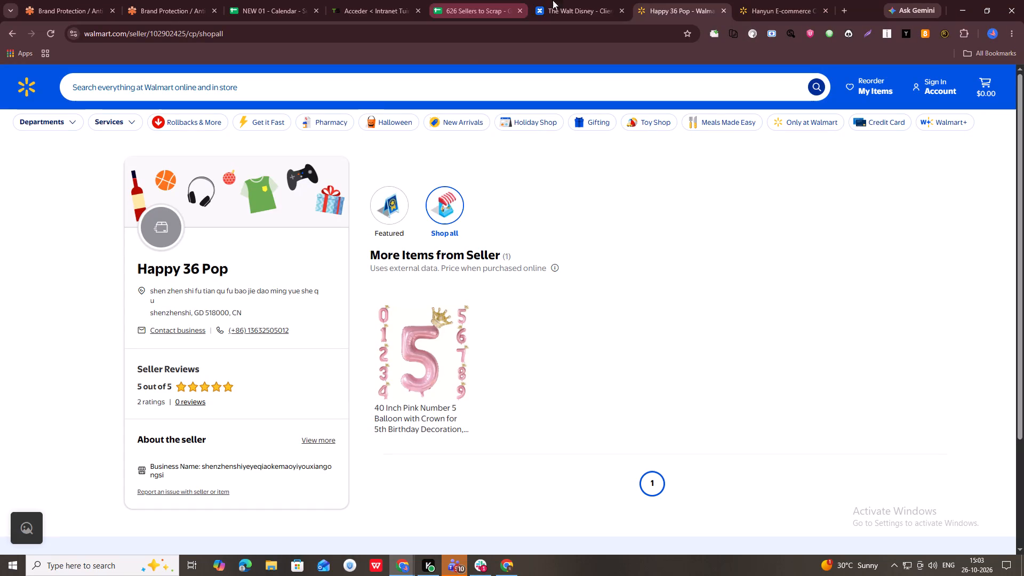
Return to the 626 Sellers to Scrap sheet and change Hanyun's availability in row 21 to "yes".
click(486, 0)
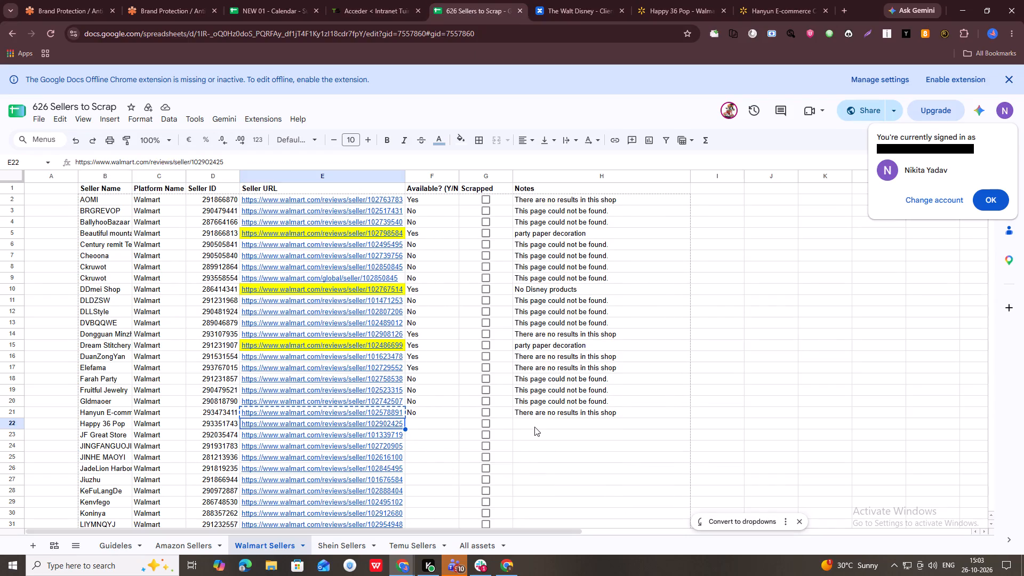
click(425, 426)
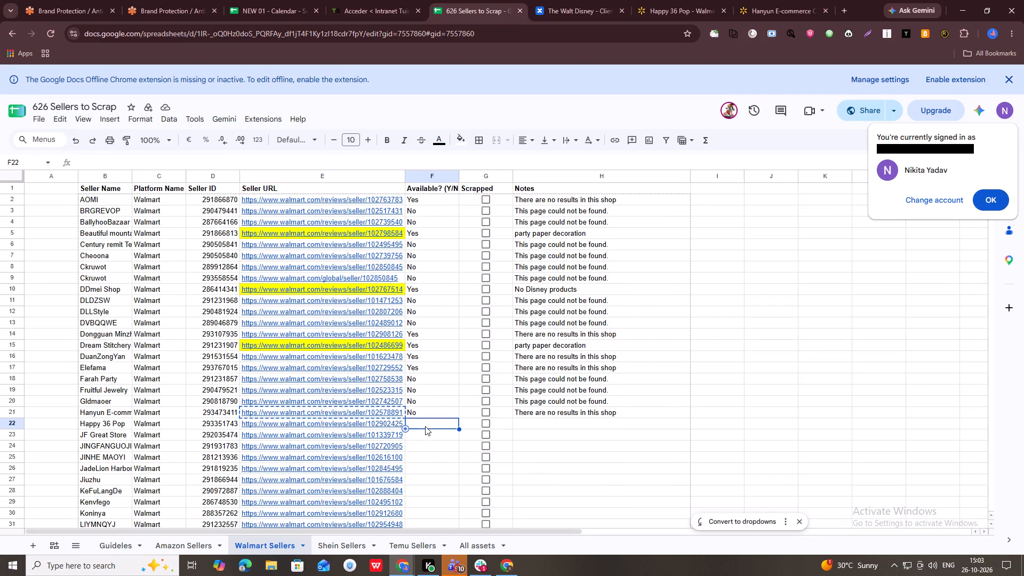
key(Up)
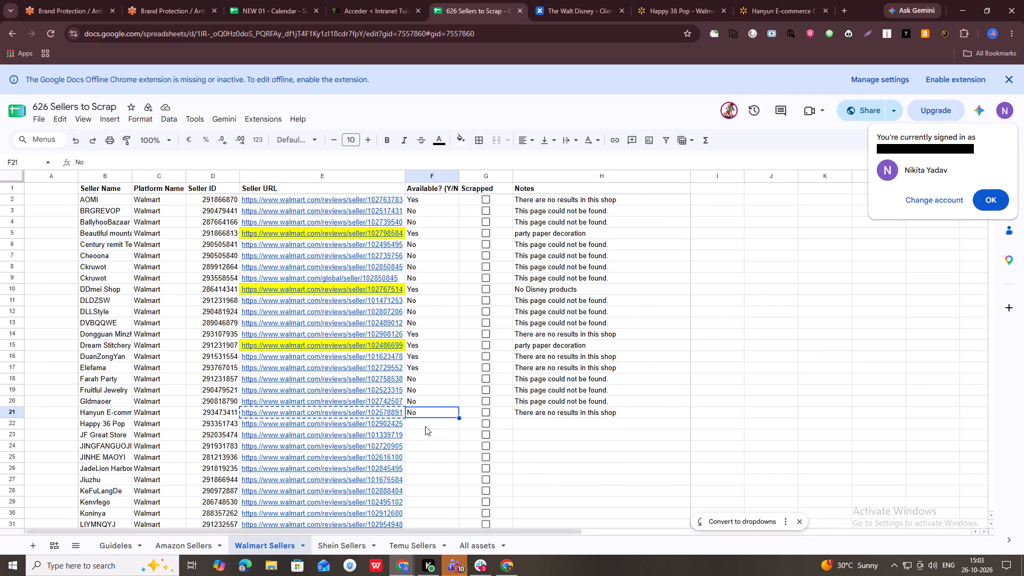
text(yes)
key(Down)
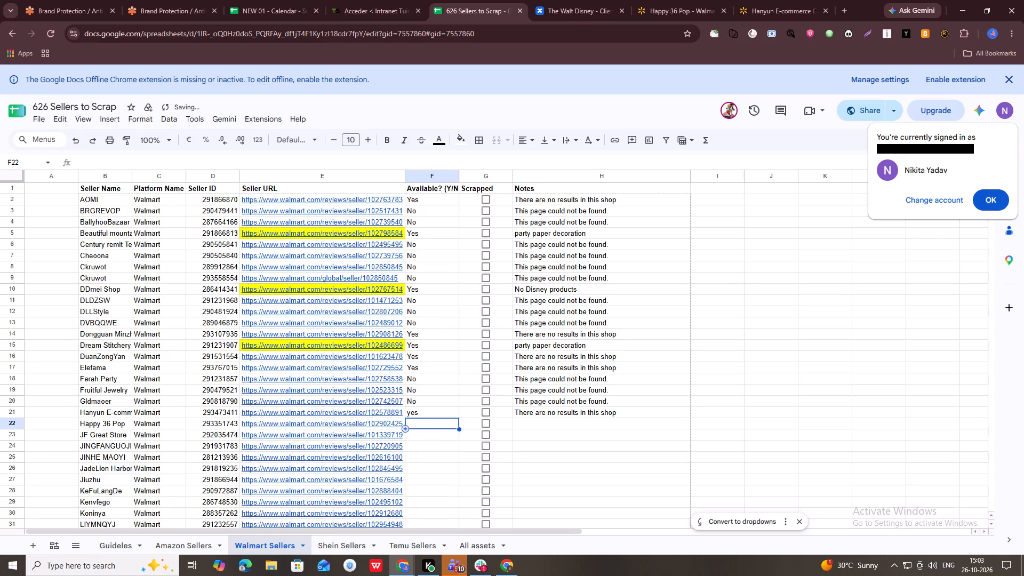
Fill Happy 36 Pop's row 22 with availability "yes" and the note "There are no results in this shop", copied down from row 21.
key(ctrl+d)
key(Right)
key(Right)
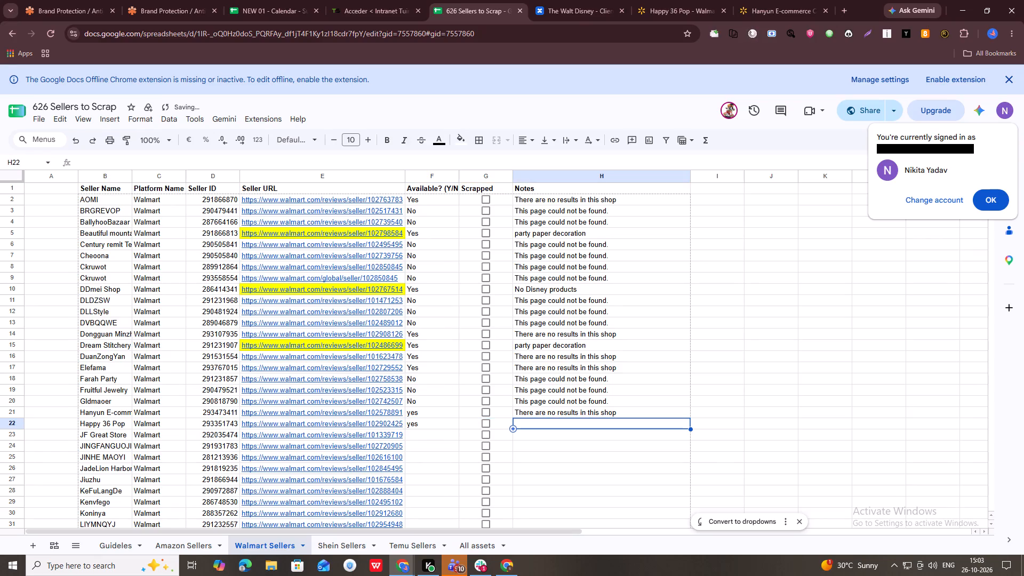
key(ctrl+d)
Open JF Great Store's Walmart page with its row 23 URL in place of Happy 36 Pop's, and close Hanyun's browser tab.
key(Down)
key(Left)
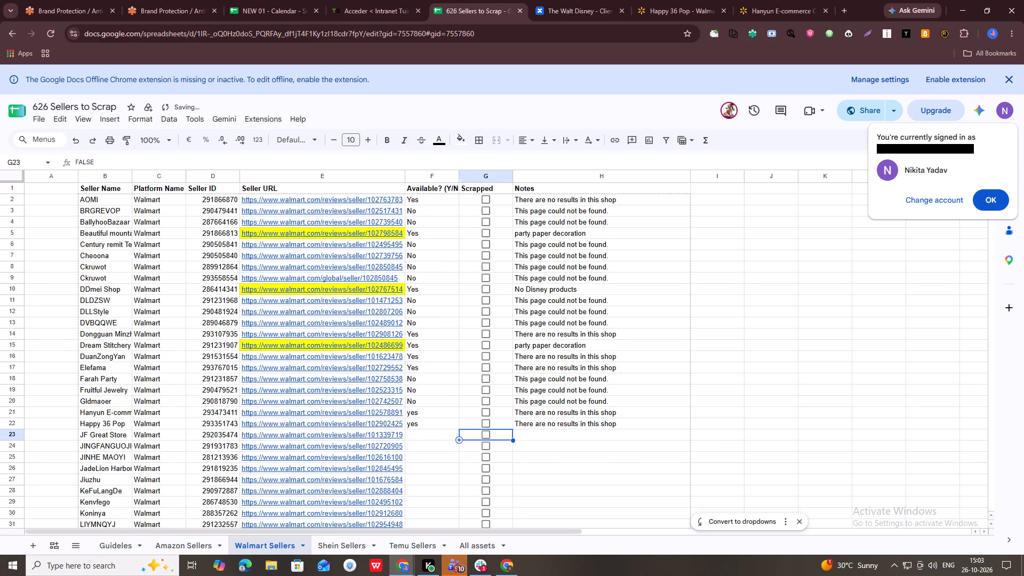
key(Left)
key(Left)
key(ctrl+c)
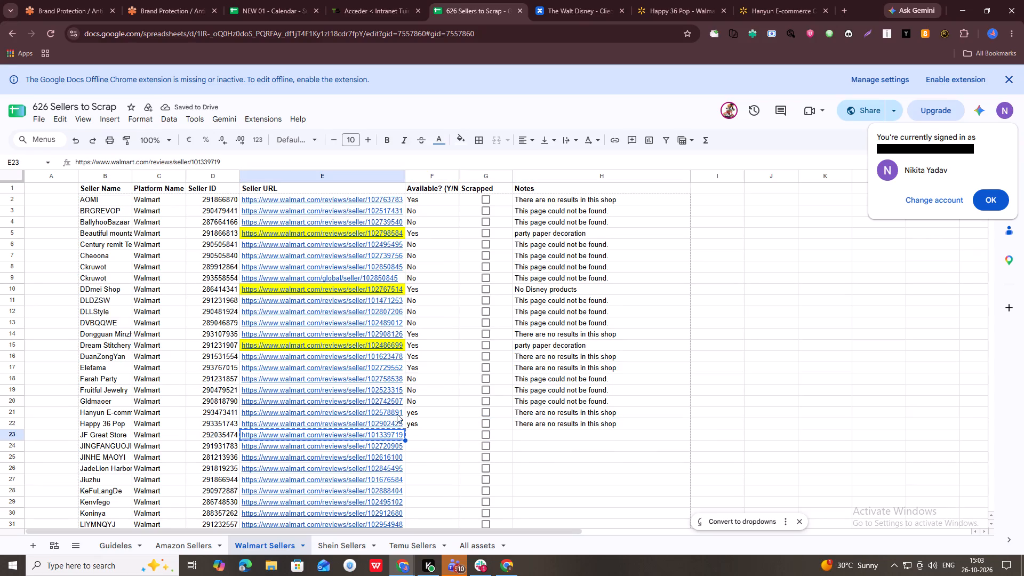
click(691, 0)
click(283, 35)
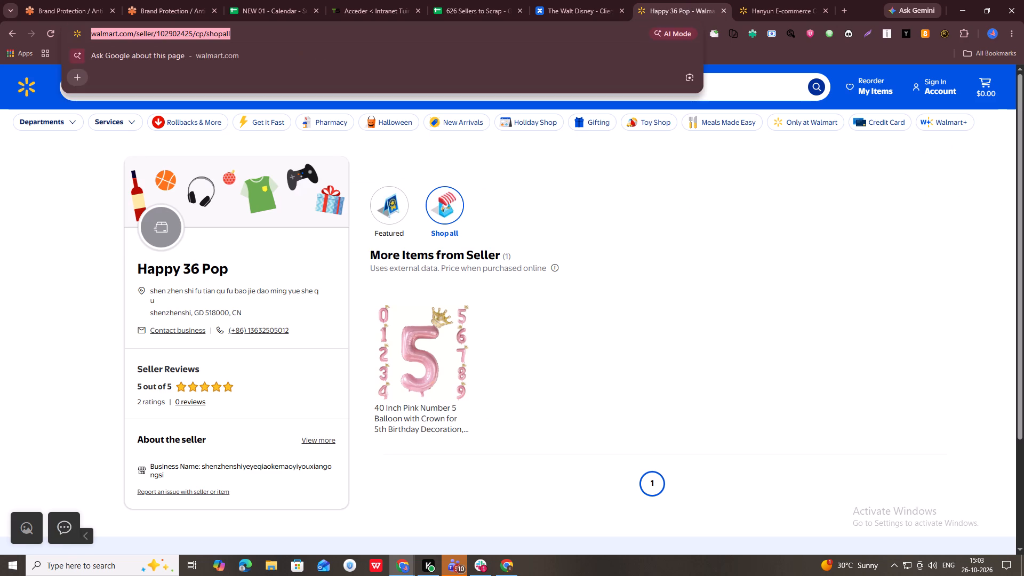
key(ctrl+v)
key(Return)
middle_click(790, 0)
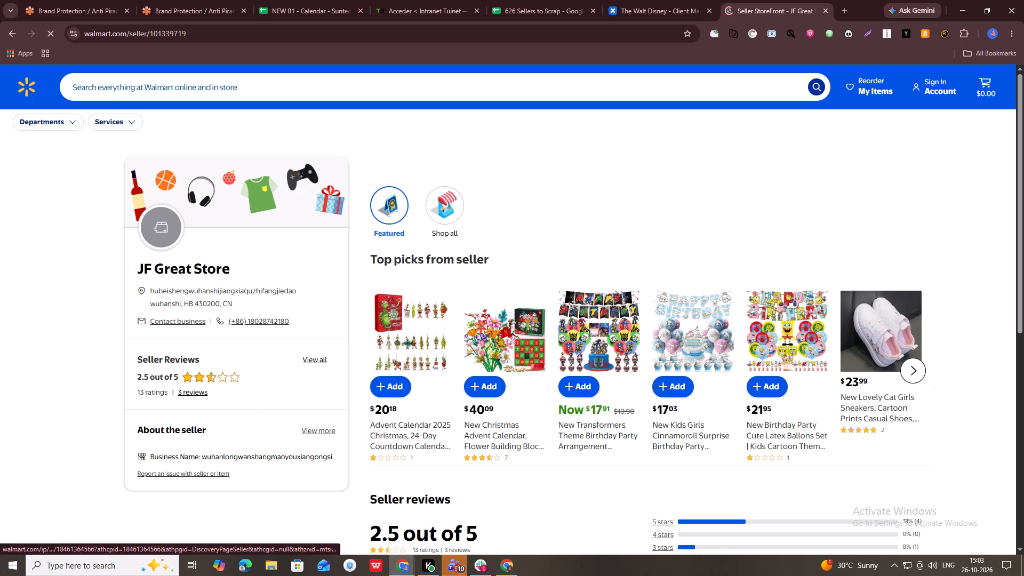
View all of JF Great Store's Walmart shop items and examine the listings for Disney-branded products.
click(445, 209)
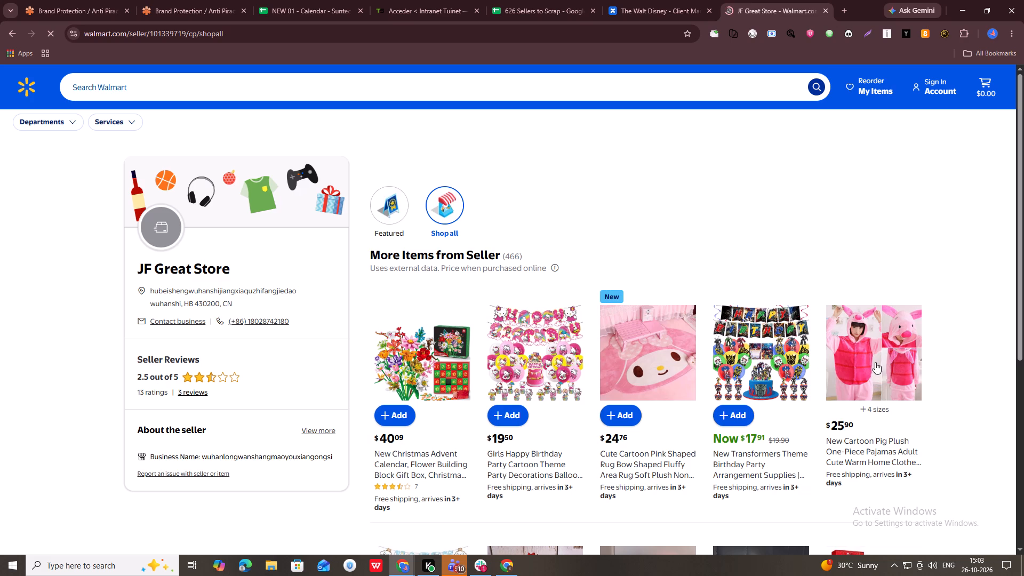
scroll(770, 407, down, 6)
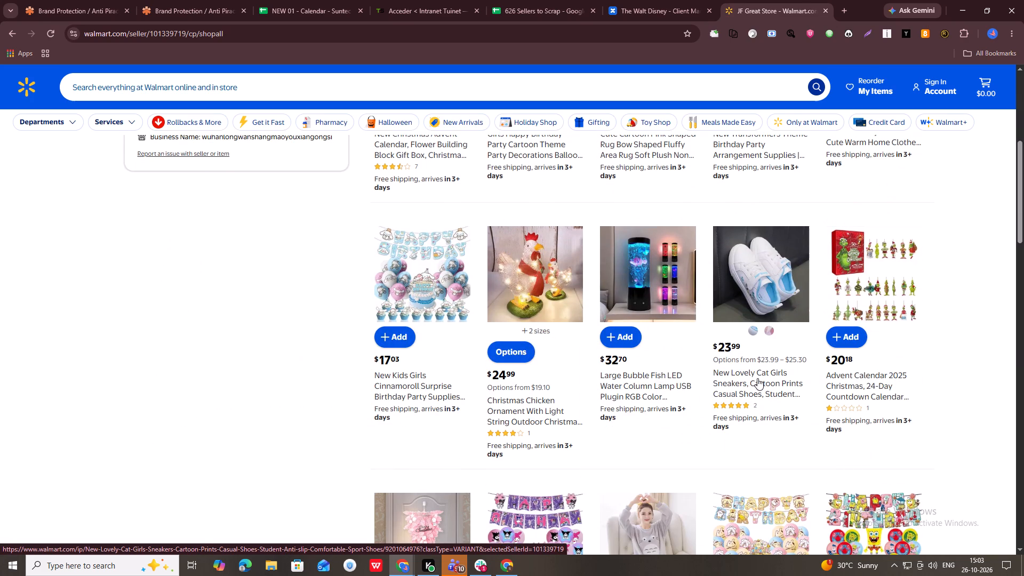
scroll(758, 375, down, 5)
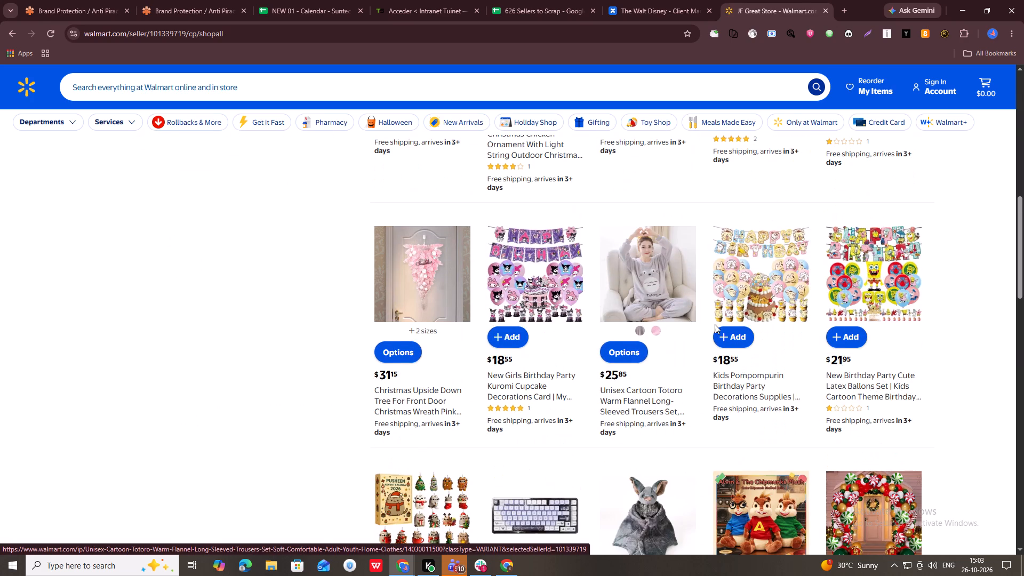
scroll(809, 329, down, 6)
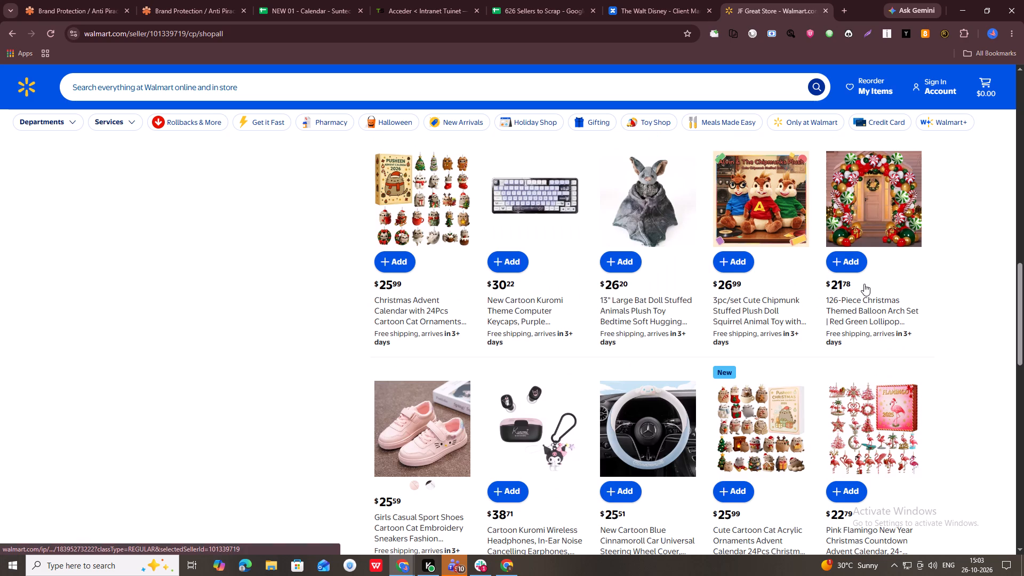
scroll(864, 284, down, 6)
scroll(768, 293, down, 6)
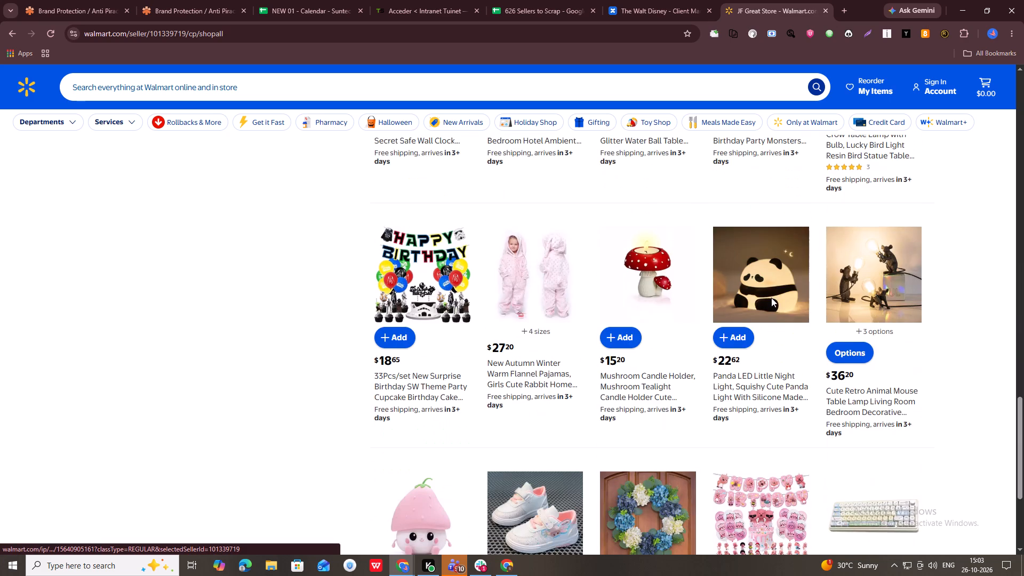
scroll(771, 297, up, 4)
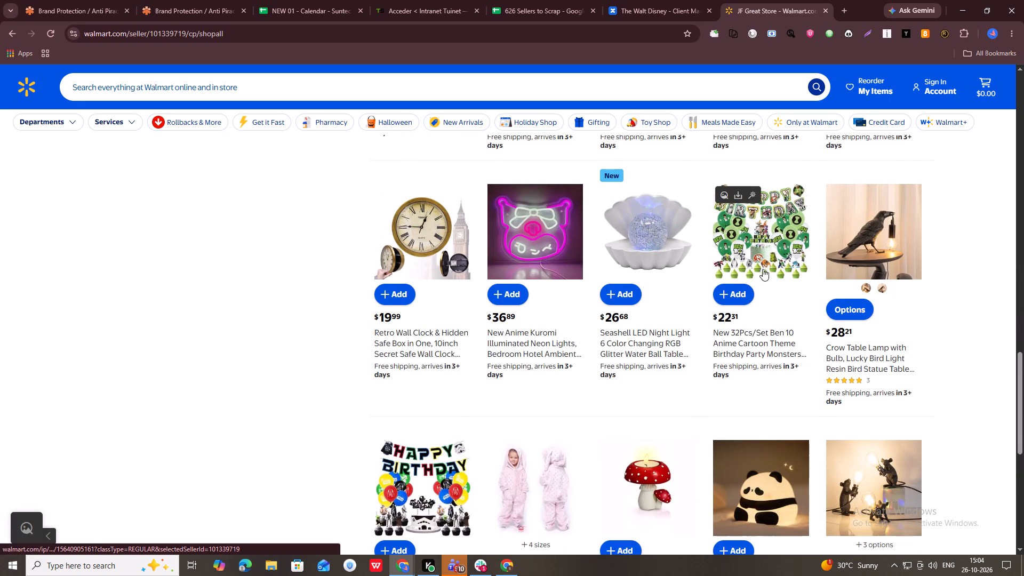
scroll(765, 268, down, 5)
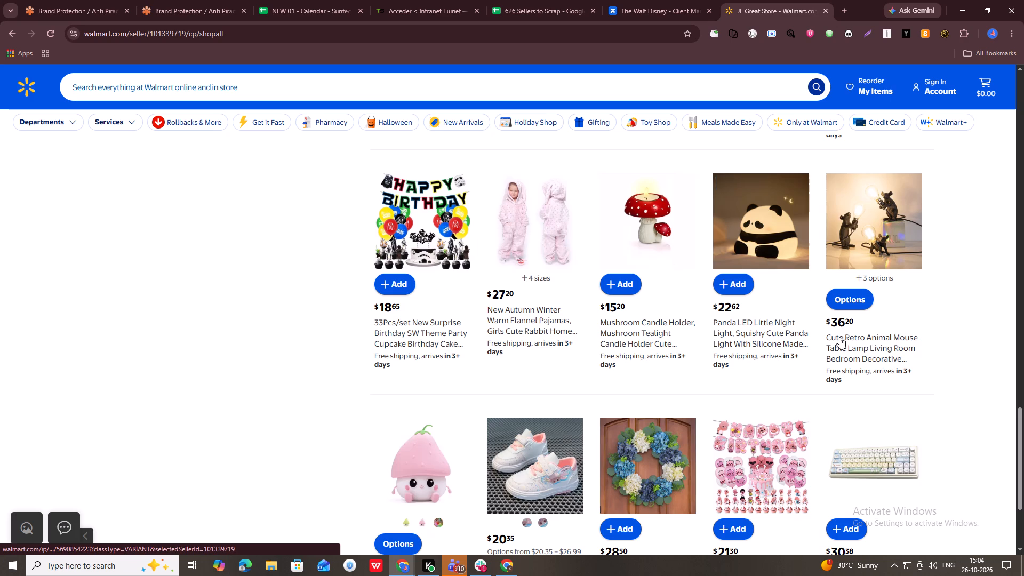
scroll(750, 370, down, 4)
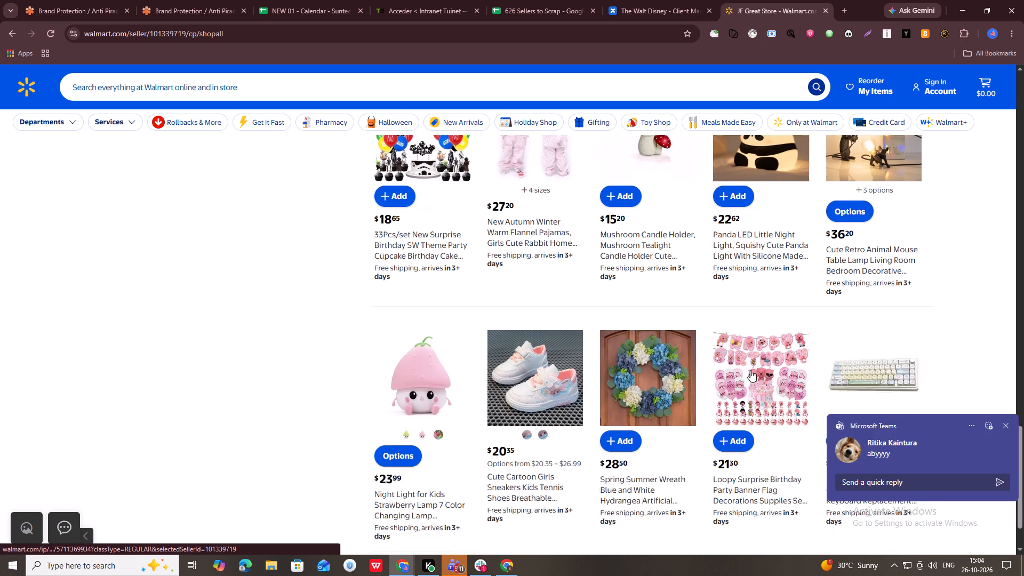
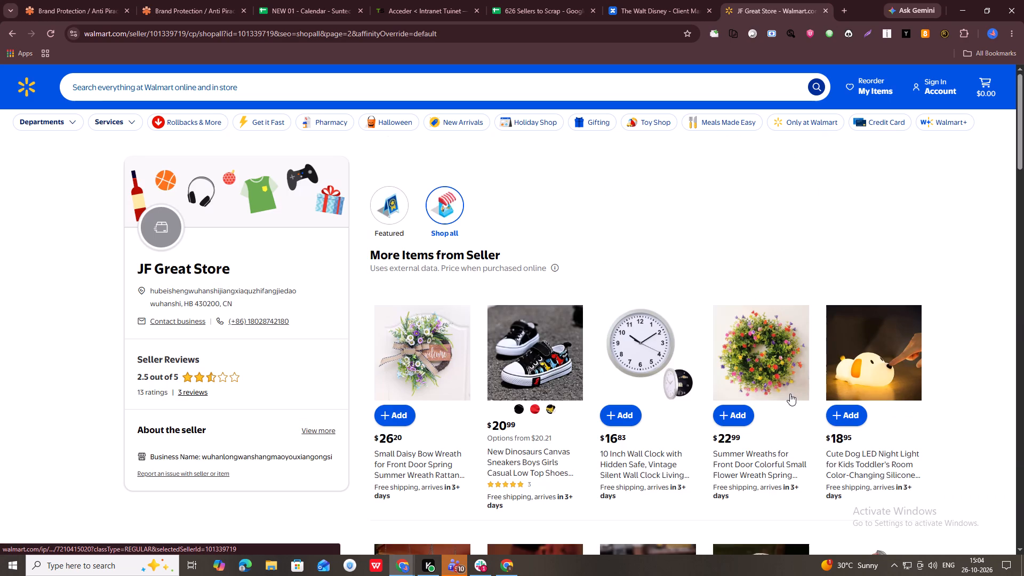
Examine the listings on page 2 of JF Great Store's Walmart shop for Disney-branded products.
scroll(783, 382, down, 5)
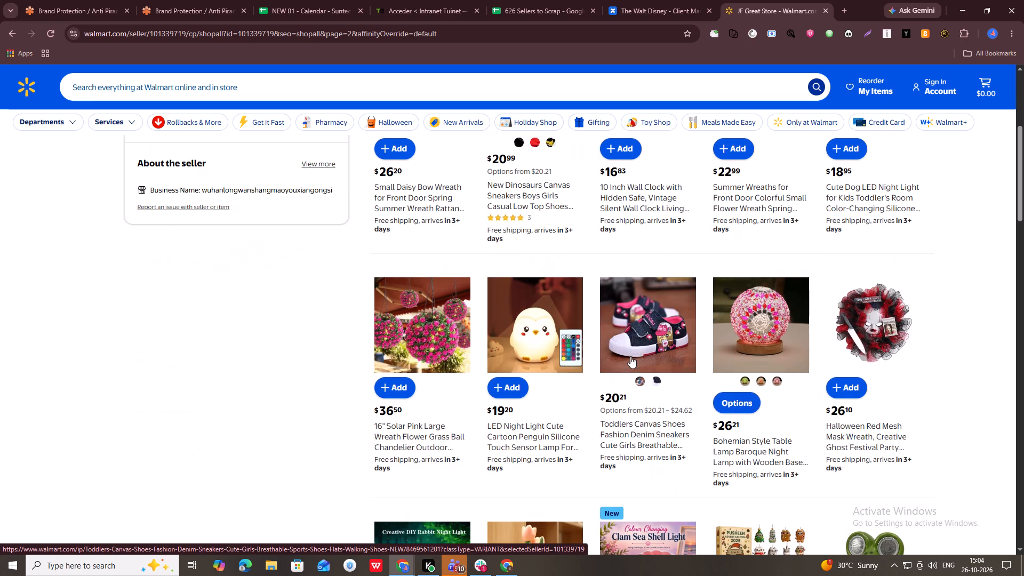
scroll(643, 349, down, 5)
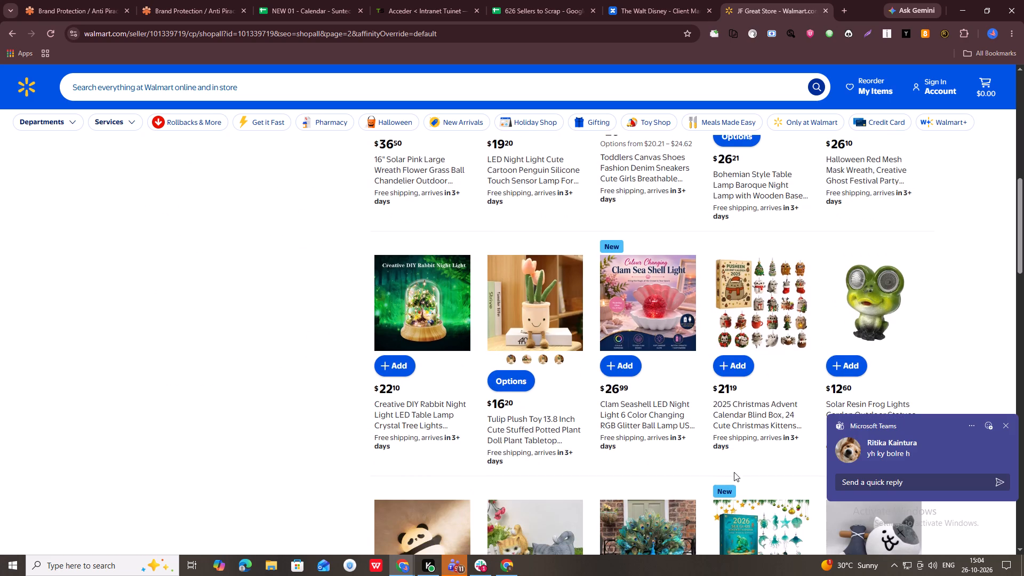
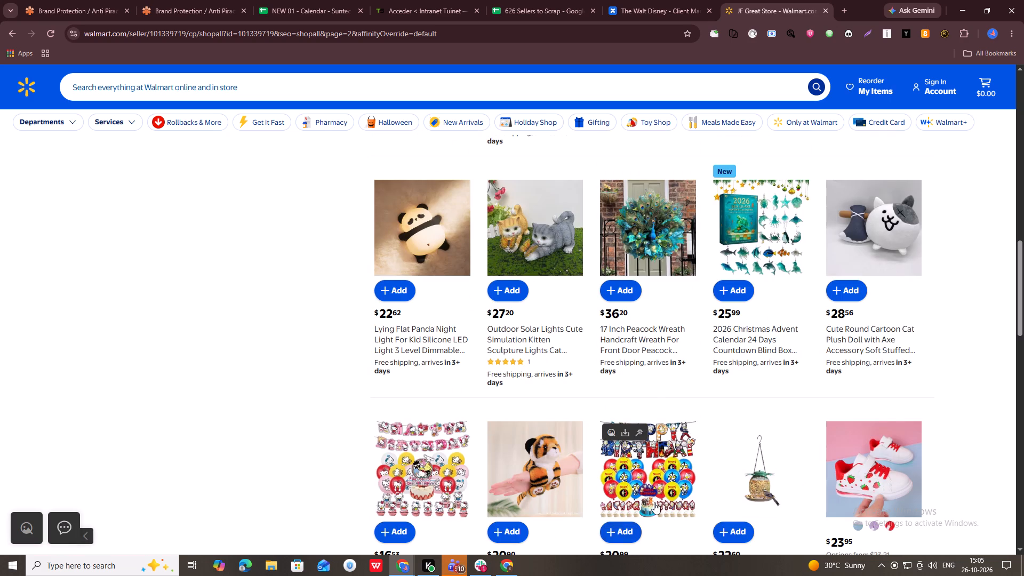
Examine the remaining listings on page 2 of JF Great Store's shop for Disney-branded products.
scroll(683, 477, down, 6)
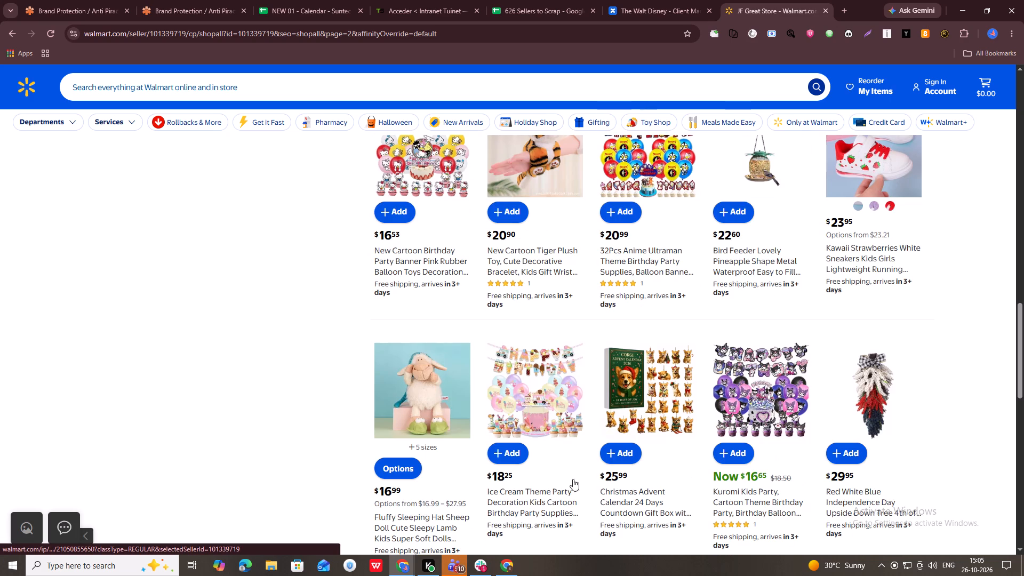
scroll(814, 429, down, 6)
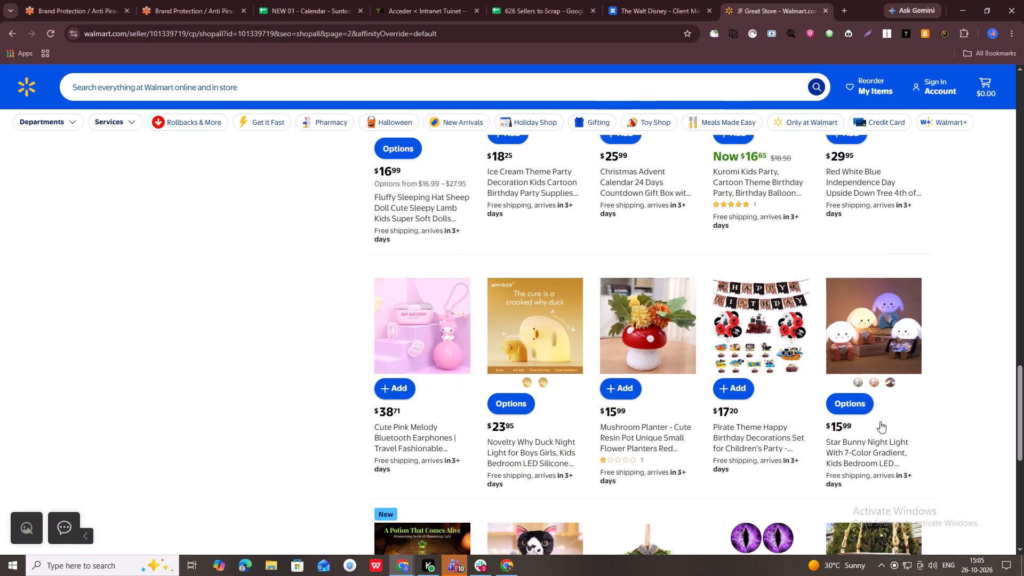
scroll(810, 403, down, 6)
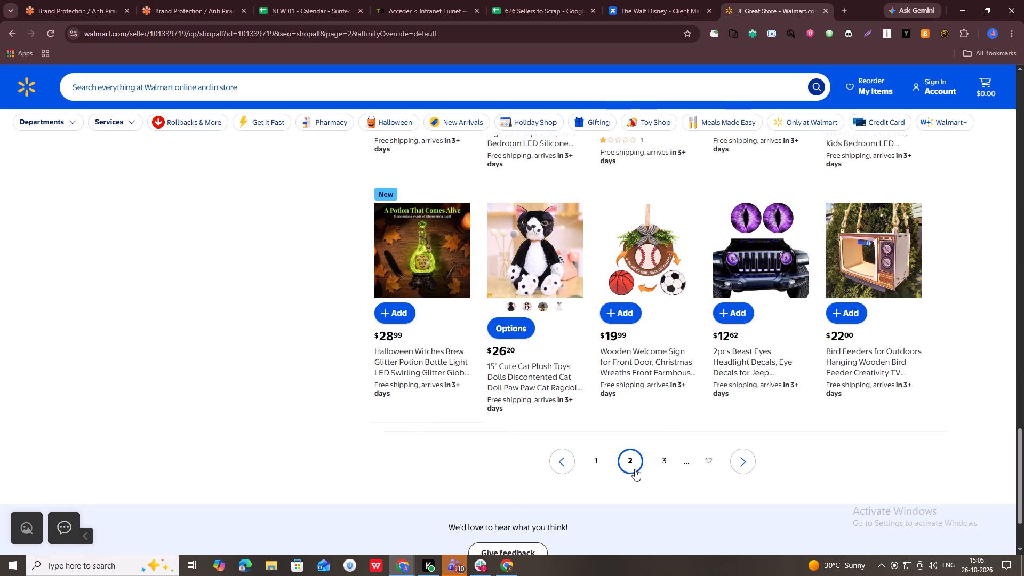
Examine the listings on page 3 of JF Great Store's shop for Disney-branded products.
click(666, 460)
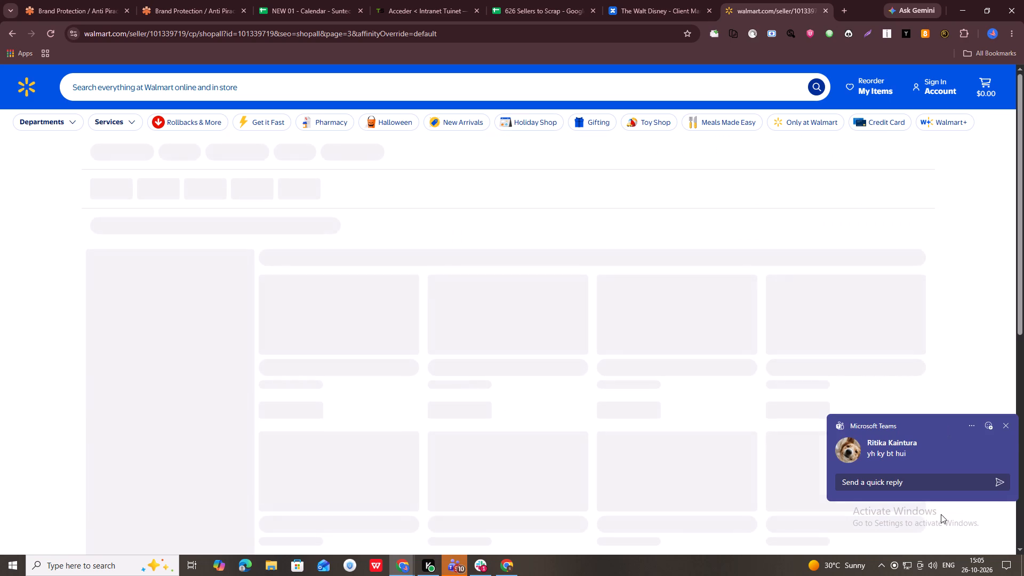
click(1007, 423)
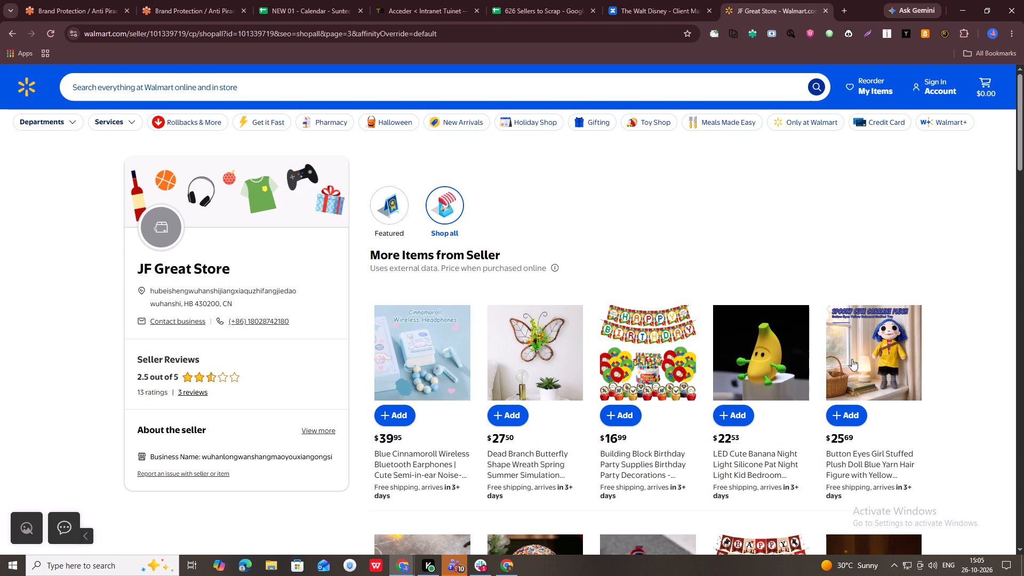
scroll(774, 369, down, 6)
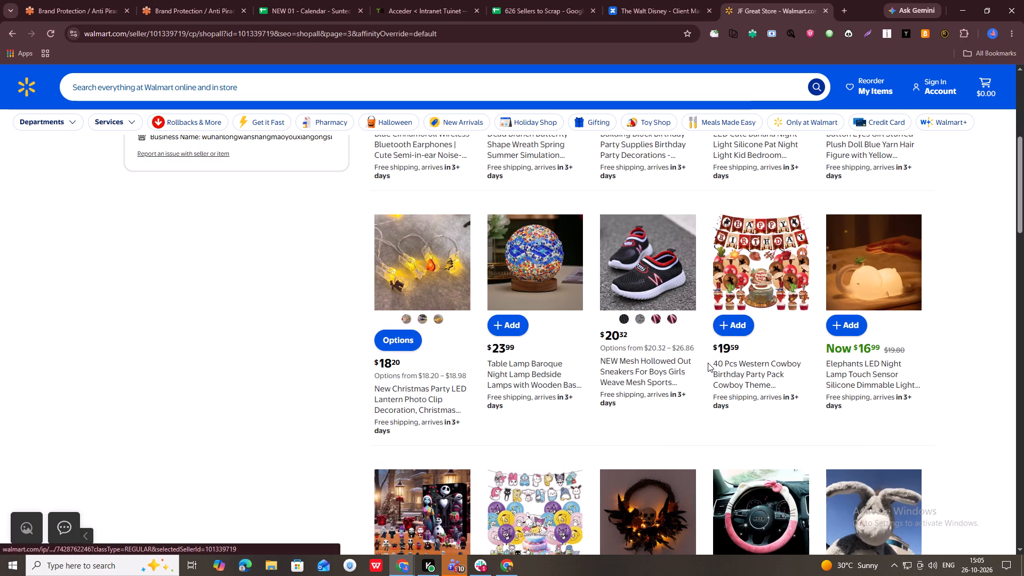
scroll(794, 380, down, 5)
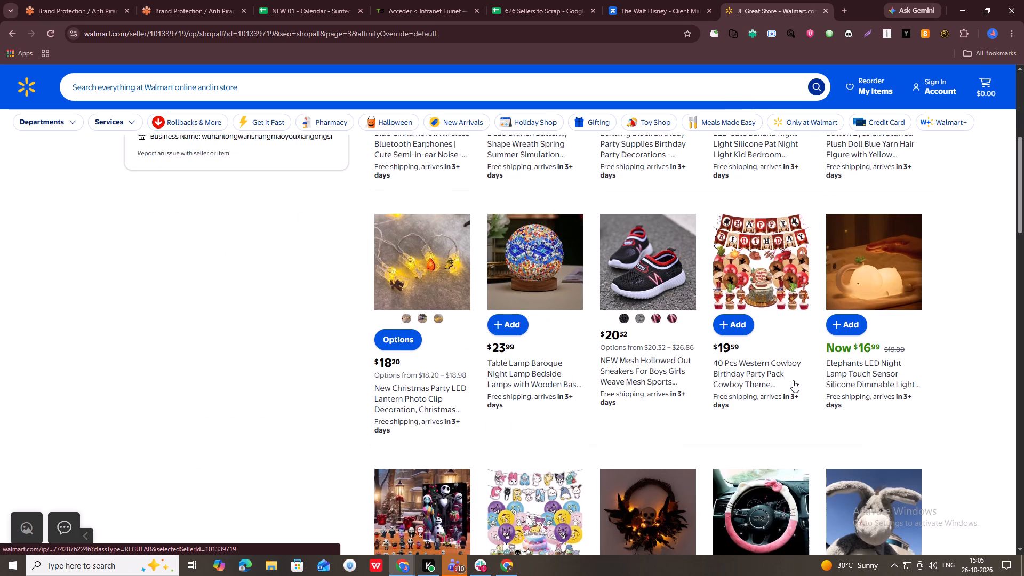
scroll(848, 386, down, 6)
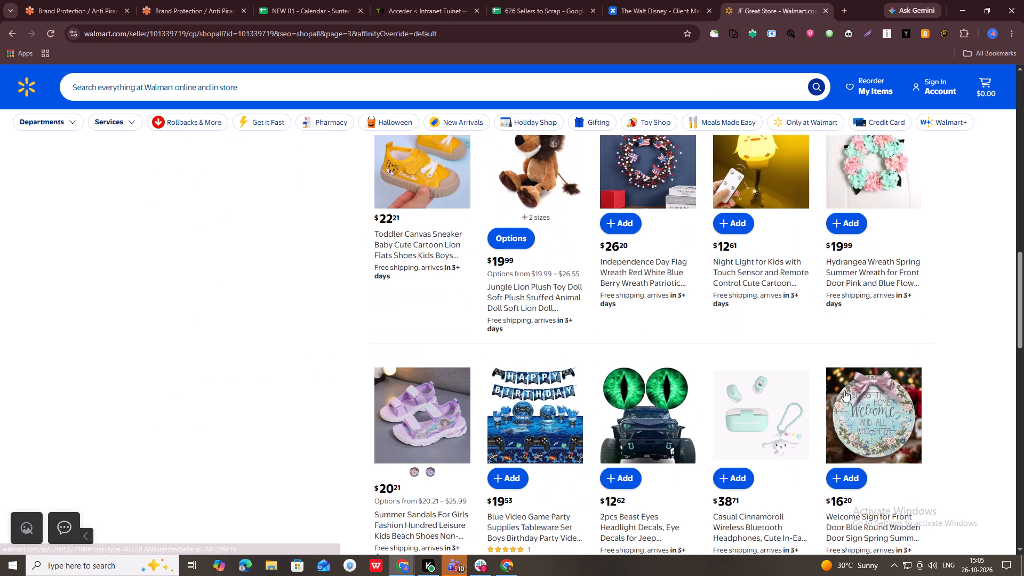
scroll(588, 427, down, 7)
scroll(897, 410, down, 7)
scroll(754, 419, down, 7)
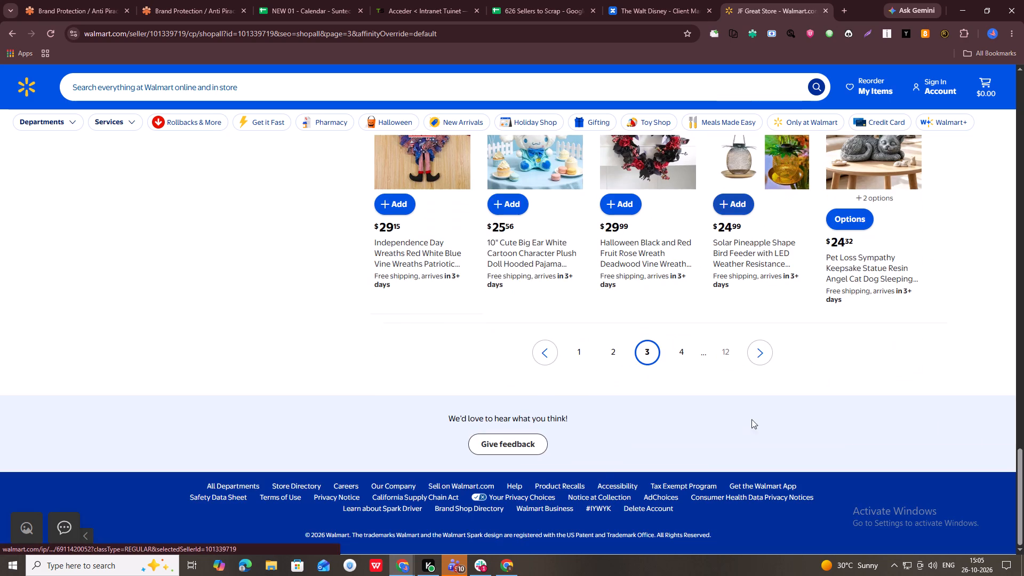
Examine the listings on page 4 of JF Great Store's shop for Disney-branded products.
click(682, 354)
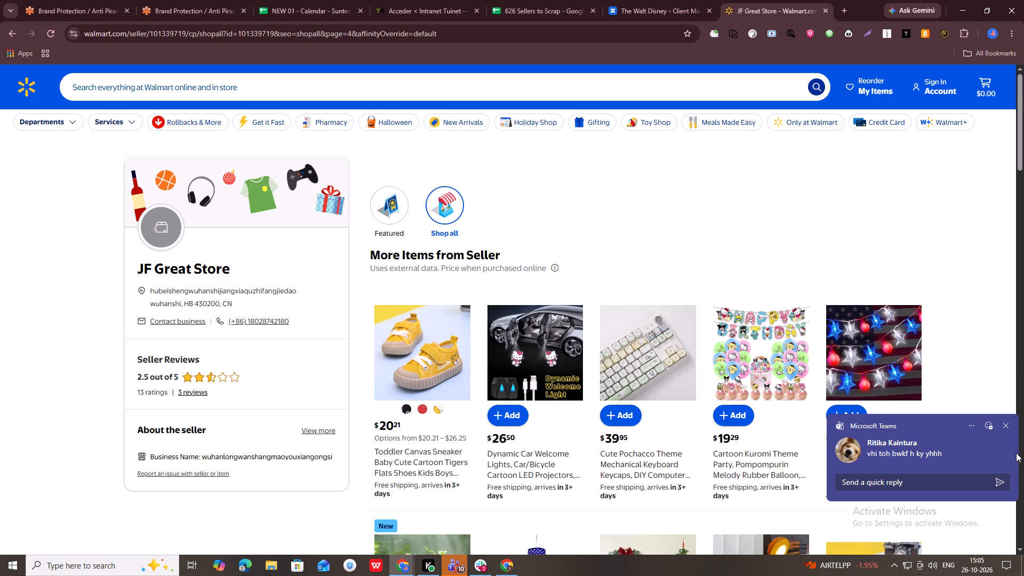
click(1003, 425)
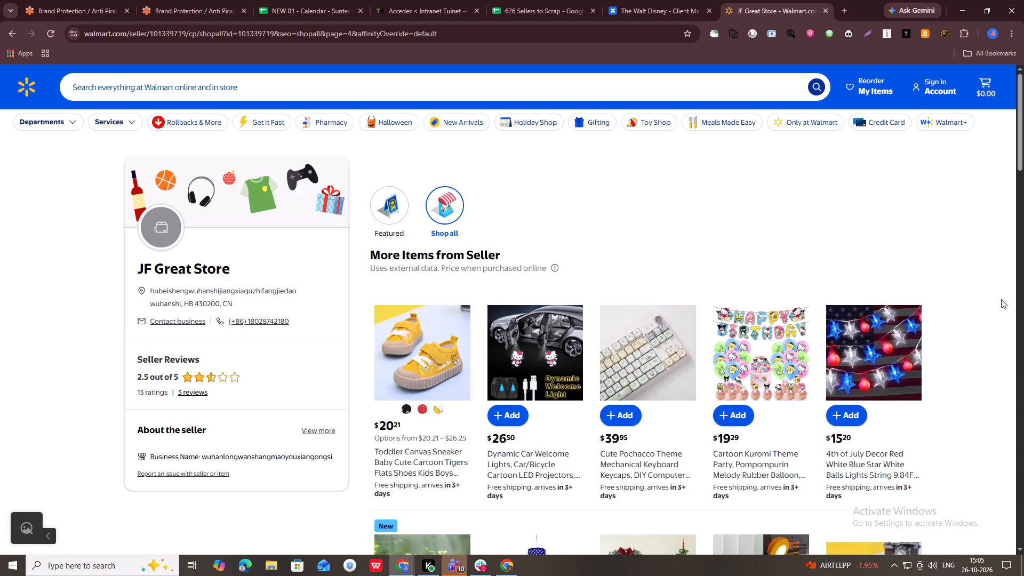
scroll(934, 361, down, 5)
scroll(814, 382, down, 5)
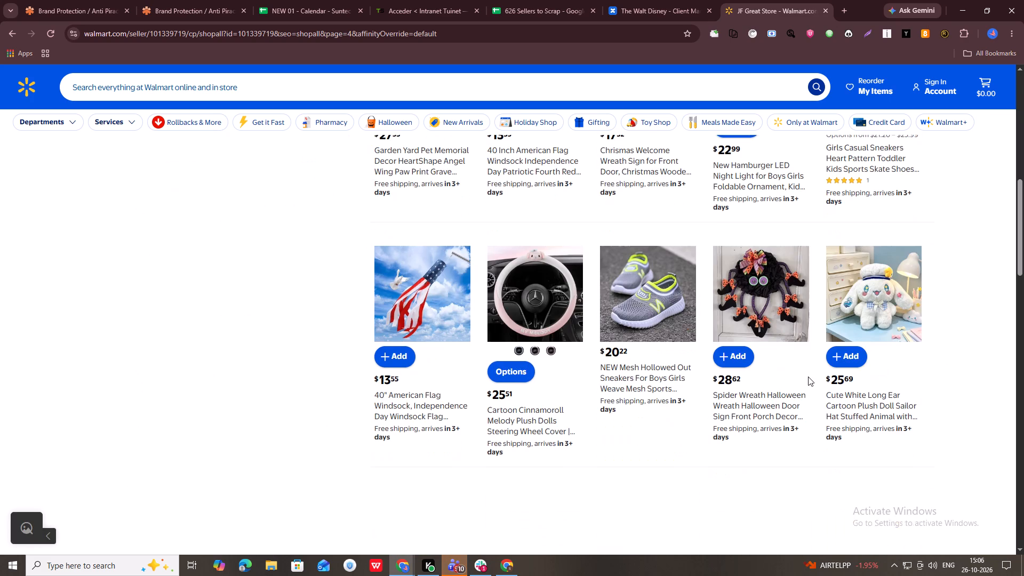
scroll(718, 374, down, 6)
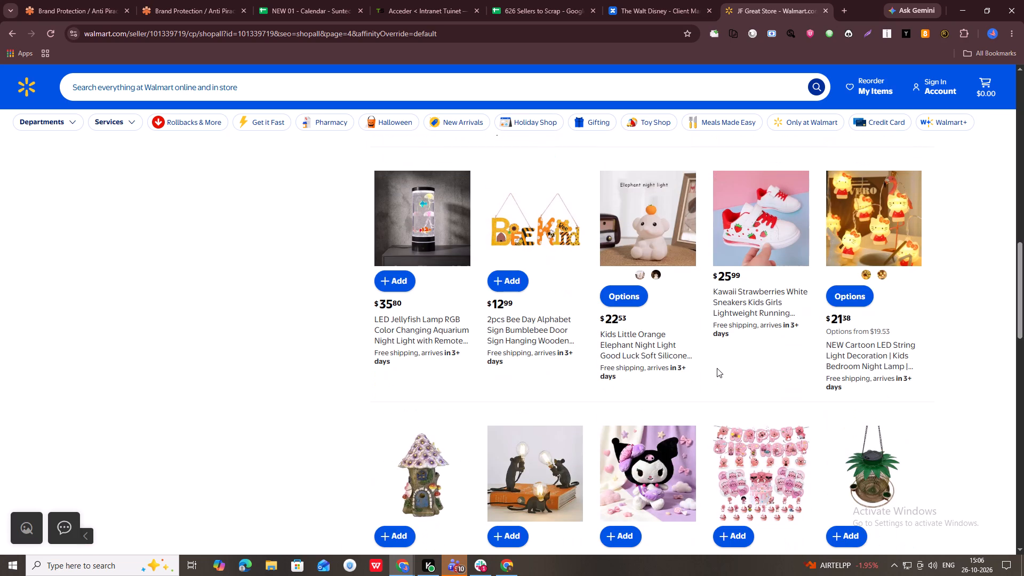
scroll(707, 364, down, 13)
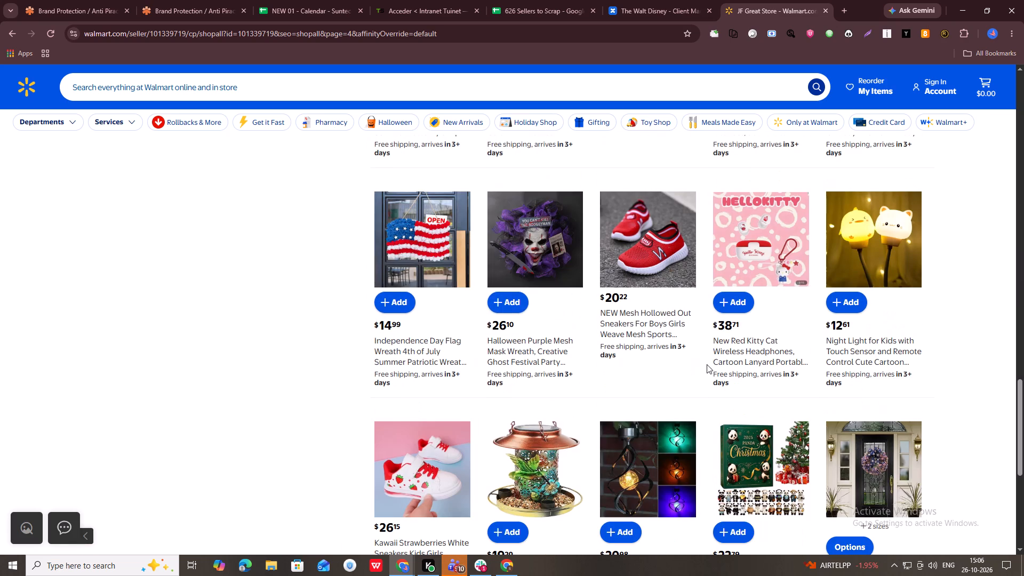
scroll(707, 364, down, 5)
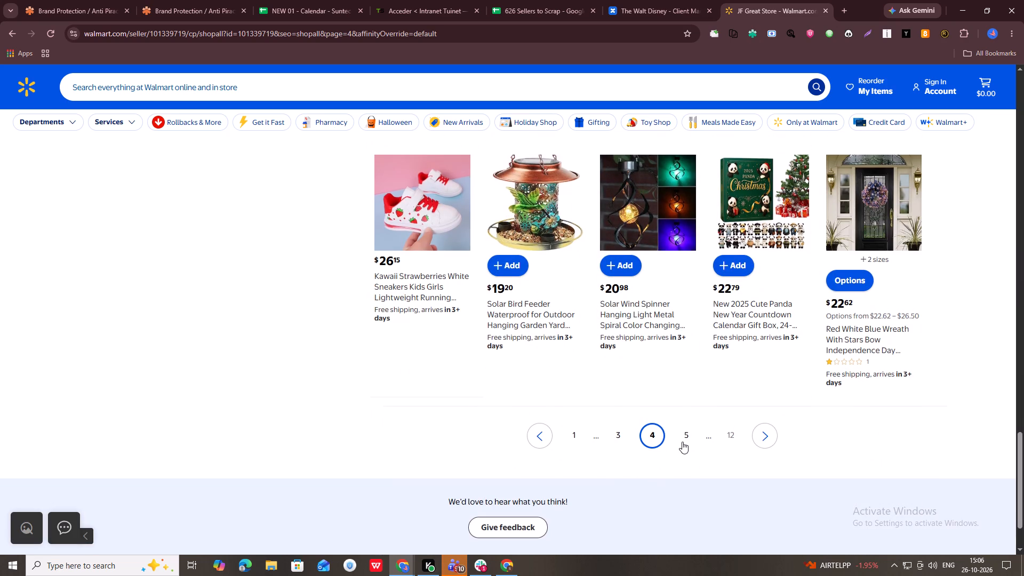
Examine the listings on page 5 of JF Great Store's shop for Disney-branded products.
click(684, 434)
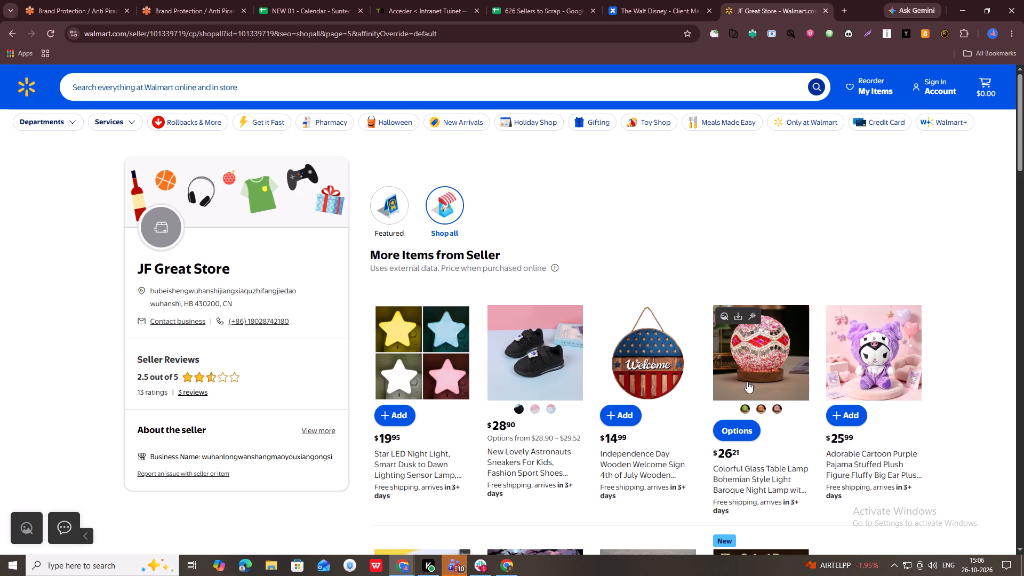
scroll(860, 405, down, 6)
scroll(814, 394, down, 5)
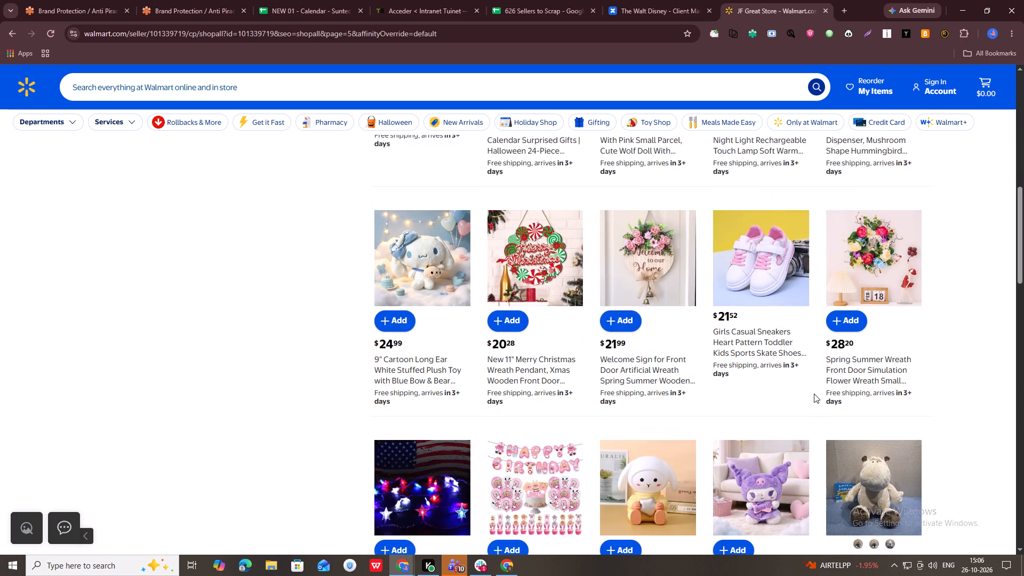
scroll(747, 381, down, 6)
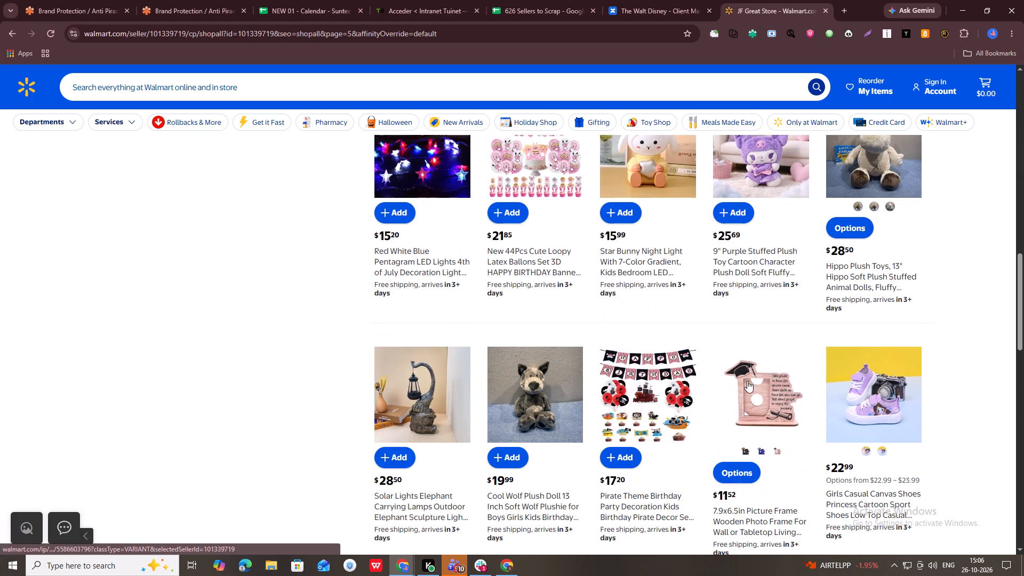
scroll(747, 381, down, 7)
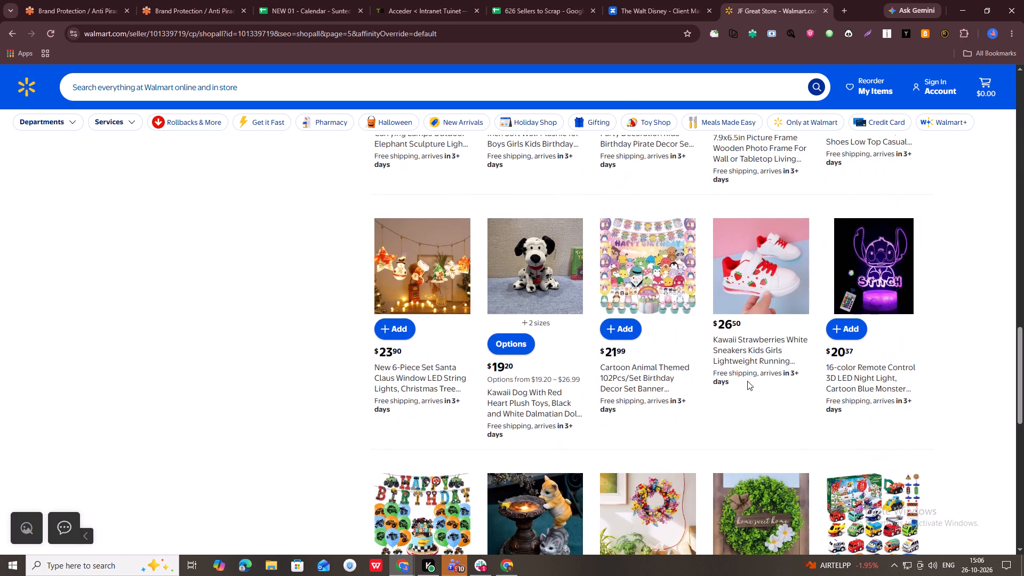
scroll(747, 381, down, 7)
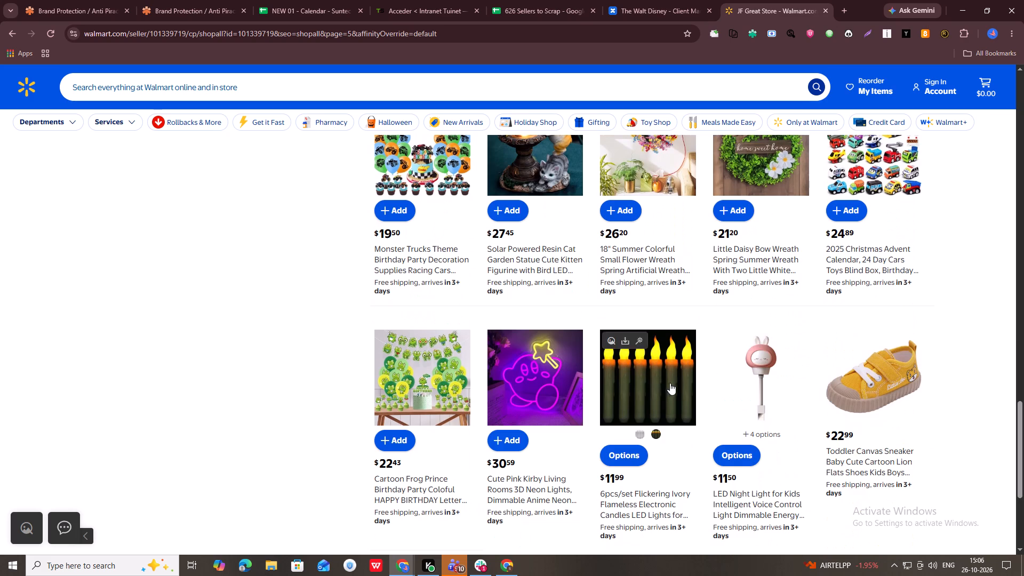
scroll(721, 362, down, 5)
Examine the listings on page 6 of JF Great Store's shop for Disney-branded products.
click(683, 357)
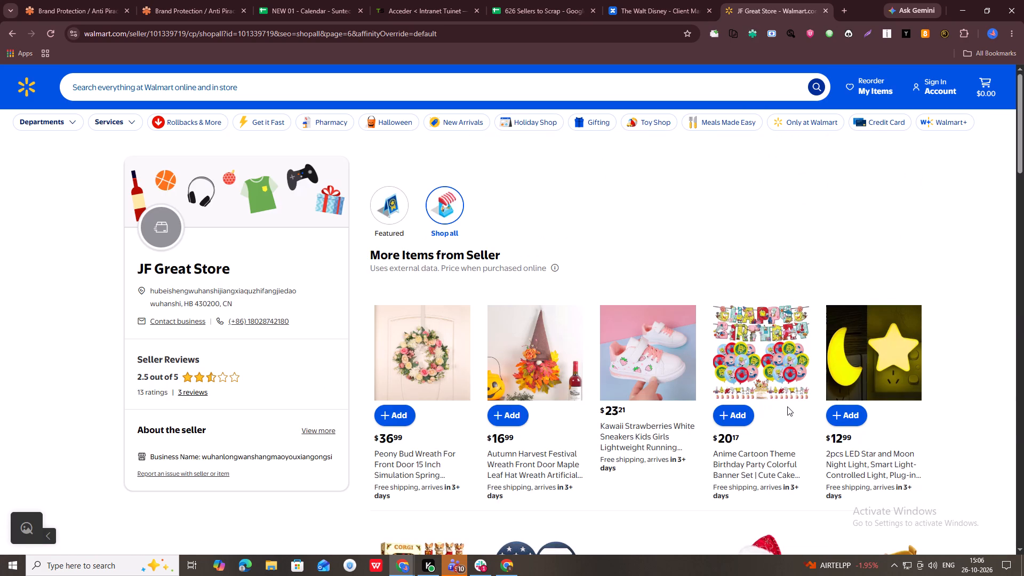
scroll(775, 407, down, 5)
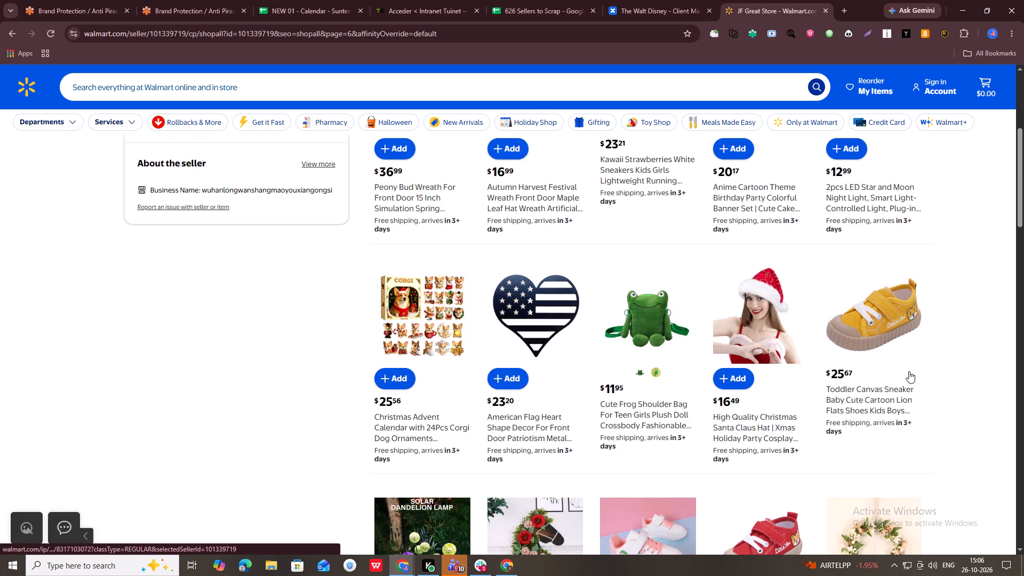
scroll(909, 371, down, 8)
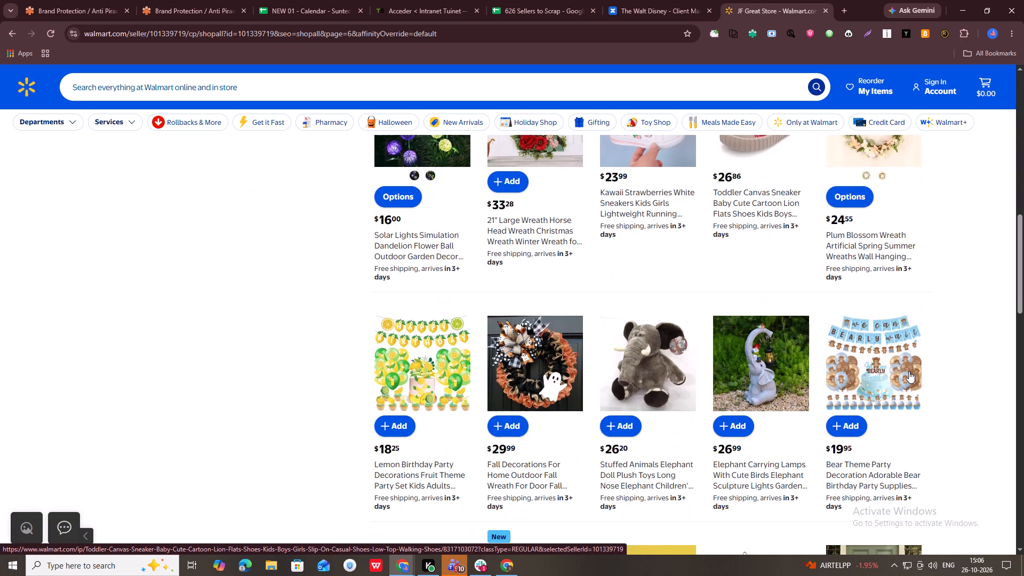
scroll(909, 371, down, 5)
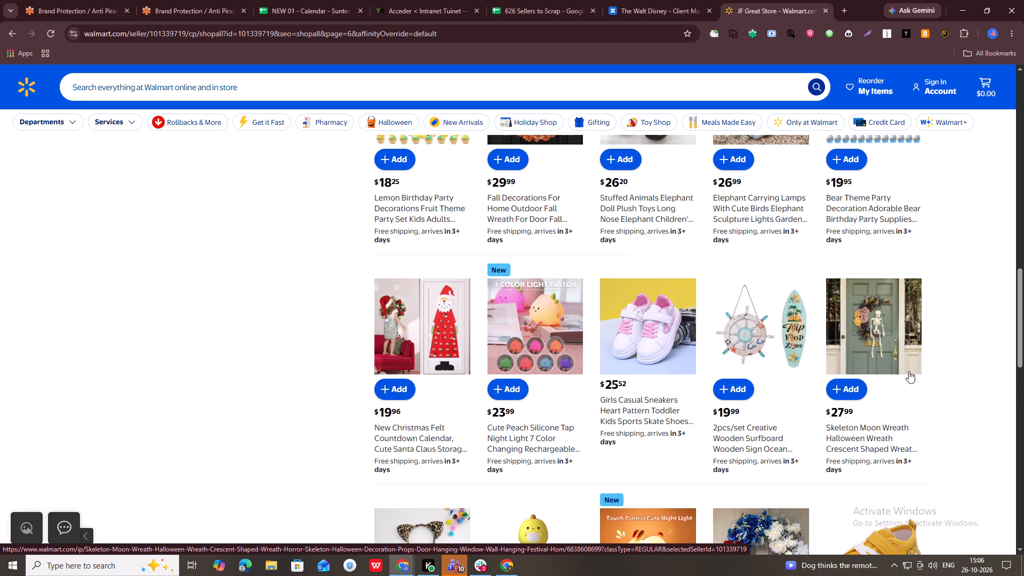
scroll(872, 350, down, 6)
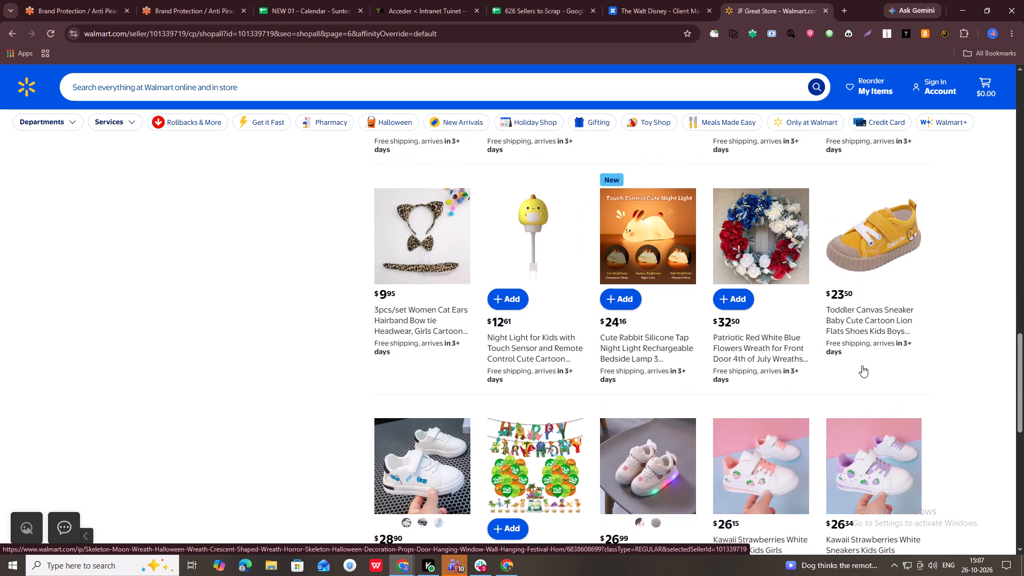
scroll(830, 379, down, 6)
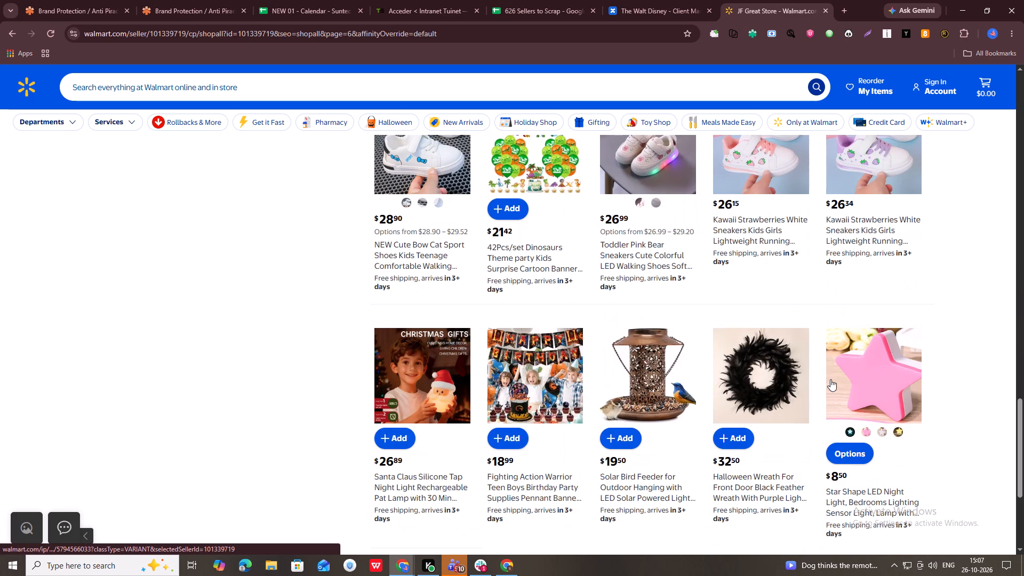
scroll(830, 379, down, 6)
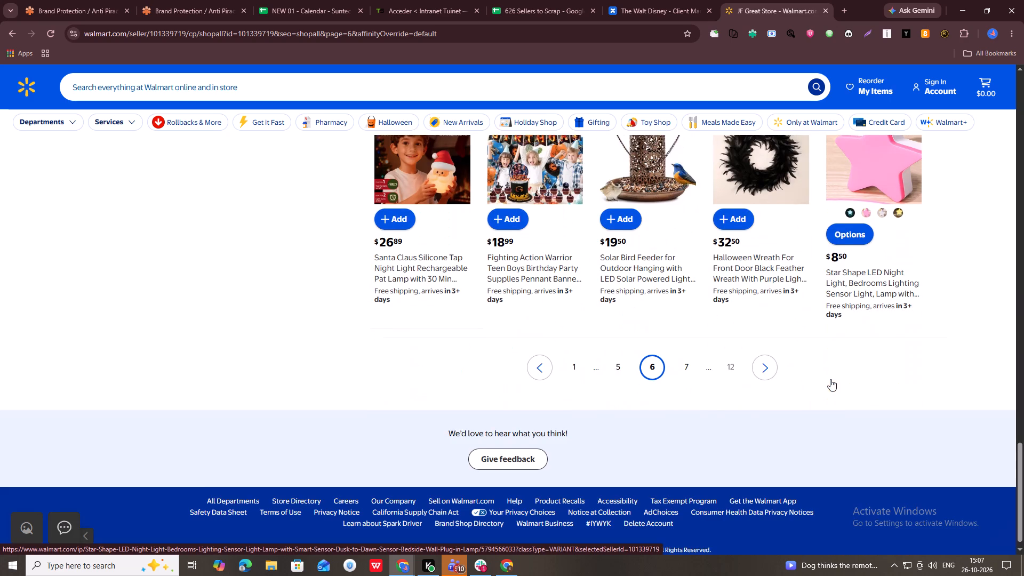
Examine the listings on page 7 of JF Great Store's shop for Disney-branded products.
click(686, 354)
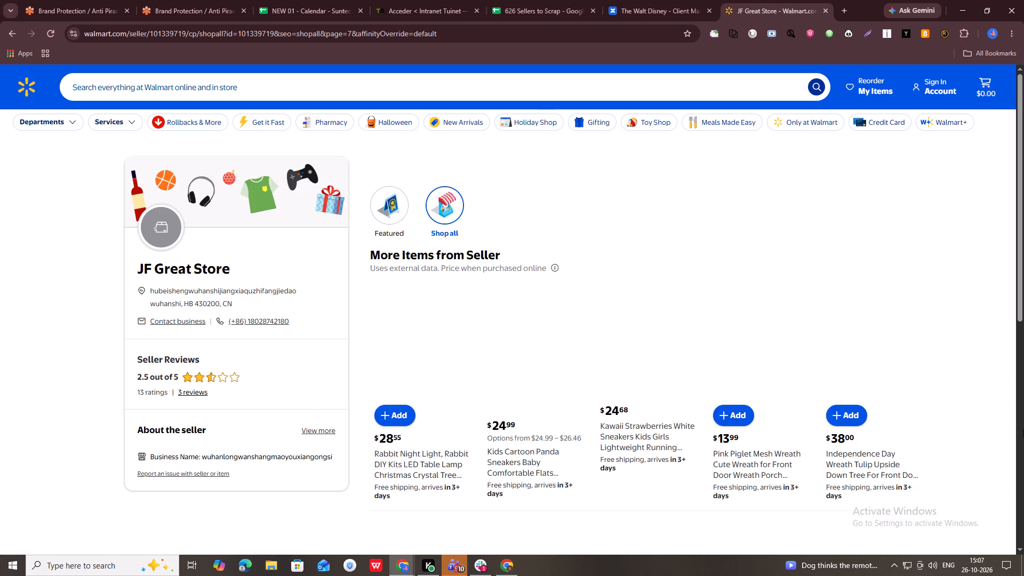
scroll(941, 425, down, 7)
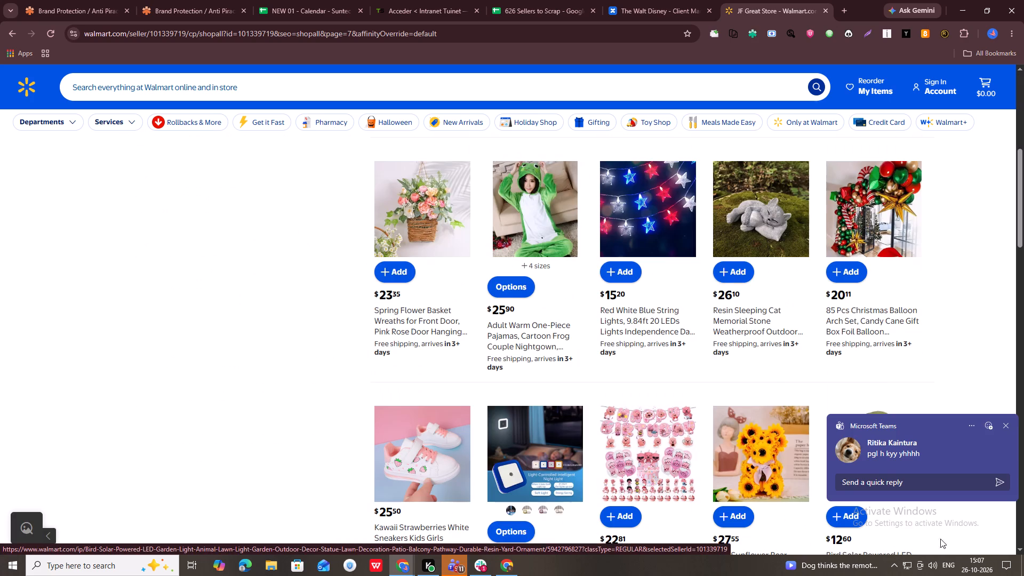
click(1009, 427)
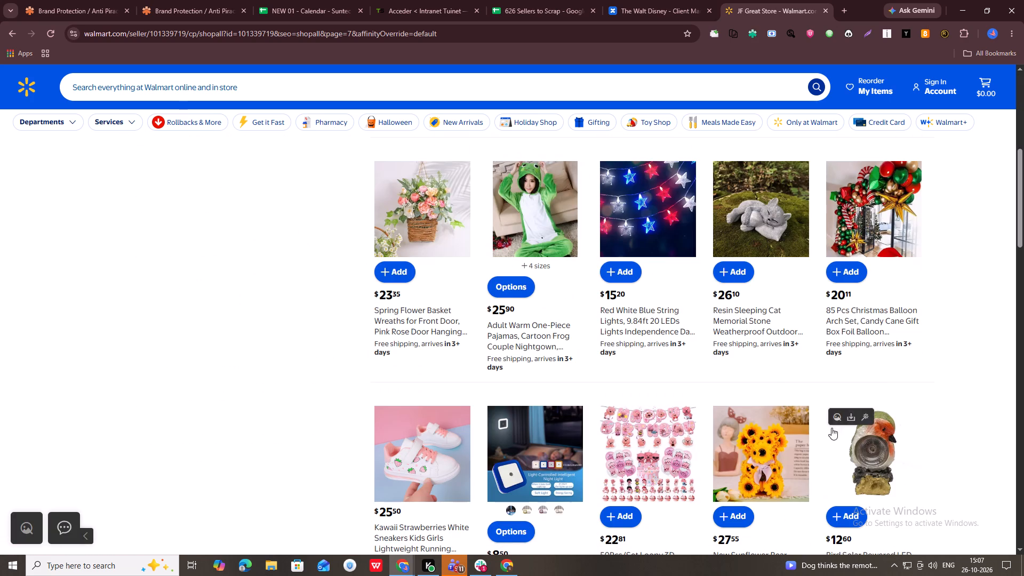
scroll(791, 475, down, 8)
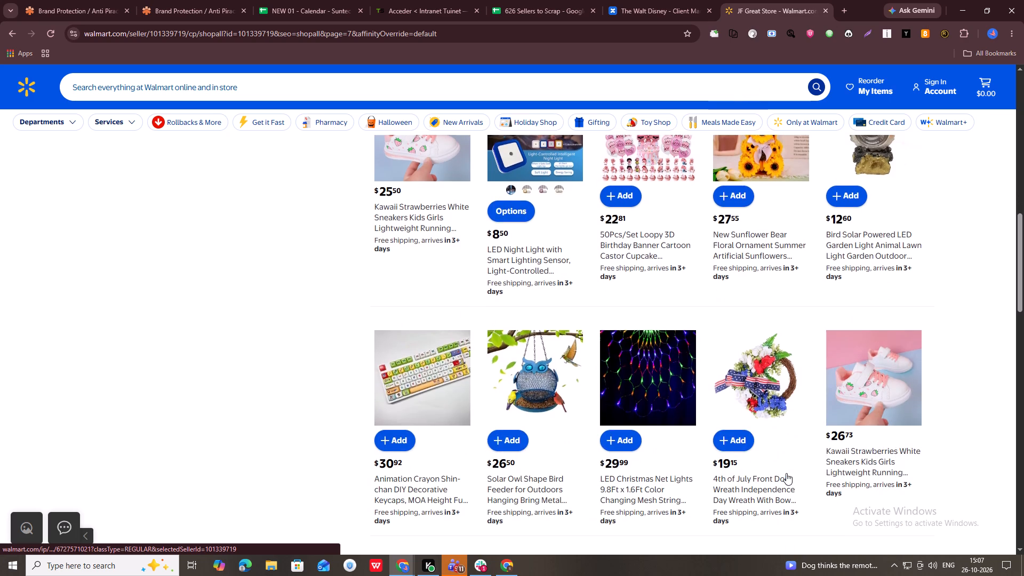
scroll(786, 473, down, 4)
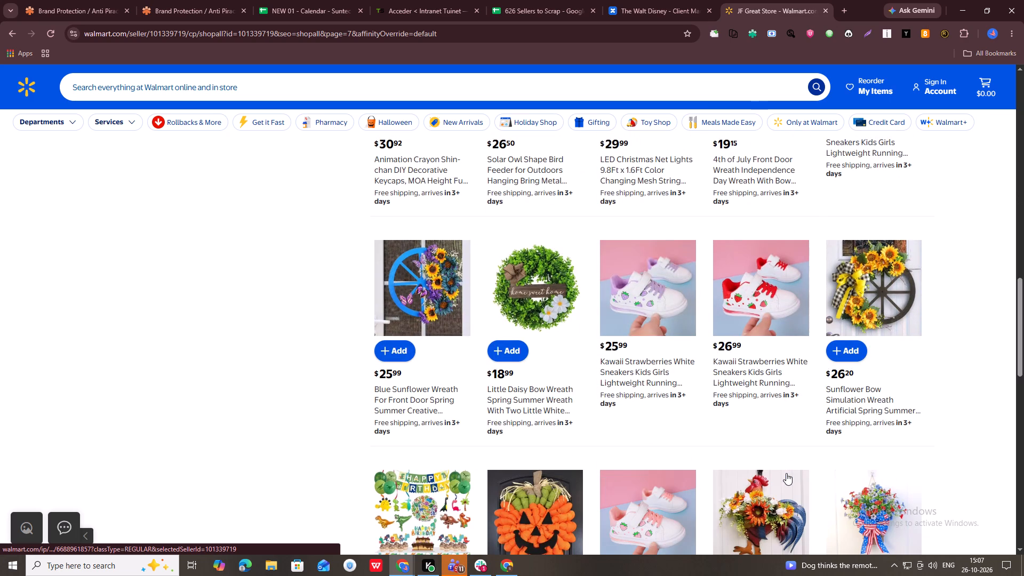
scroll(694, 445, down, 6)
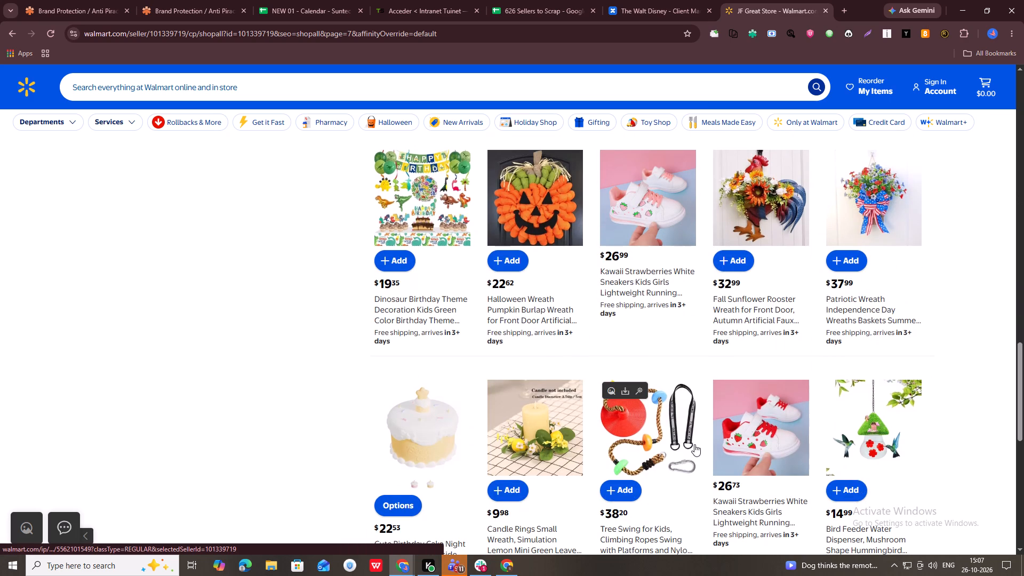
scroll(694, 444, down, 11)
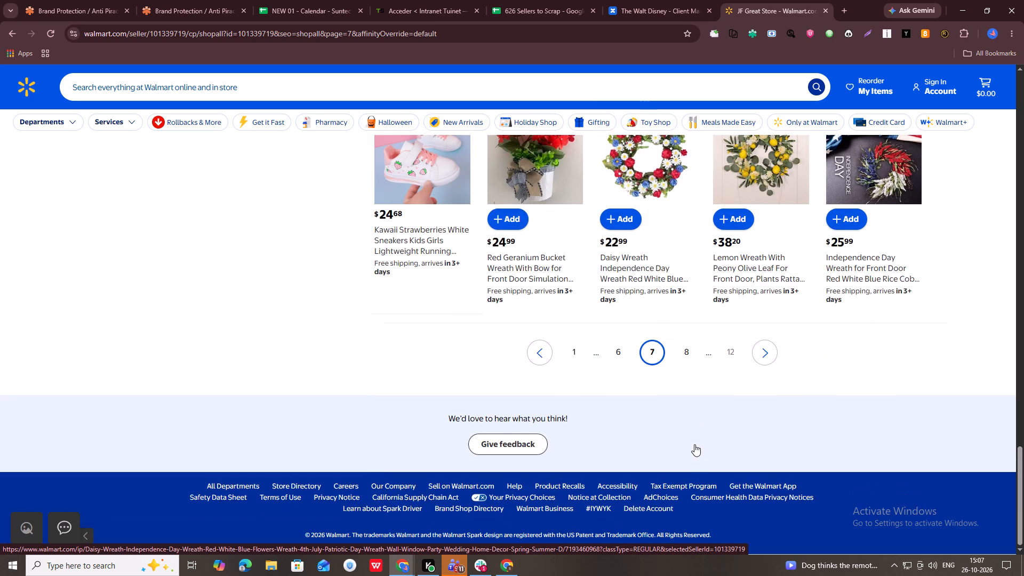
Examine the listings on page 8 of JF Great Store's shop, opening the car-themed HAPPY BIRTHDAY banner set in a separate tab.
click(686, 357)
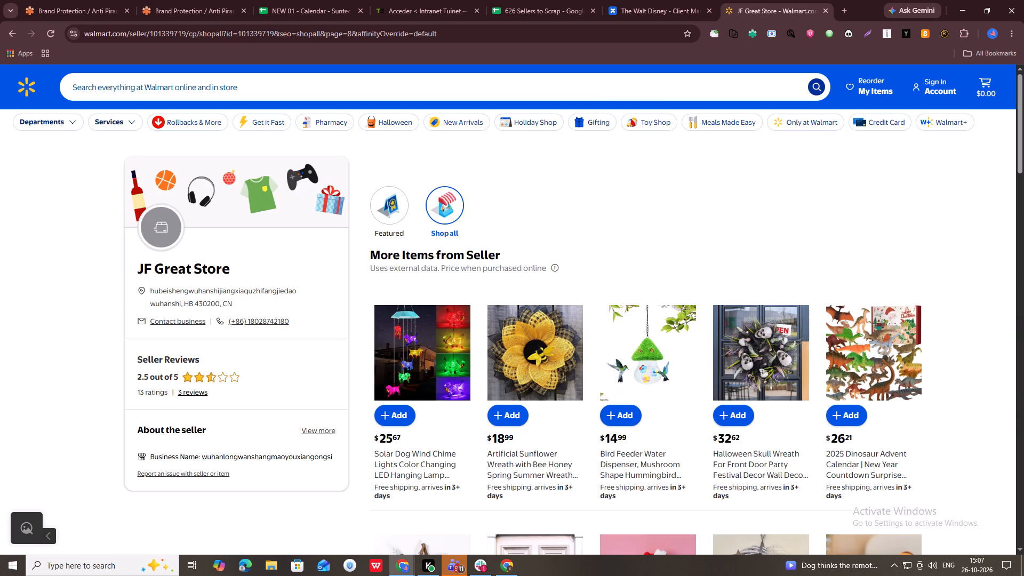
scroll(228, 274, down, 6)
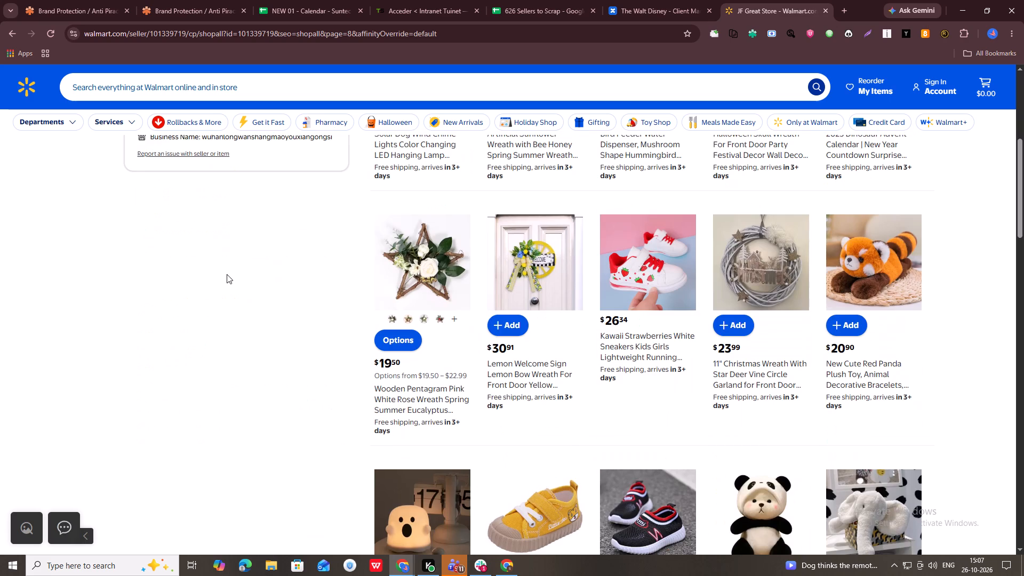
scroll(442, 278, down, 4)
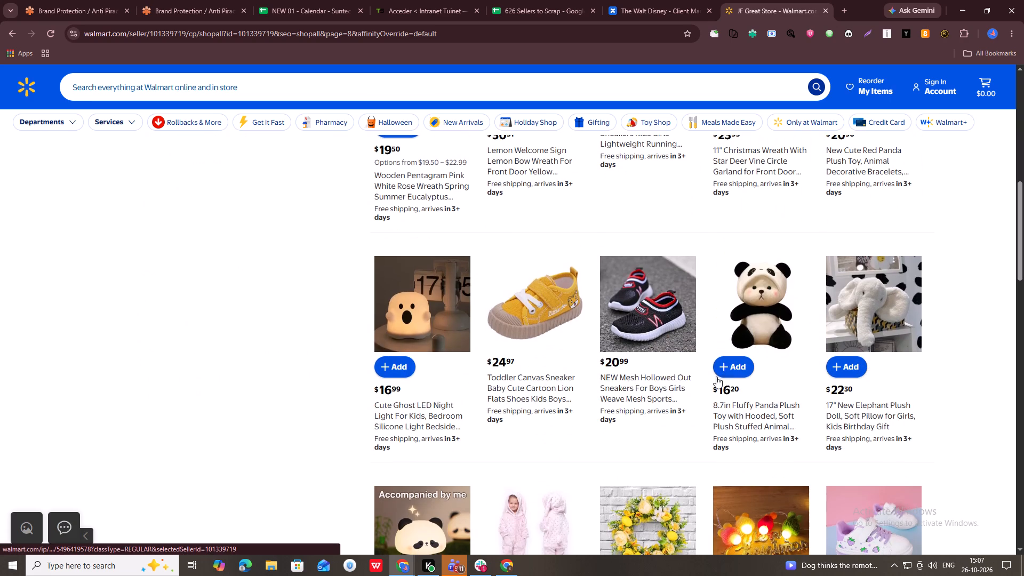
scroll(716, 377, down, 5)
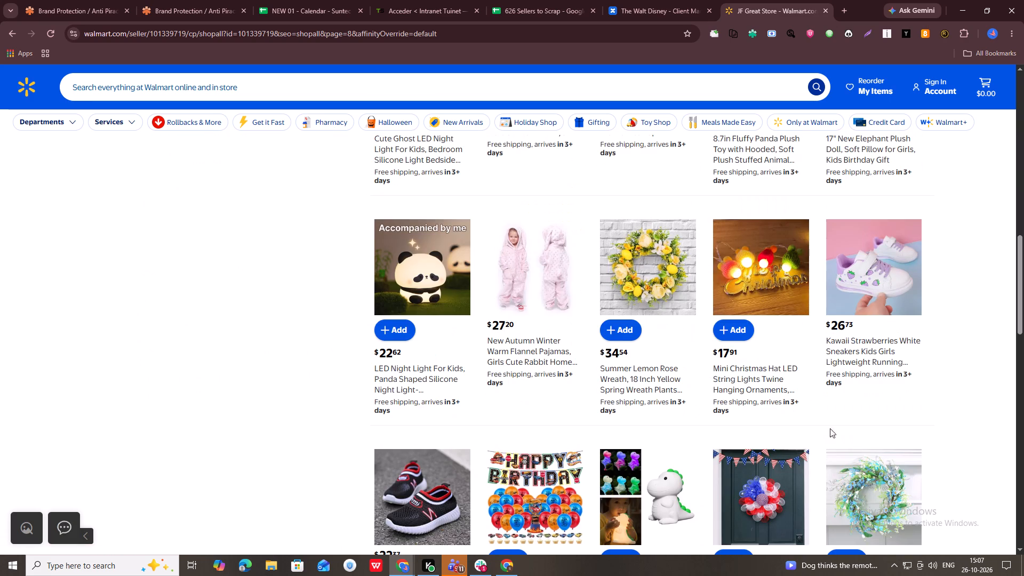
scroll(883, 429, down, 3)
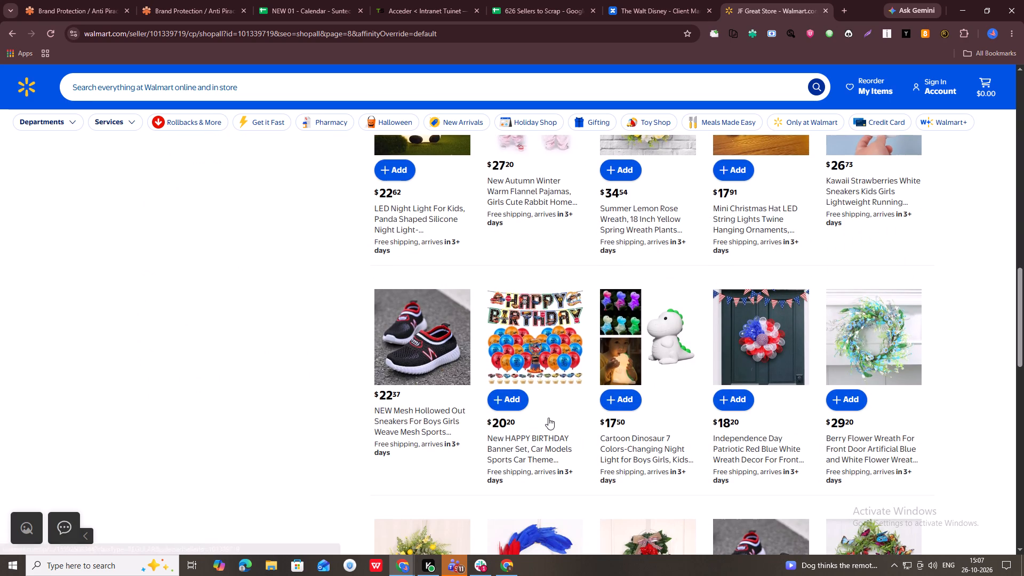
middle_click(540, 345)
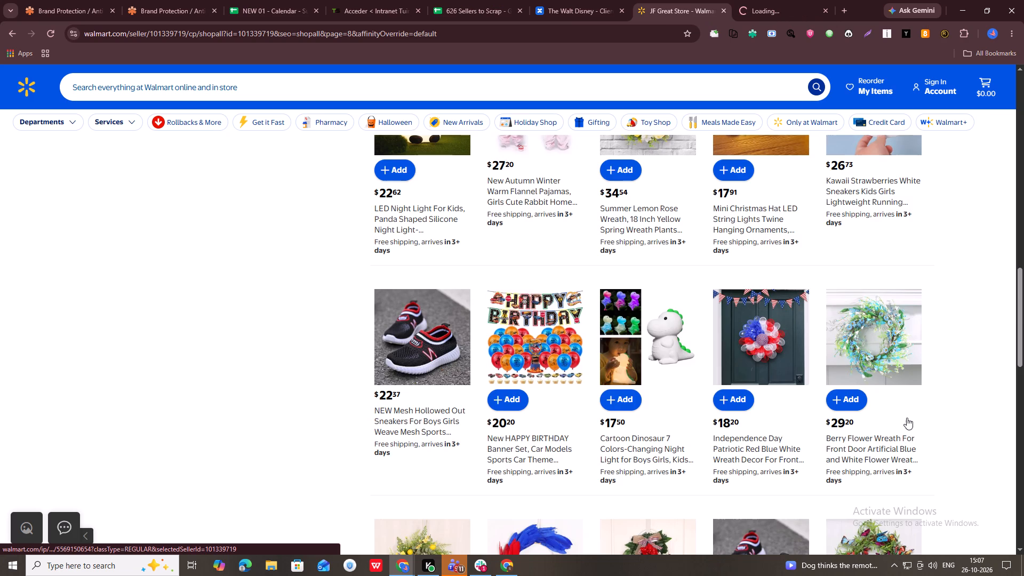
scroll(907, 417, down, 10)
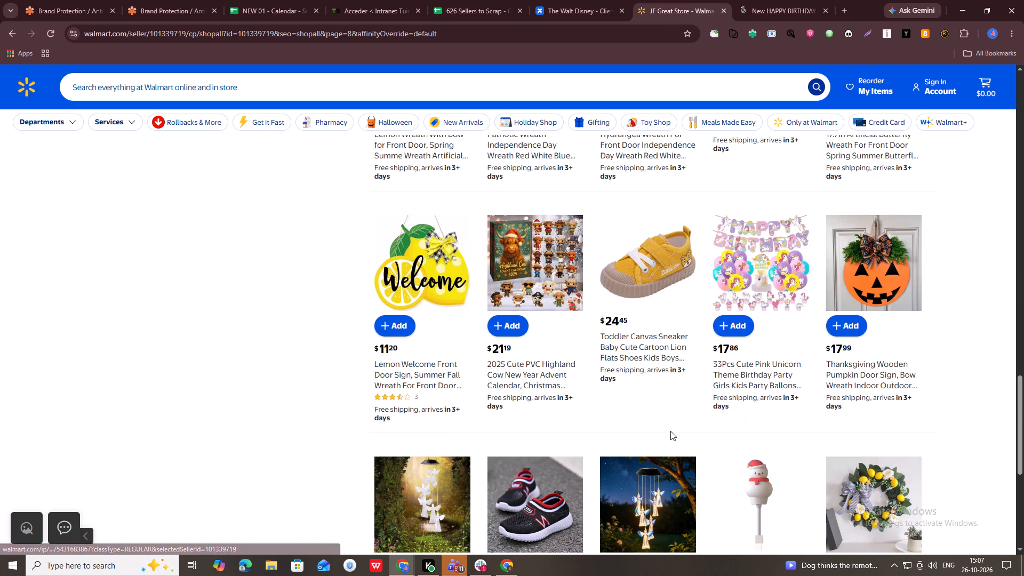
scroll(873, 441, down, 5)
Examine the listings on page 9 of JF Great Store's shop for Disney-branded products.
click(684, 436)
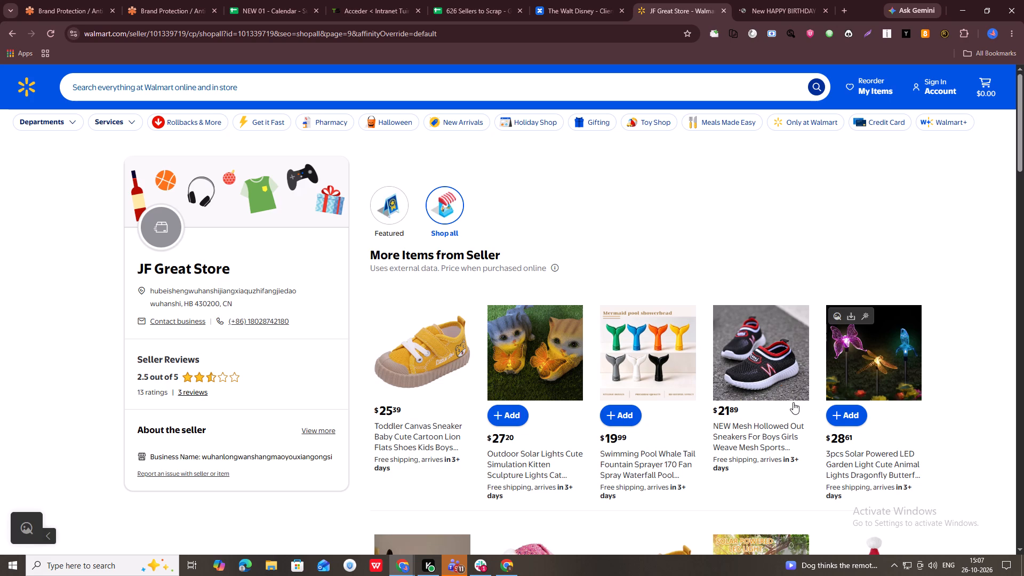
scroll(793, 402, down, 11)
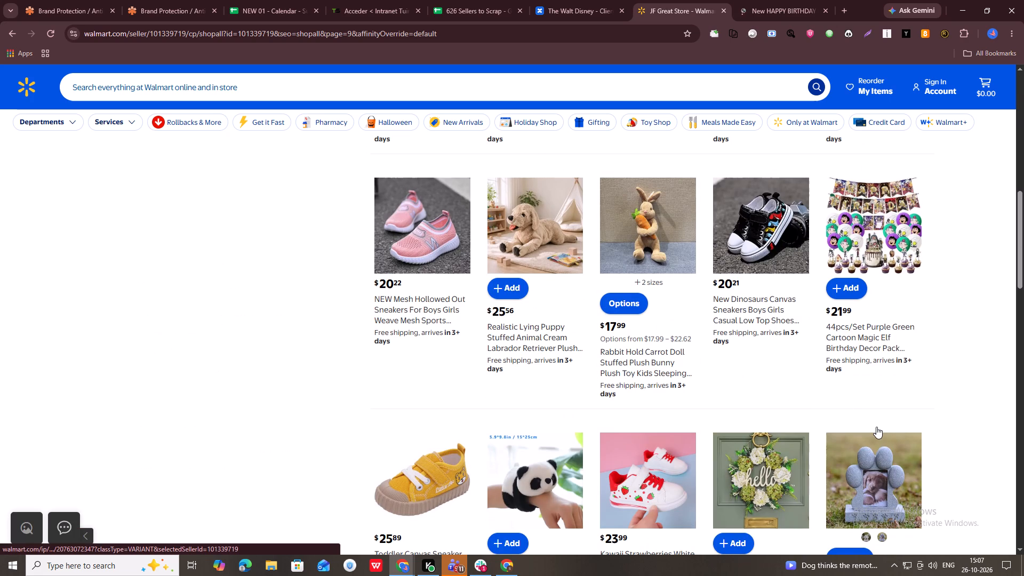
scroll(875, 425, down, 11)
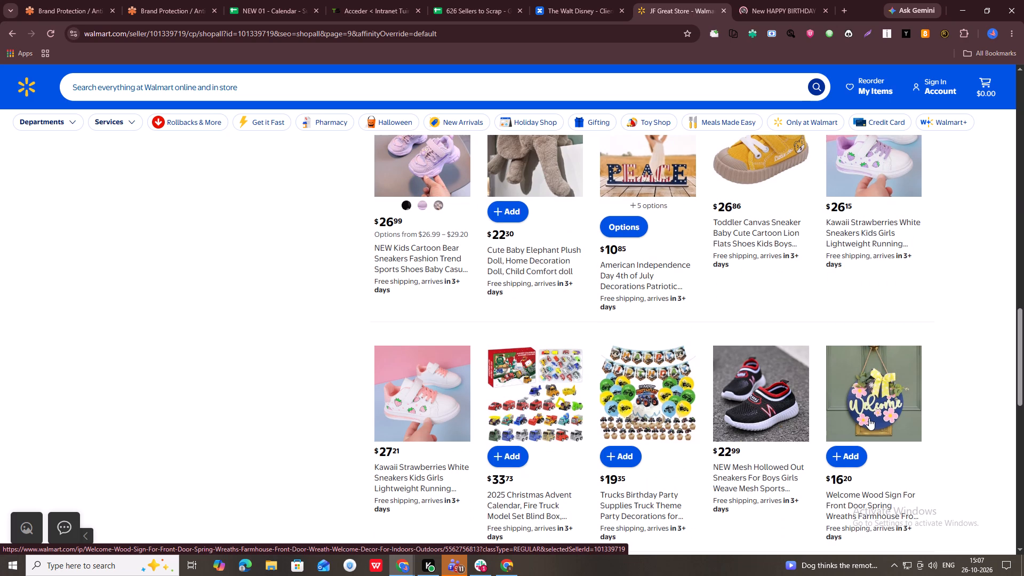
scroll(869, 418, down, 6)
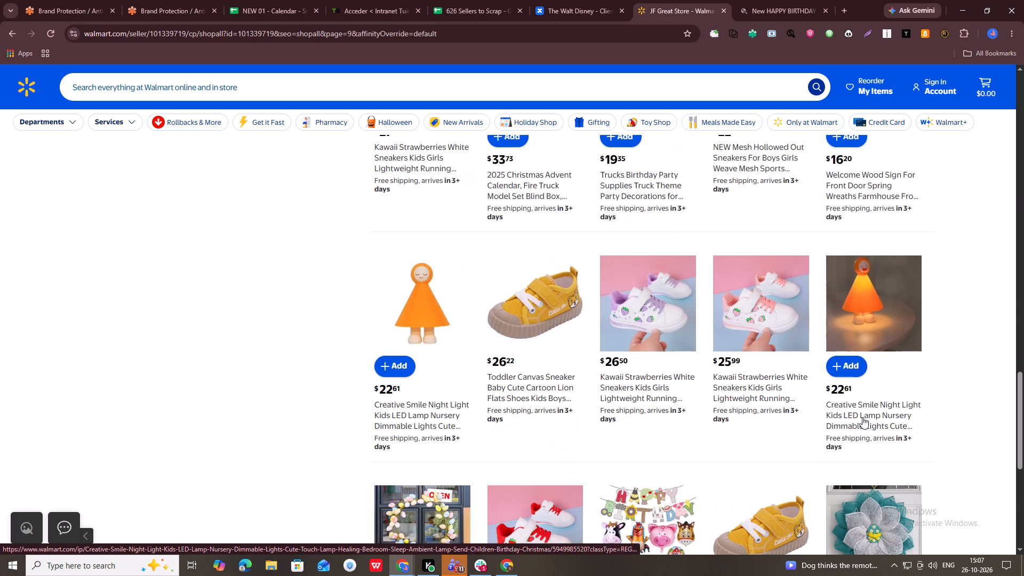
scroll(861, 417, down, 6)
Examine the listings on page 10 of JF Great Store's shop for Disney-branded products.
click(690, 407)
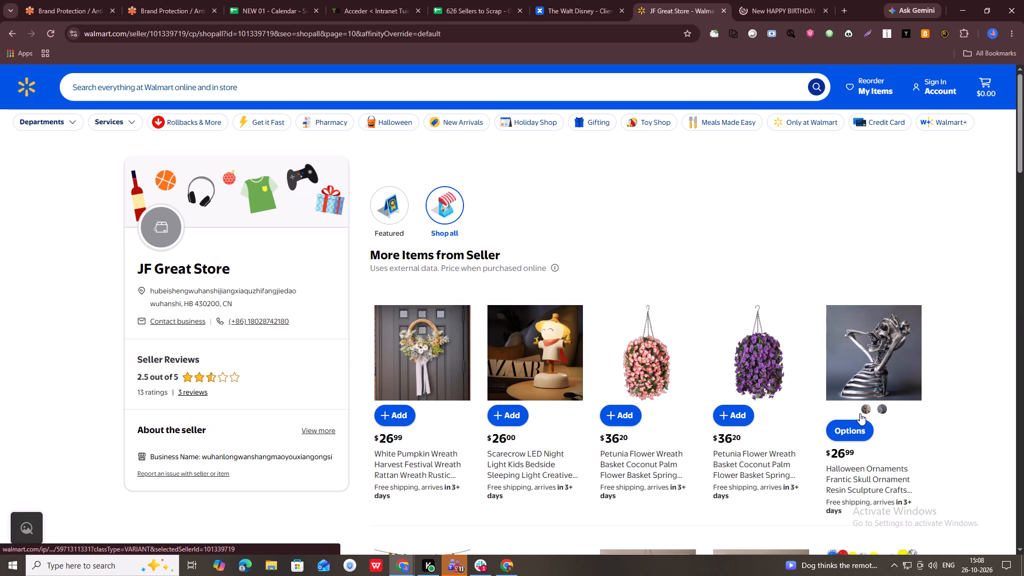
scroll(761, 463, down, 3)
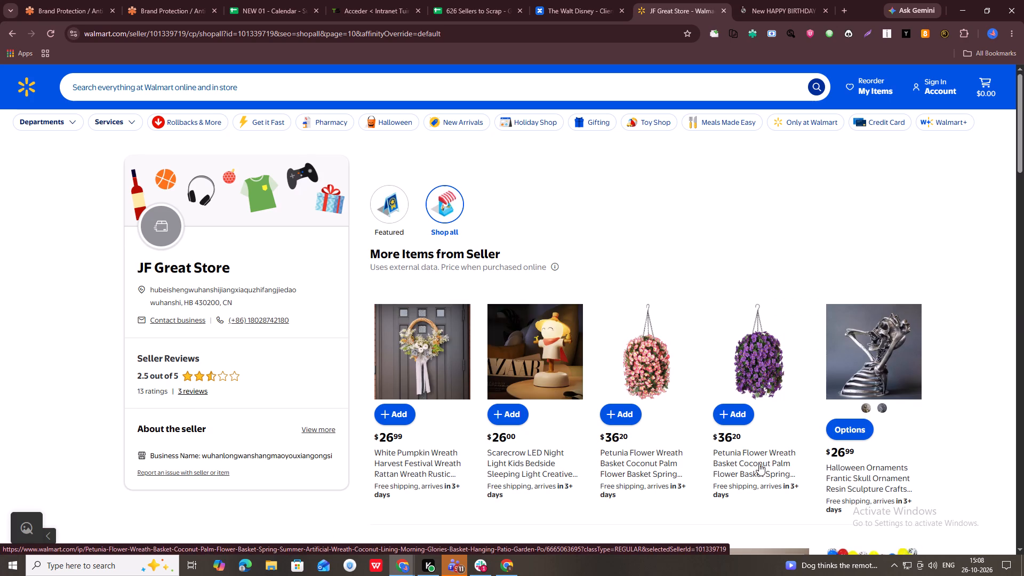
scroll(759, 463, down, 3)
scroll(649, 422, down, 7)
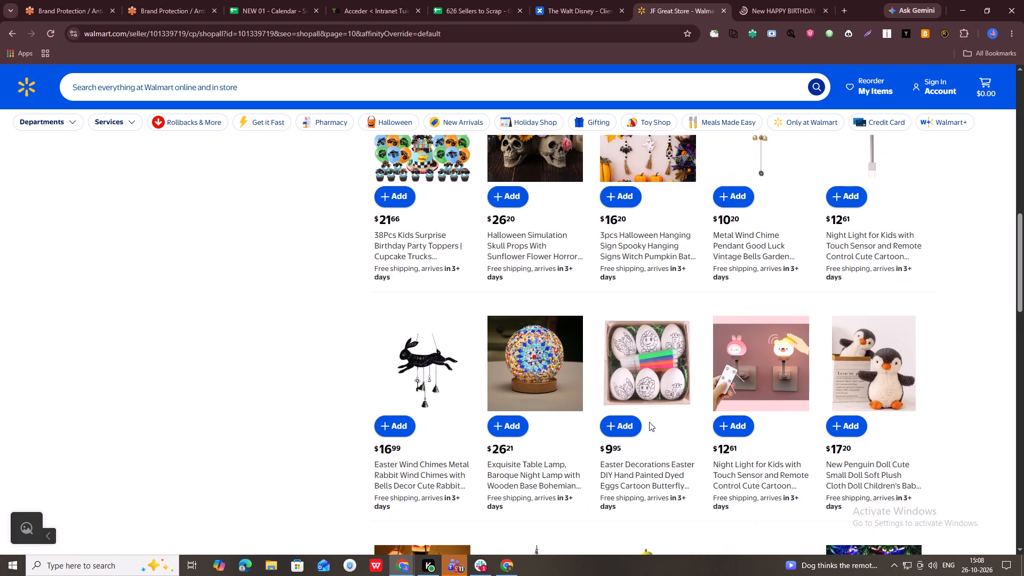
scroll(649, 422, down, 7)
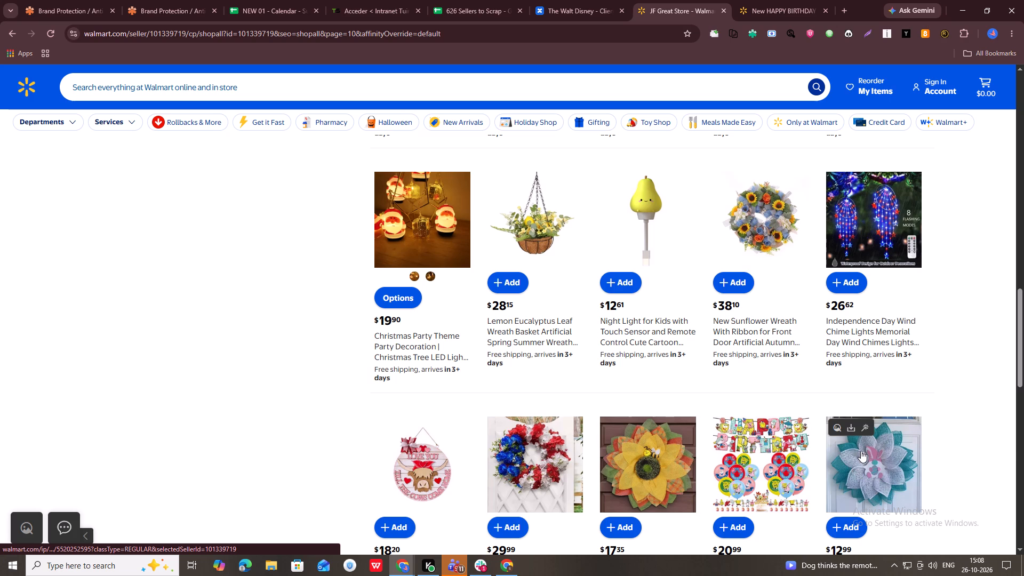
scroll(849, 451, down, 11)
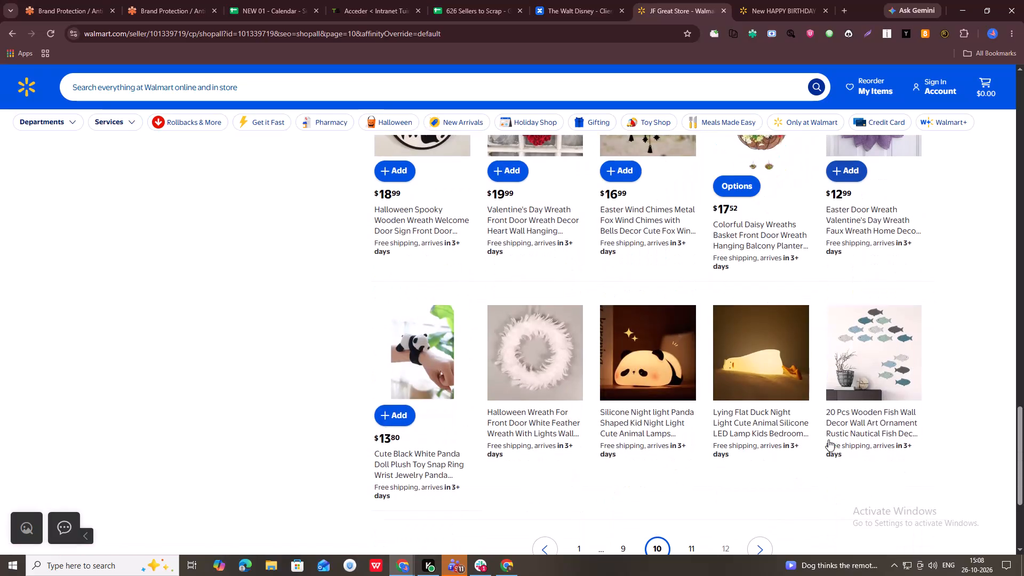
scroll(828, 439, down, 6)
Examine the listings on page 11 of JF Great Store's shop for Disney-branded products.
click(698, 351)
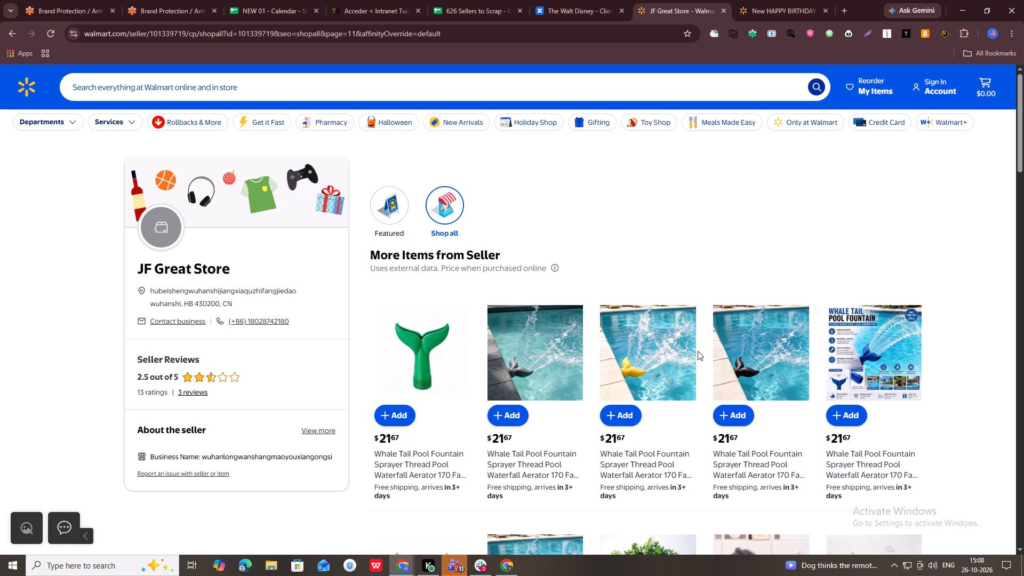
scroll(755, 358, down, 12)
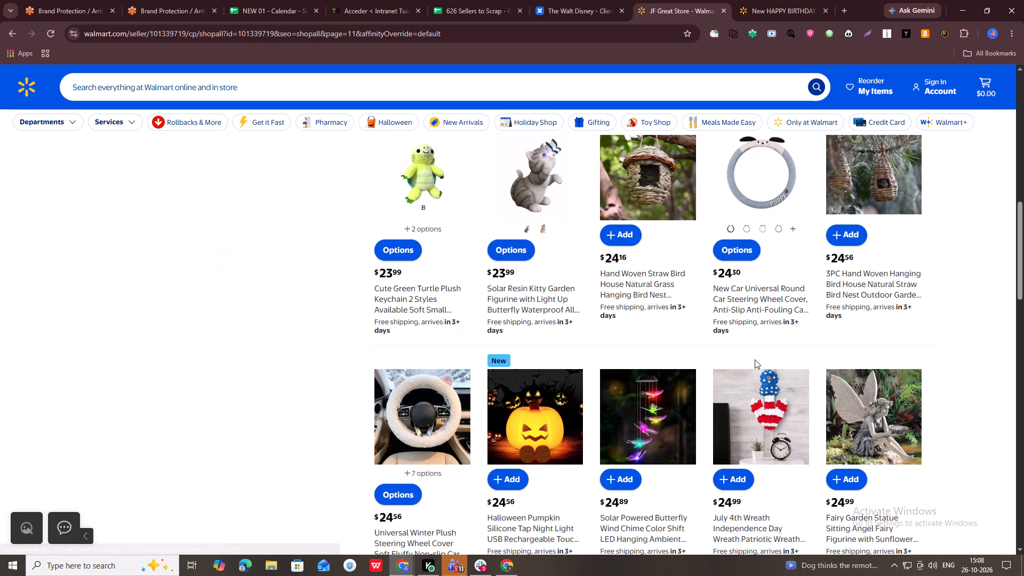
scroll(755, 359, down, 13)
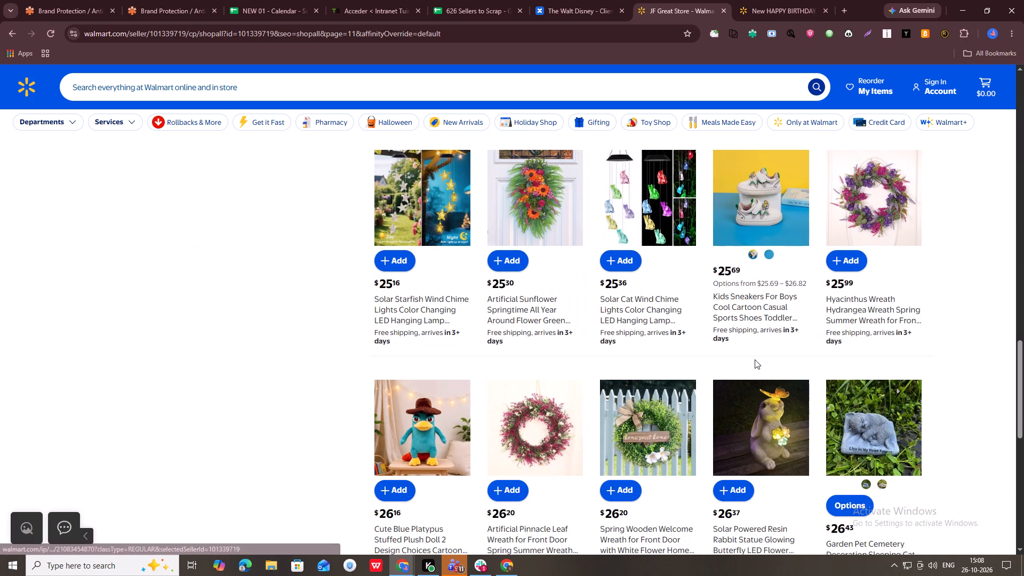
scroll(755, 359, down, 12)
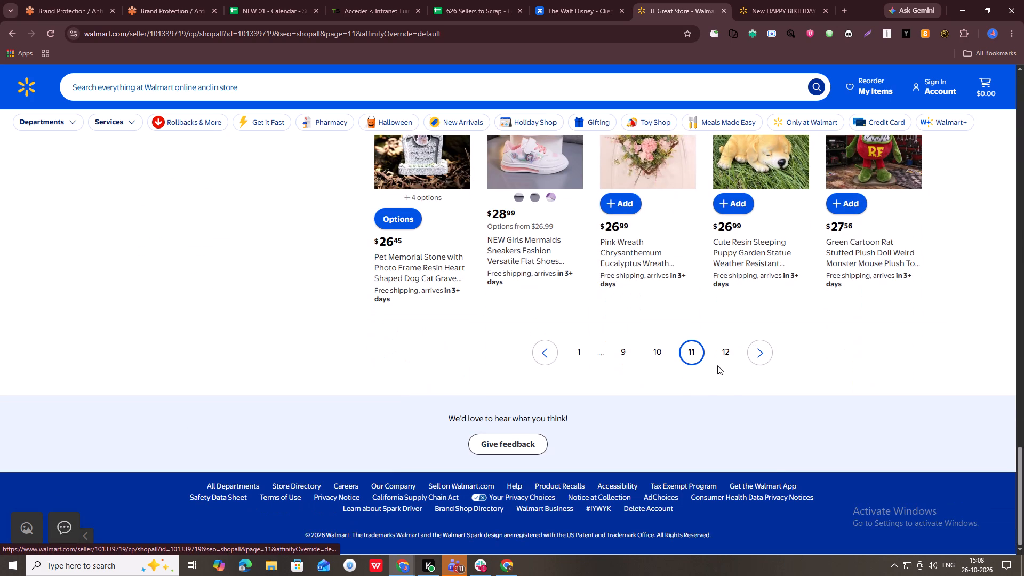
Examine the listings on page 12 of JF Great Store's shop for Disney-branded products.
click(727, 342)
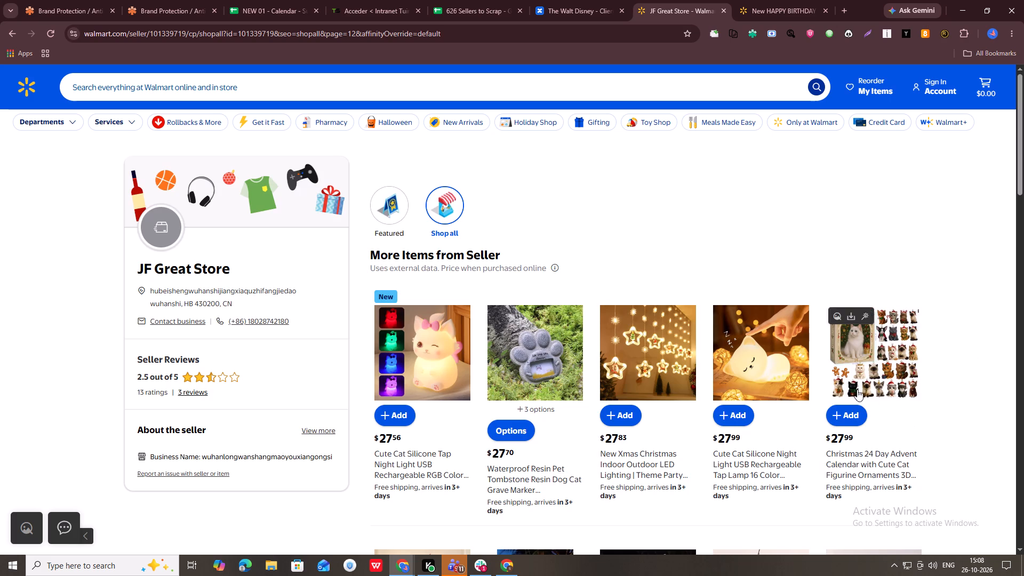
scroll(770, 433, down, 13)
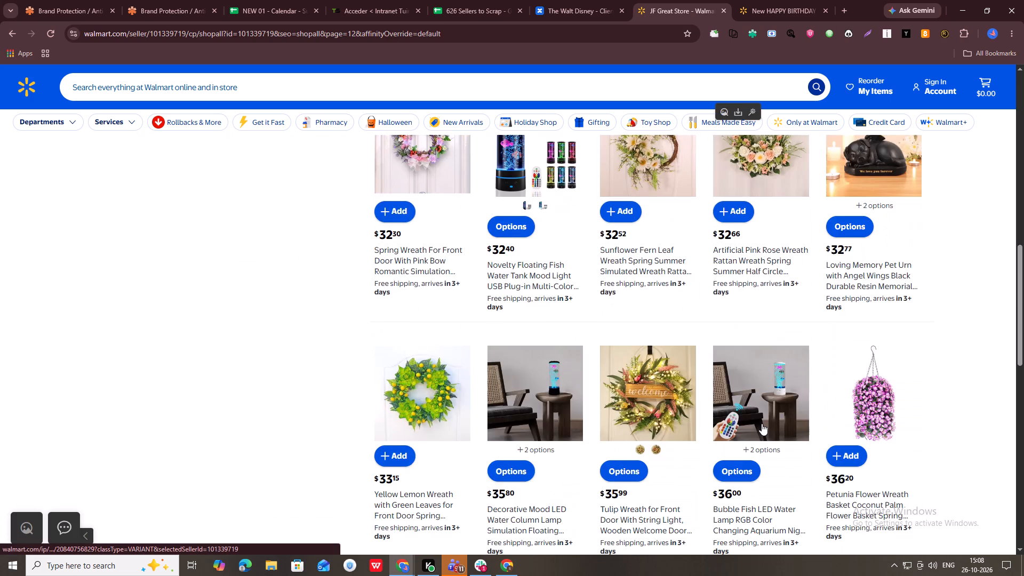
scroll(762, 423, down, 13)
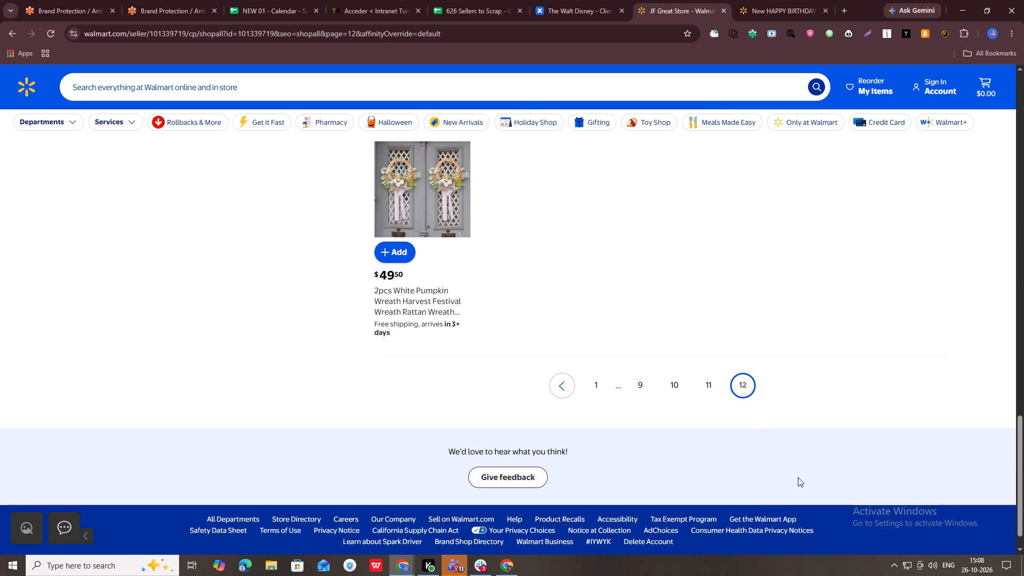
scroll(798, 477, up, 6)
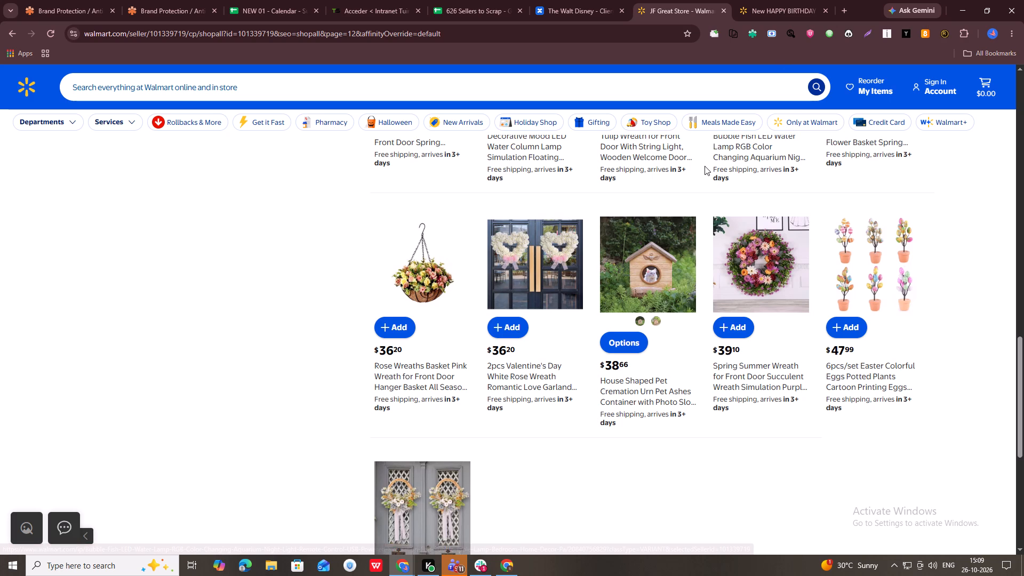
scroll(669, 300, down, 6)
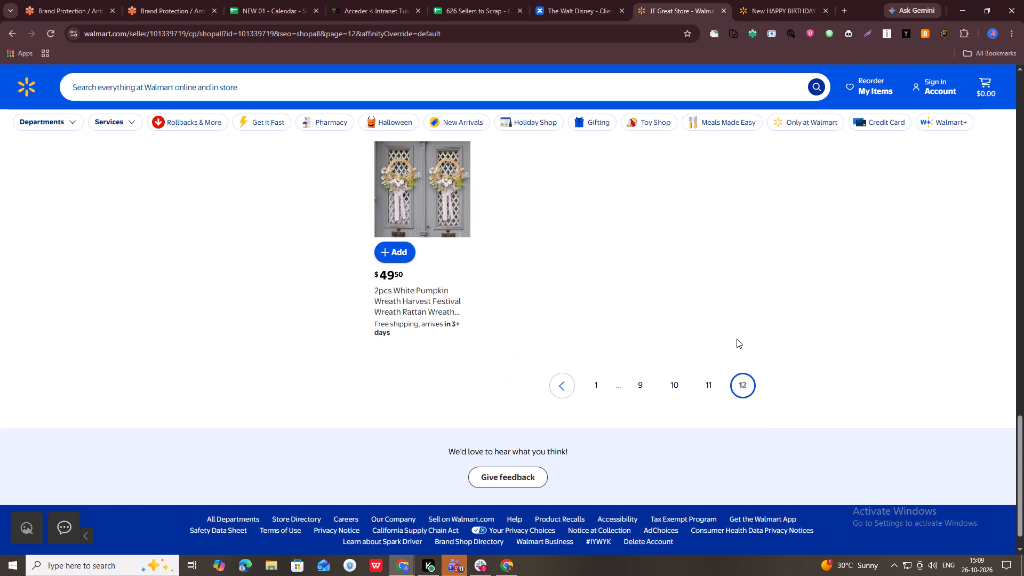
scroll(737, 339, up, 6)
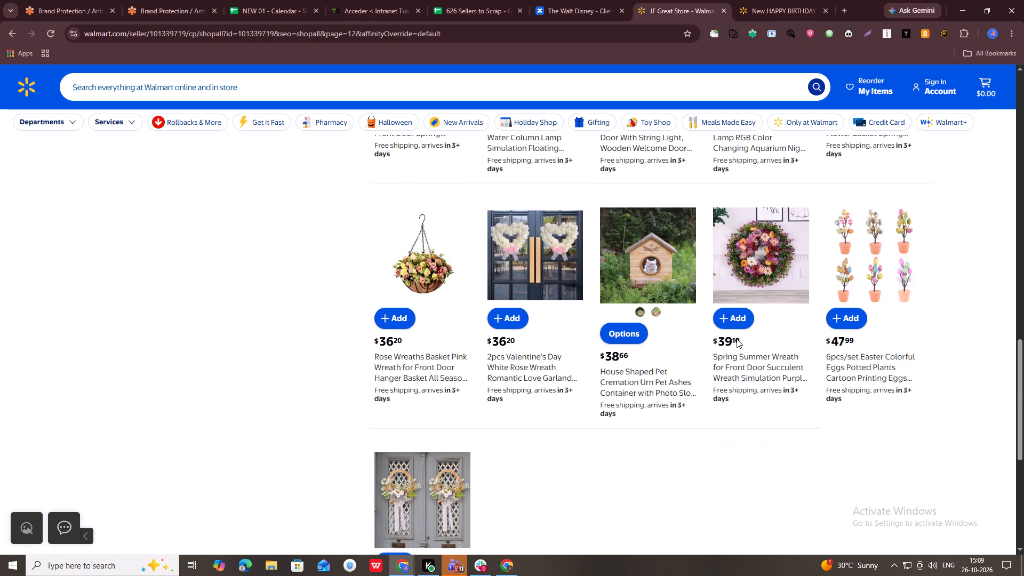
In 626 Sellers to Scrap, mark JF Great Store's availability "yes" and fill its note from above, "There are no results in this shop".
click(485, 0)
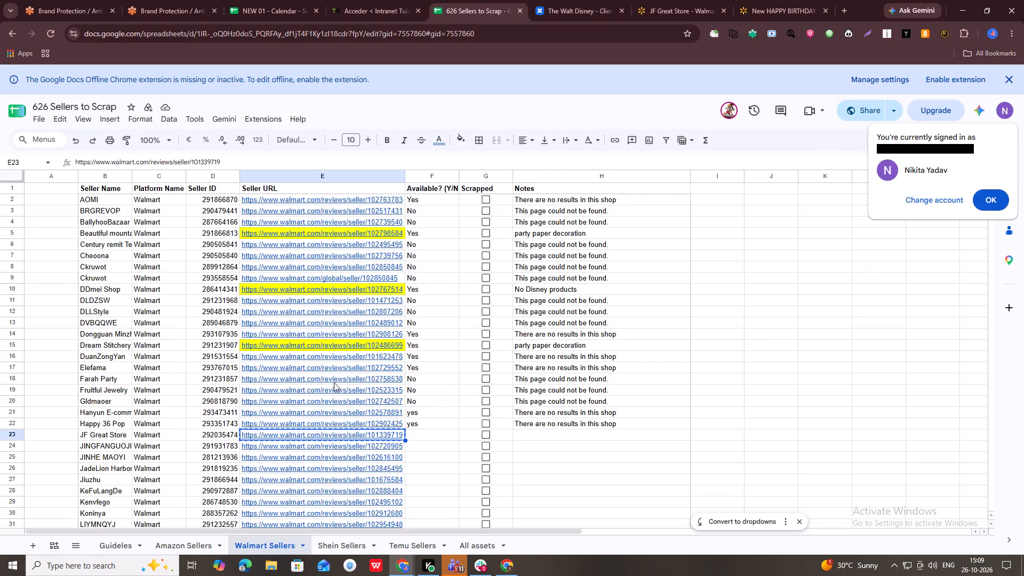
click(423, 436)
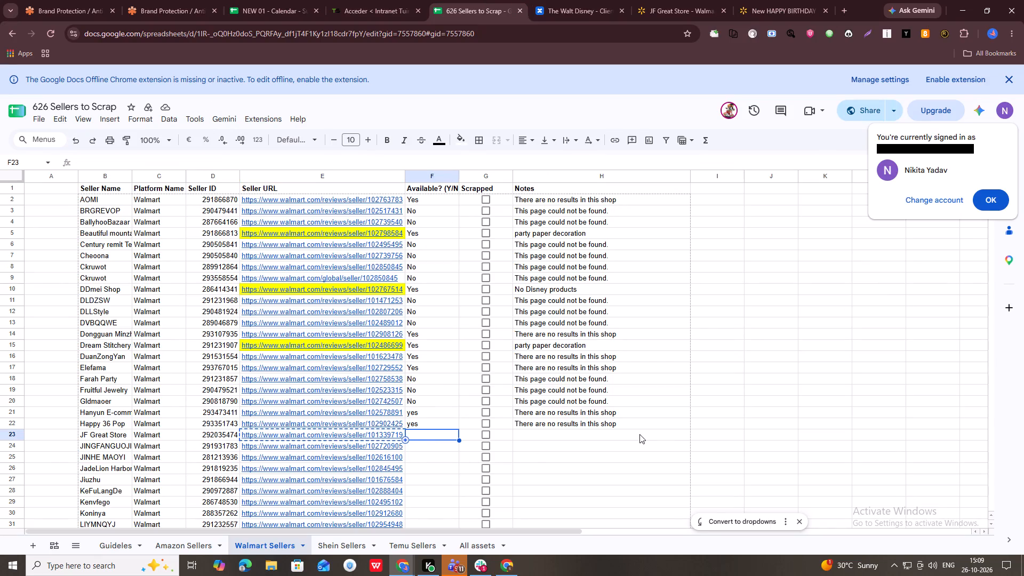
text(yes)
key(Right)
key(Right)
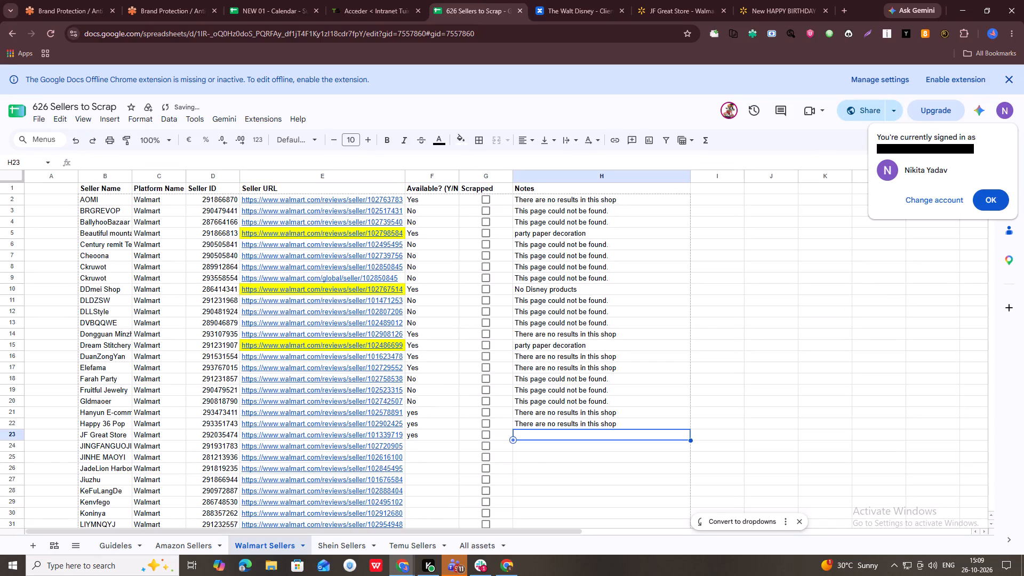
key(ctrl+d)
Copy JINGFANGUOJI's seller URL from the sheet and open it in the tab showing JF Great Store's shop.
key(Down)
key(Left)
key(Left)
key(Left)
key(ctrl+c)
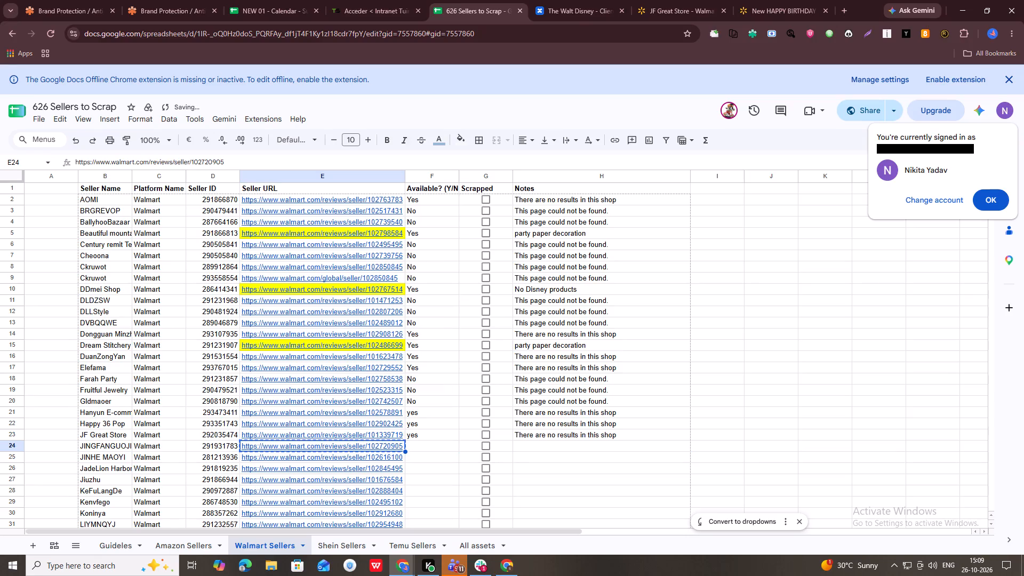
click(686, 0)
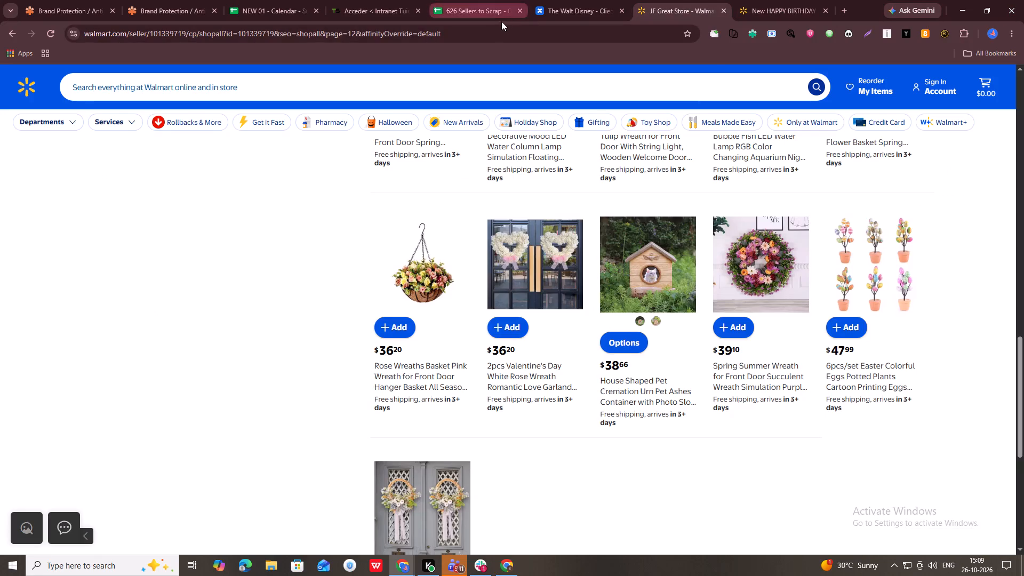
click(505, 36)
key(ctrl+v)
key(Return)
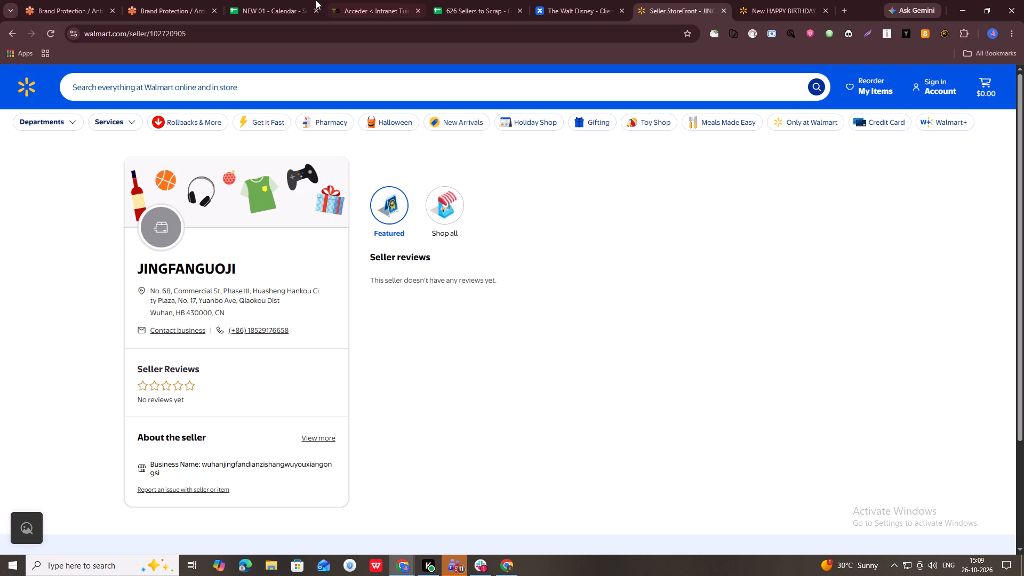
Examine JINGFANGUOJI's full shop listing for Disney-branded products.
click(443, 207)
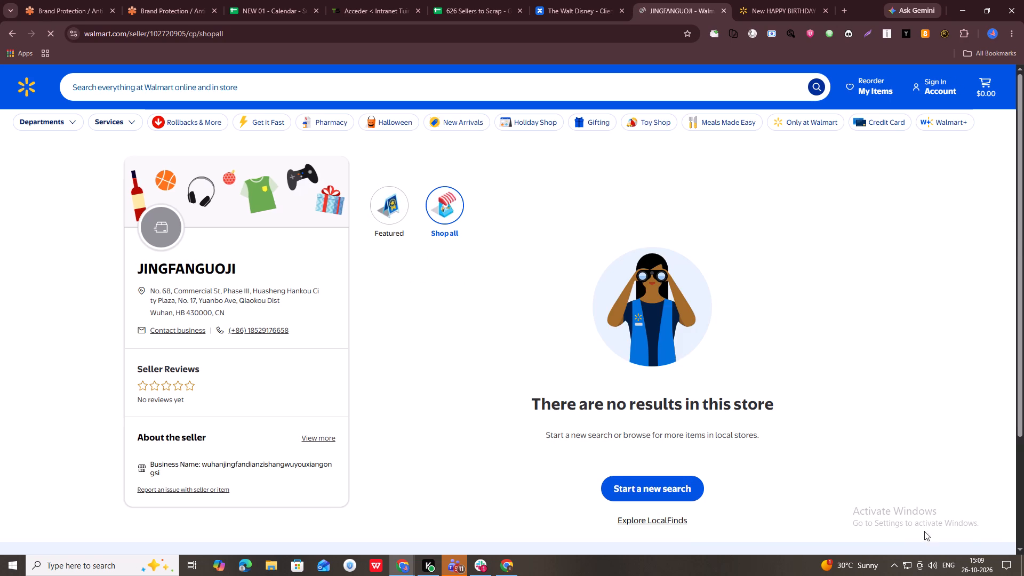
scroll(701, 445, down, 4)
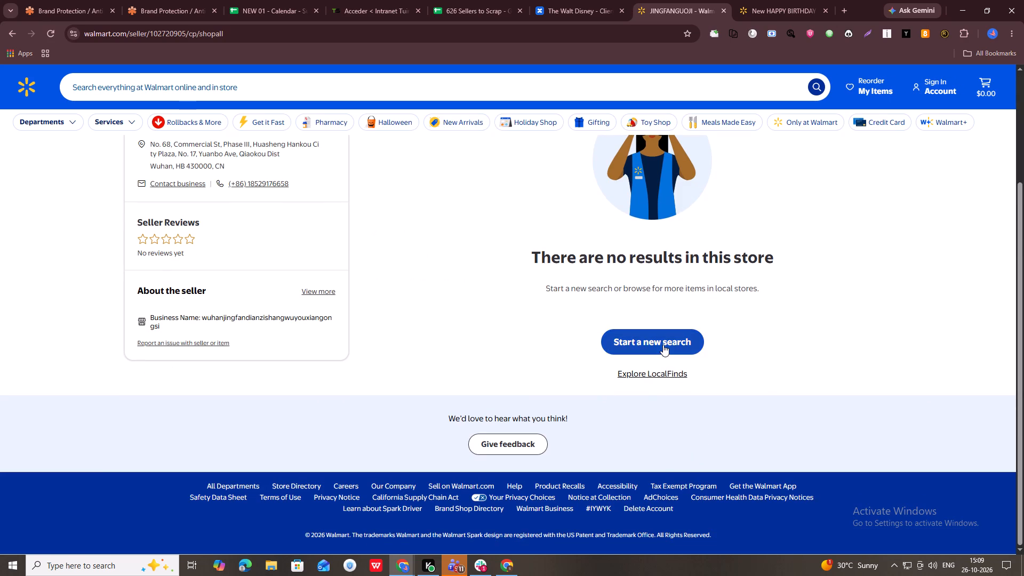
click(663, 345)
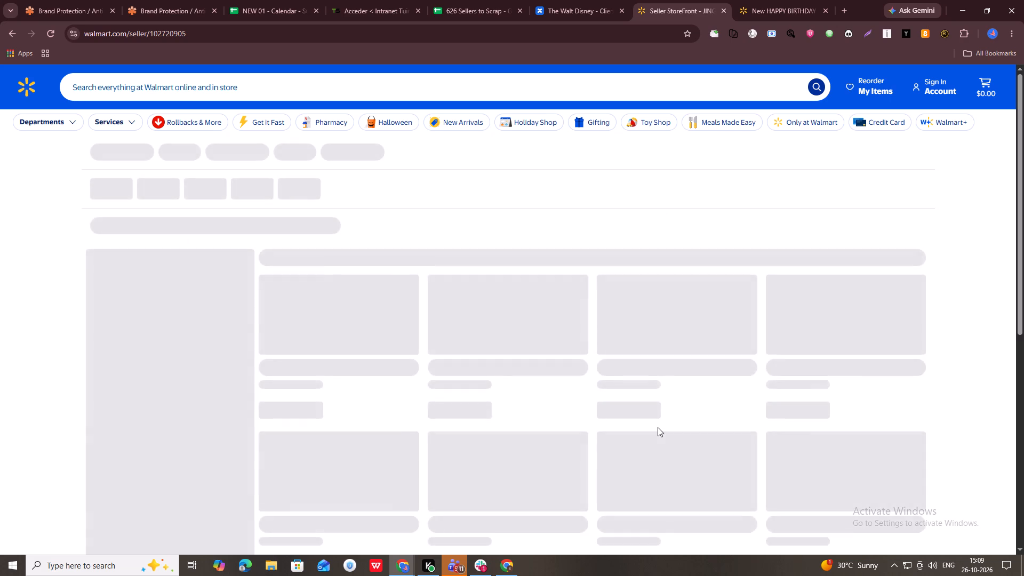
click(451, 212)
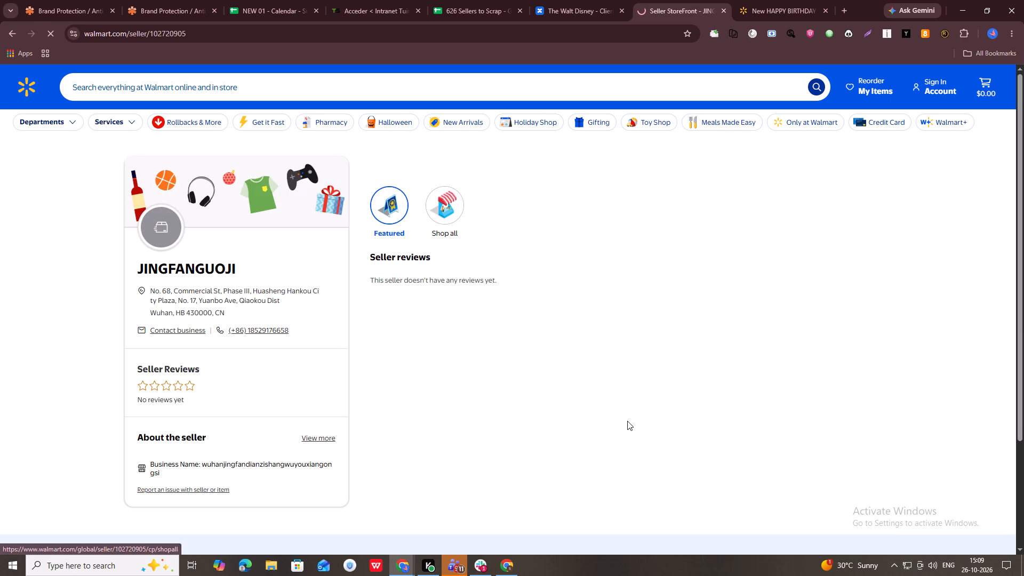
click(444, 208)
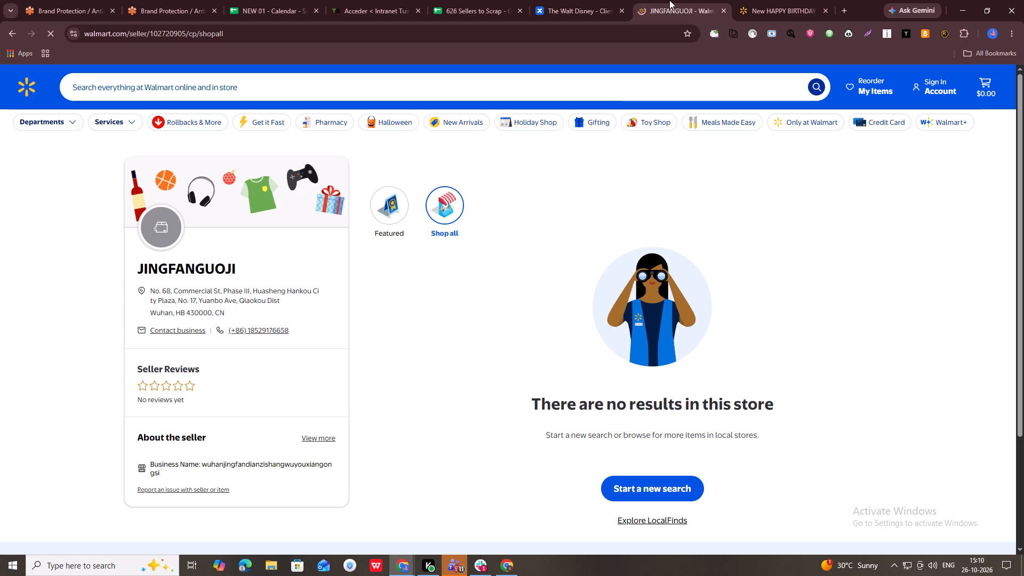
click(480, 0)
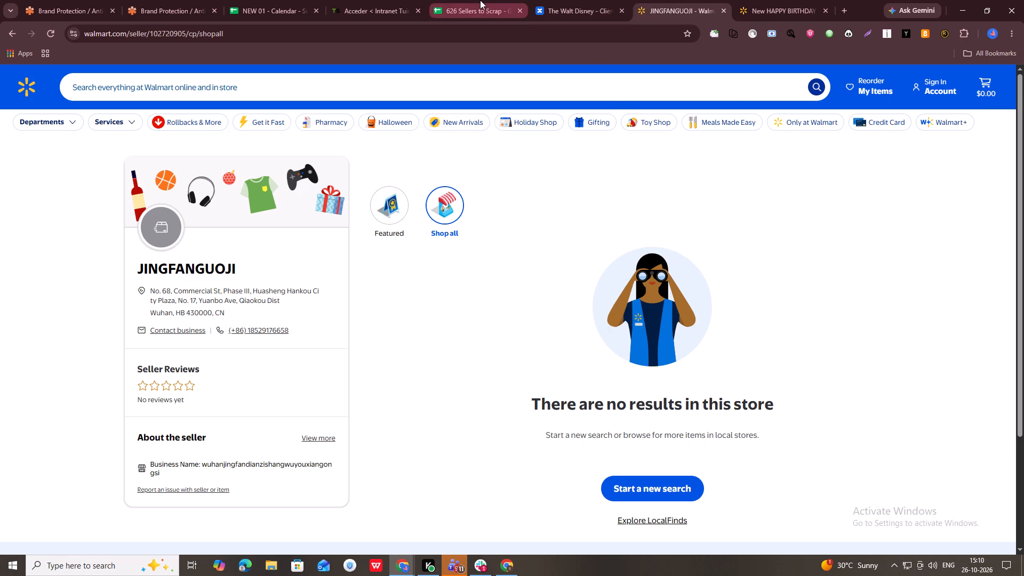
click(426, 451)
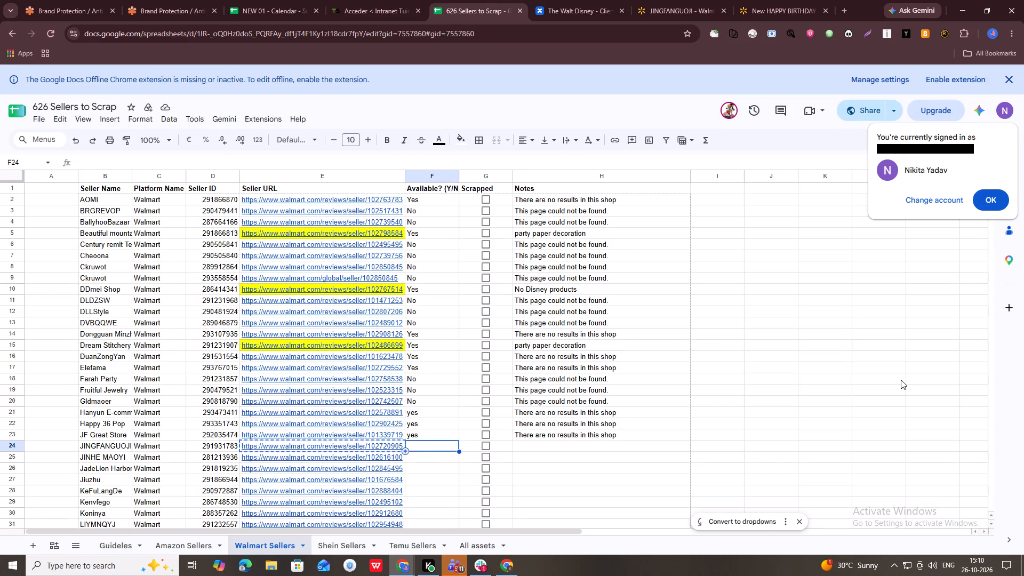
click(678, 0)
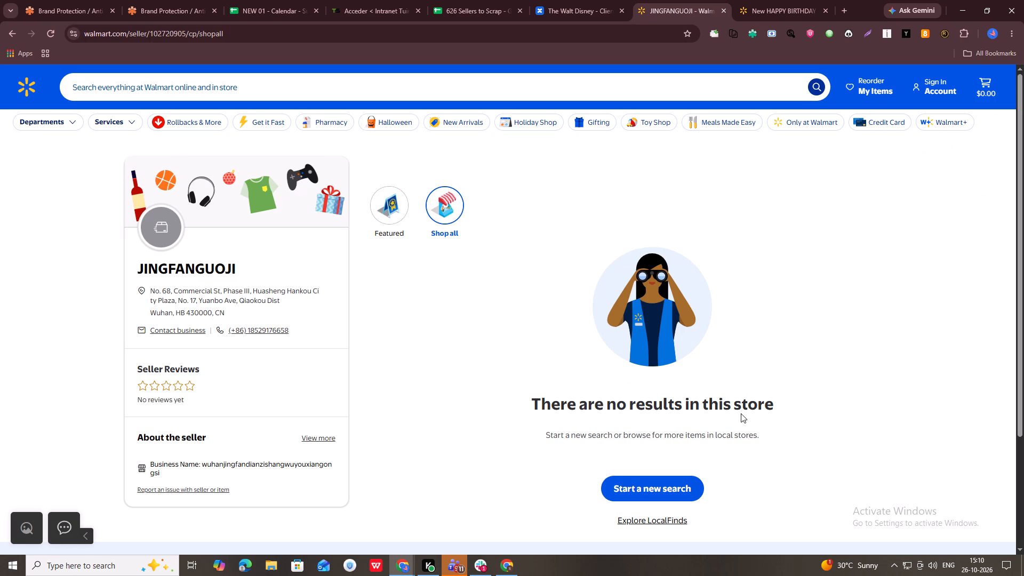
scroll(740, 412, down, 1)
scroll(737, 410, up, 2)
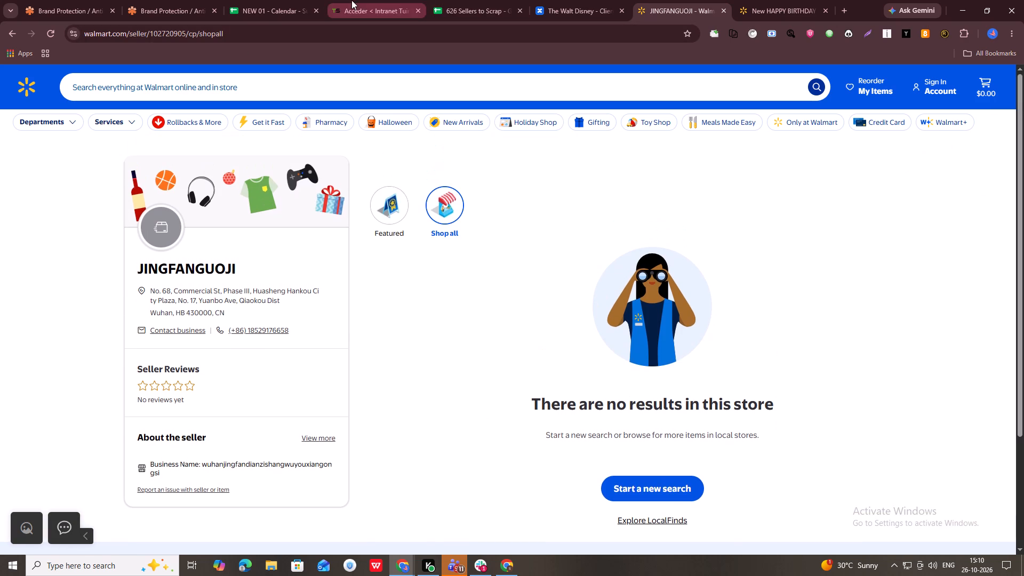
In 626 Sellers to Scrap, mark JINGFANGUOJI's availability "No" and enter the note "No results in the shop".
click(476, 0)
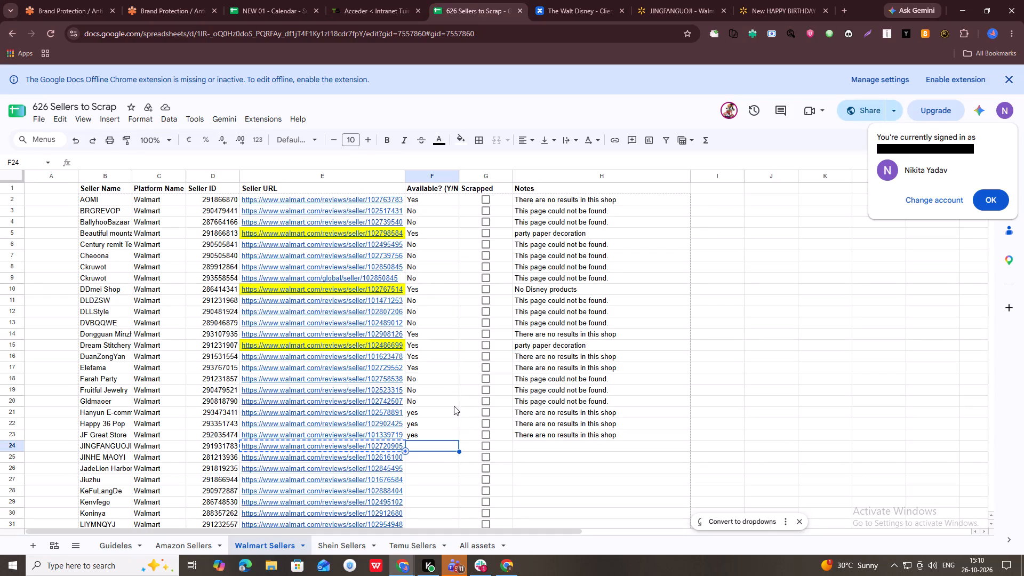
click(446, 404)
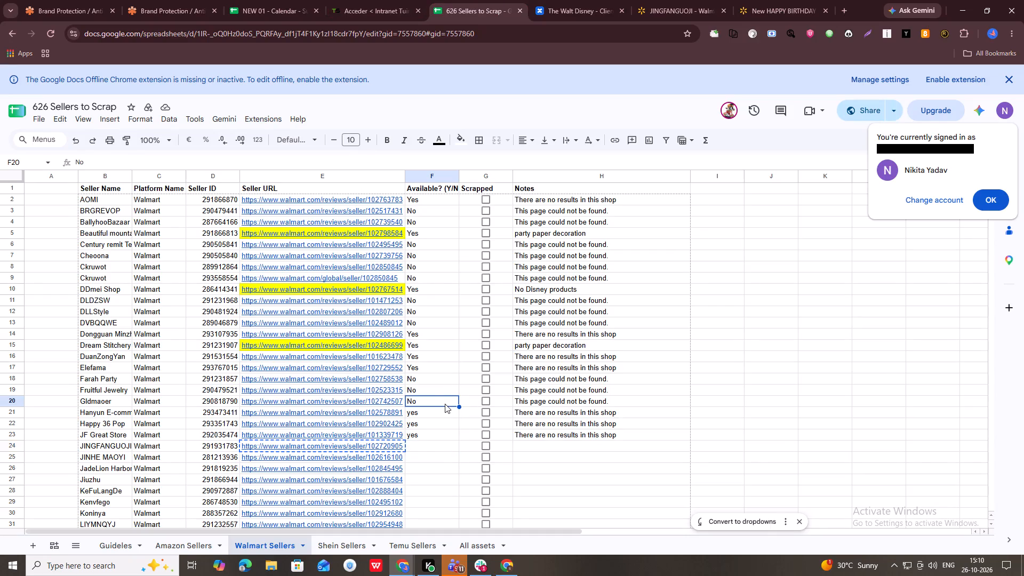
key(ctrl+c)
click(422, 452)
click(427, 446)
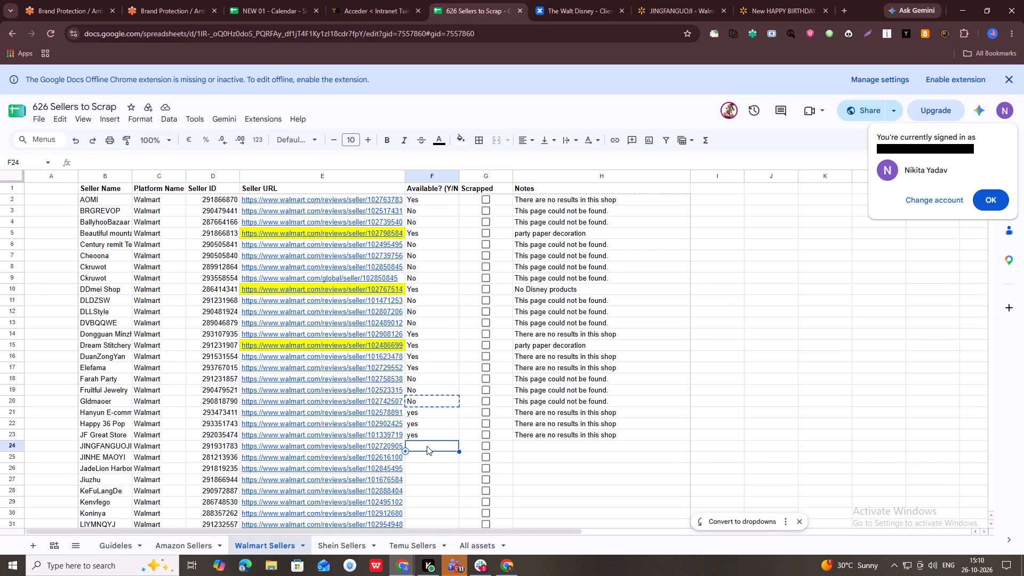
key(ctrl+v)
click(517, 449)
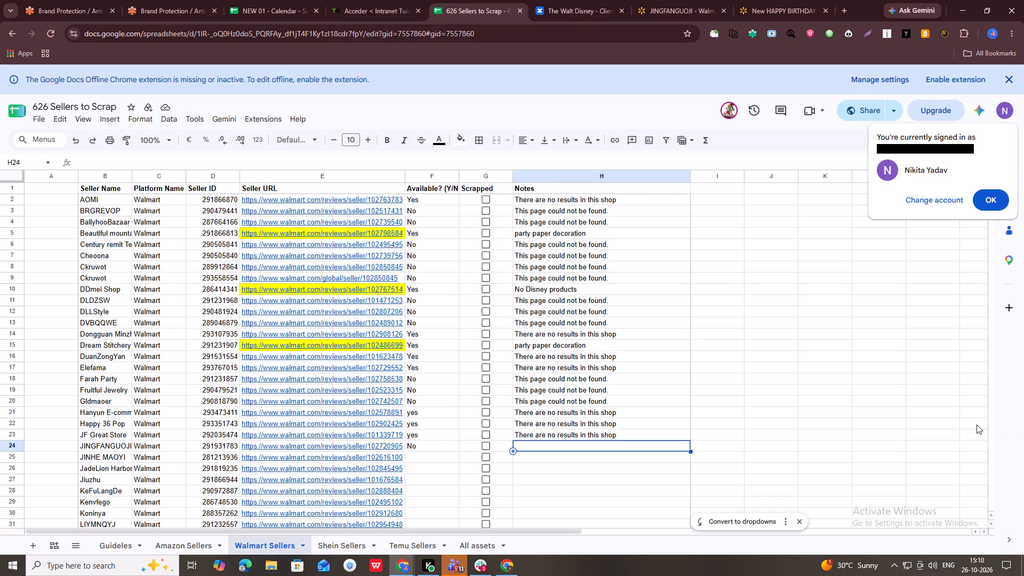
text(No)
key(space)
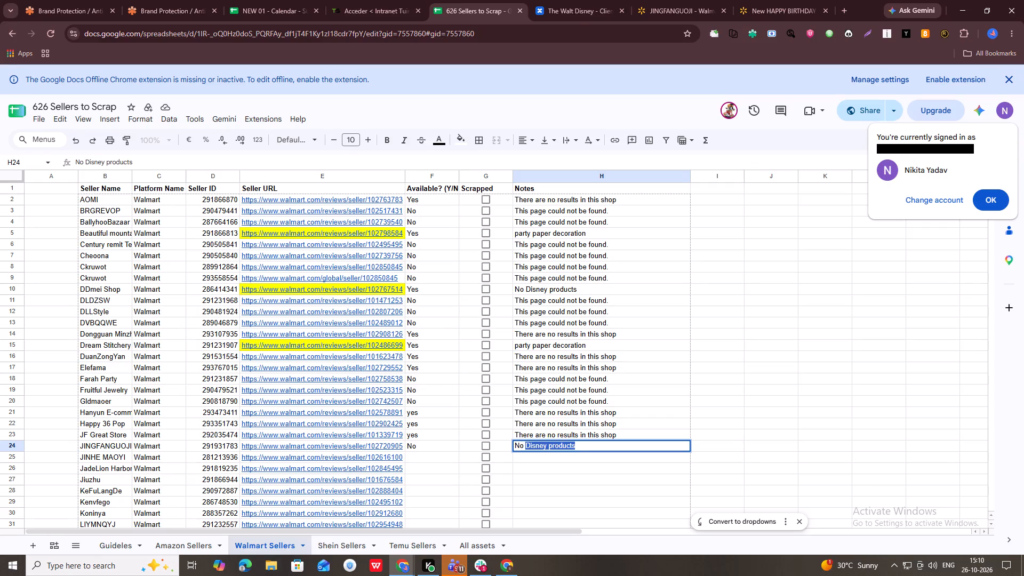
text(results in the s)
text(hop)
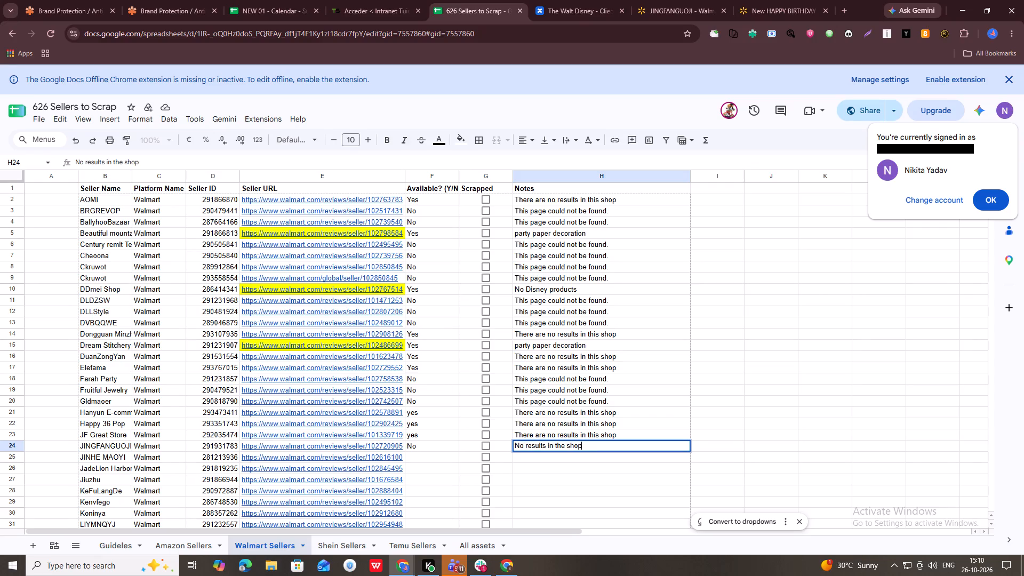
key(Down)
Copy JINHE MAOYI's seller URL from the sheet and open it in the tab showing JINGFANGUOJI's shop.
key(Left)
key(Left)
key(Left)
key(ctrl+c)
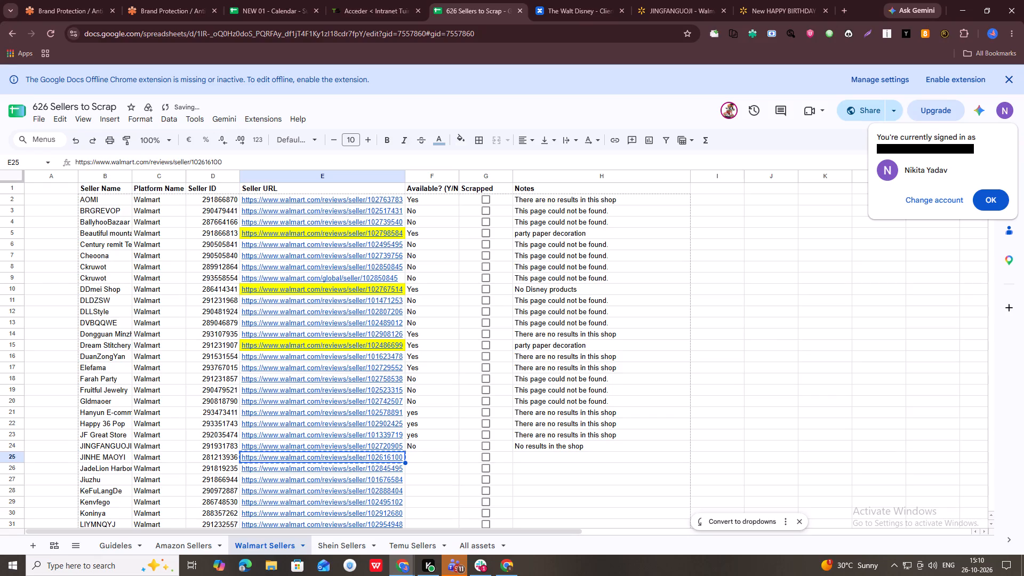
click(700, 0)
click(483, 35)
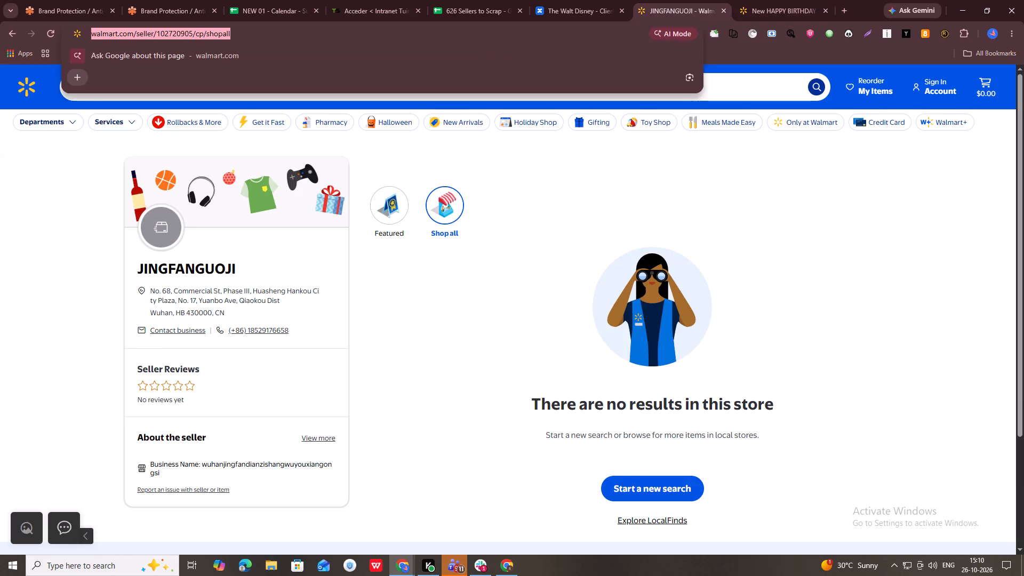
key(ctrl+v)
key(Return)
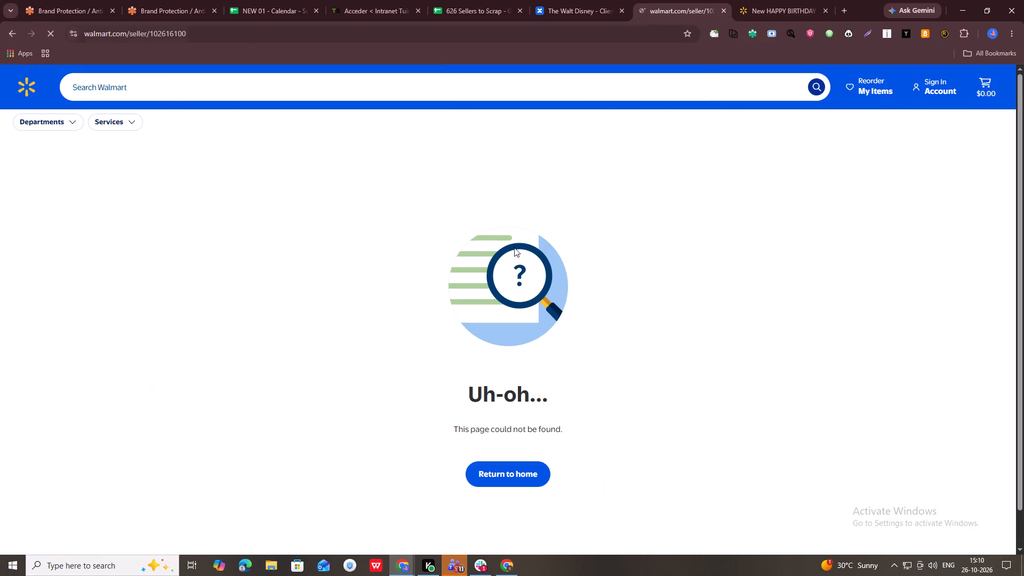
In 626 Sellers to Scrap, copy "No" into JINHE MAOYI's availability and "This page could not be found." into its note from earlier rows.
click(482, 0)
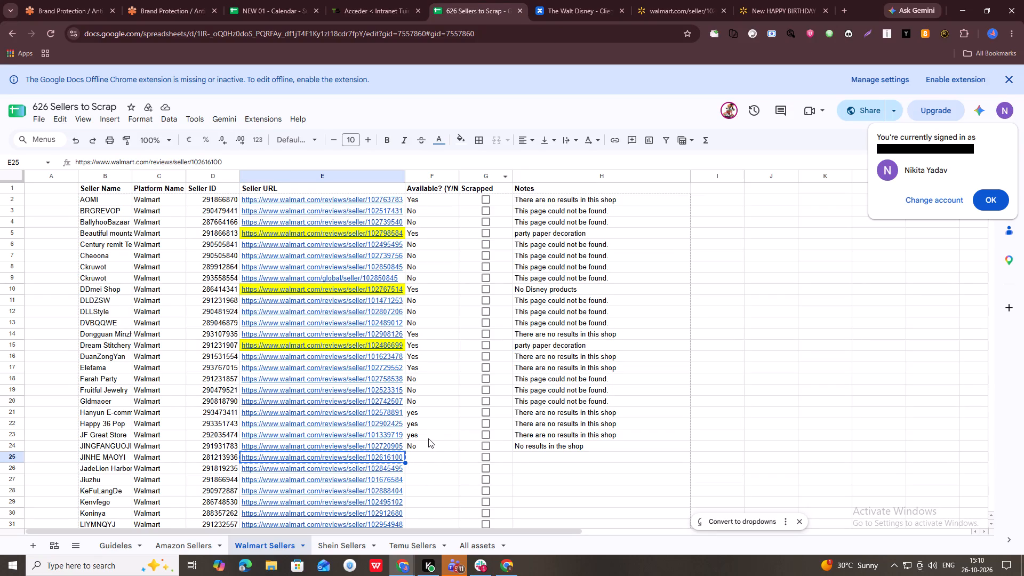
click(421, 328)
key(ctrl+c)
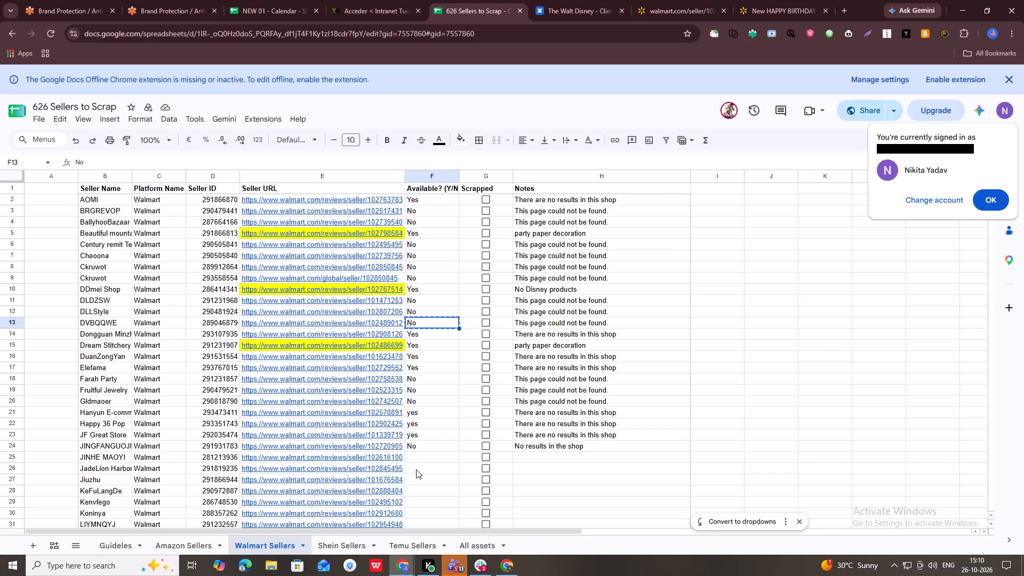
click(415, 461)
key(ctrl+v)
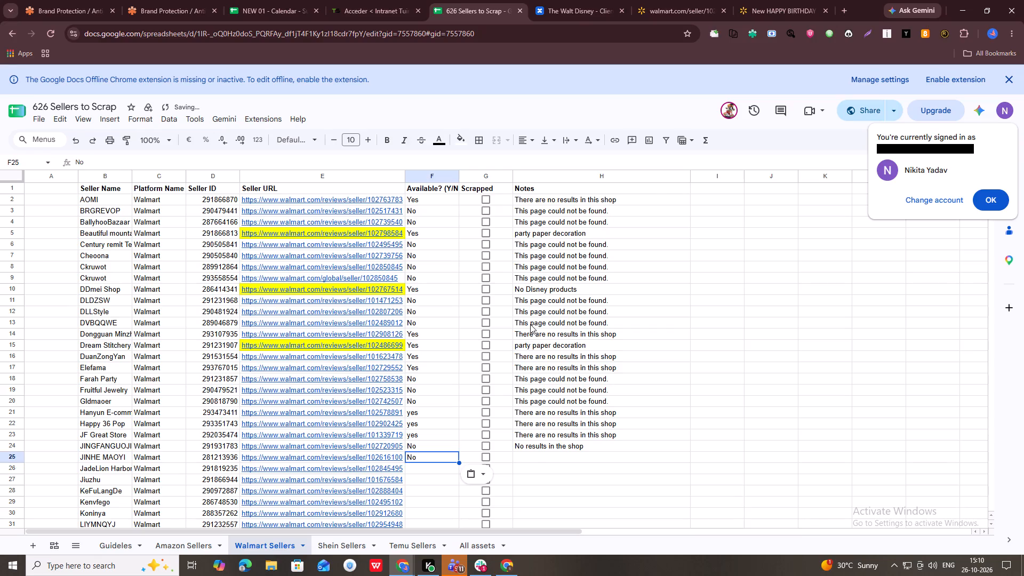
click(530, 324)
key(ctrl+c)
click(530, 460)
key(ctrl+v)
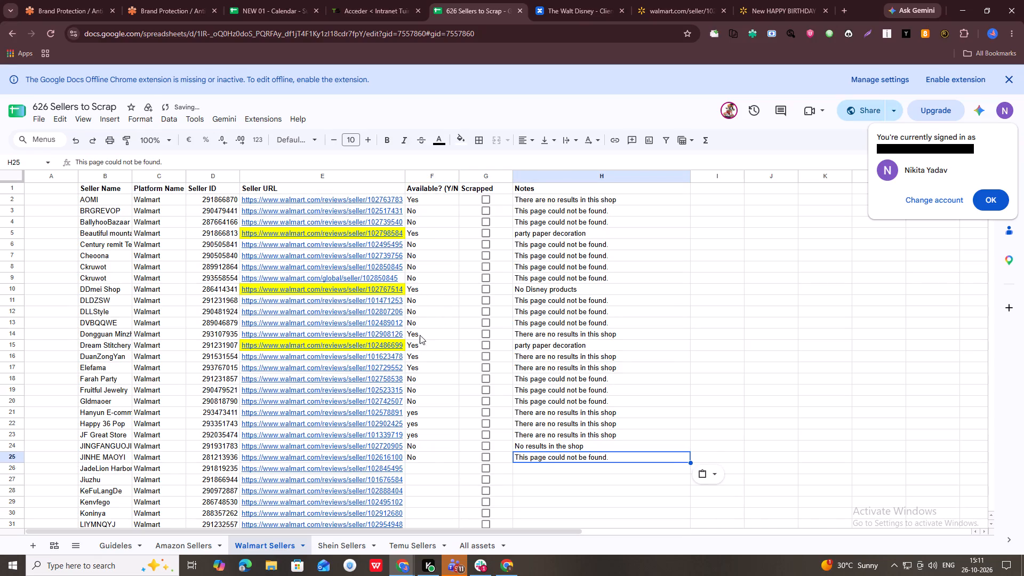
Copy JadeLion Harbor's seller URL from the Walmart Sellers sheet and open it in the tab used for JINHE MAOYI.
scroll(447, 348, down, 2)
click(193, 549)
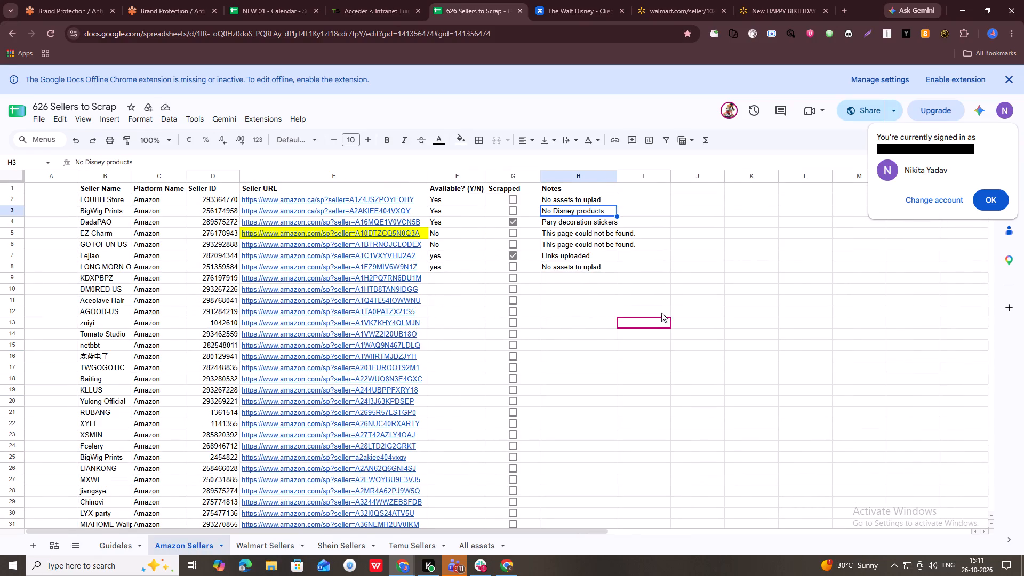
click(267, 545)
click(358, 364)
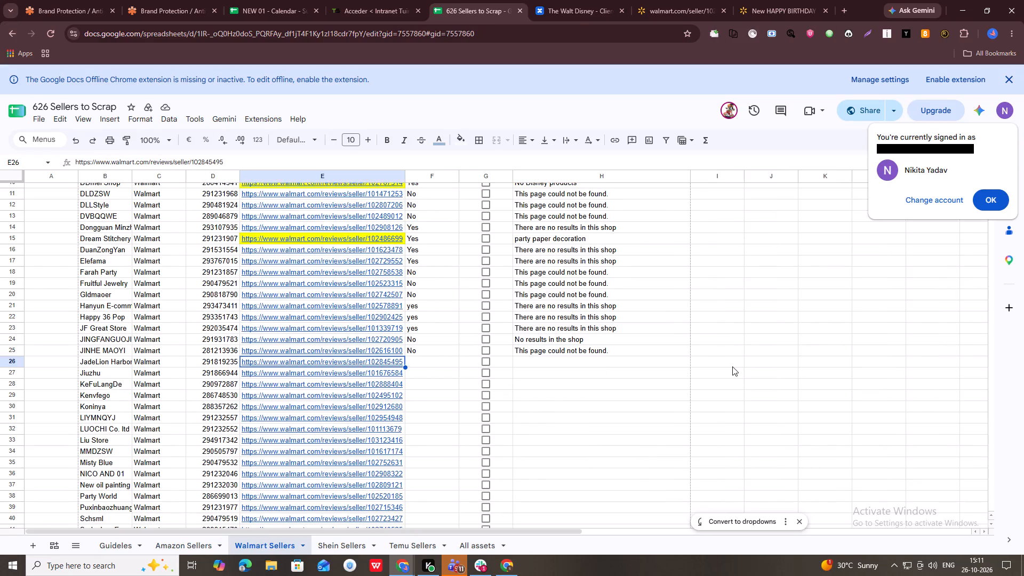
key(ctrl+c)
click(648, 0)
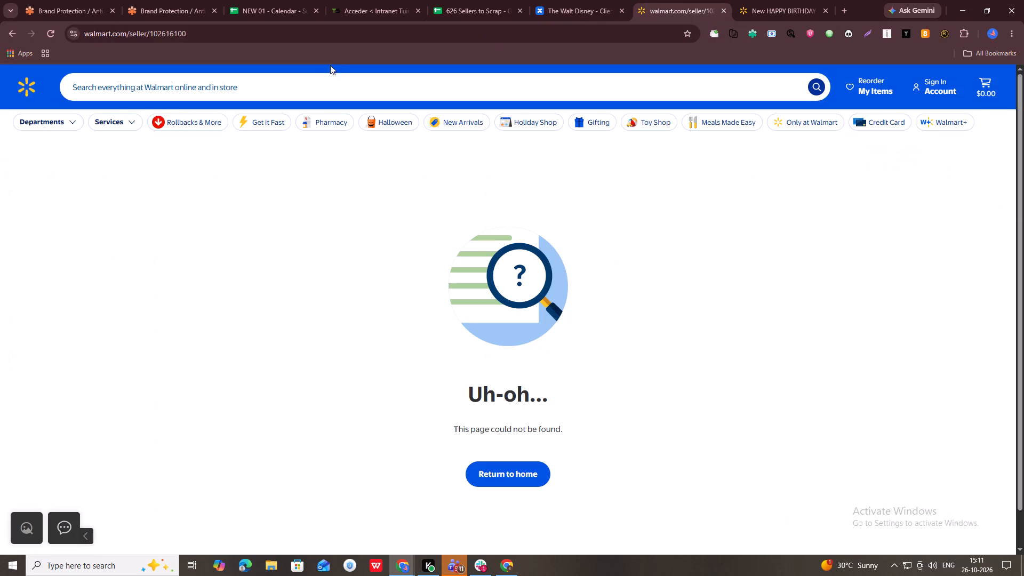
click(318, 39)
key(ctrl+v)
key(Return)
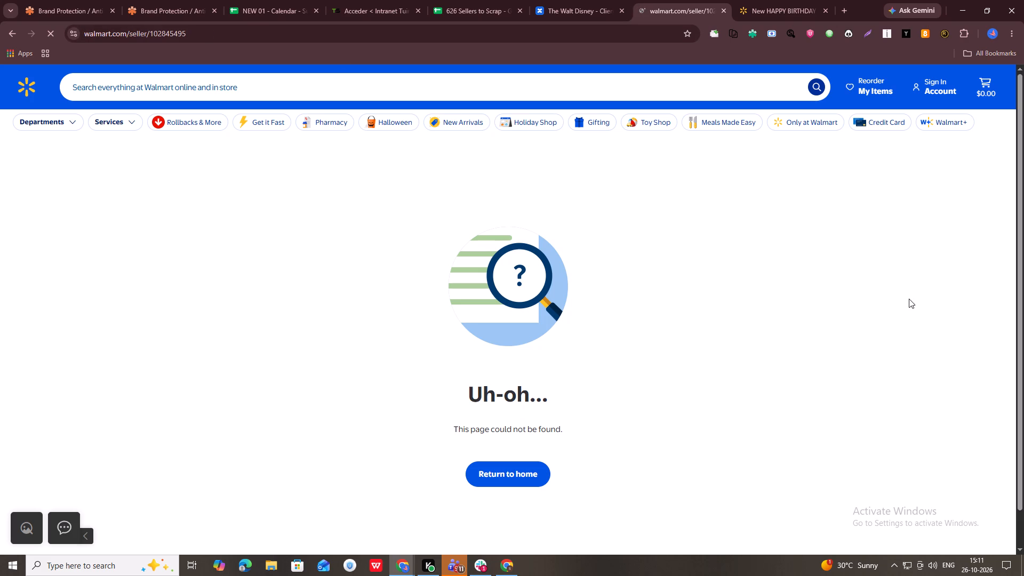
Close the New HAPPY BIRTHDAY product tab and return from the seller page to Walmart's home page.
middle_click(795, 0)
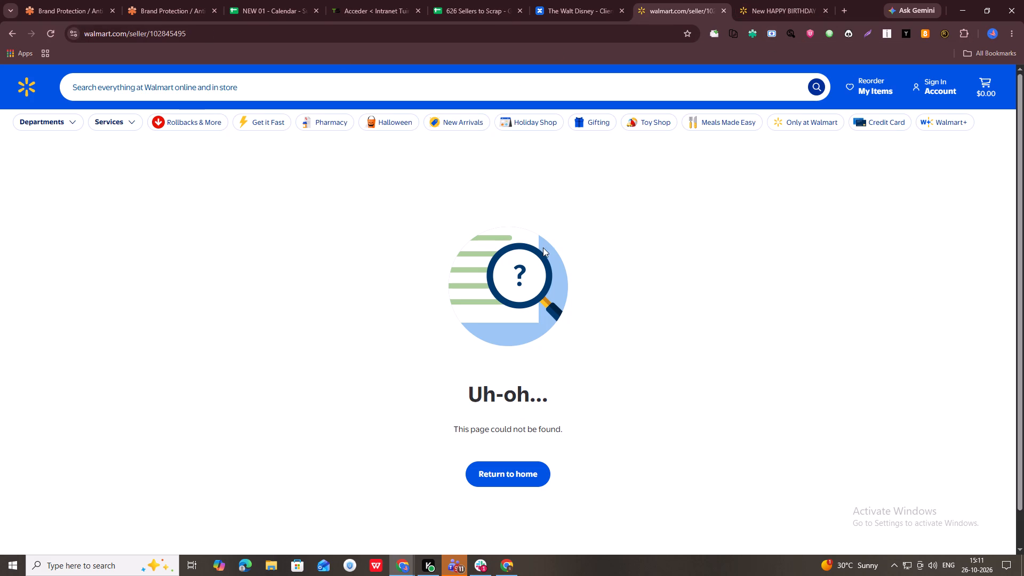
click(522, 482)
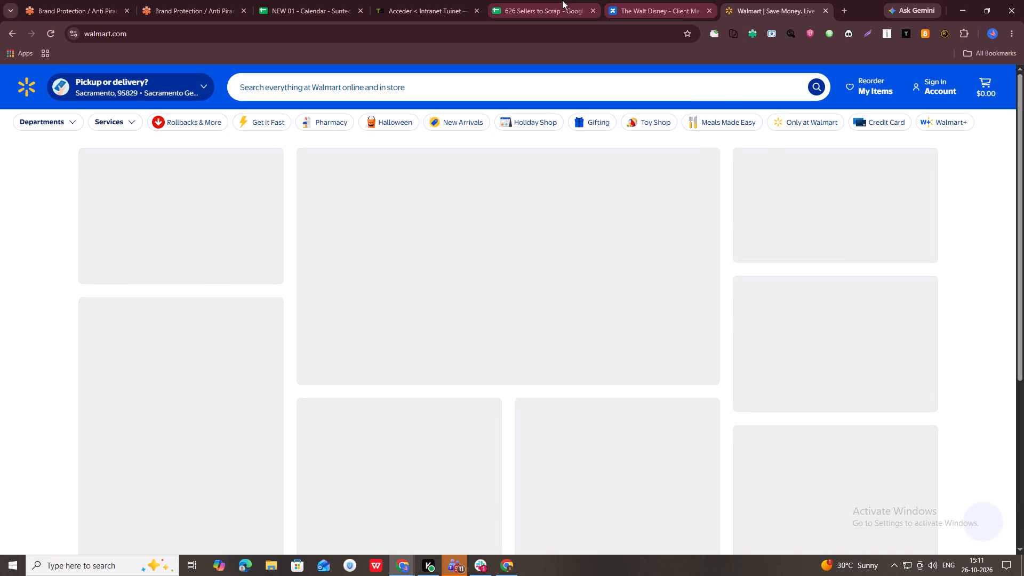
In 626 Sellers to Scrap, fill JadeLion Harbor's availability "No" and note "This page could not be found." from the row above.
click(544, 0)
key(Right)
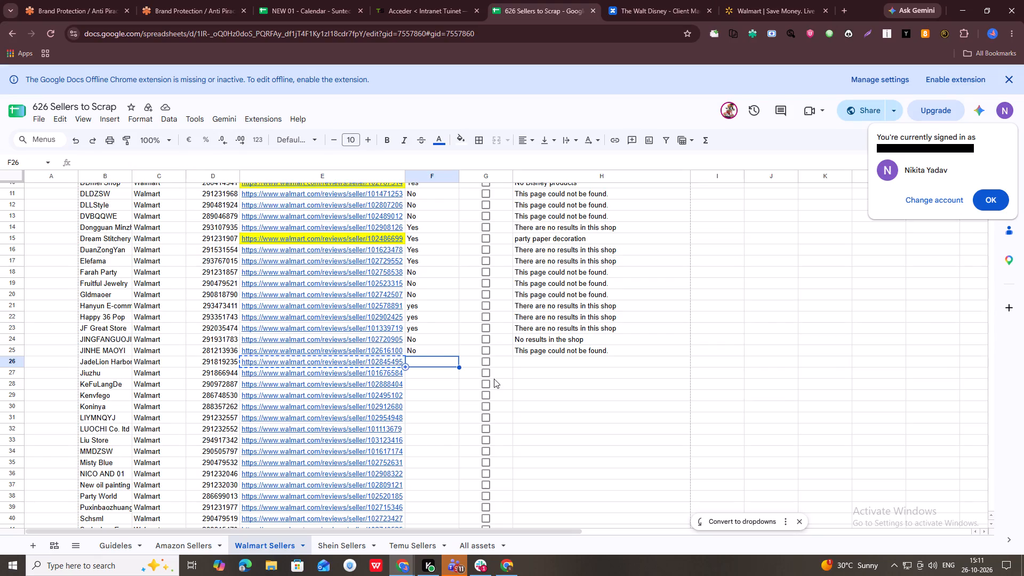
key(ctrl+d)
key(Right)
key(Right)
key(Right)
key(Left)
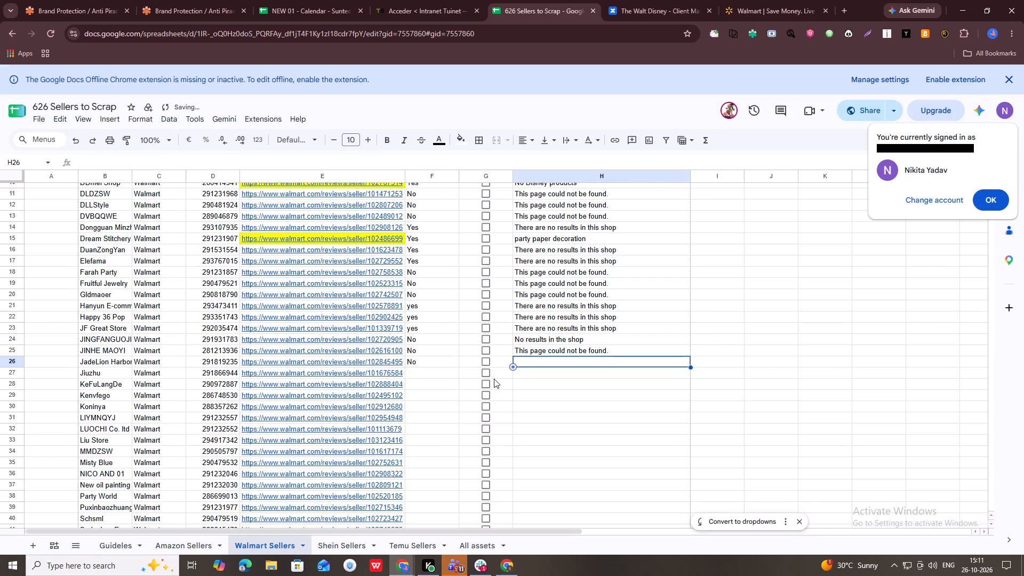
key(ctrl+d)
Copy Jiuzhu's seller URL from the sheet and open it in the Walmart home page tab.
key(Down)
key(Left)
key(Left)
key(Left)
key(ctrl+c)
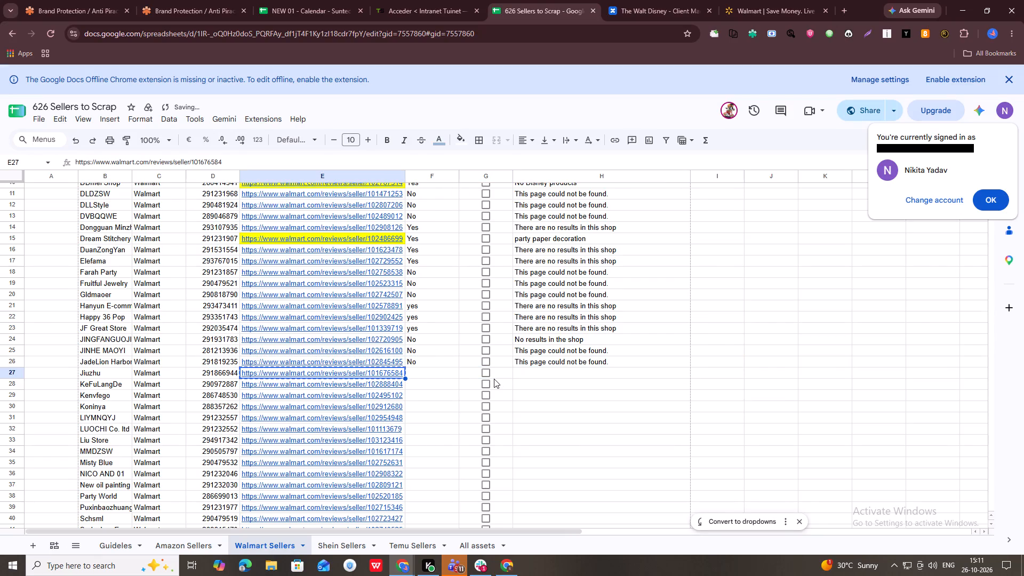
click(759, 0)
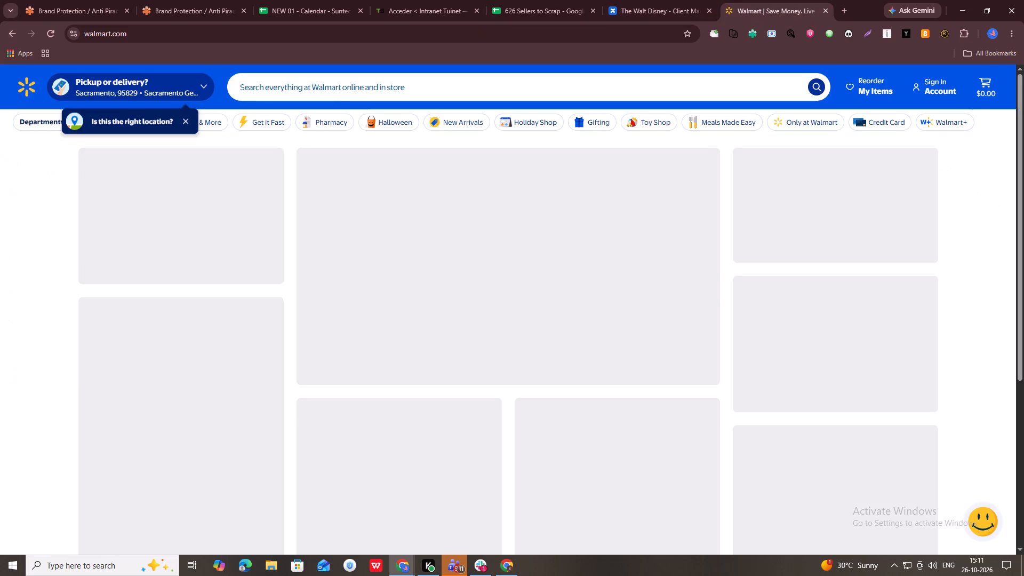
click(339, 32)
key(ctrl+v)
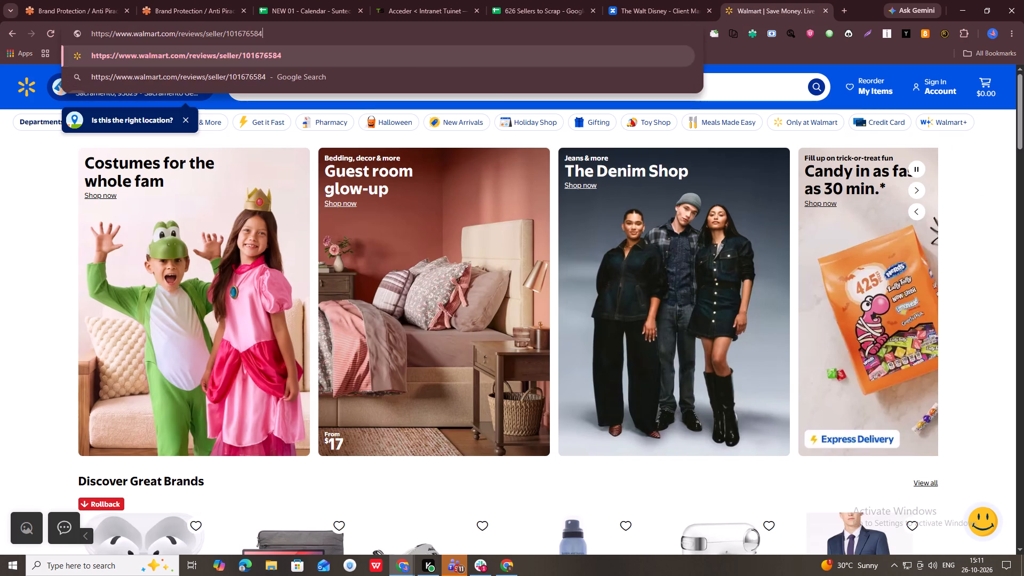
key(Return)
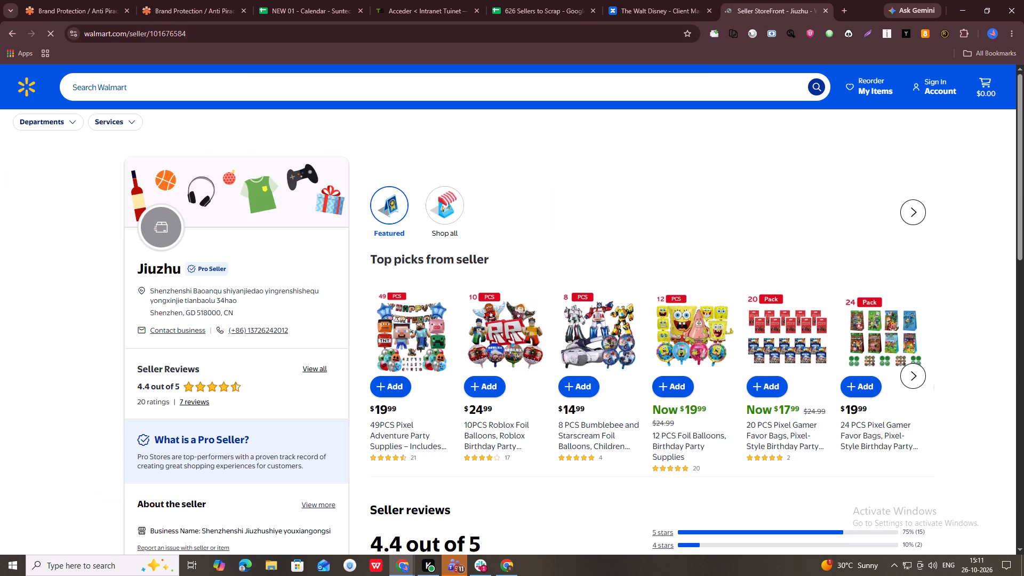
Open all of Jiuzhu's store items and examine the product listings for Disney characters.
click(435, 209)
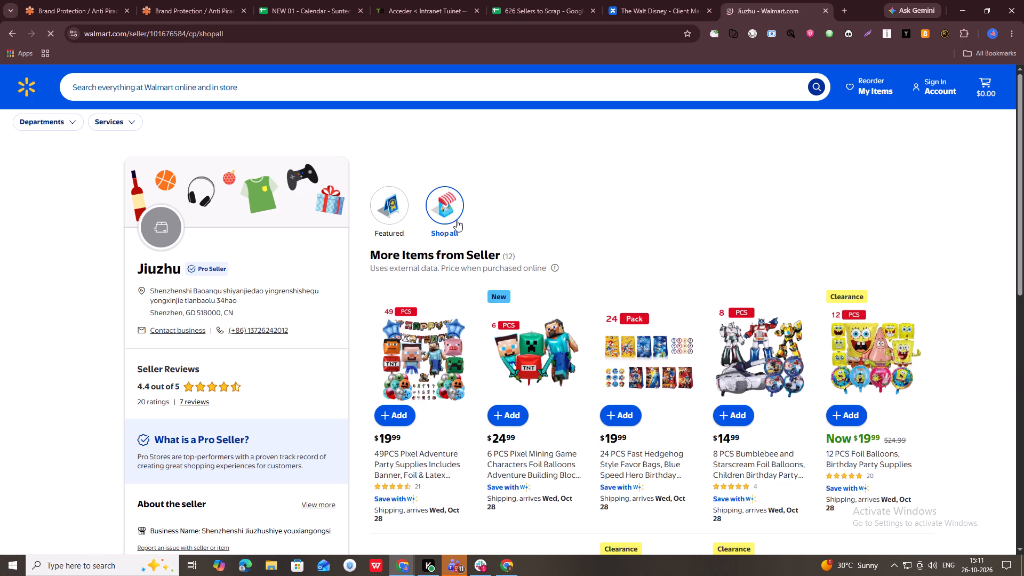
scroll(658, 420, down, 6)
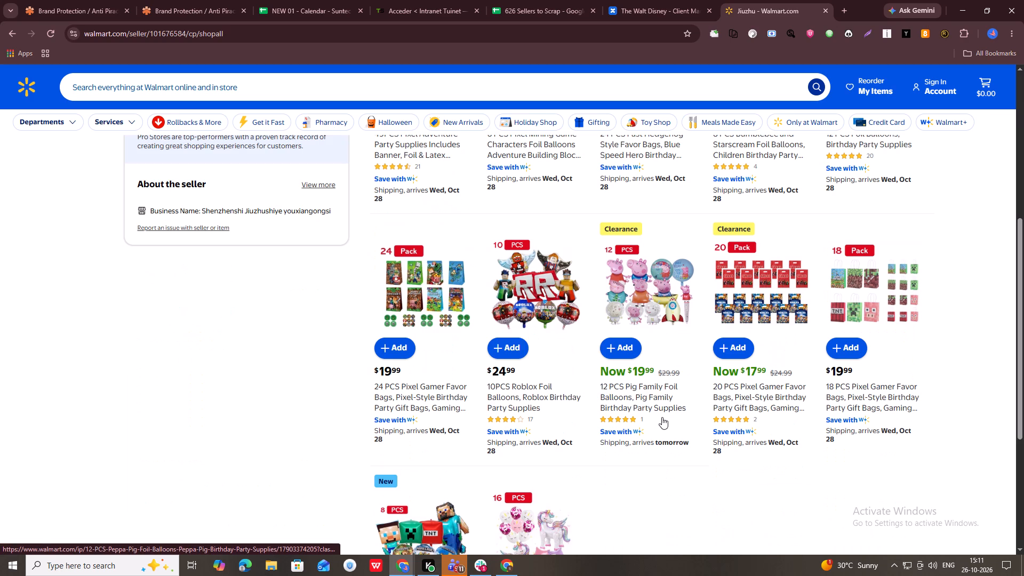
scroll(657, 416, down, 5)
scroll(657, 415, up, 9)
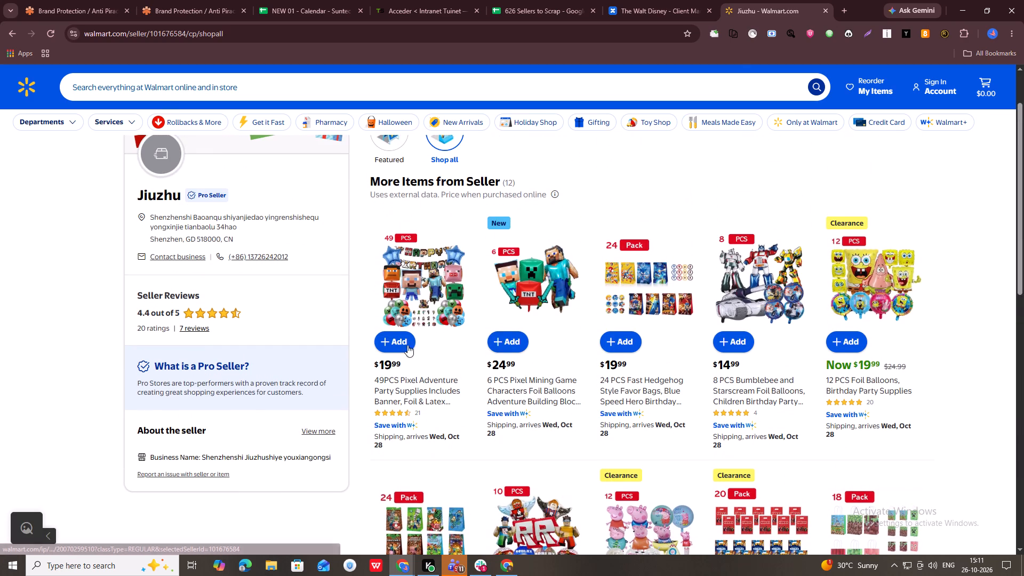
scroll(864, 317, down, 4)
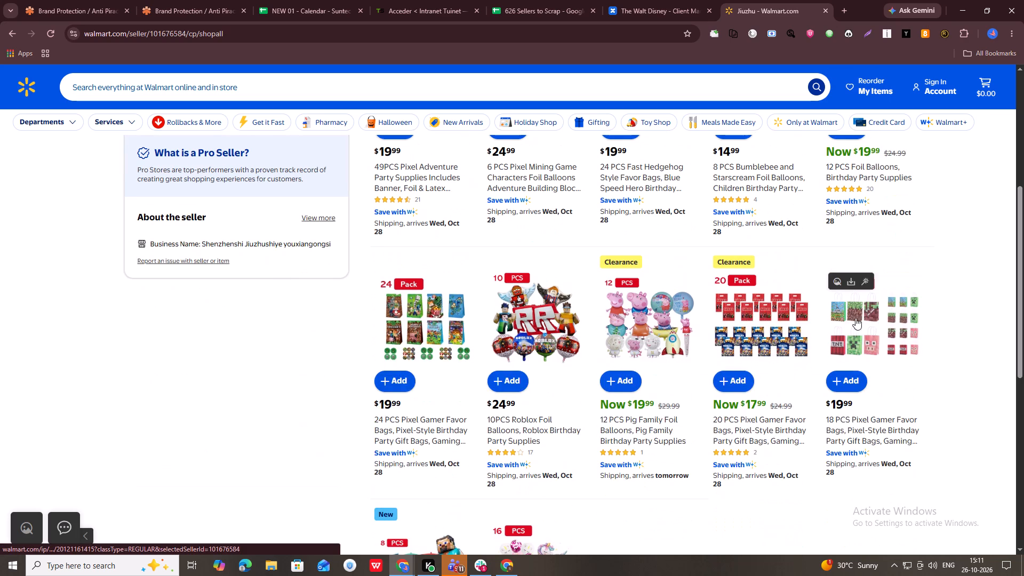
scroll(865, 399, down, 4)
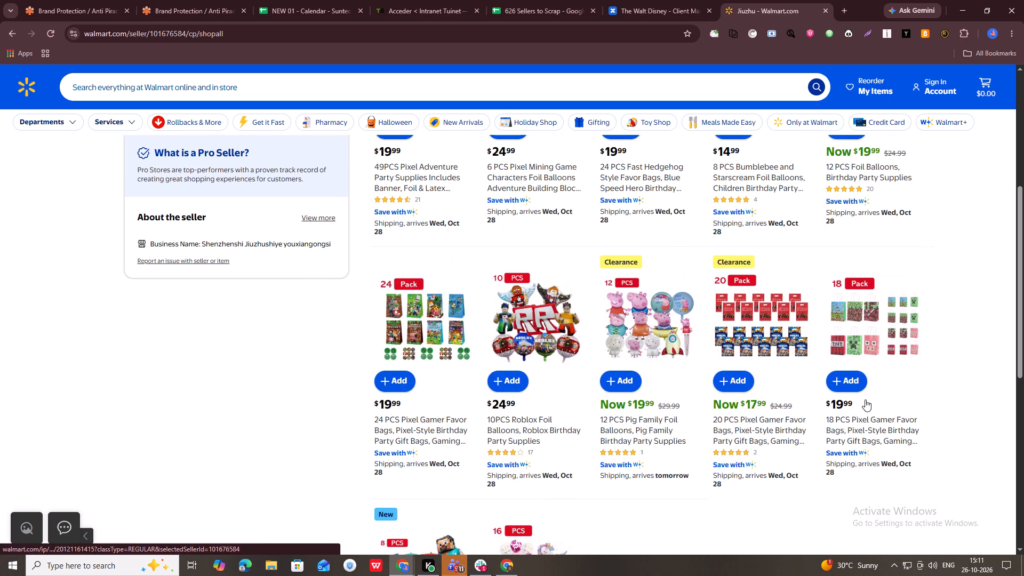
scroll(737, 340, up, 13)
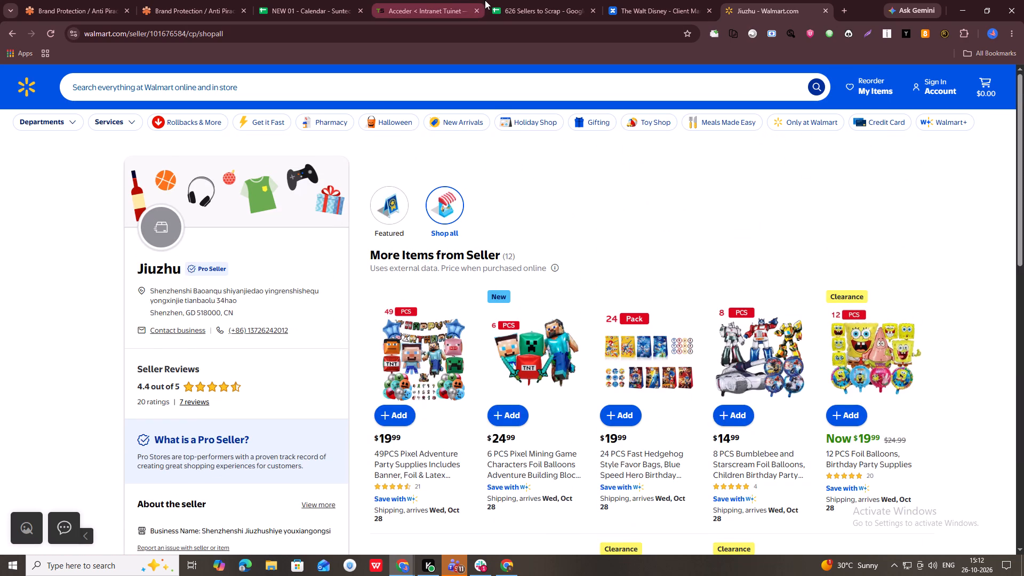
In 626 Sellers to Scrap, set Jiuzhu's availability to "yes" and add the note "No Disney products" copied from the Amazon Sellers sheet.
click(581, 6)
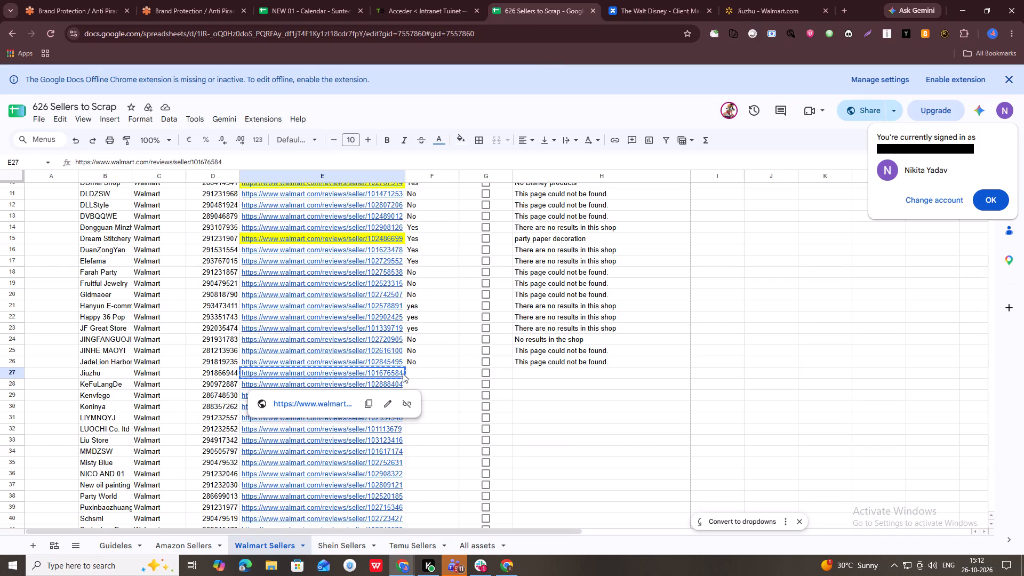
click(414, 373)
text(yes)
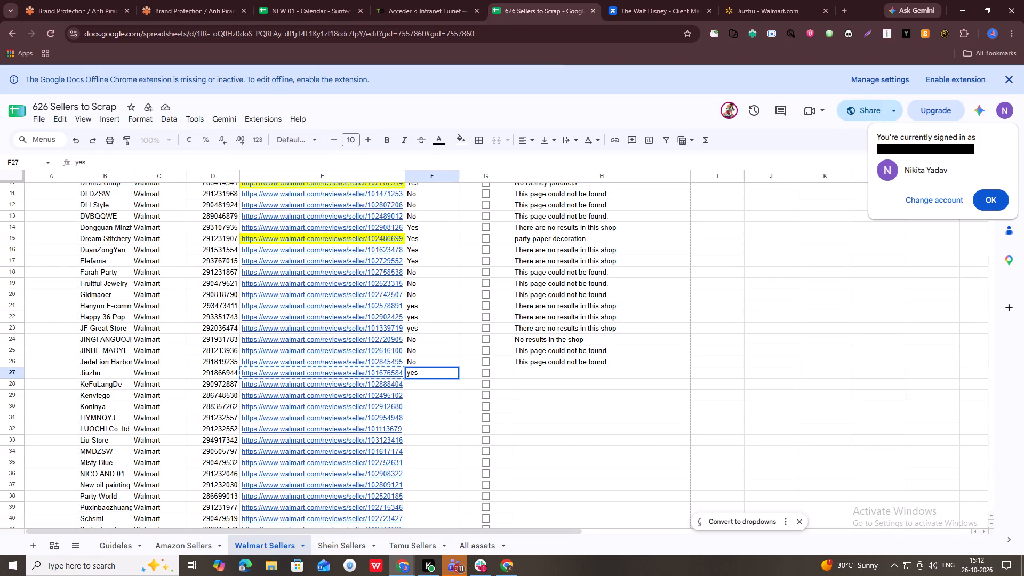
key(Right)
key(Right)
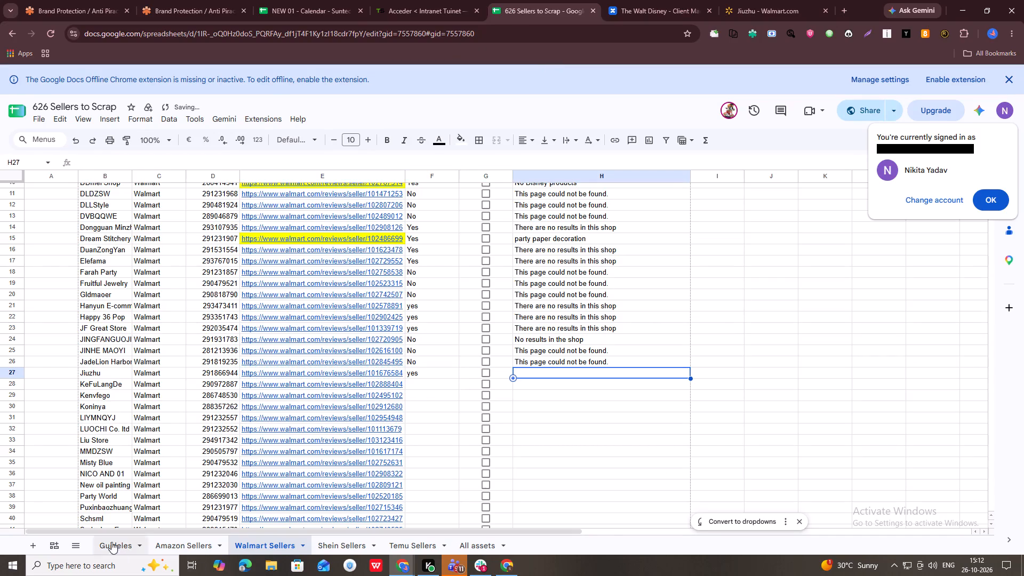
click(163, 544)
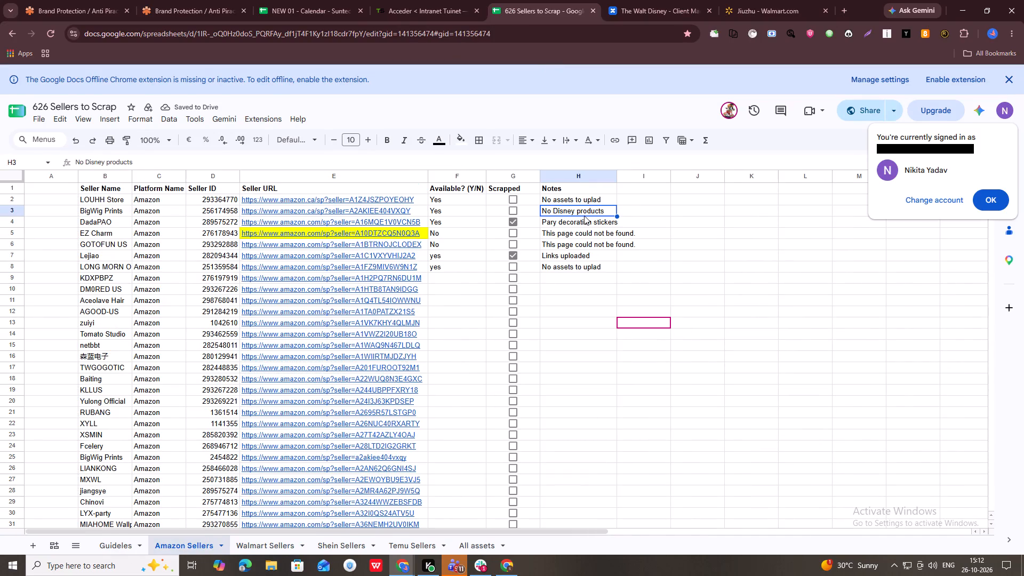
key(ctrl+c)
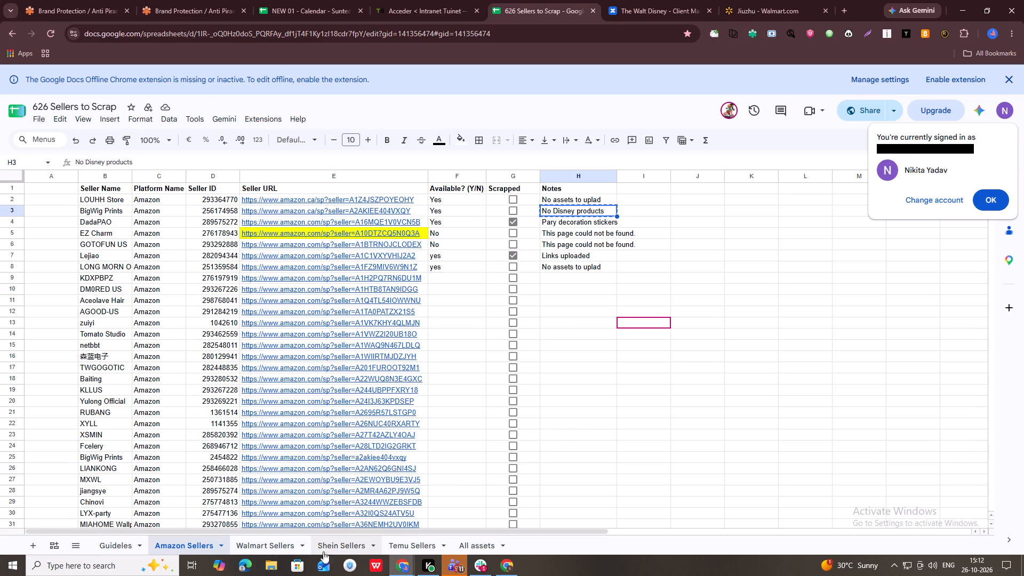
click(286, 548)
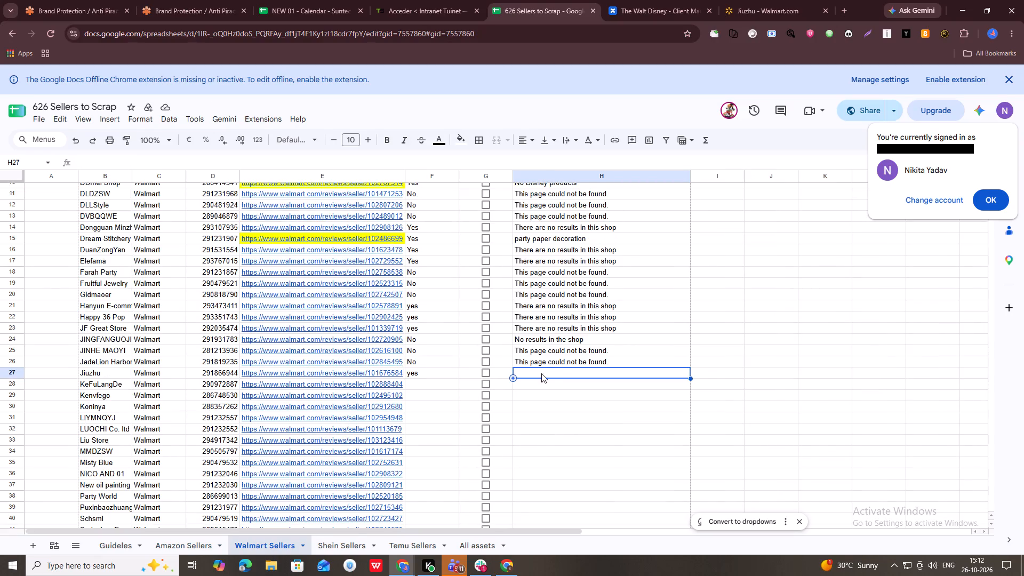
key(ctrl+v)
Copy KeFuLangDe's seller URL from the Walmart Sellers sheet, open it in the Jiuzhu tab and show all the store's items.
click(340, 385)
key(ctrl+c)
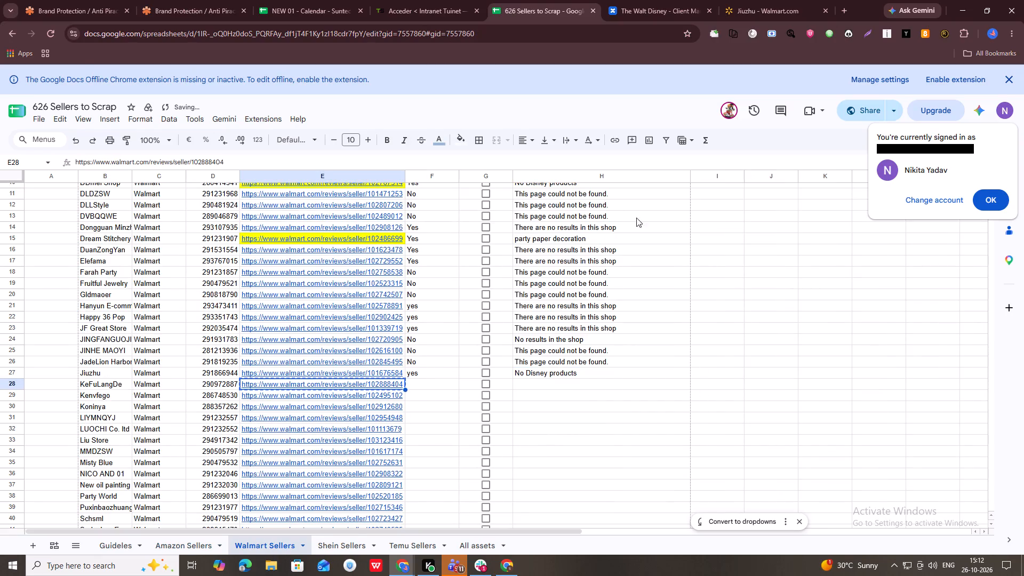
click(791, 0)
click(282, 36)
key(ctrl+v)
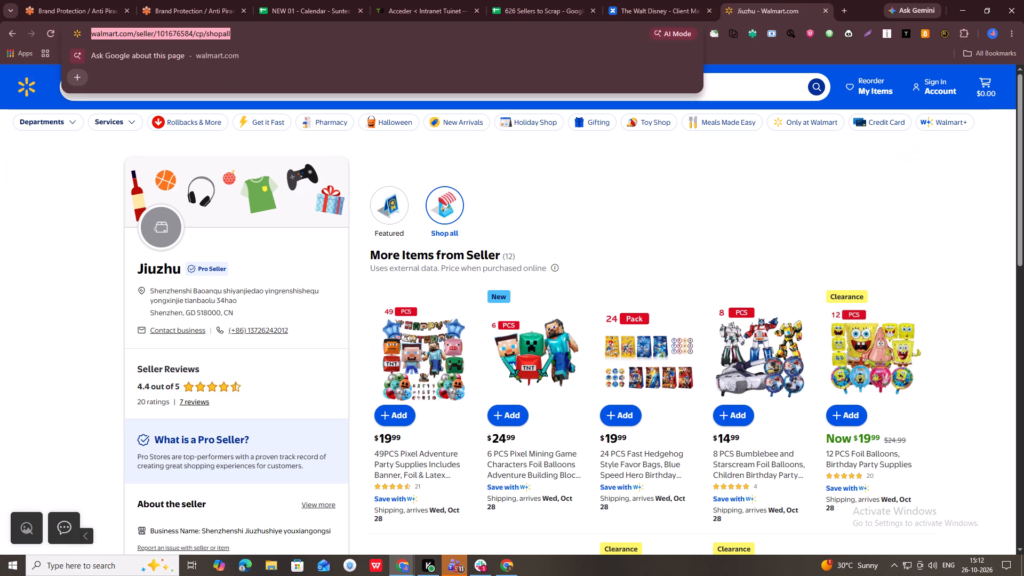
key(Return)
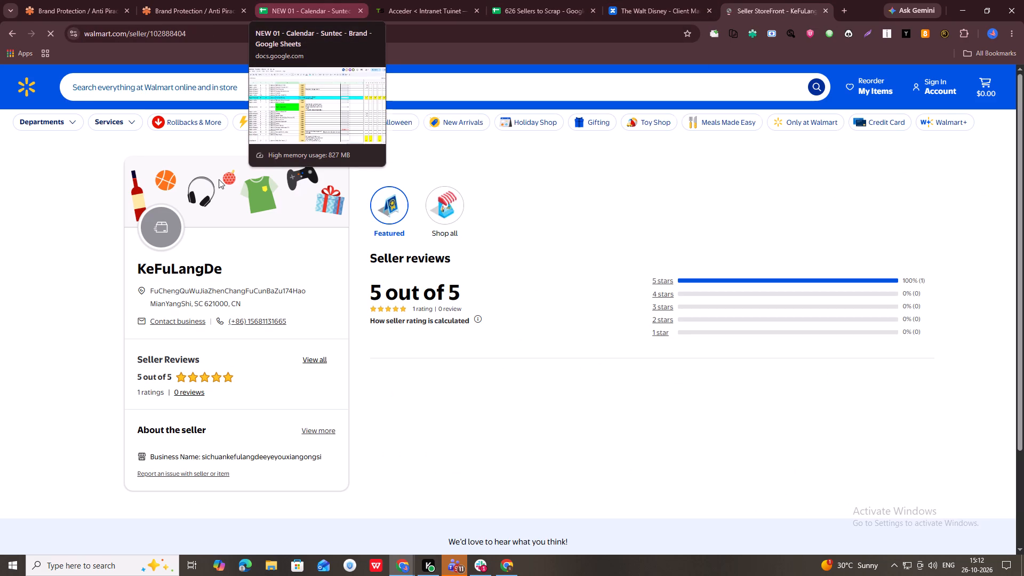
click(448, 215)
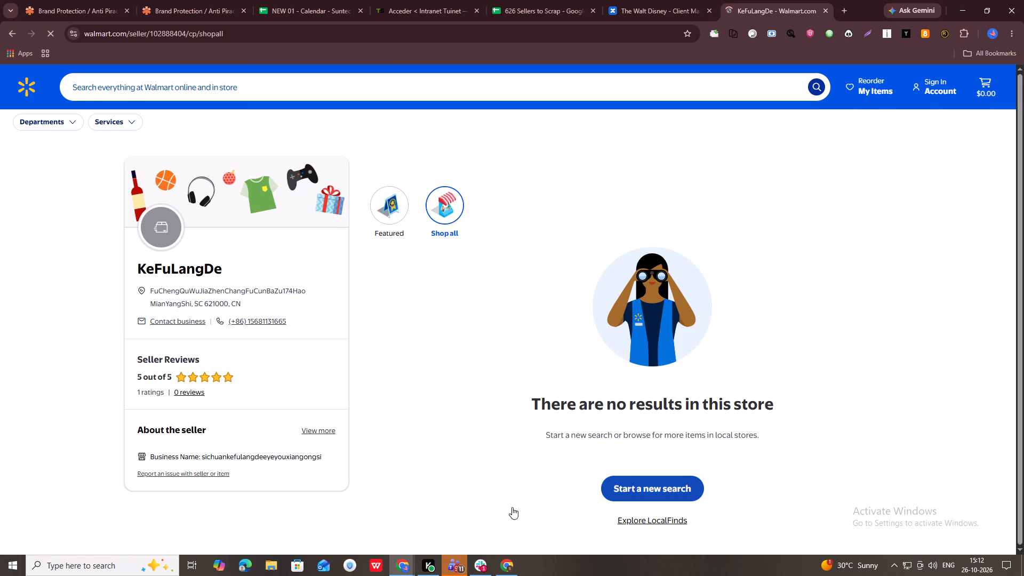
In 626 Sellers to Scrap, set KeFuLangDe's availability to "No" and copy JadeLion Harbor's note "This page could not be found." into its row.
click(550, 0)
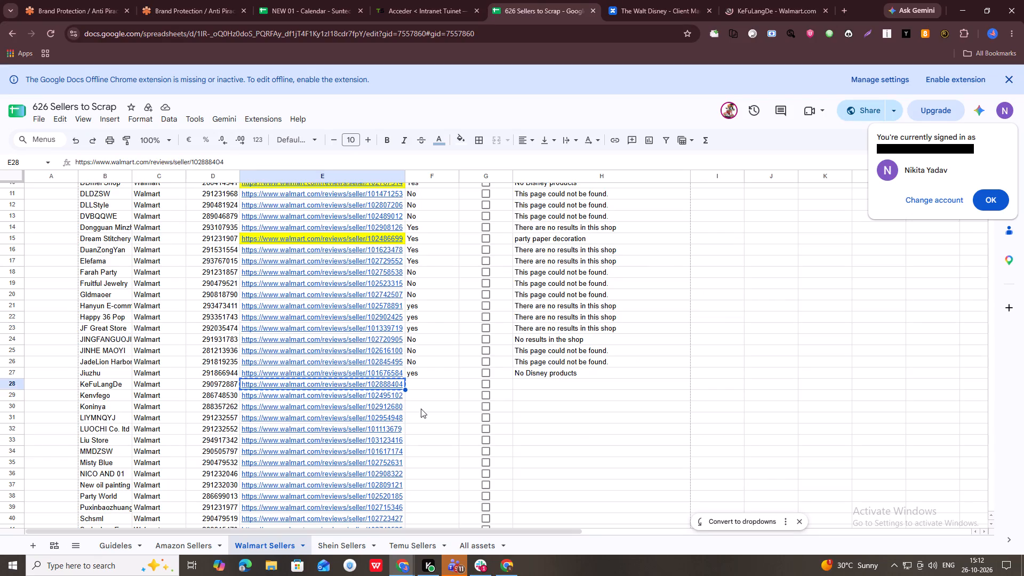
click(422, 390)
key(Up)
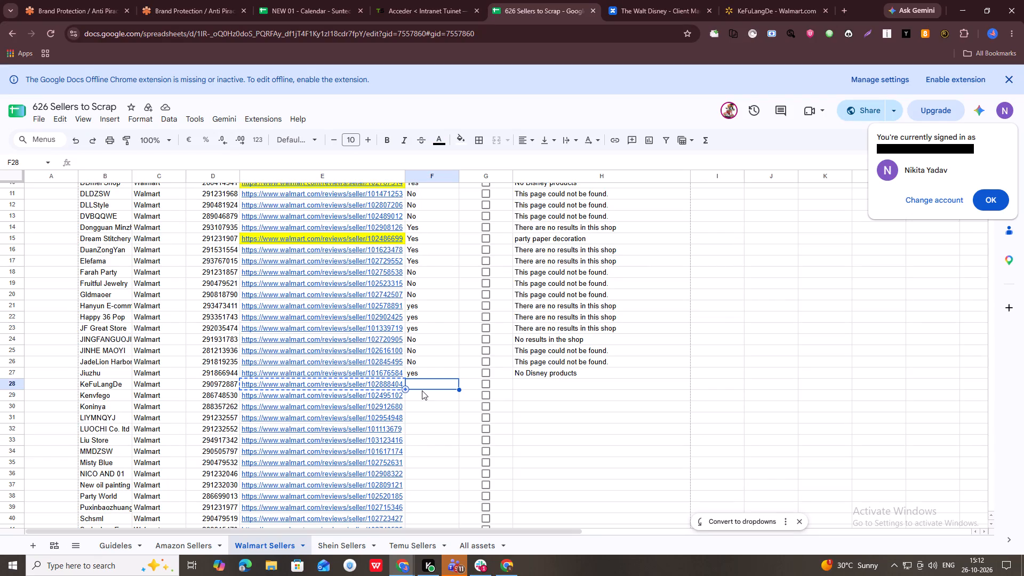
text(No)
key(Right)
key(Right)
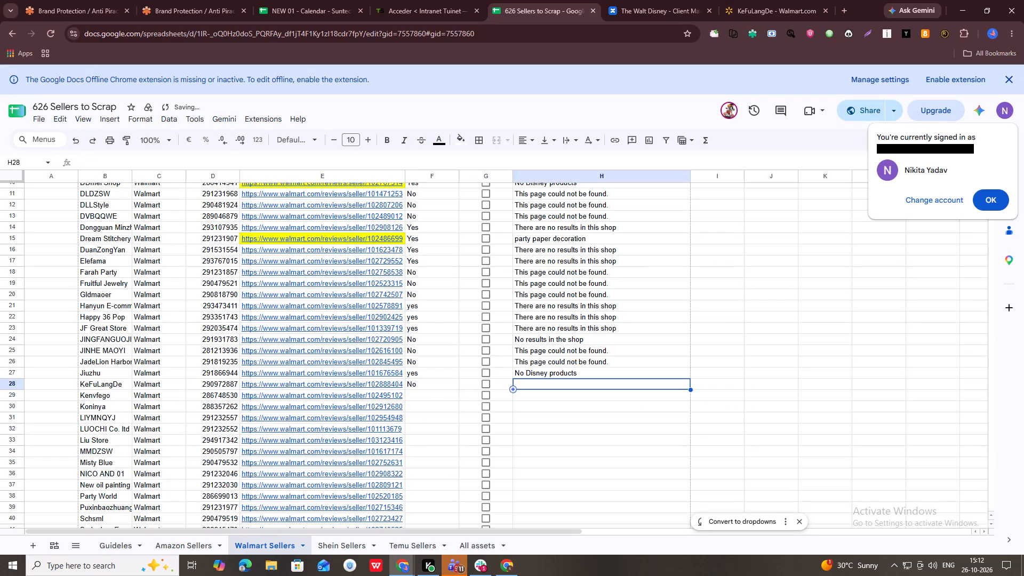
key(ctrl+Up)
key(ctrl+Up)
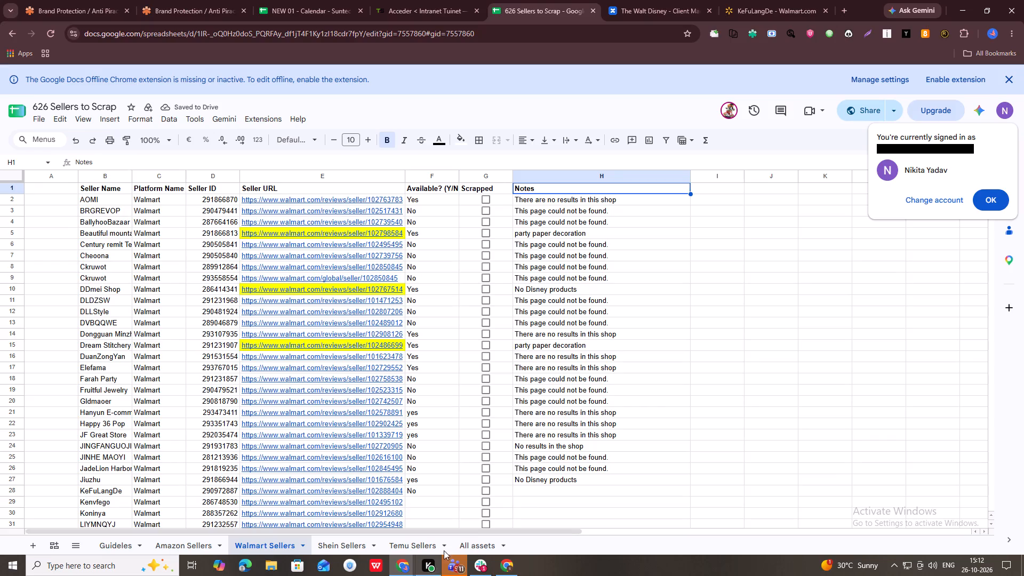
click(568, 447)
scroll(658, 444, down, 3)
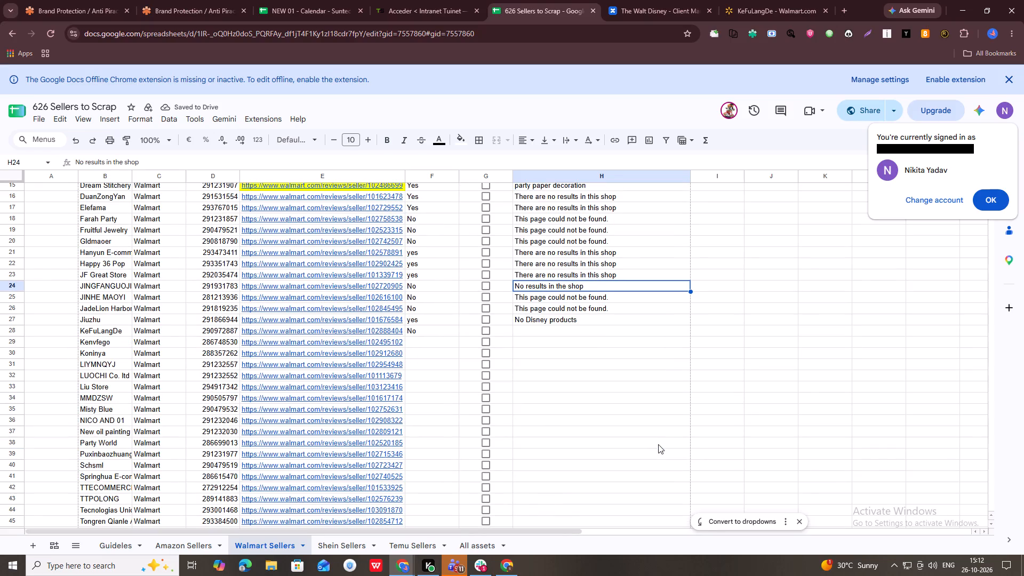
click(542, 309)
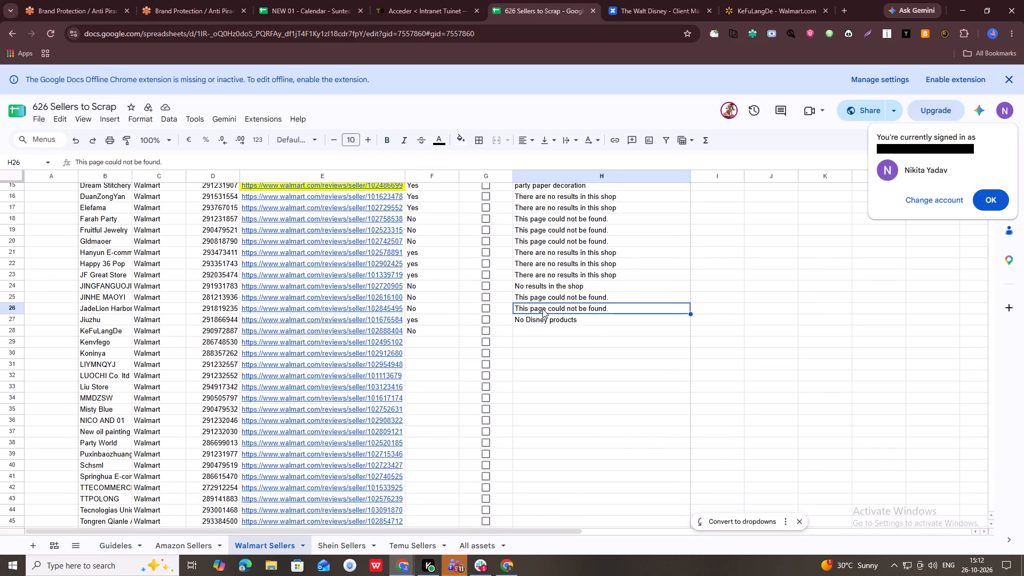
key(ctrl+c)
click(531, 329)
key(ctrl+v)
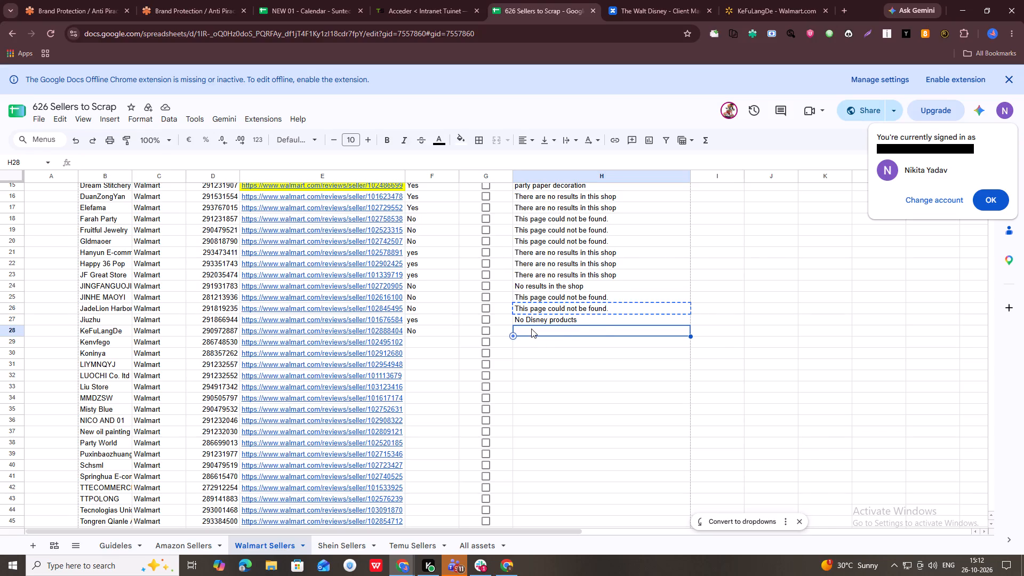
Copy Kenvfego's seller URL from the Walmart Sellers sheet and open it in the KeFuLangDe tab.
click(419, 337)
click(379, 345)
key(ctrl+c)
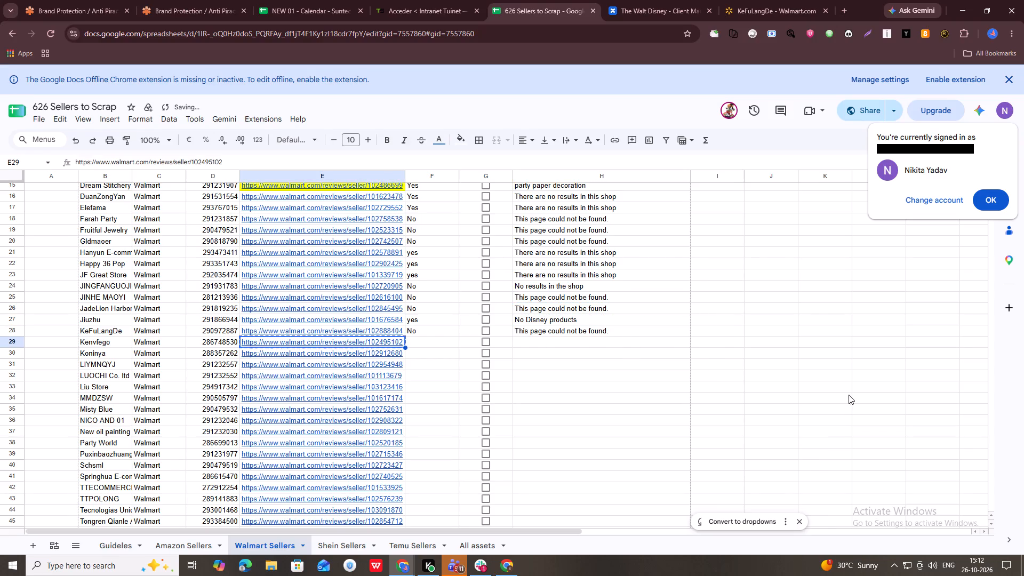
click(817, 0)
click(419, 29)
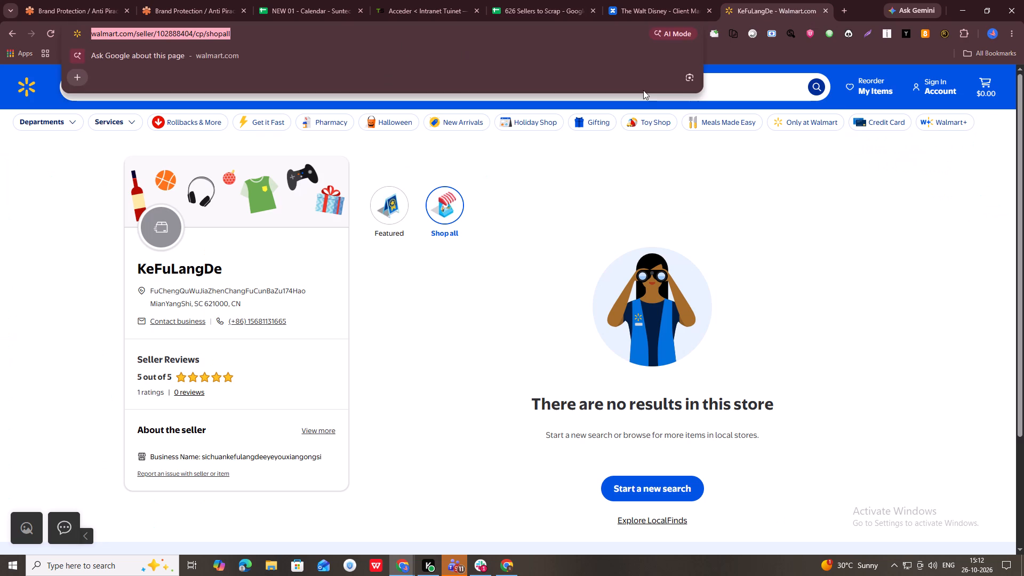
key(ctrl+v)
key(Return)
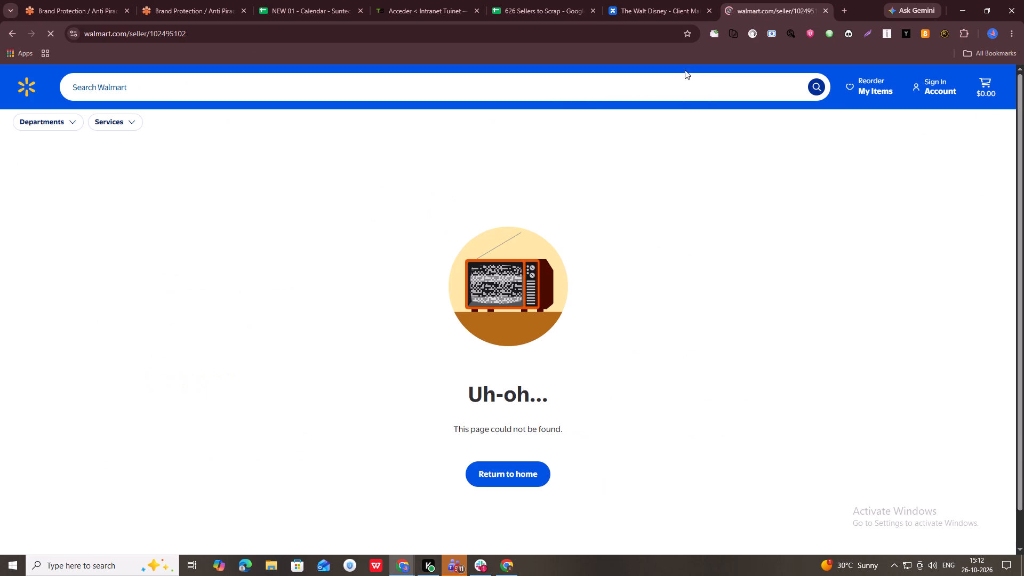
In 626 Sellers to Scrap, fill Kenvfego's availability "No" and note "This page could not be found." from the row above.
click(550, 0)
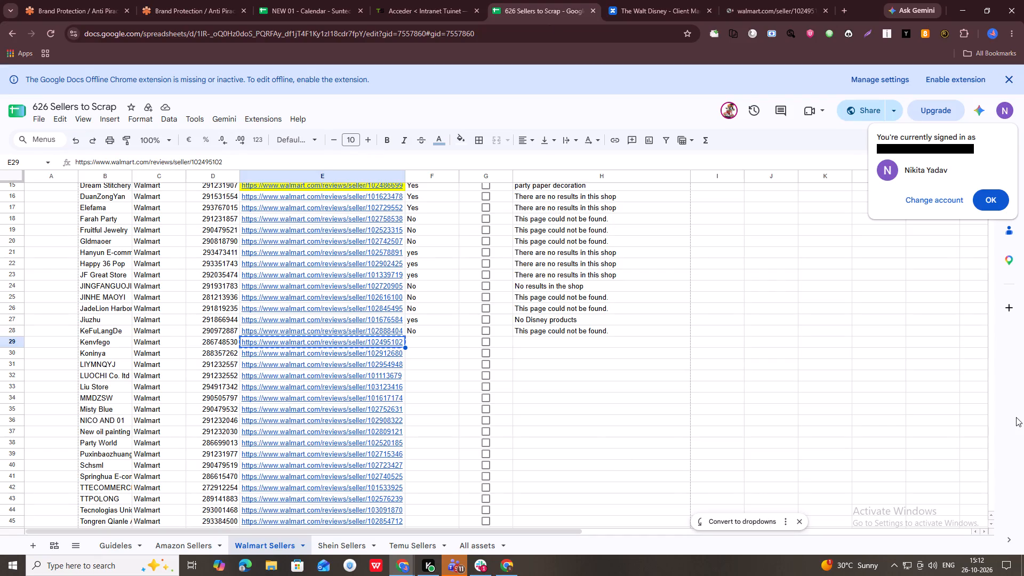
key(Right)
key(Up)
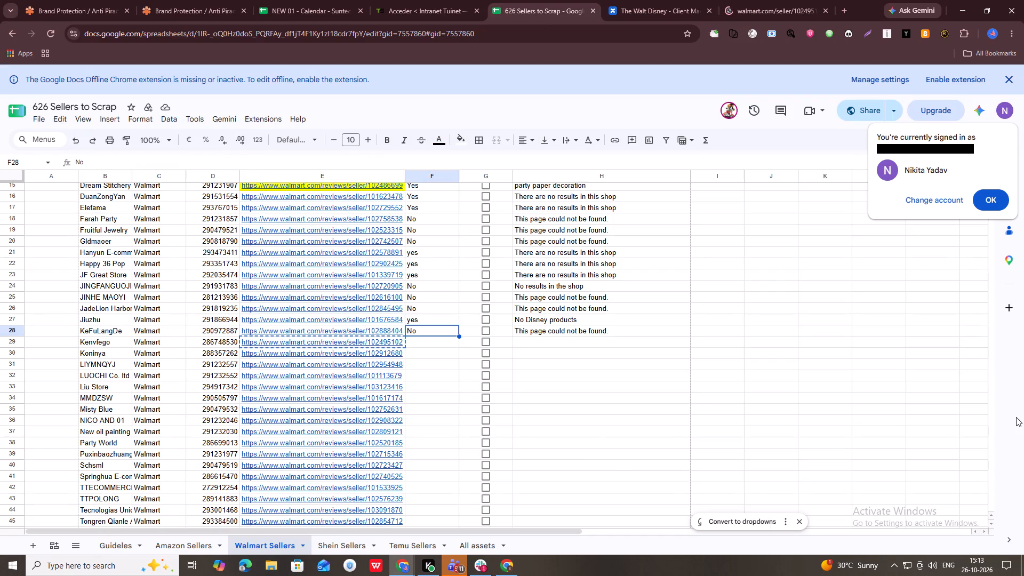
key(shift+Right)
key(Left)
key(Right)
key(ctrl+c)
key(Down)
key(ctrl+v)
key(Right)
key(Right)
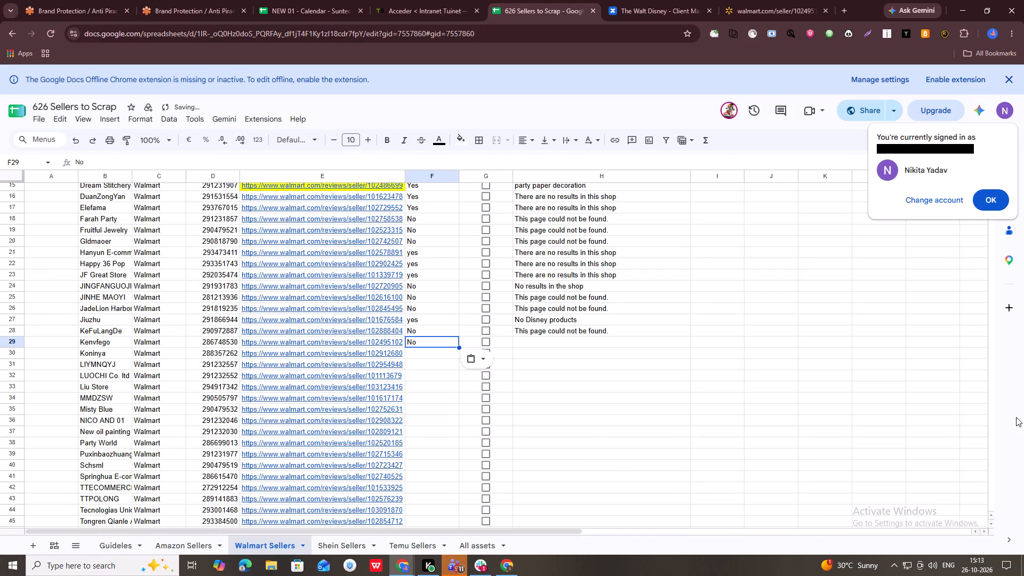
key(Right)
key(Left)
key(Right)
key(Right)
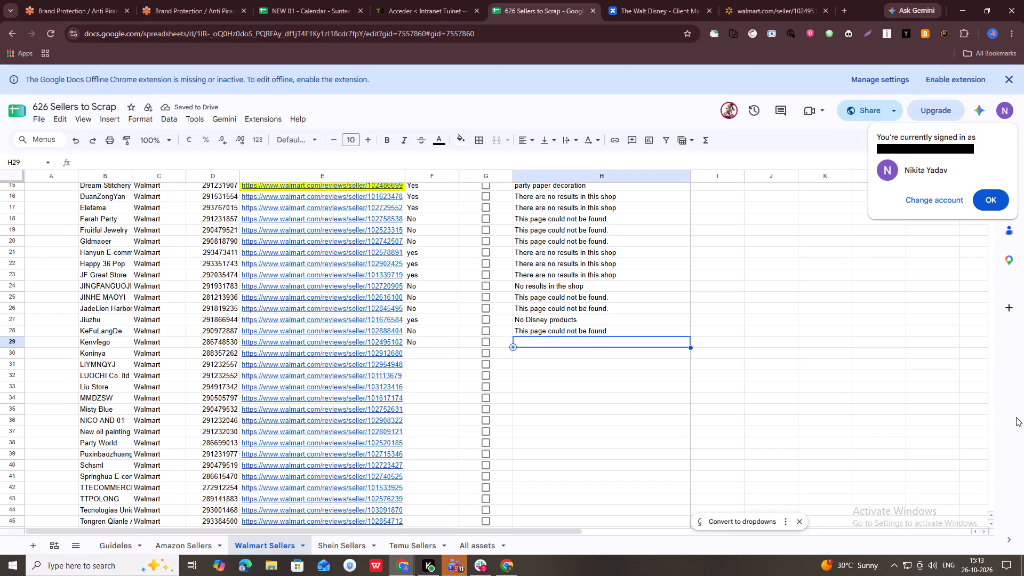
key(ctrl+d)
Copy Koninya's seller URL from the Walmart Sellers sheet, open it in the Kenvfego tab and show all the store's items.
key(Down)
key(Left)
key(Left)
key(Left)
key(ctrl+c)
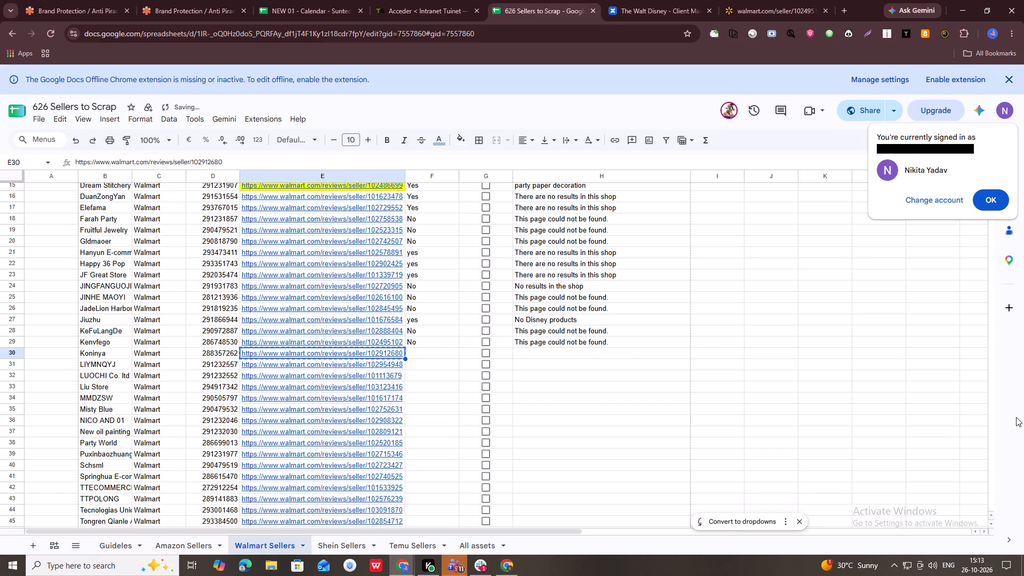
click(770, 0)
click(350, 29)
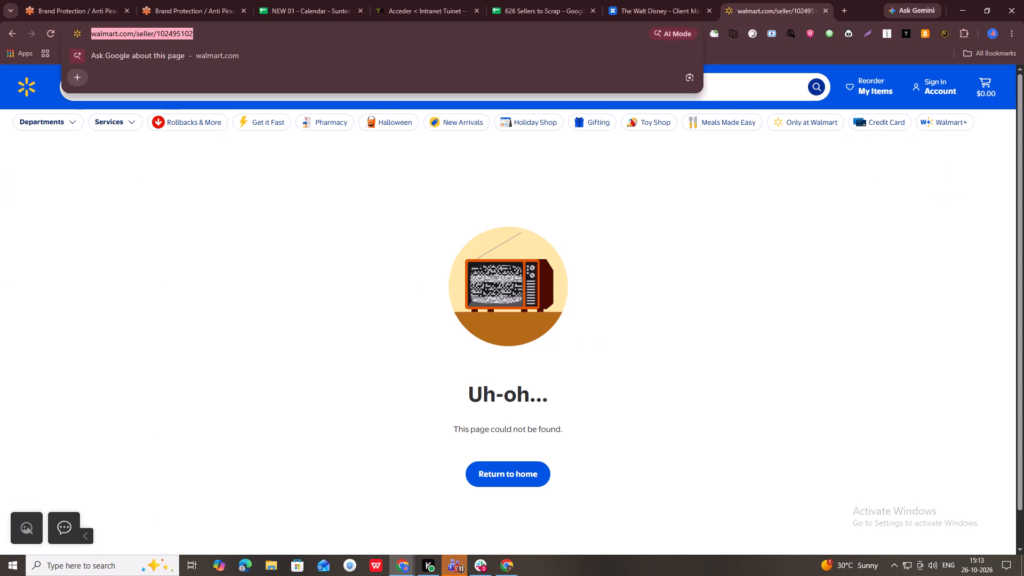
key(ctrl+v)
key(Return)
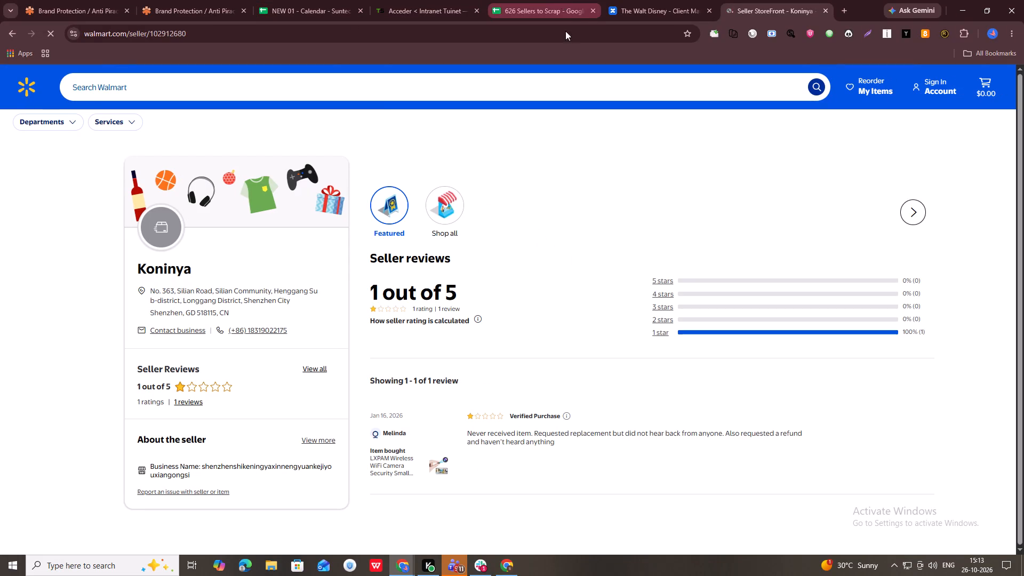
click(447, 217)
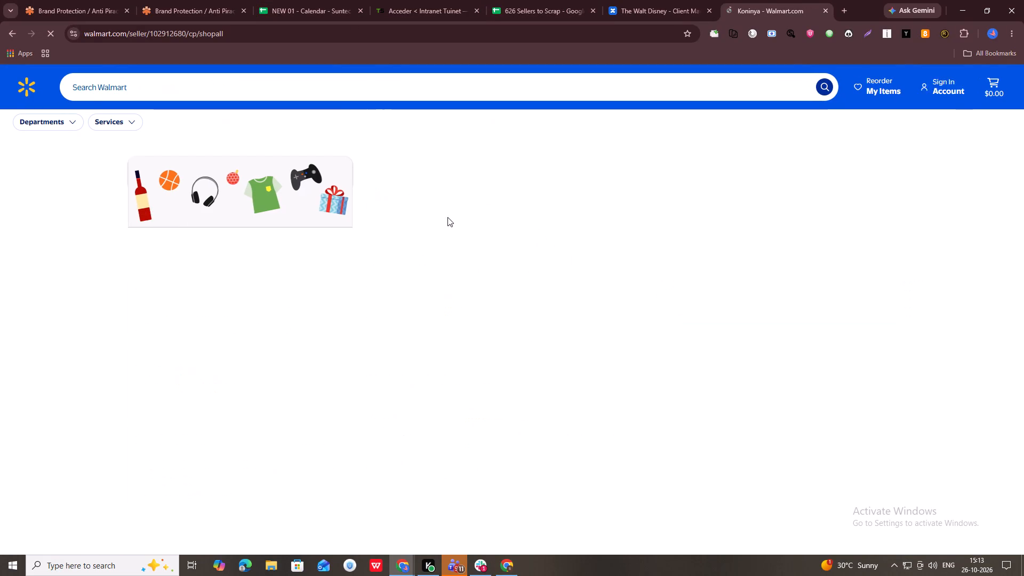
Check Koninya's items, and copy Jiuzhu's availability "yes" and note "No Disney products" into Koninya's row in 626 Sellers to Scrap.
scroll(742, 423, down, 2)
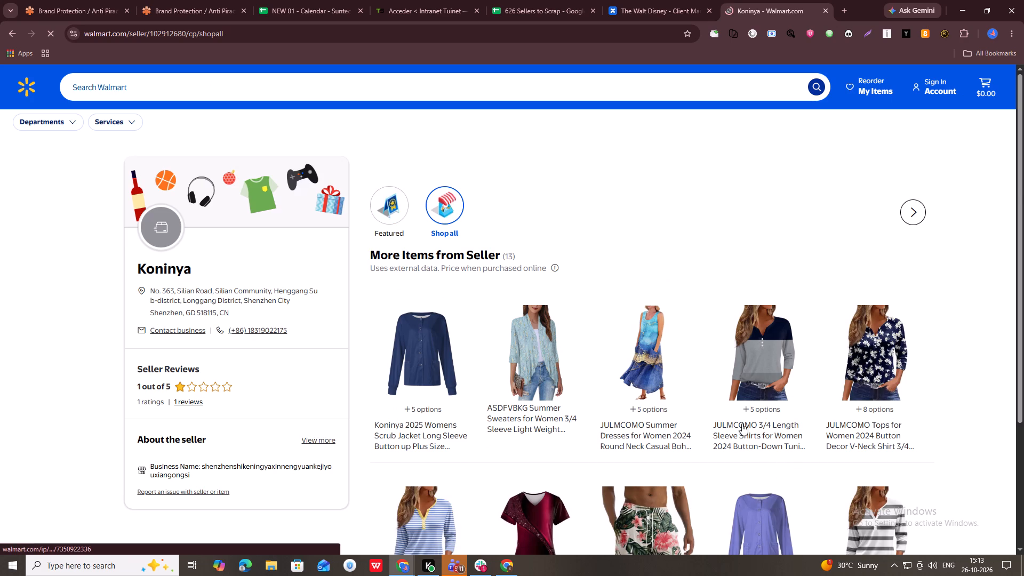
scroll(742, 423, down, 11)
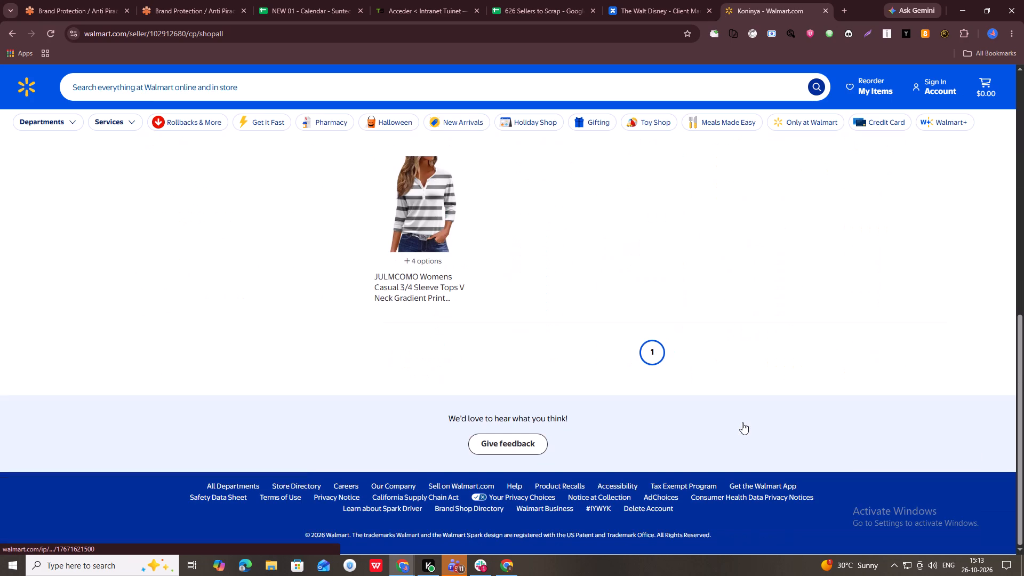
scroll(742, 422, up, 17)
click(558, 0)
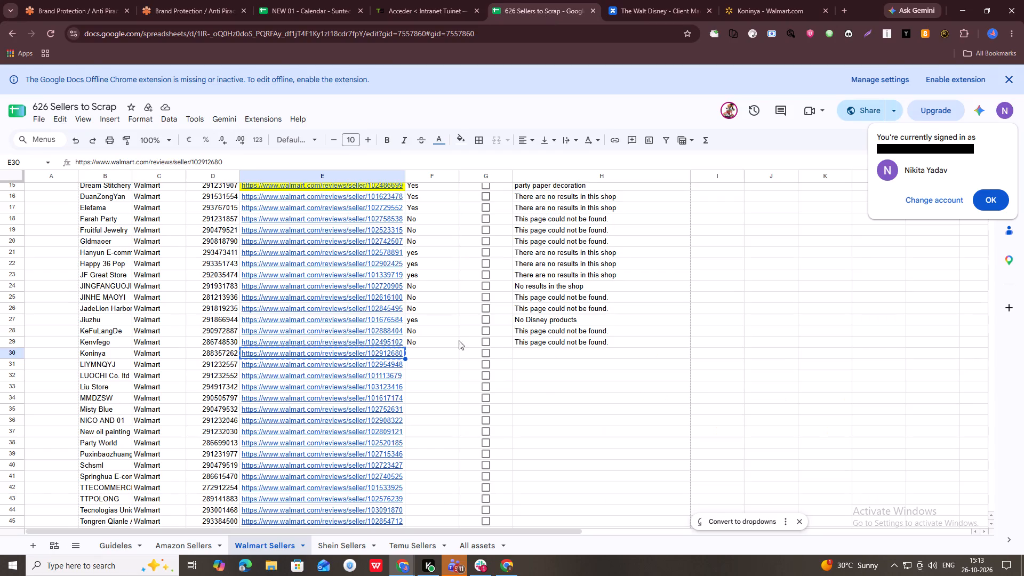
click(427, 323)
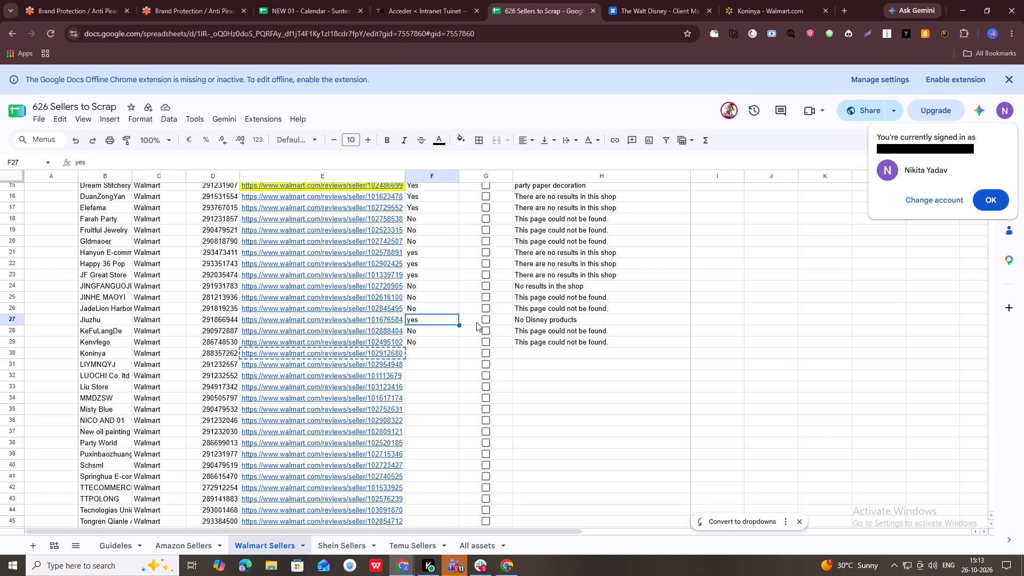
key(ctrl+c)
click(421, 353)
key(ctrl+v)
click(570, 318)
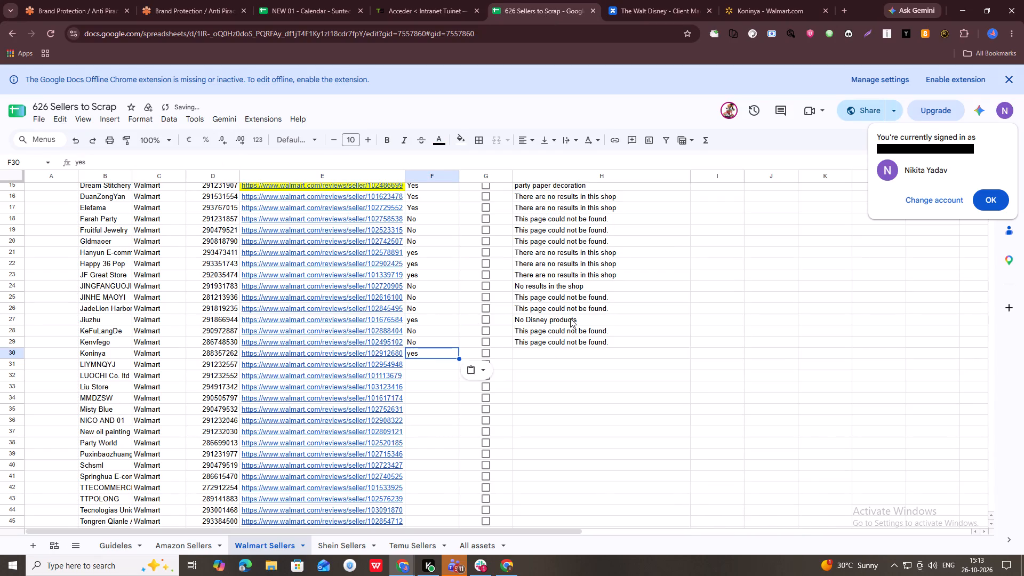
key(ctrl+c)
click(557, 353)
key(ctrl+v)
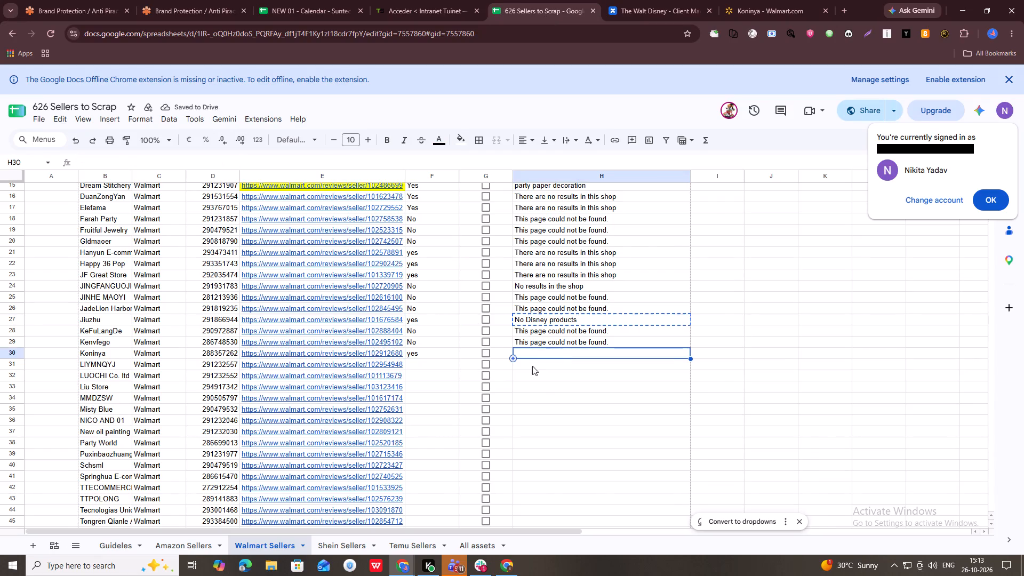
Copy LIYMNQYJ's seller URL from the Walmart Sellers sheet and open it in the Koninya tab.
scroll(385, 359, down, 12)
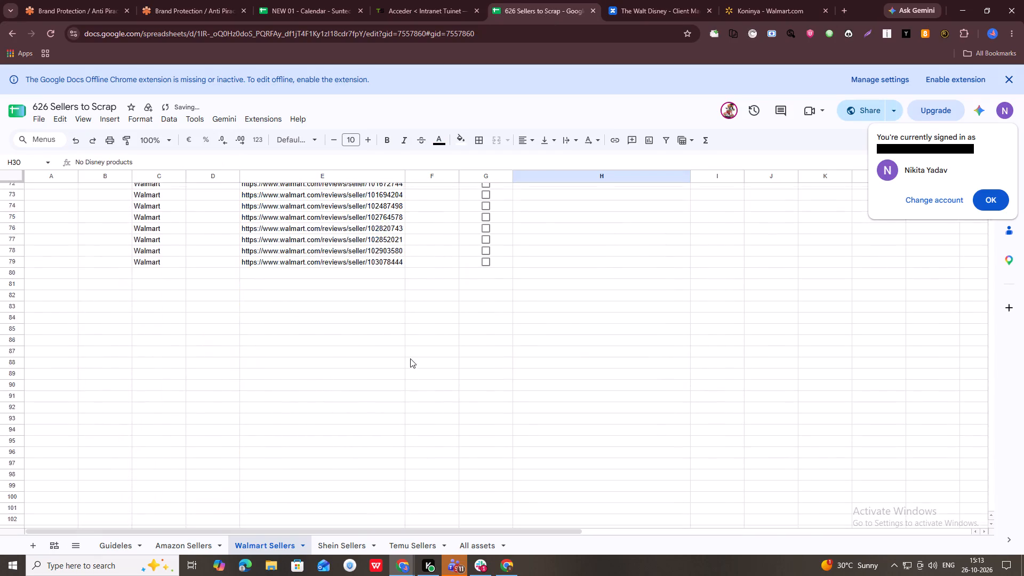
scroll(410, 358, up, 5)
click(393, 405)
scroll(496, 390, up, 5)
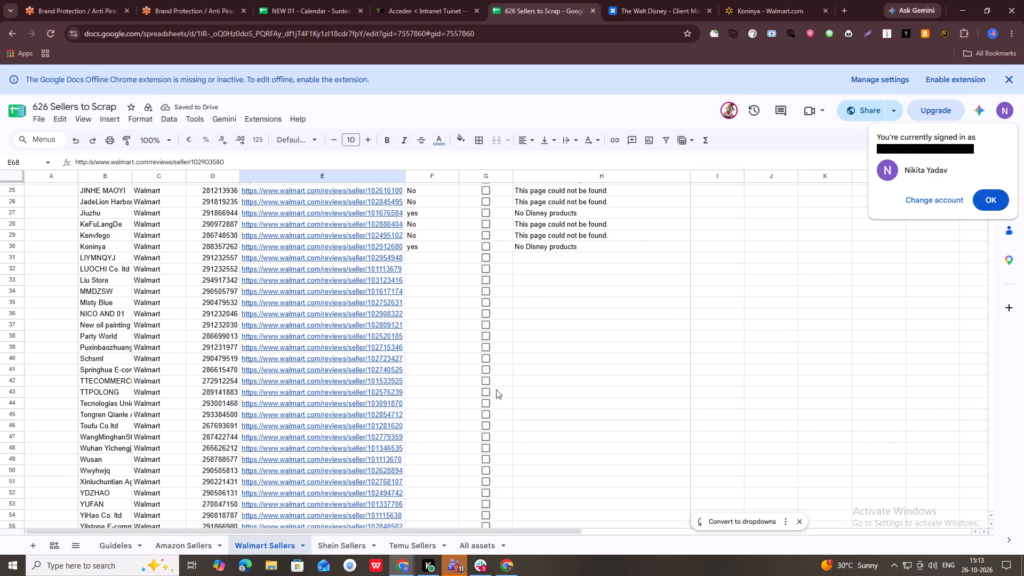
shift+click(390, 261)
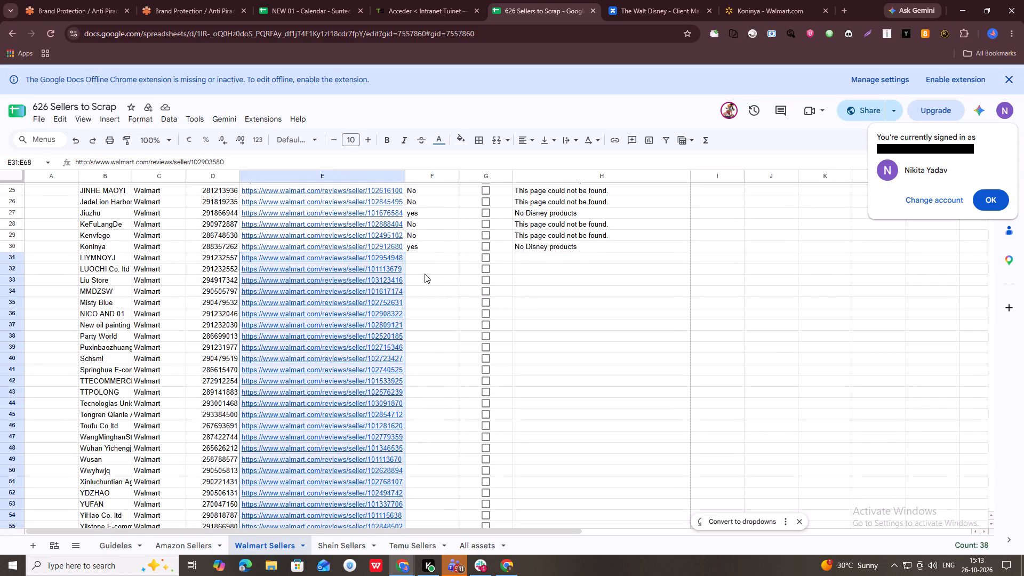
click(414, 257)
click(364, 259)
key(ctrl+c)
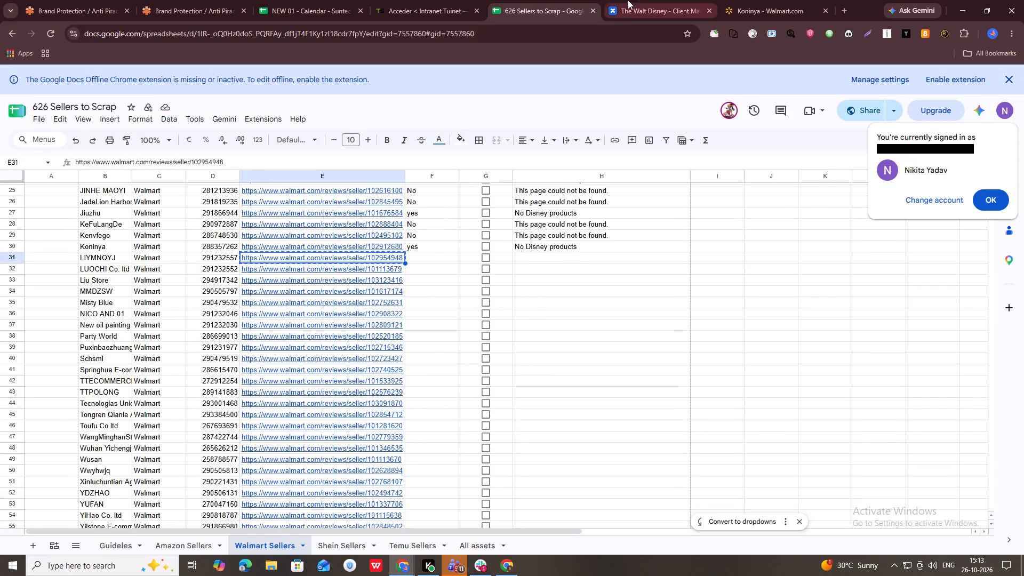
click(764, 0)
click(325, 31)
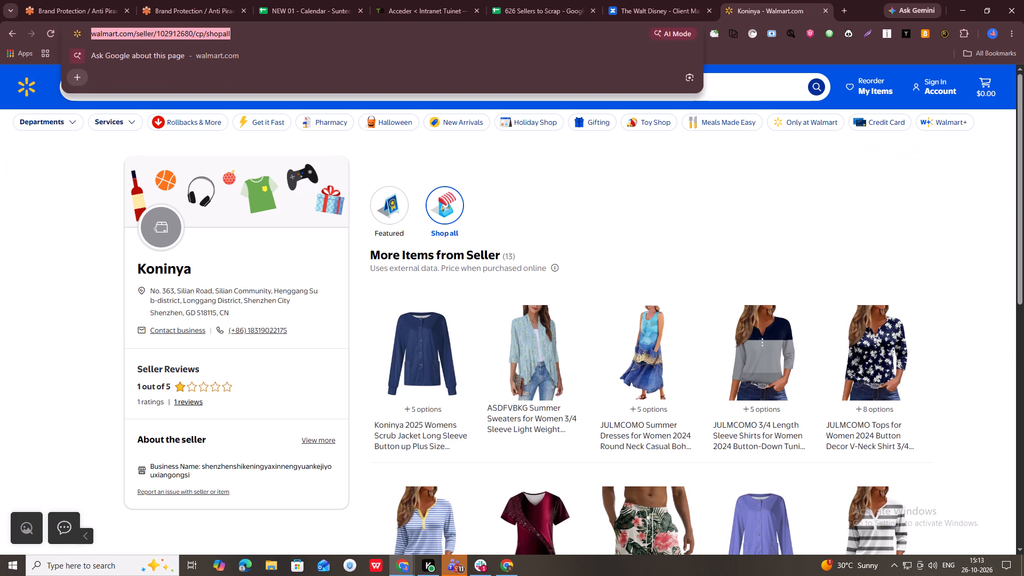
key(ctrl+v)
key(Return)
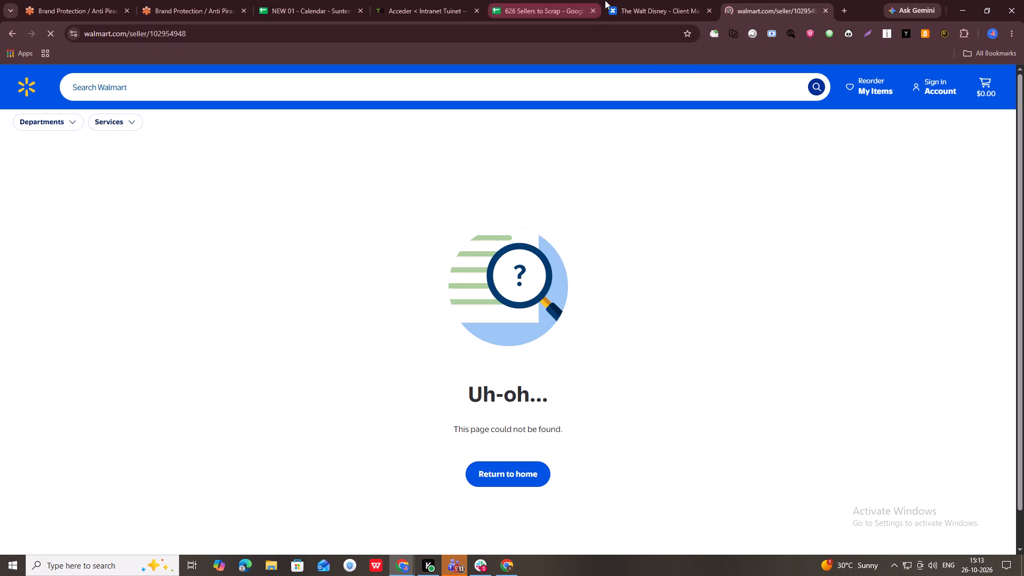
In 626 Sellers to Scrap, set LIYMNQYJ's availability to "No" and copy Kenvfego's note "This page could not be found." into its row.
click(536, 0)
click(427, 260)
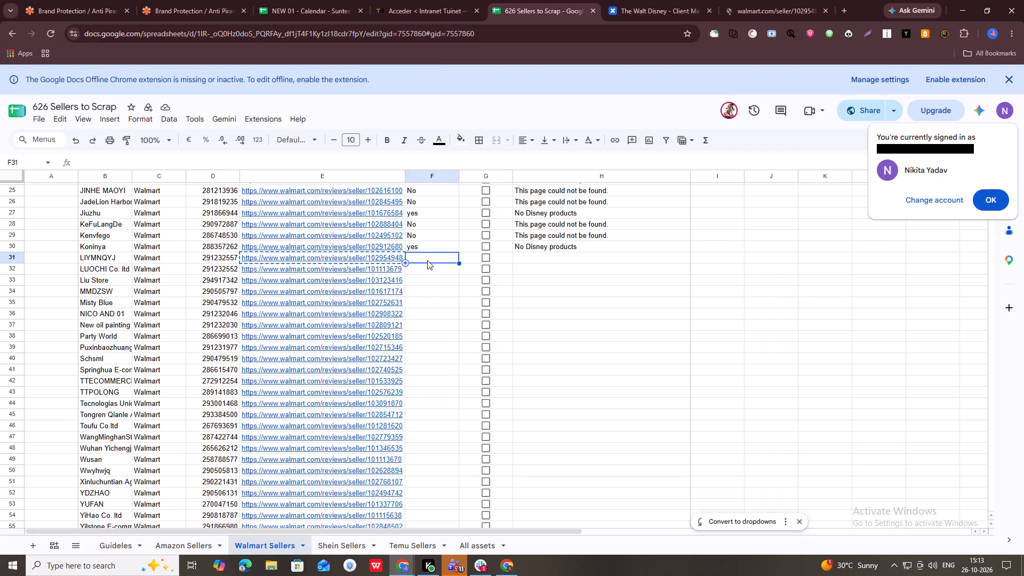
text(No)
key(Right)
key(Right)
key(ctrl+Up)
key(Up)
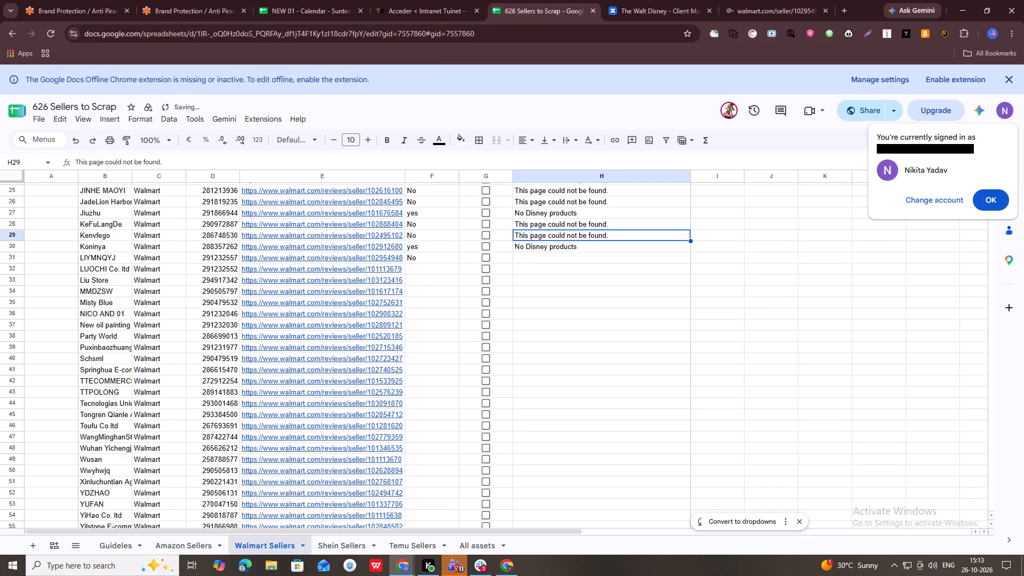
key(ctrl+c)
key(Down)
key(Down)
key(ctrl+v)
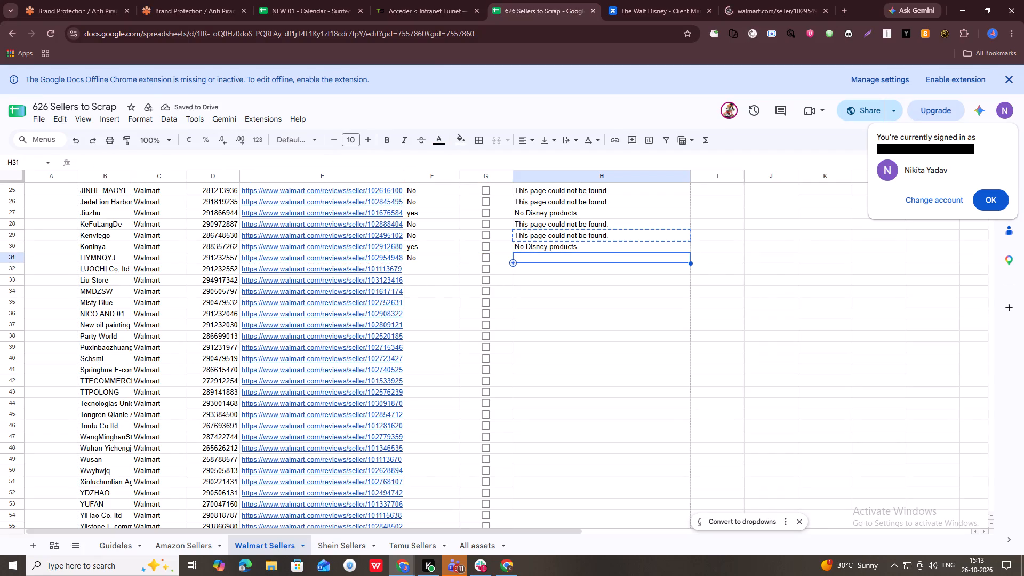
Recheck LIYMNQYJ's seller page on Walmart and reload it.
click(755, 0)
scroll(550, 397, down, 7)
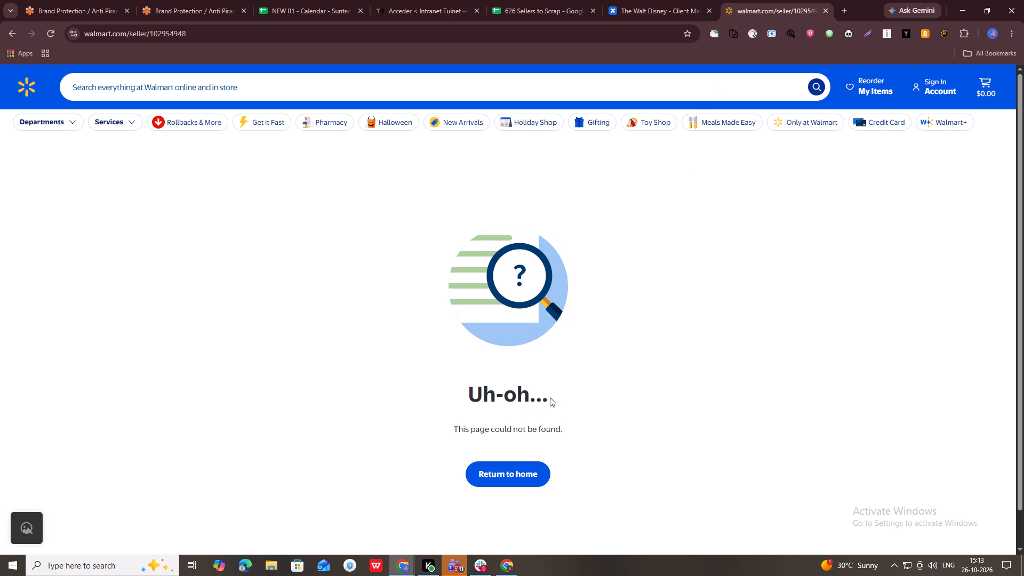
scroll(550, 397, up, 8)
scroll(550, 397, down, 7)
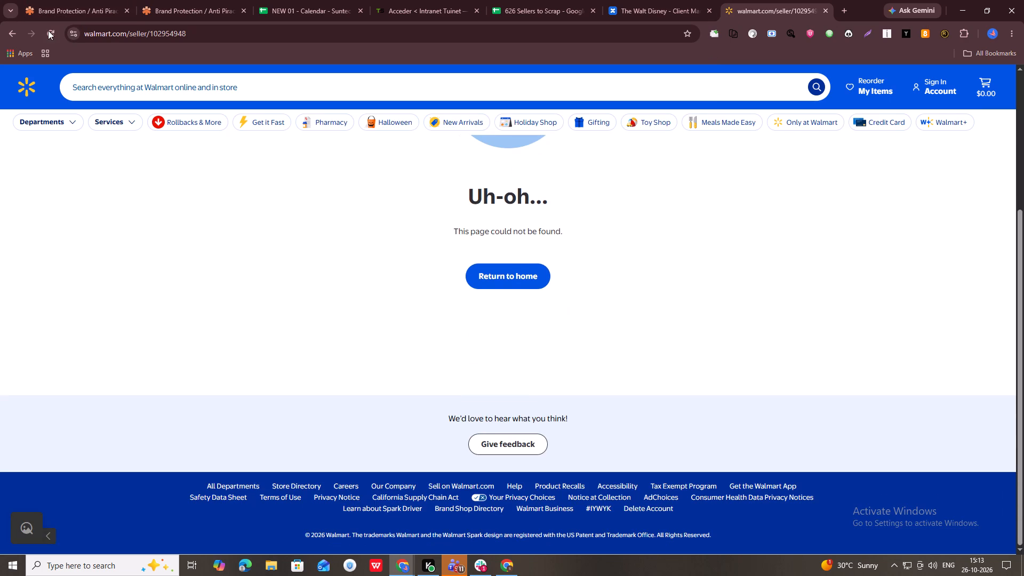
click(47, 29)
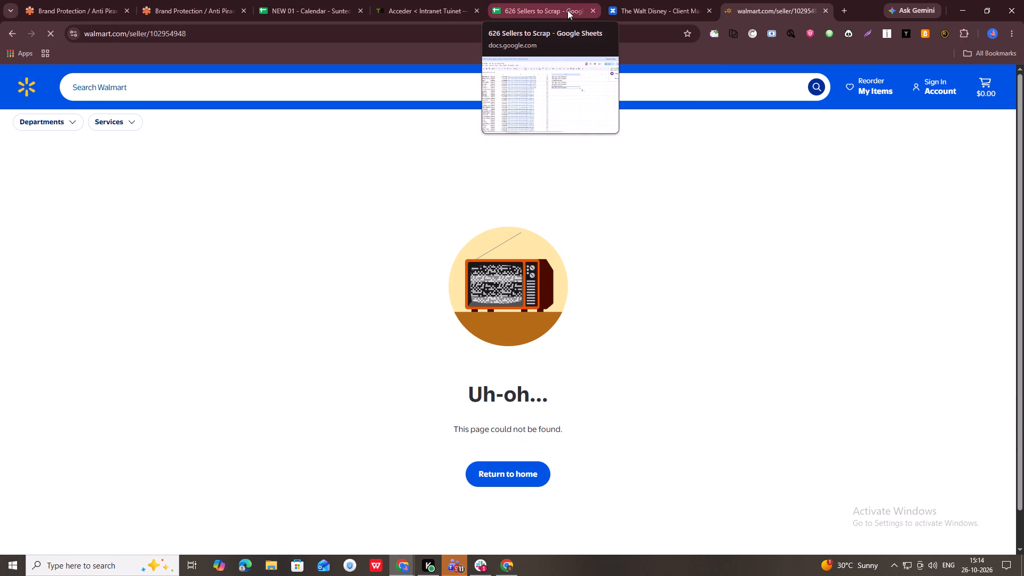
Copy LUOCHI Co. ltd's seller URL from the Walmart Sellers sheet and open it in the LIYMNQYJ tab.
click(567, 10)
click(366, 271)
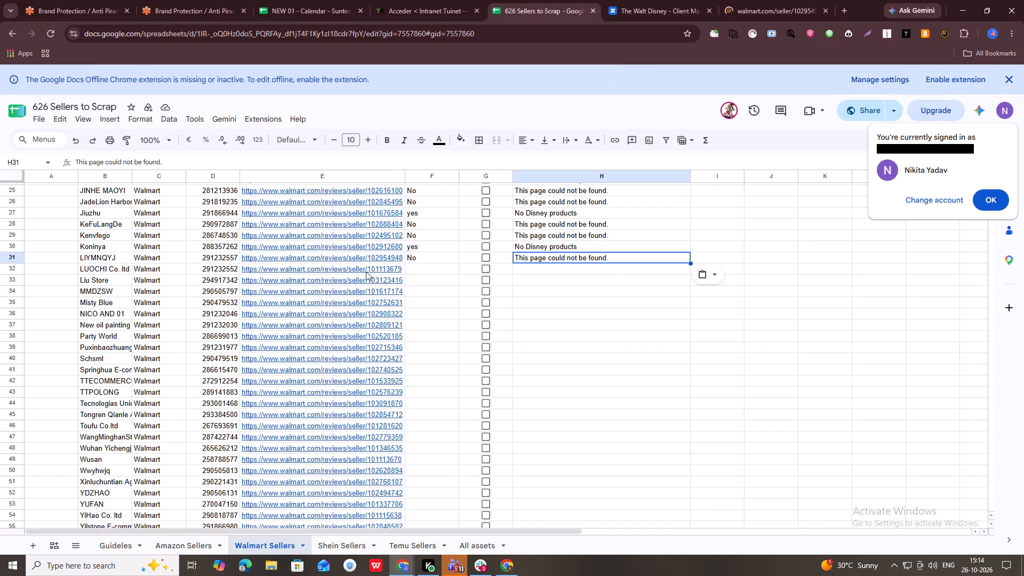
key(ctrl+c)
click(770, 0)
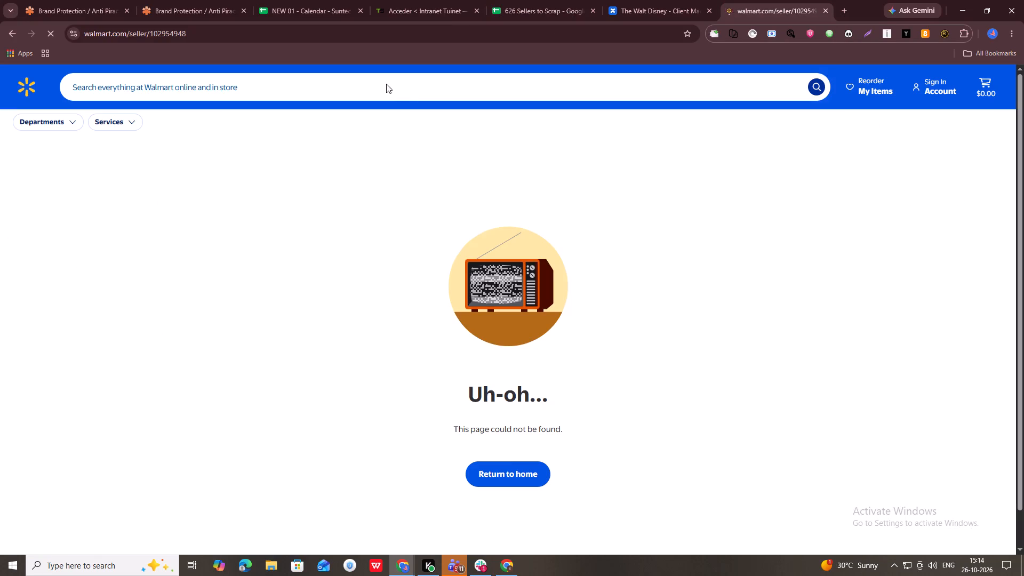
click(395, 35)
key(ctrl+v)
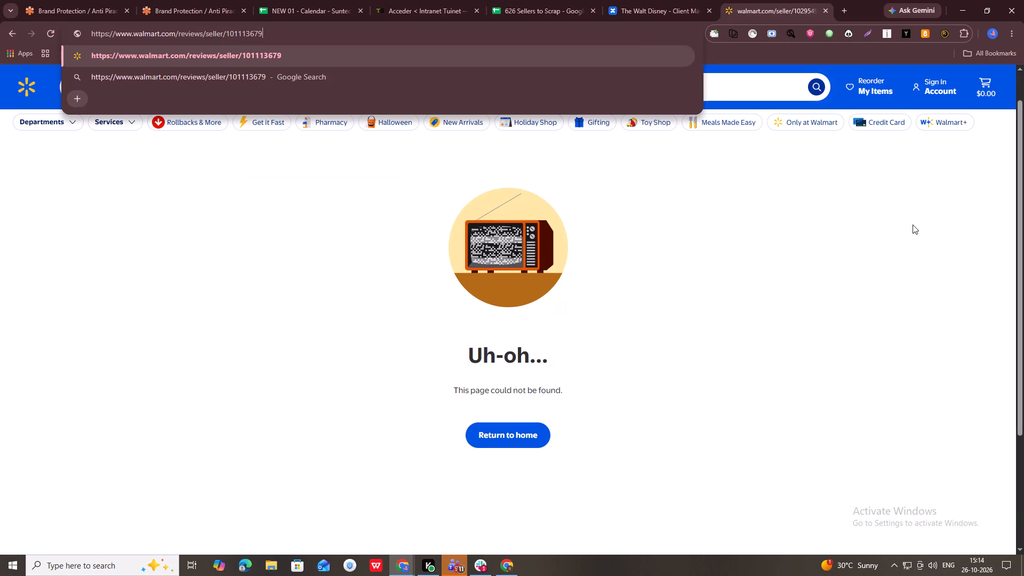
key(Return)
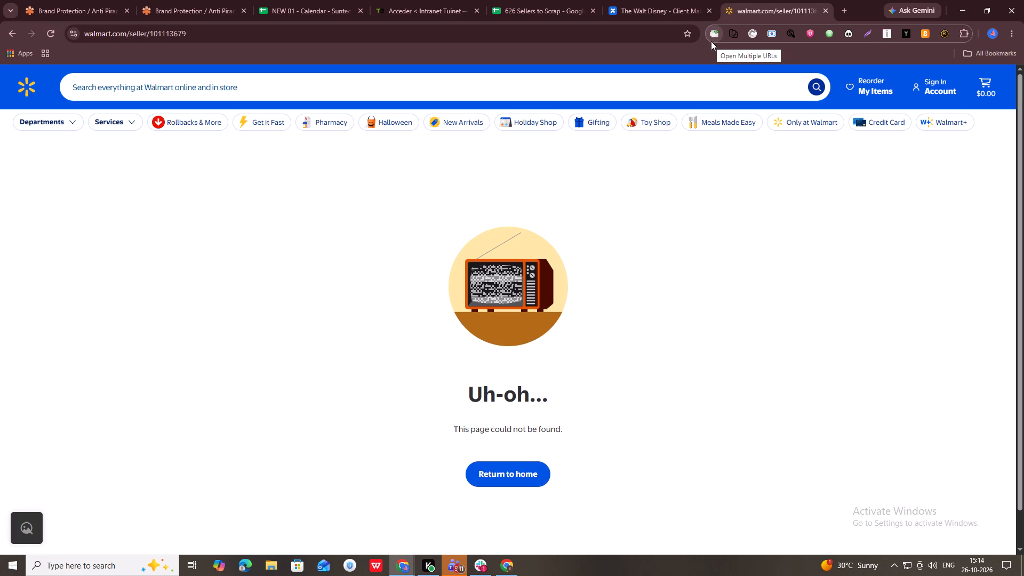
In 626 Sellers to Scrap, fill LUOCHI Co. ltd's availability "No" and note "This page could not be found." from the row above.
click(527, 0)
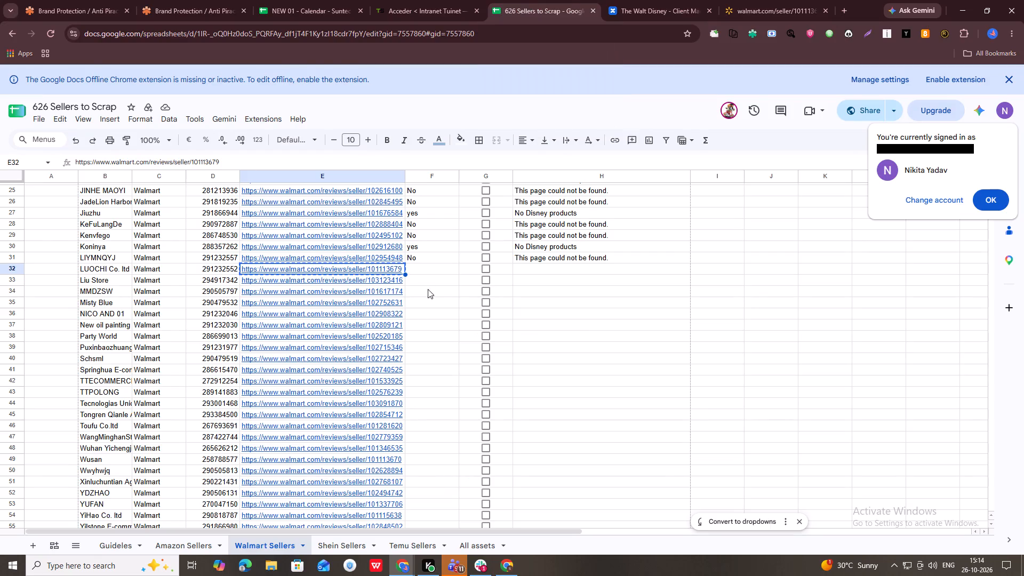
click(428, 273)
key(ctrl+d)
key(Right)
key(Right)
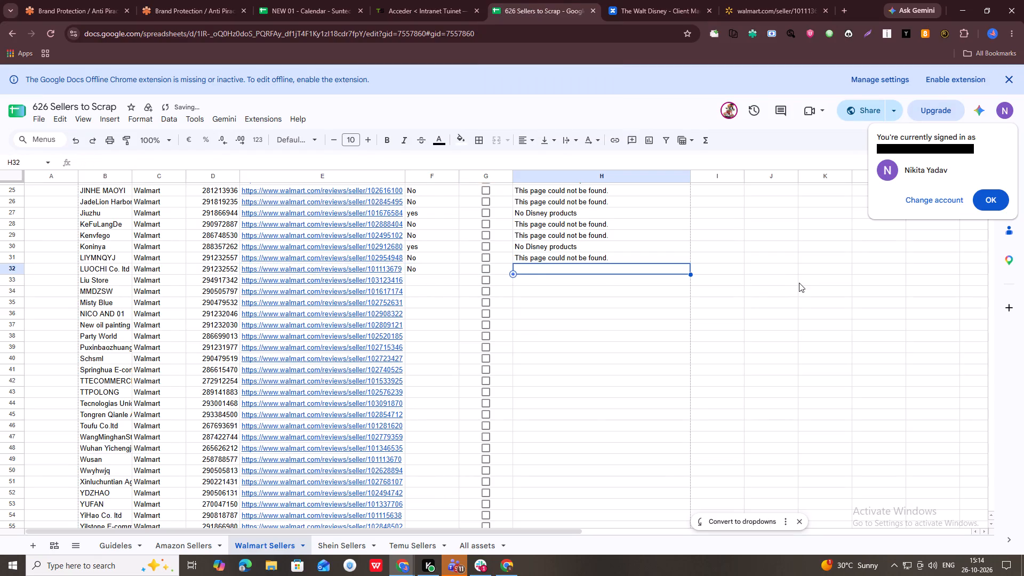
key(ctrl+d)
Copy Liu Store's seller URL from the Walmart Sellers sheet and open it in the LUOCHI Co. ltd tab.
key(Down)
key(Left)
key(Left)
key(Left)
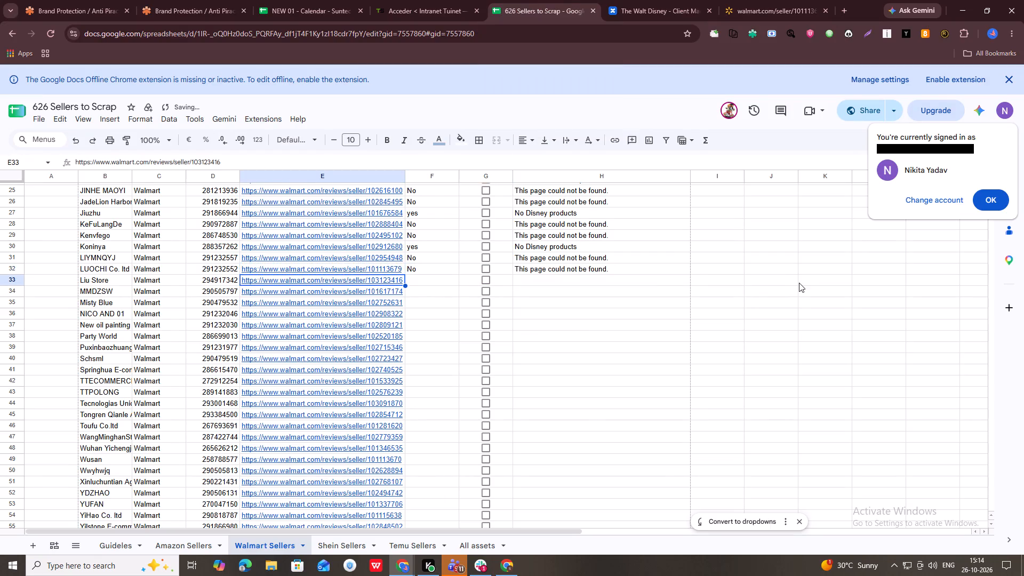
key(ctrl+c)
click(770, 0)
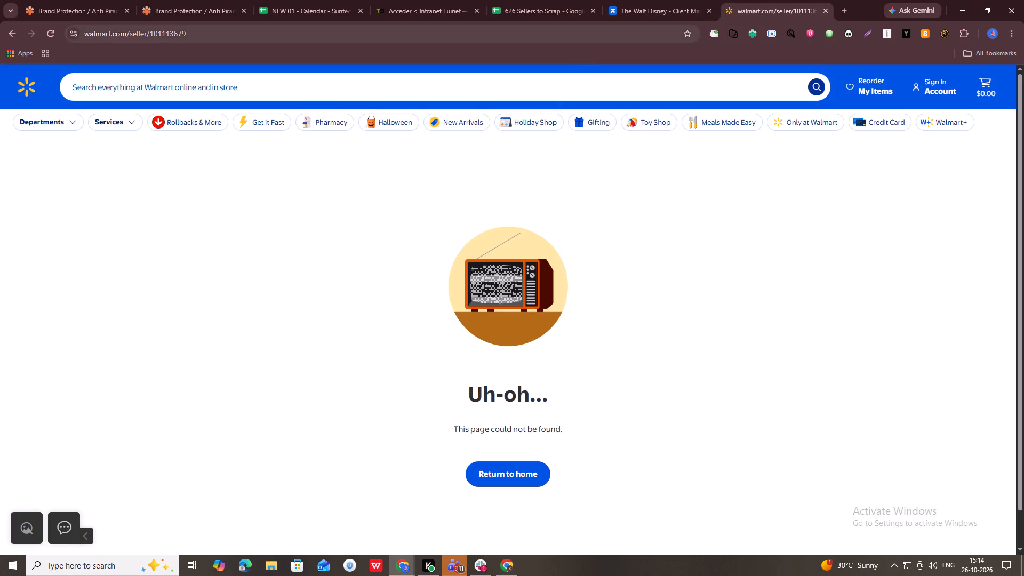
click(441, 30)
right_click(441, 30)
key(ctrl+a)
key(ctrl+v)
key(Return)
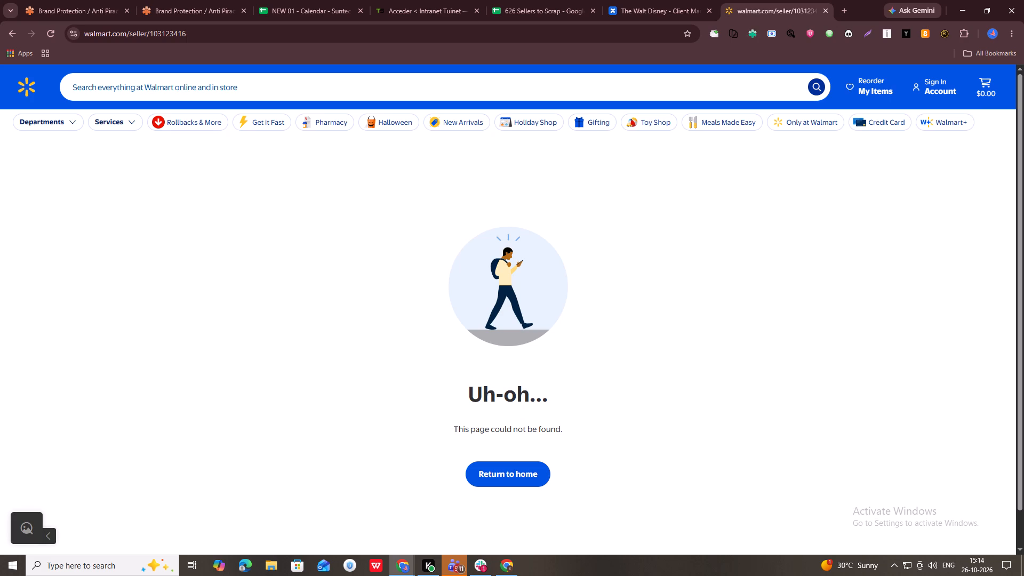
In 626 Sellers to Scrap, fill Liu Store's availability "No" and note "This page could not be found." from the row above.
click(531, 7)
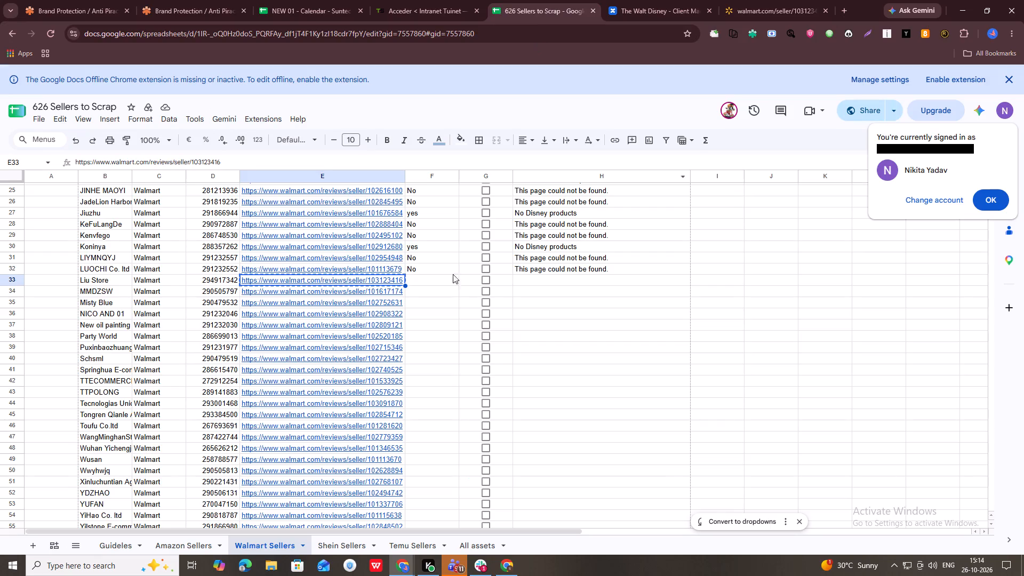
click(416, 278)
key(ctrl+d)
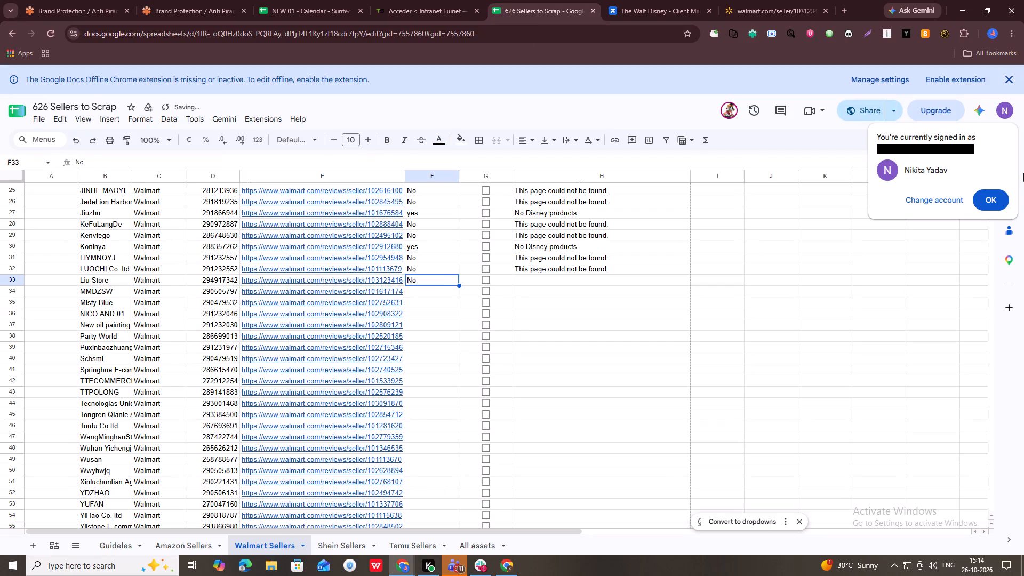
key(Right)
key(Right)
key(ctrl+d)
Copy MMDZSW's seller URL from the Walmart Sellers sheet, open it in the Liu Store tab and show all the store's items.
key(Down)
key(Left)
key(Left)
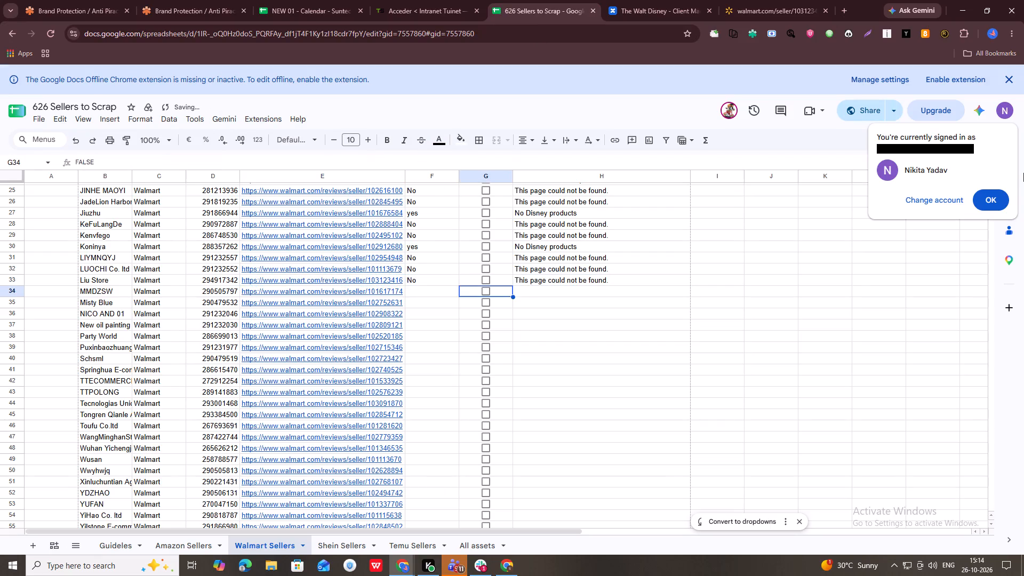
key(Left)
key(ctrl+c)
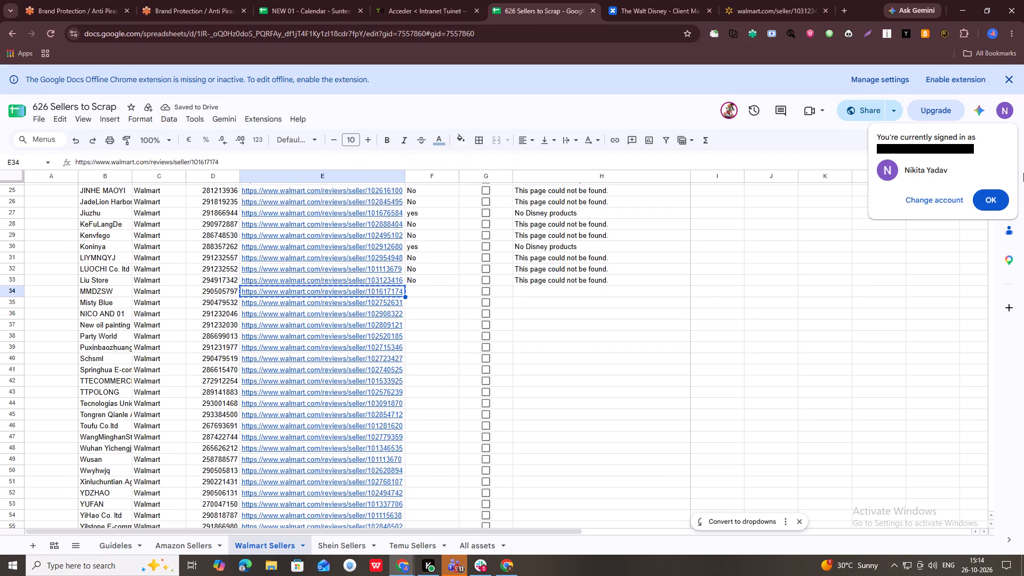
click(798, 0)
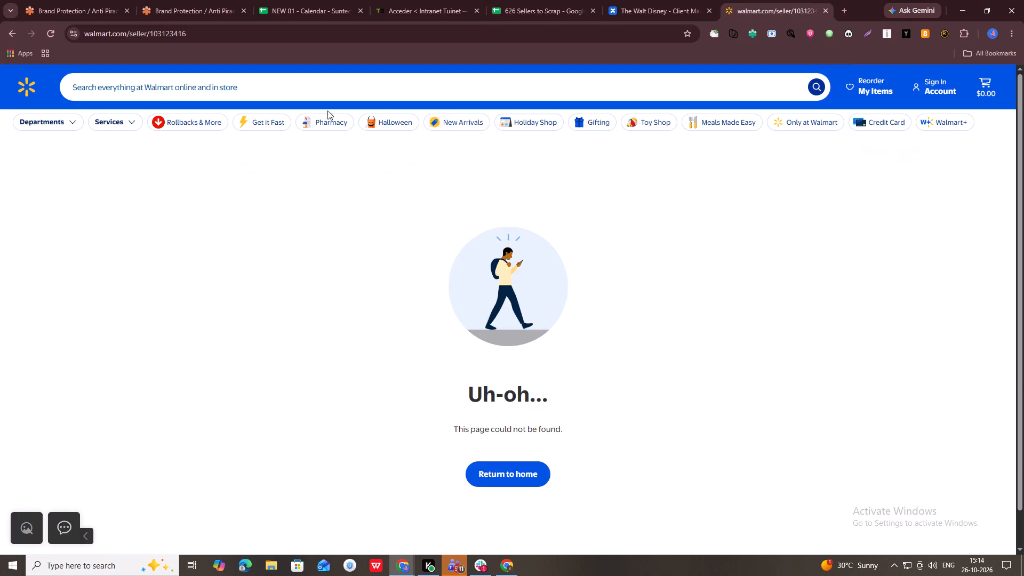
click(351, 43)
click(354, 37)
key(ctrl+v)
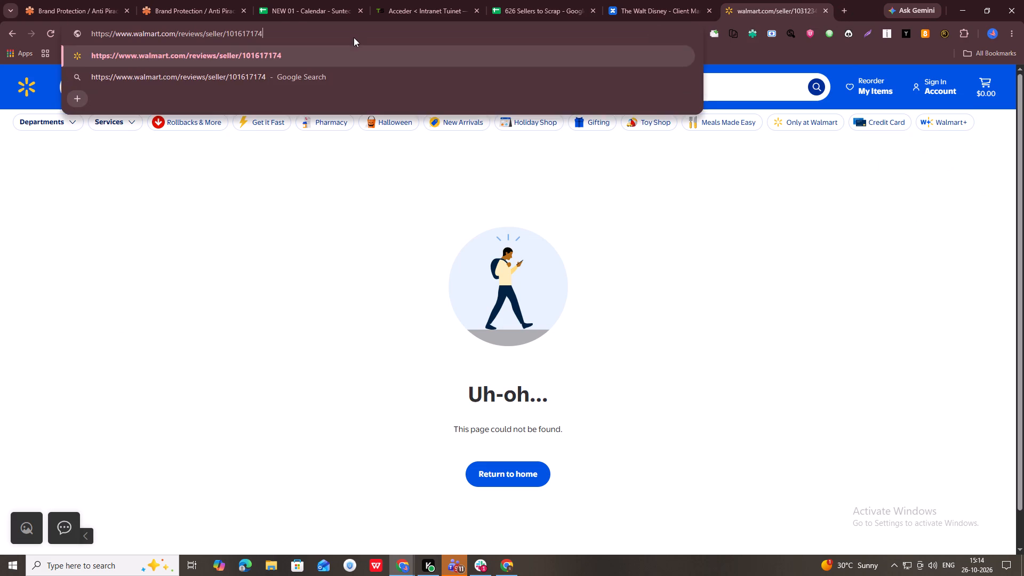
key(Return)
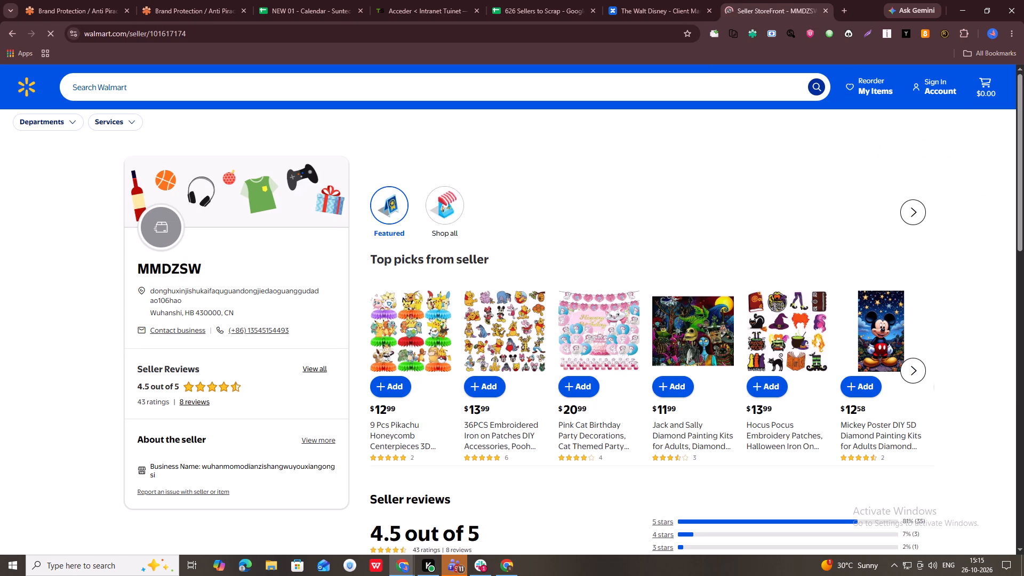
click(437, 212)
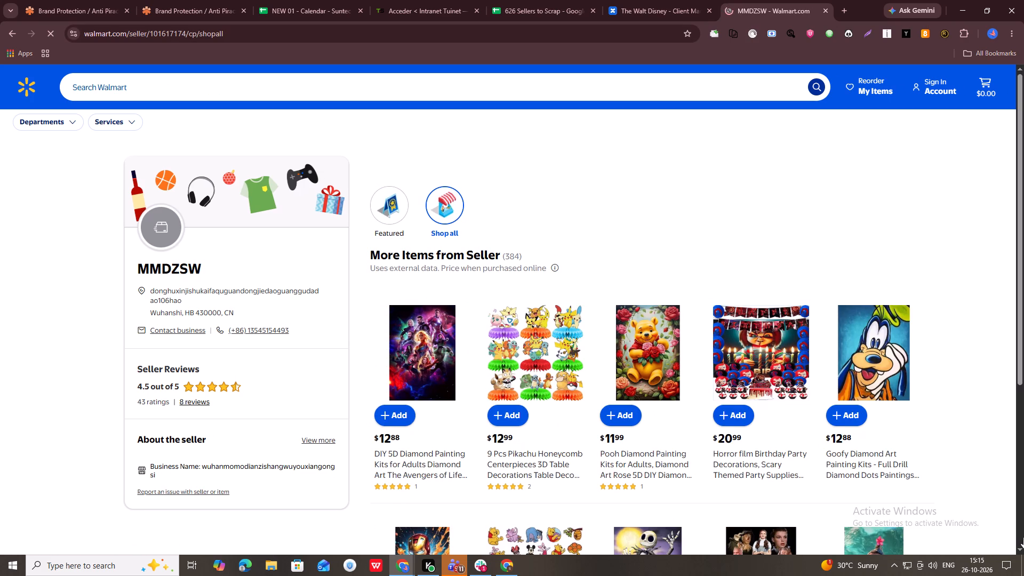
Examine the first page of MMDZSW's store items for Disney-related products.
scroll(806, 442, down, 4)
scroll(691, 438, down, 5)
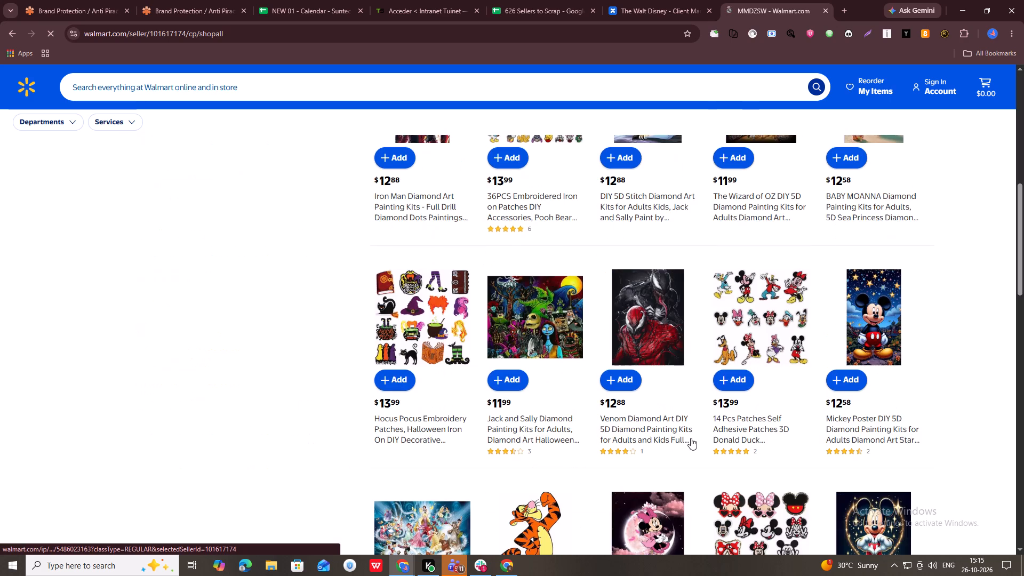
scroll(670, 425, up, 5)
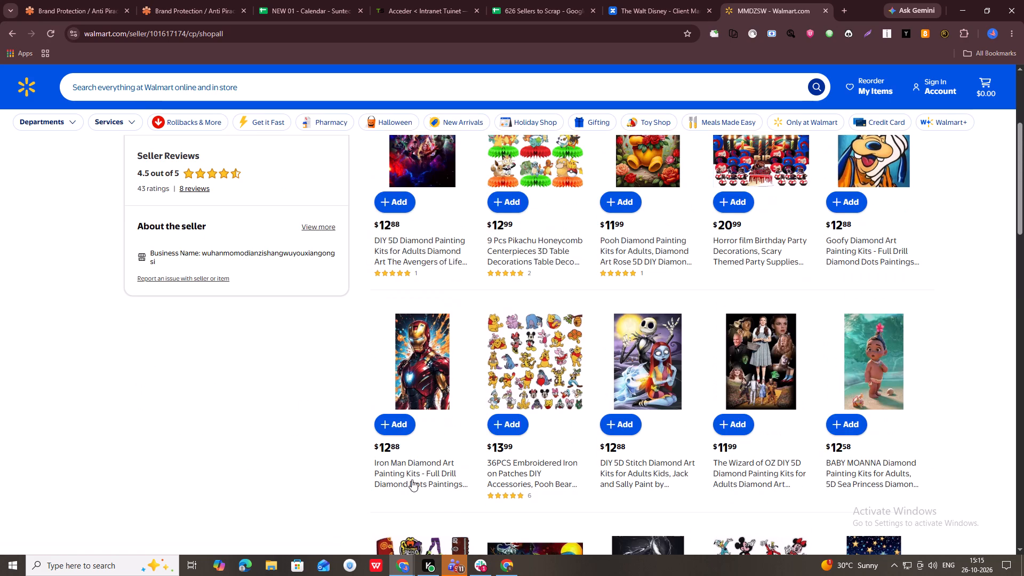
scroll(709, 407, down, 6)
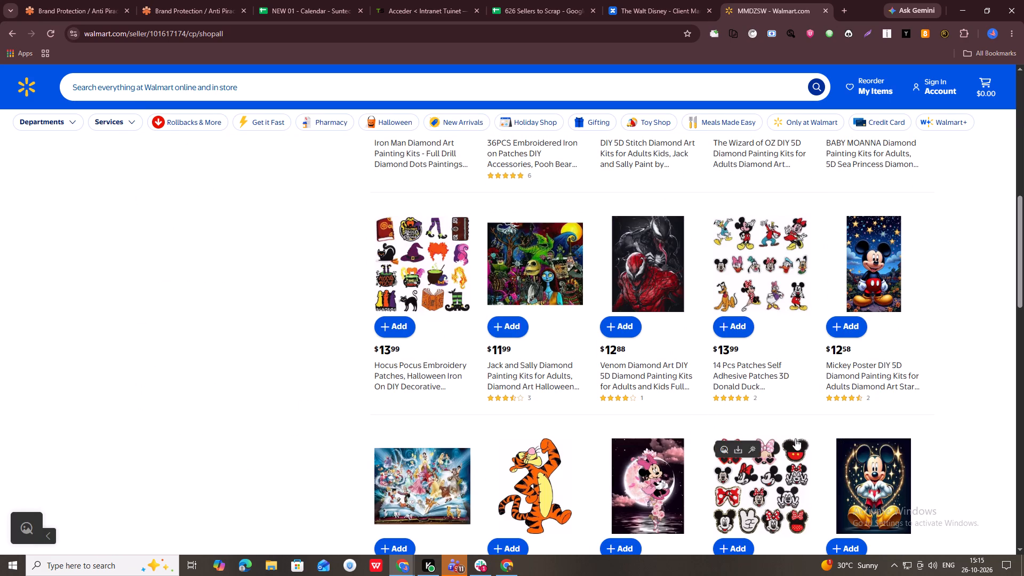
scroll(795, 432, down, 13)
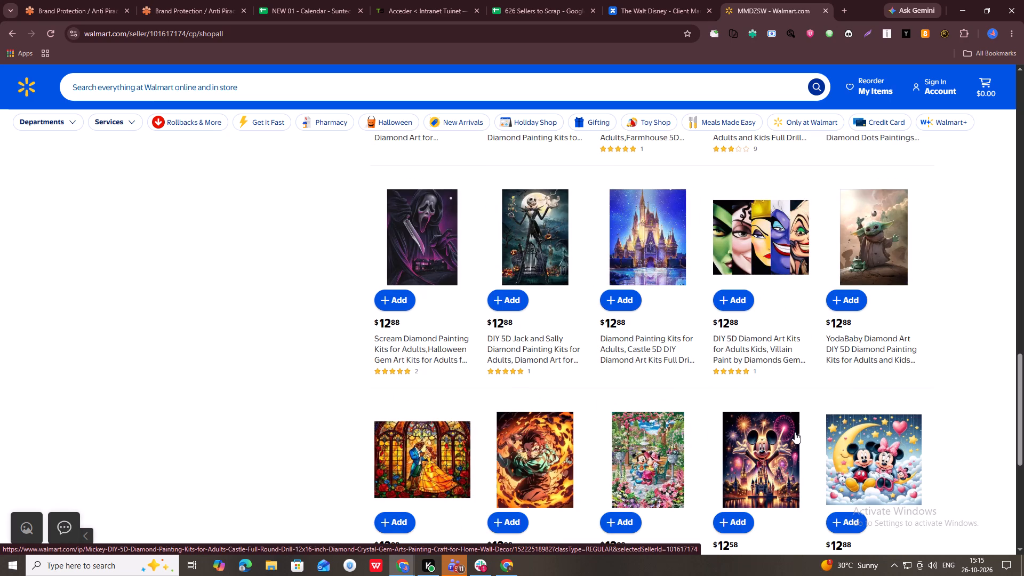
scroll(794, 428, down, 5)
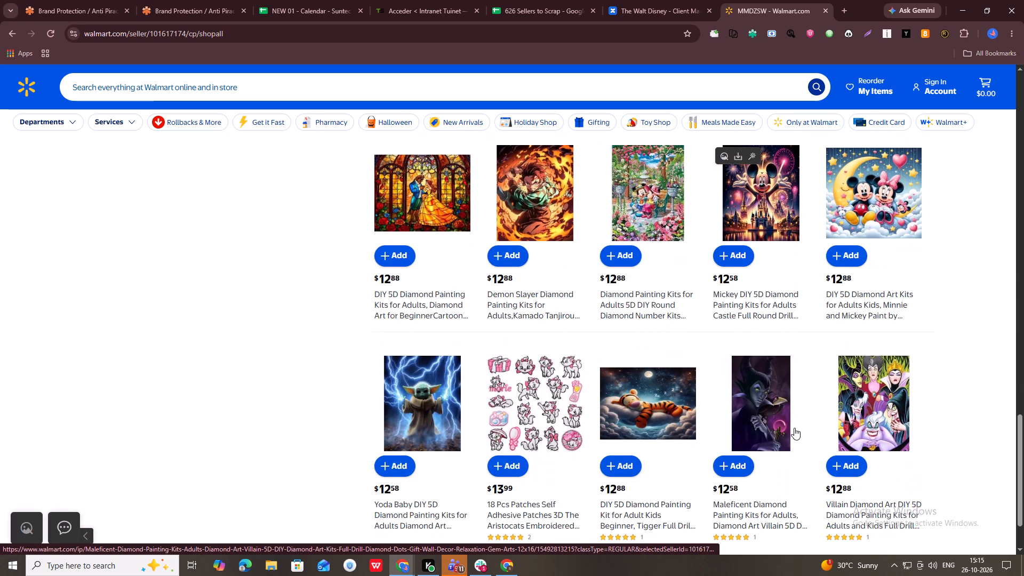
scroll(742, 421, down, 10)
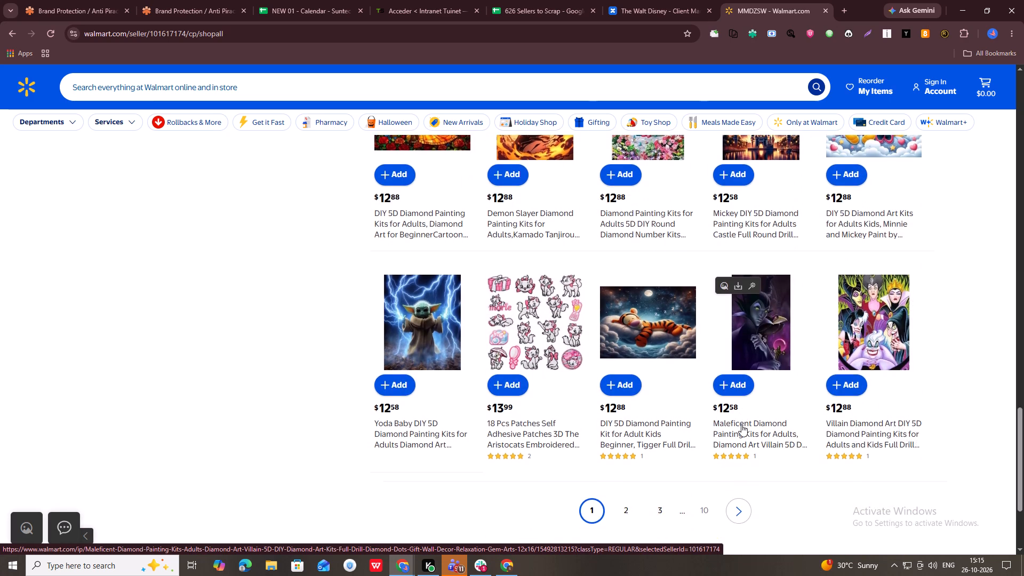
scroll(741, 425, down, 4)
scroll(741, 425, up, 8)
scroll(741, 425, up, 20)
scroll(741, 425, up, 10)
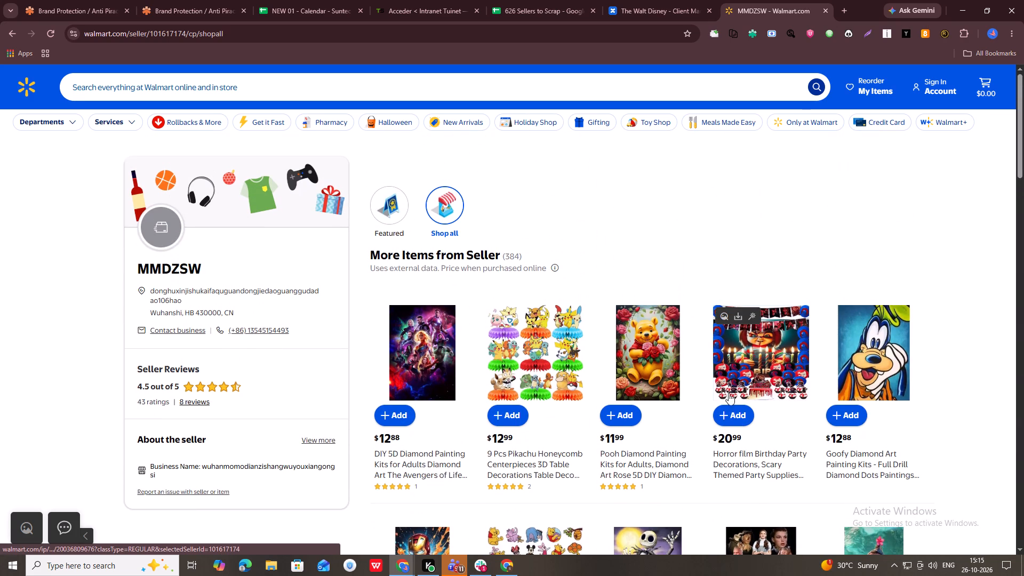
scroll(723, 389, down, 2)
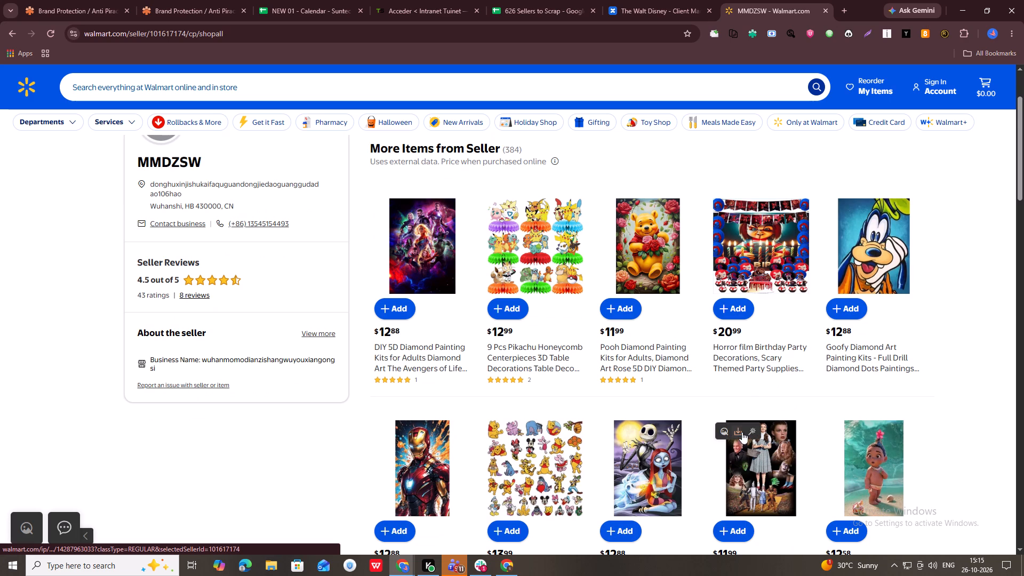
scroll(745, 405, down, 2)
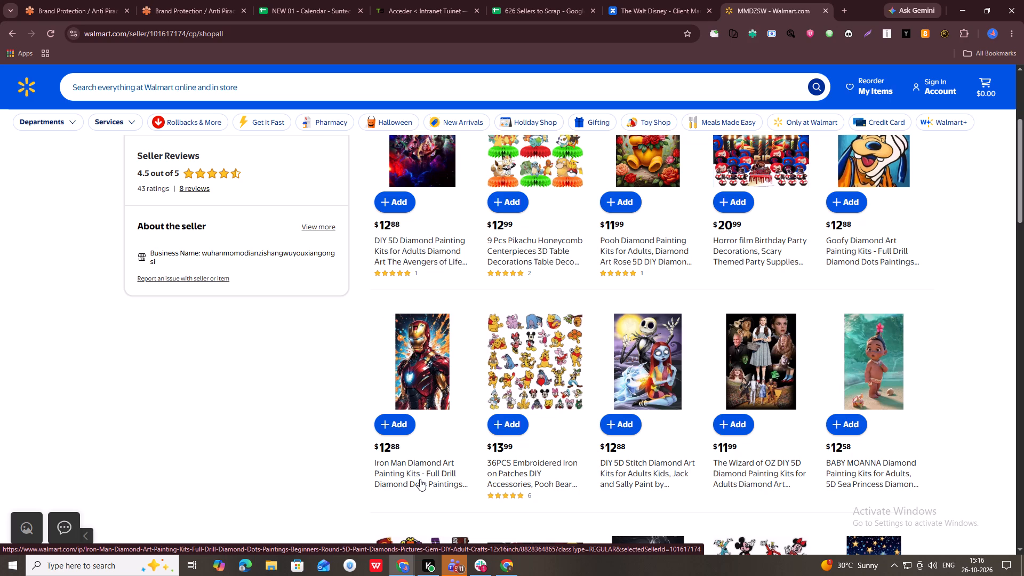
scroll(783, 540, down, 5)
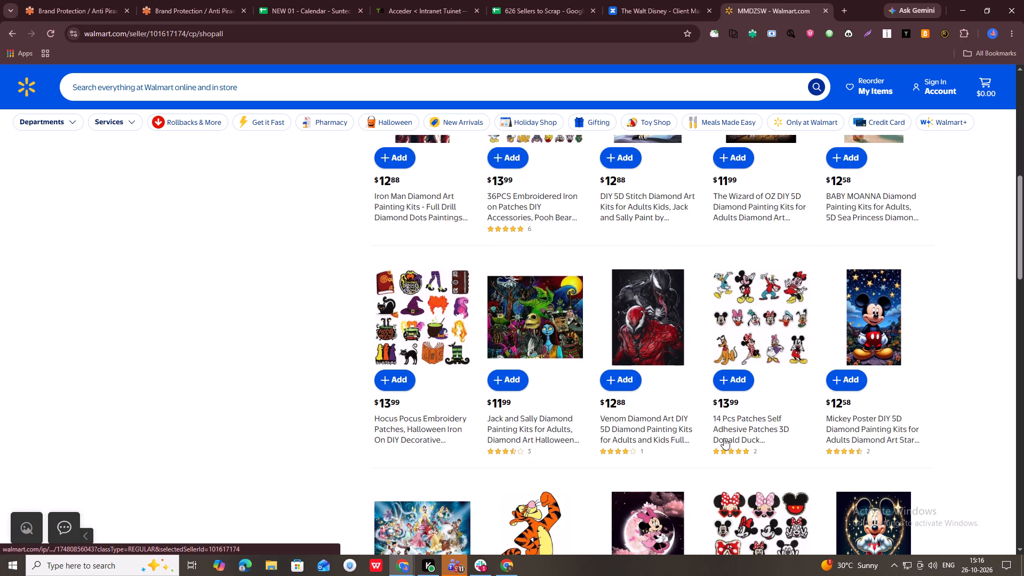
scroll(843, 422, down, 5)
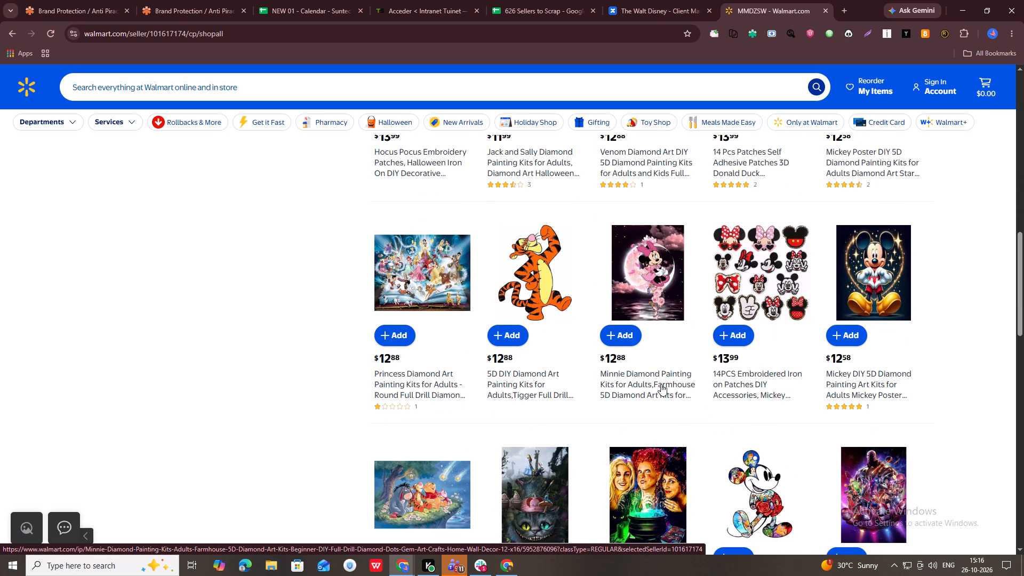
scroll(661, 384, down, 6)
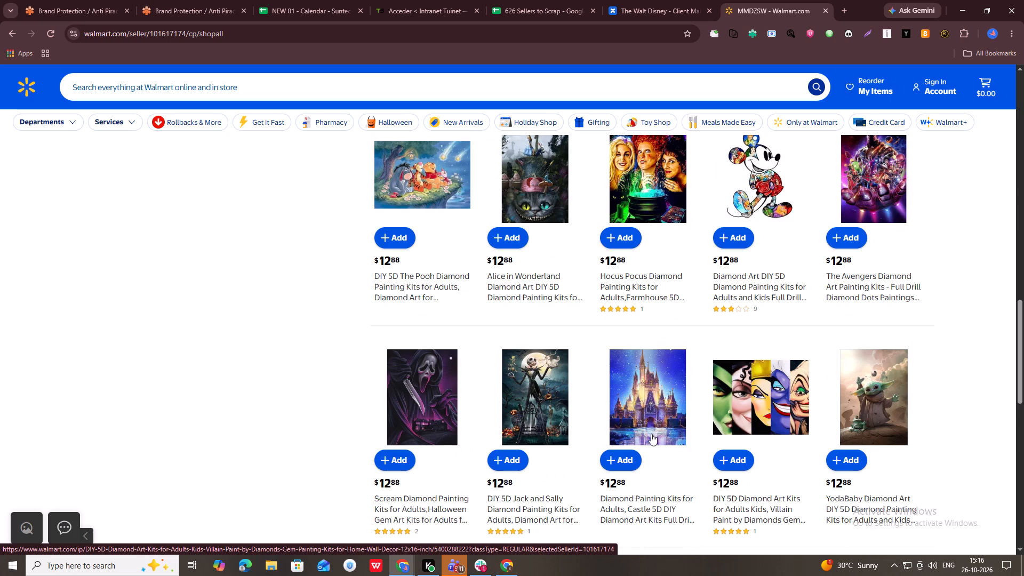
scroll(754, 381, down, 6)
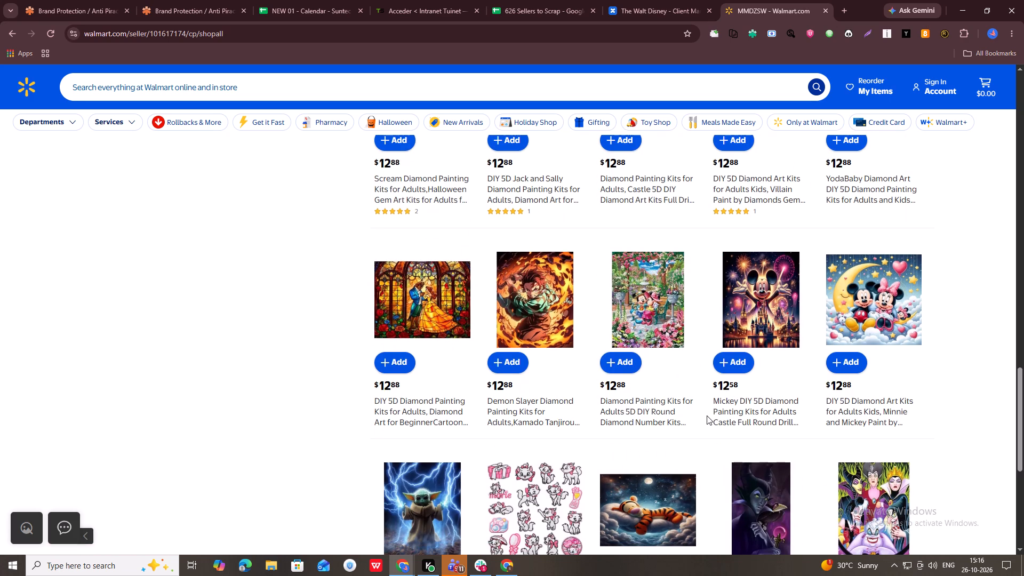
scroll(707, 415, down, 7)
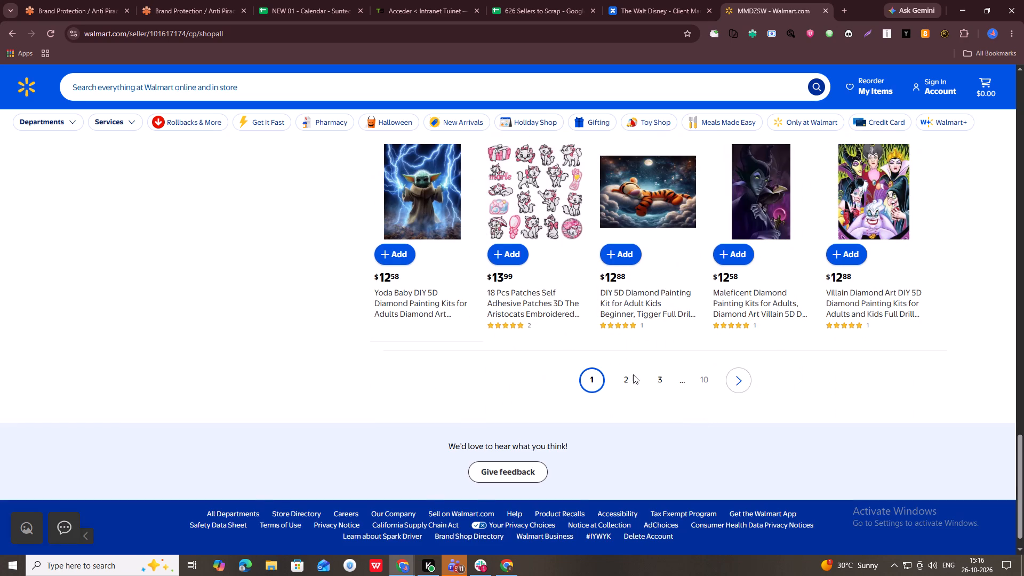
On page 2 of MMDZSW's items, open the YodaBaby 5D Balloon diamond painting kit listing in a separate tab.
click(629, 354)
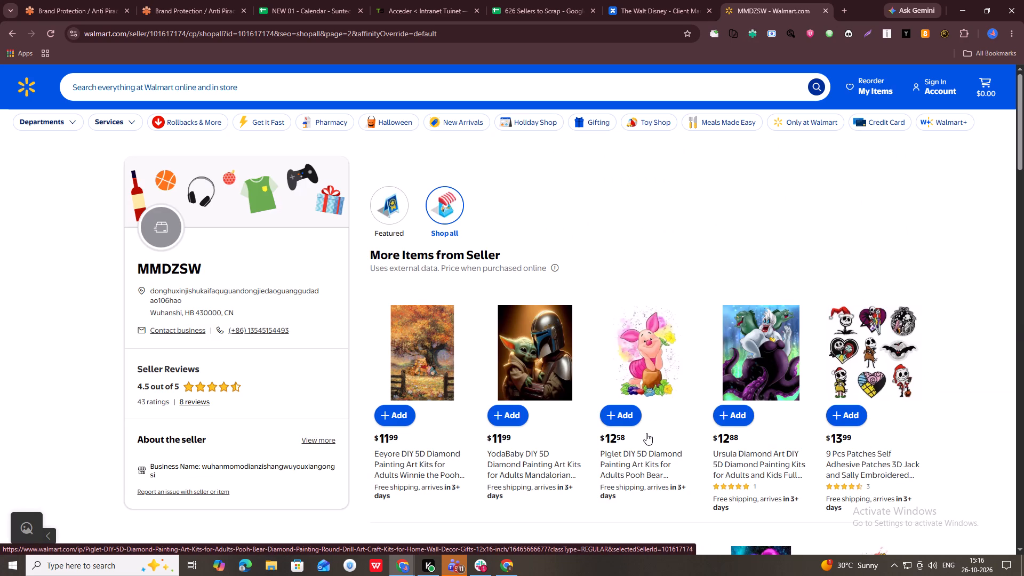
scroll(646, 432, down, 5)
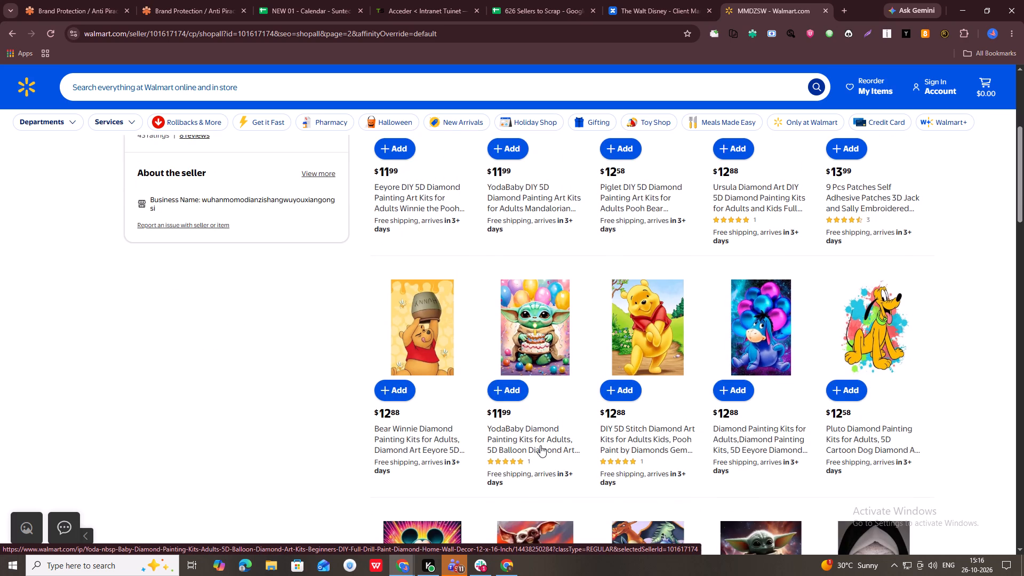
middle_click(532, 431)
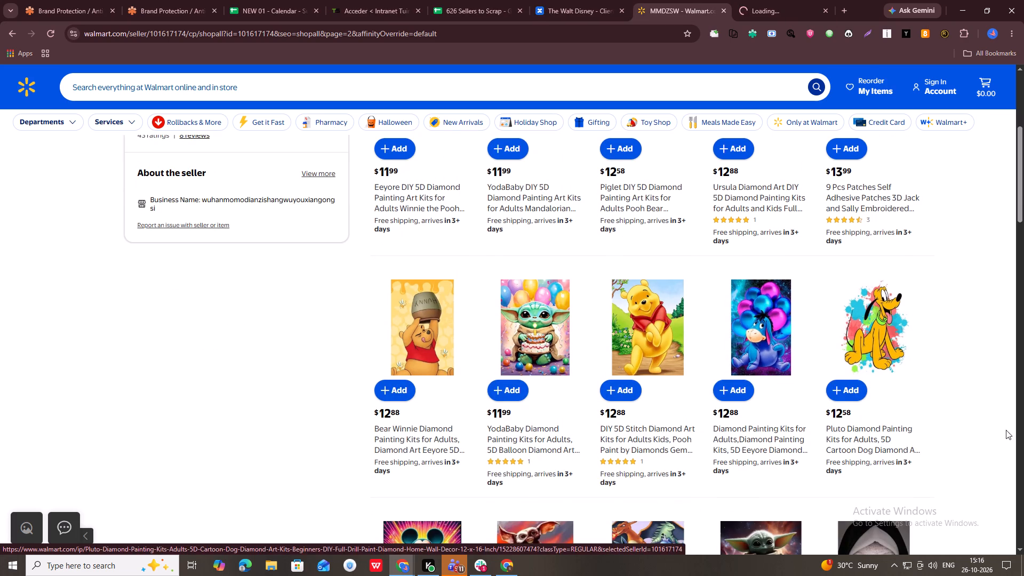
Examine the remaining listings on page 2 and all of page 3 of MMDZSW's items for Disney-related products.
scroll(911, 388, down, 6)
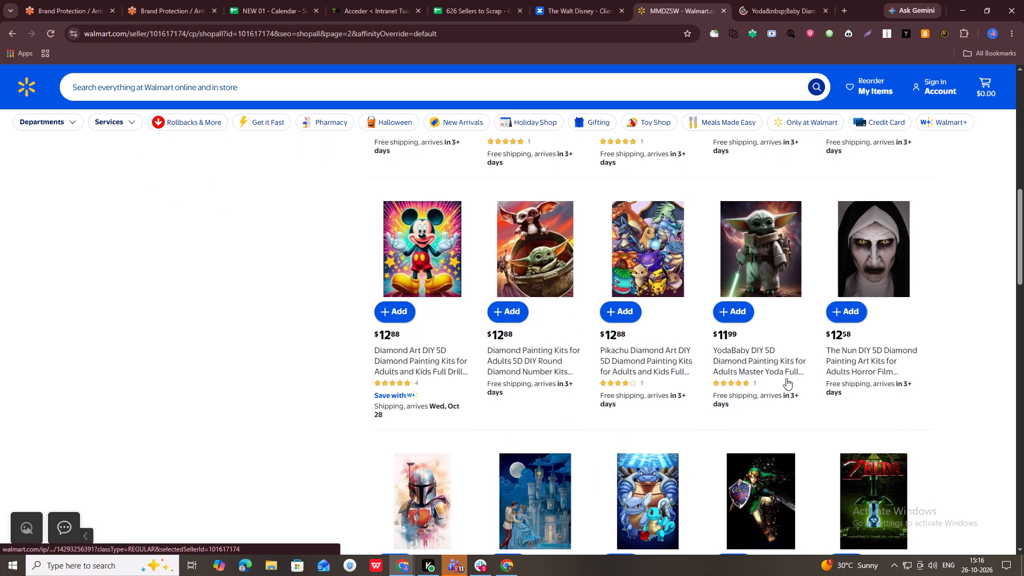
scroll(786, 374, down, 6)
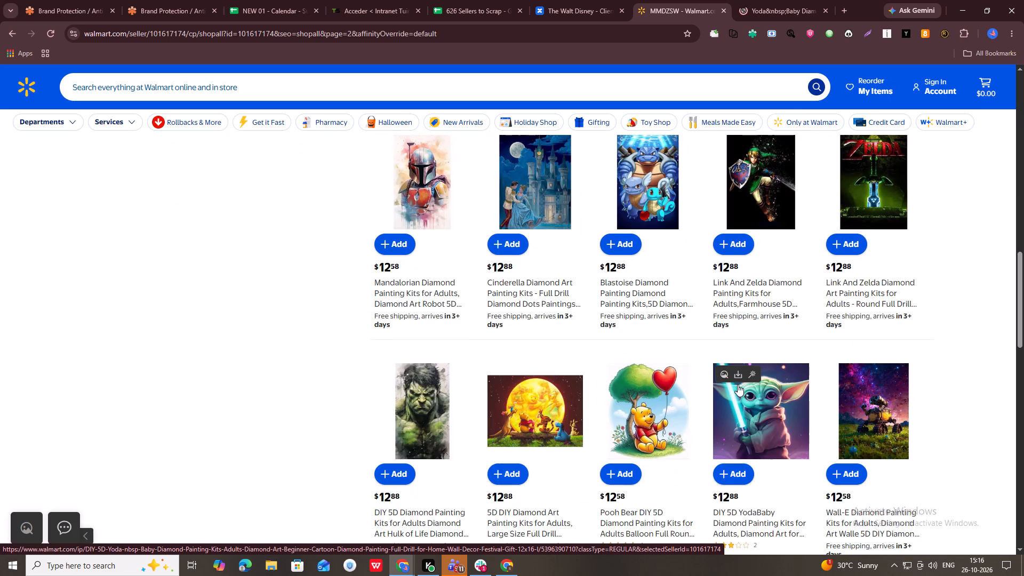
scroll(738, 385, down, 5)
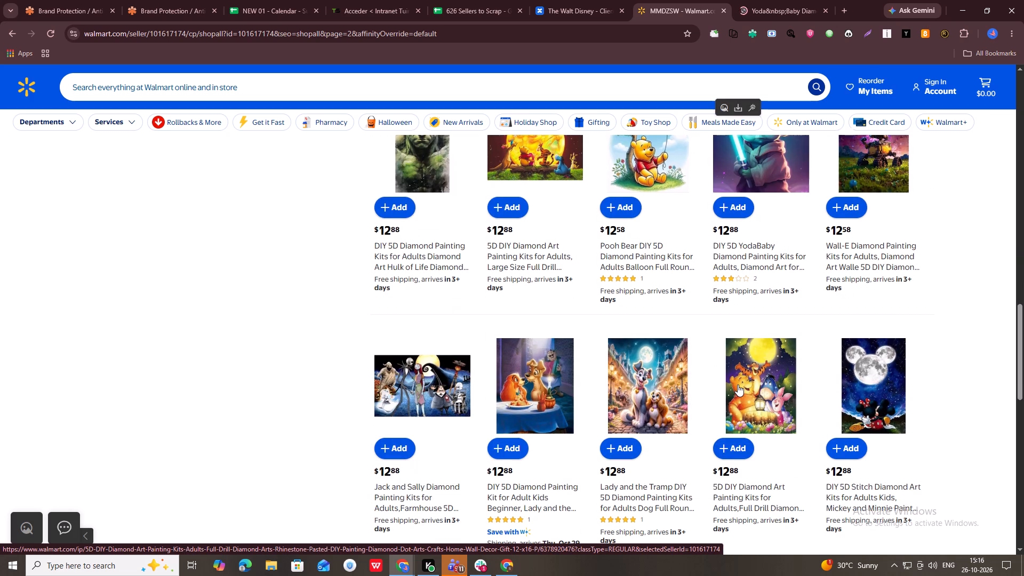
scroll(738, 385, down, 7)
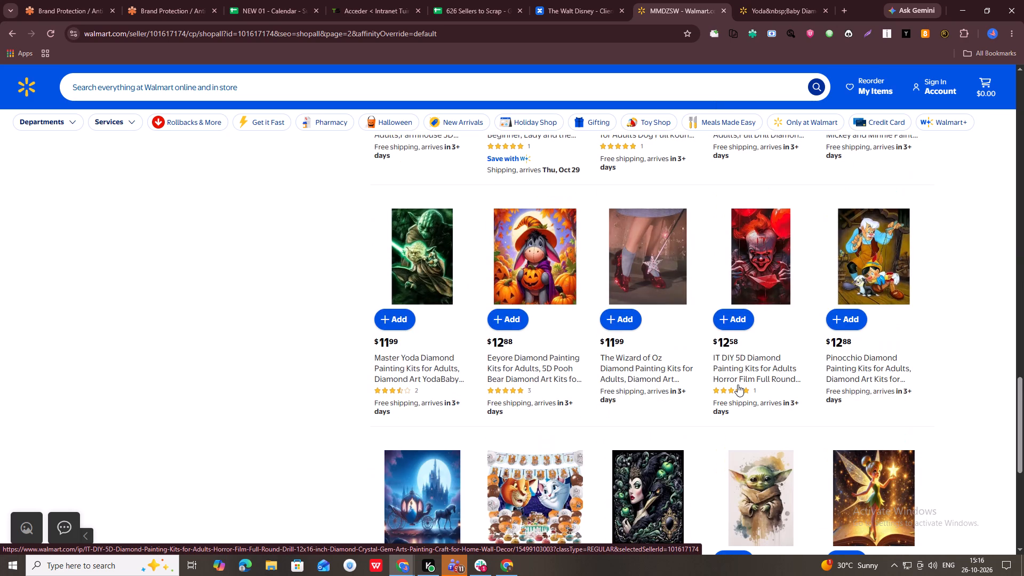
scroll(774, 359, down, 5)
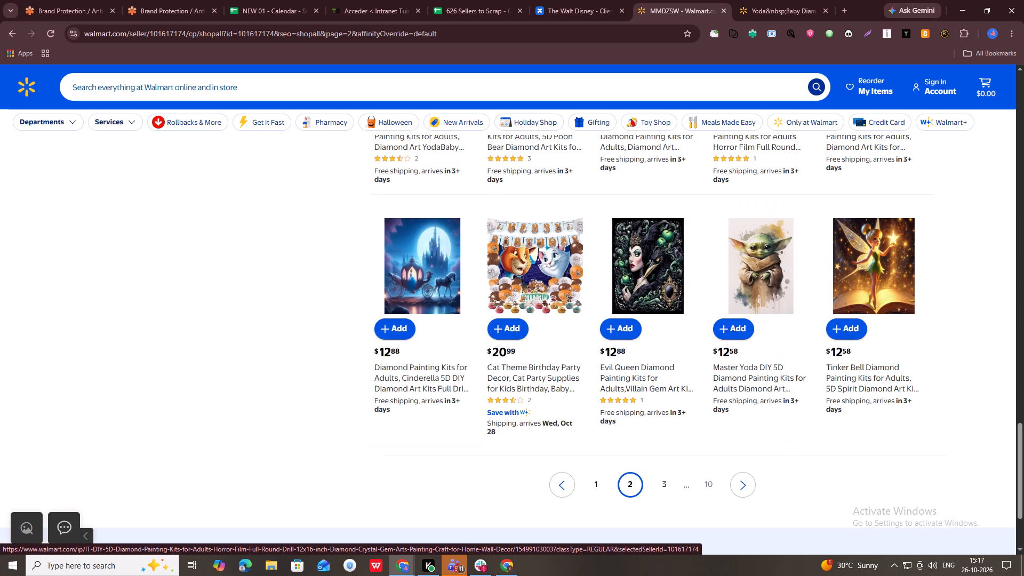
click(668, 452)
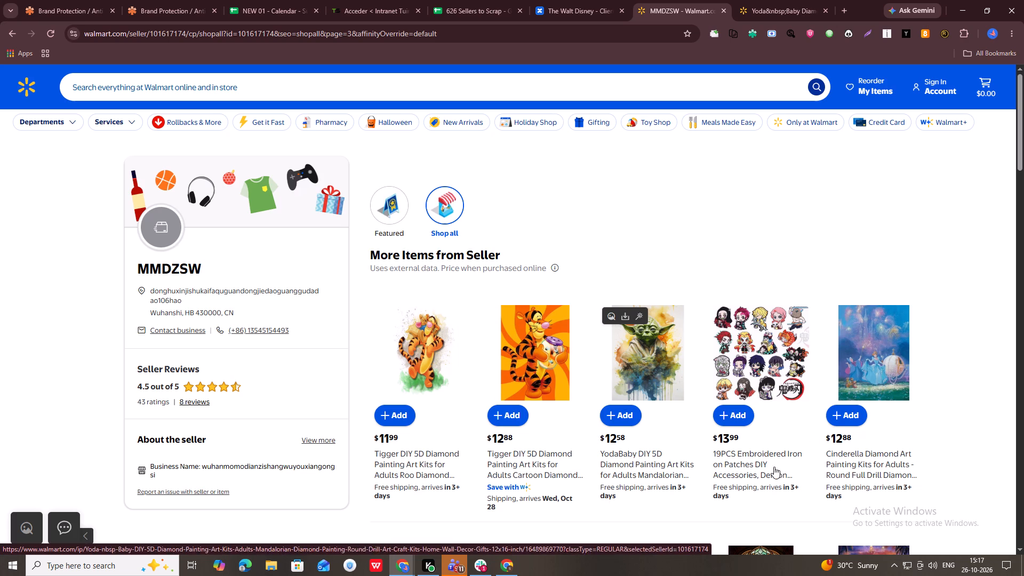
scroll(944, 449, down, 5)
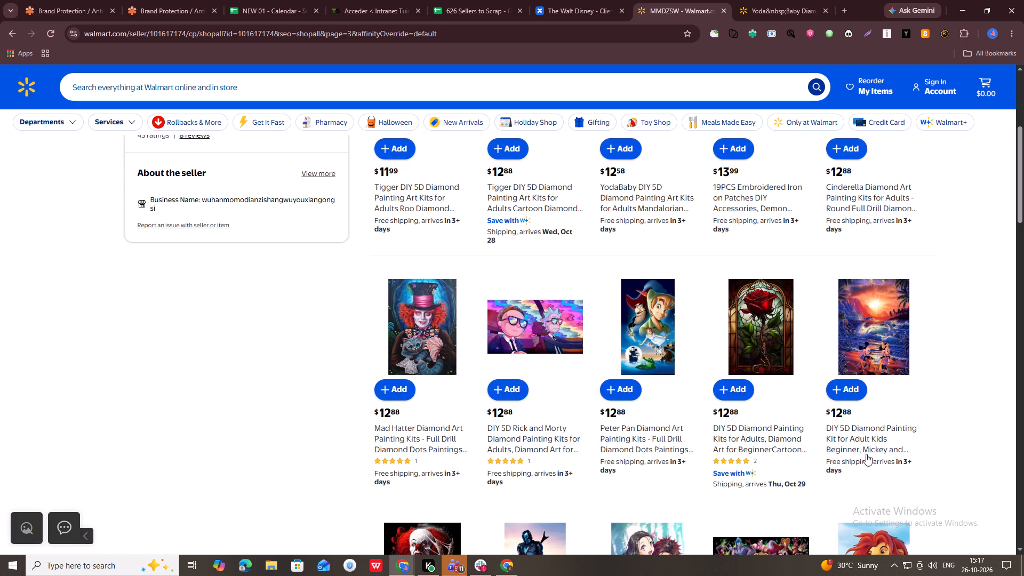
scroll(869, 446, down, 2)
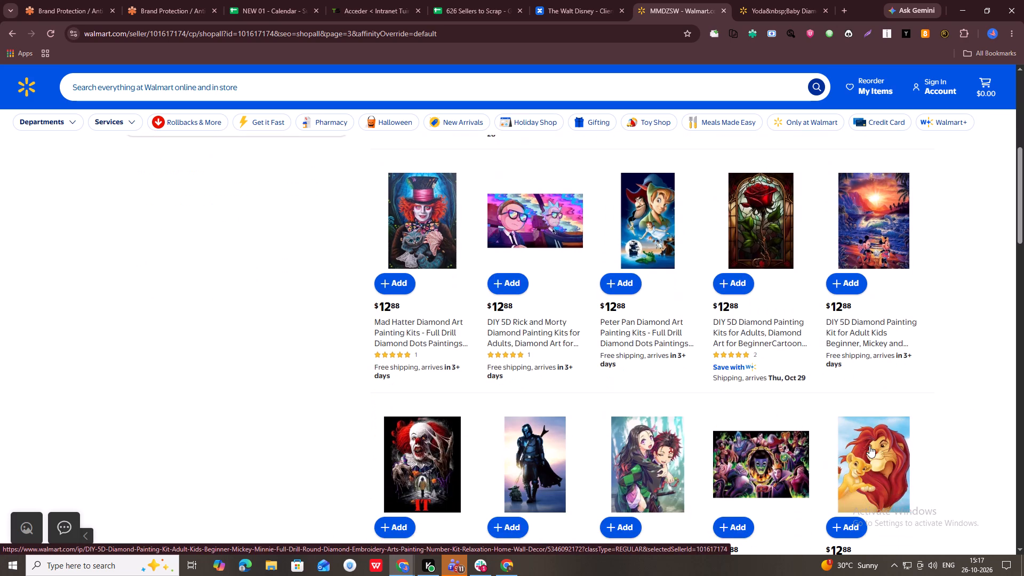
scroll(659, 476, down, 4)
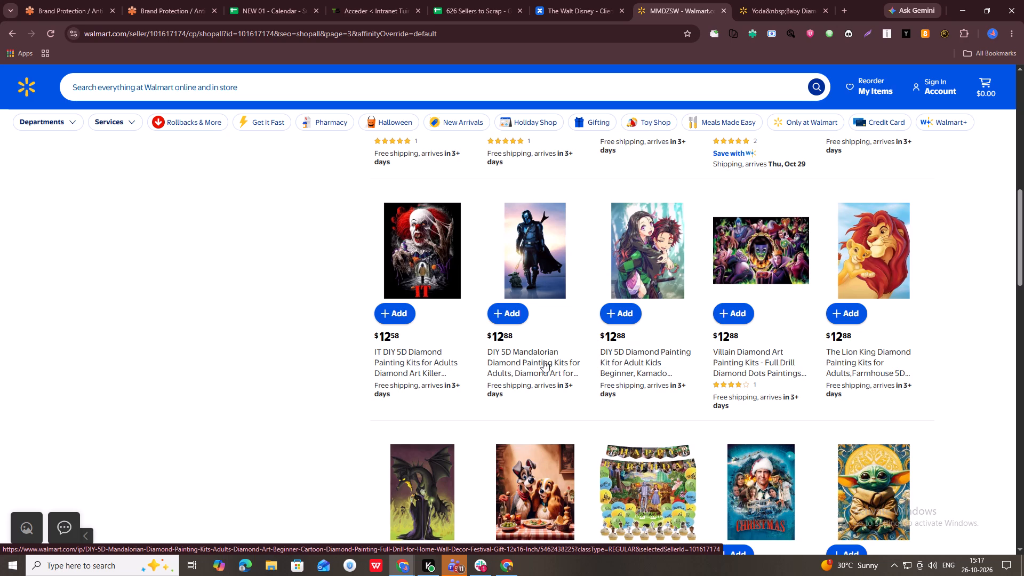
scroll(543, 361, down, 4)
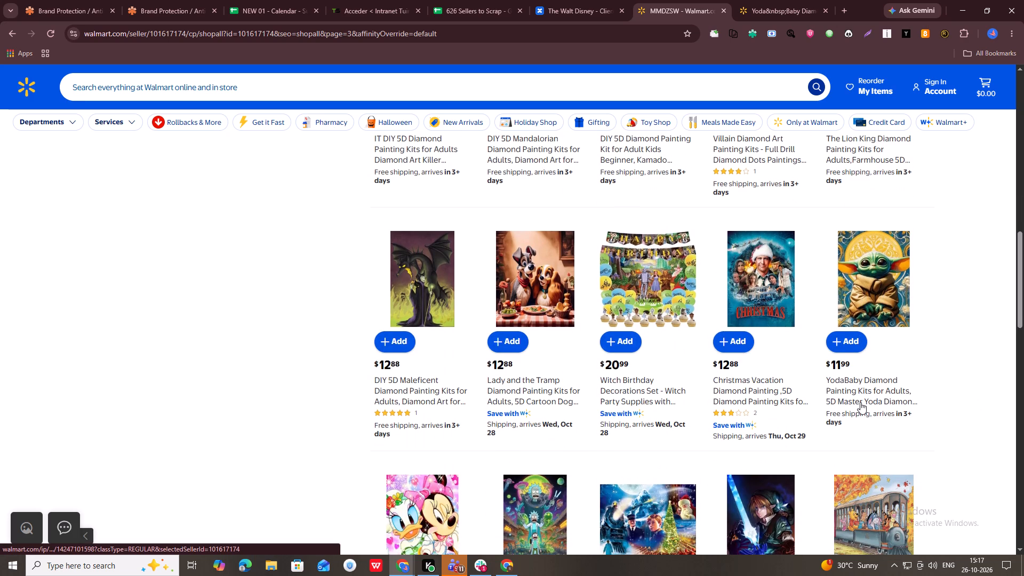
scroll(860, 402, down, 5)
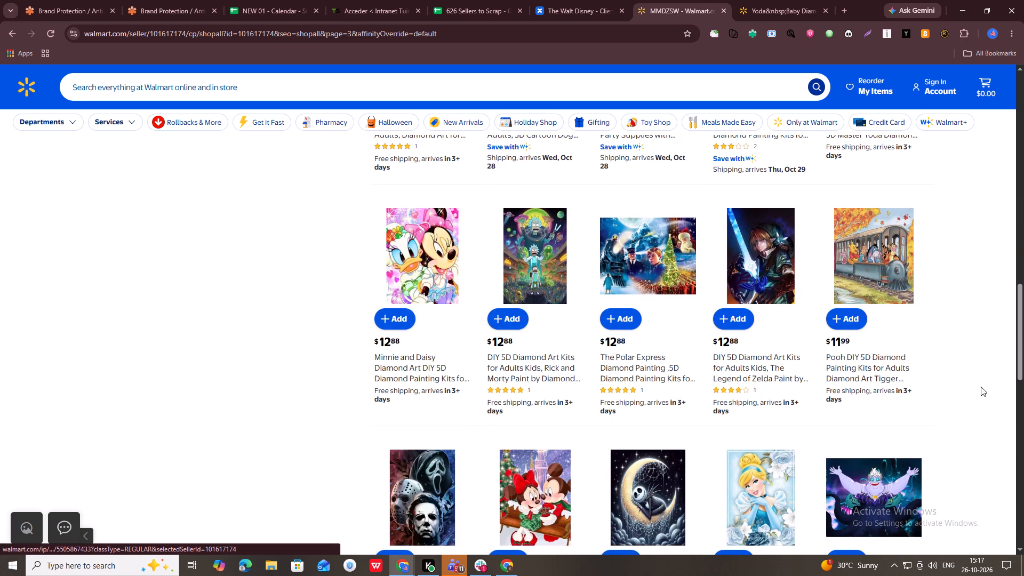
scroll(887, 388, down, 8)
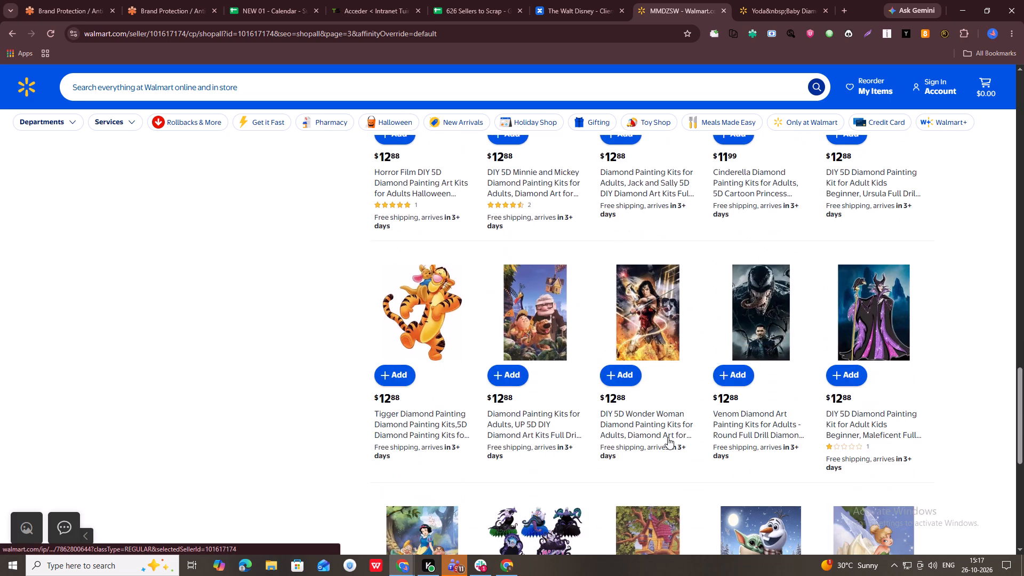
scroll(617, 429, down, 4)
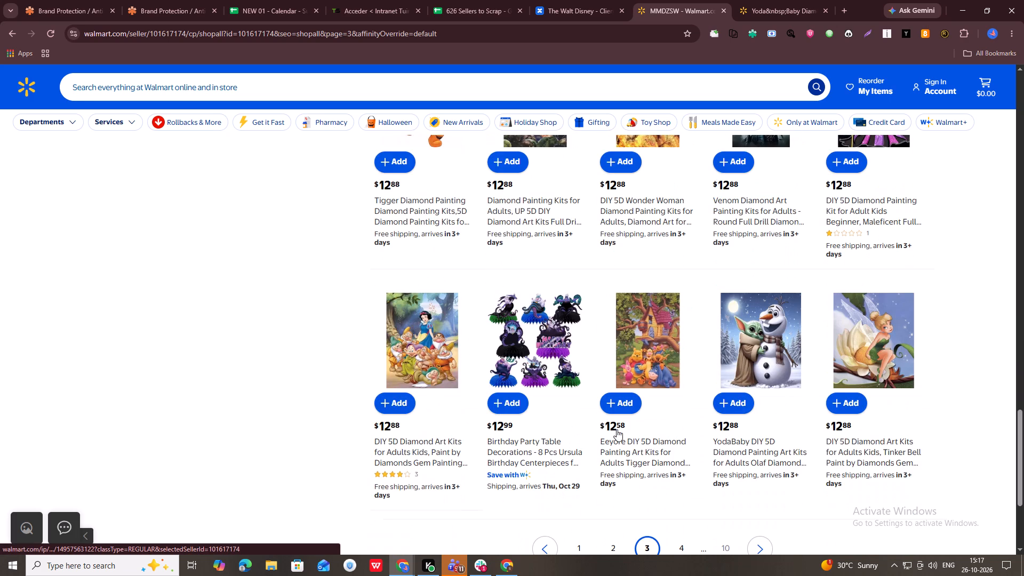
scroll(595, 435, down, 5)
scroll(595, 435, up, 2)
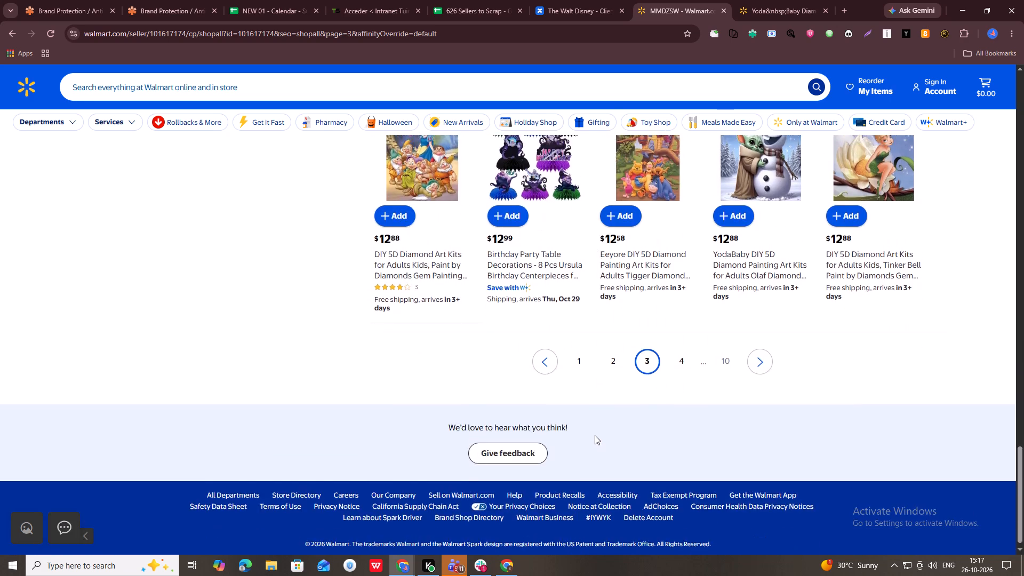
scroll(595, 435, up, 1)
Go to page 4 of MMDZSW's items and examine its listings for Disney-related products.
click(681, 511)
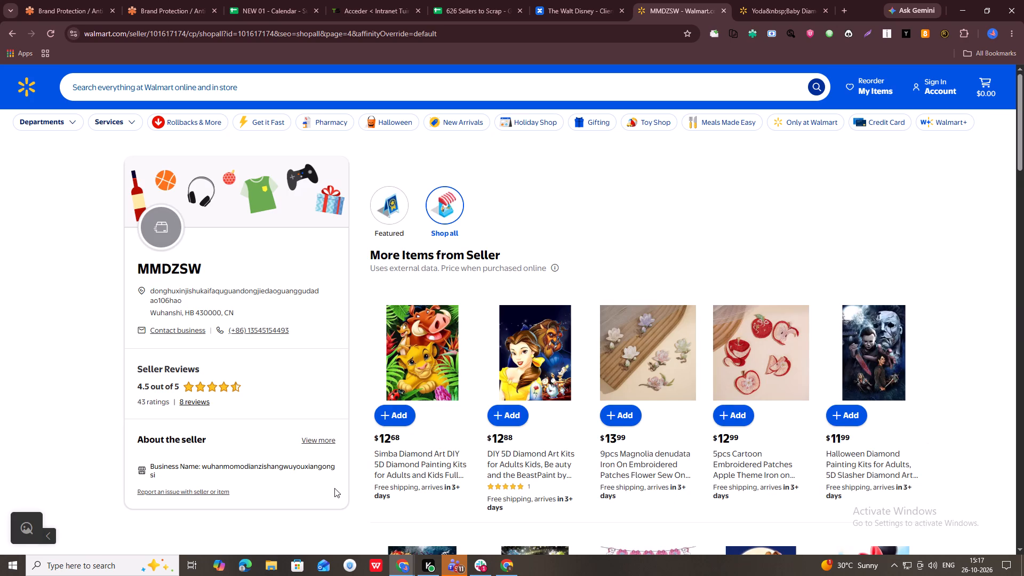
scroll(705, 448, down, 4)
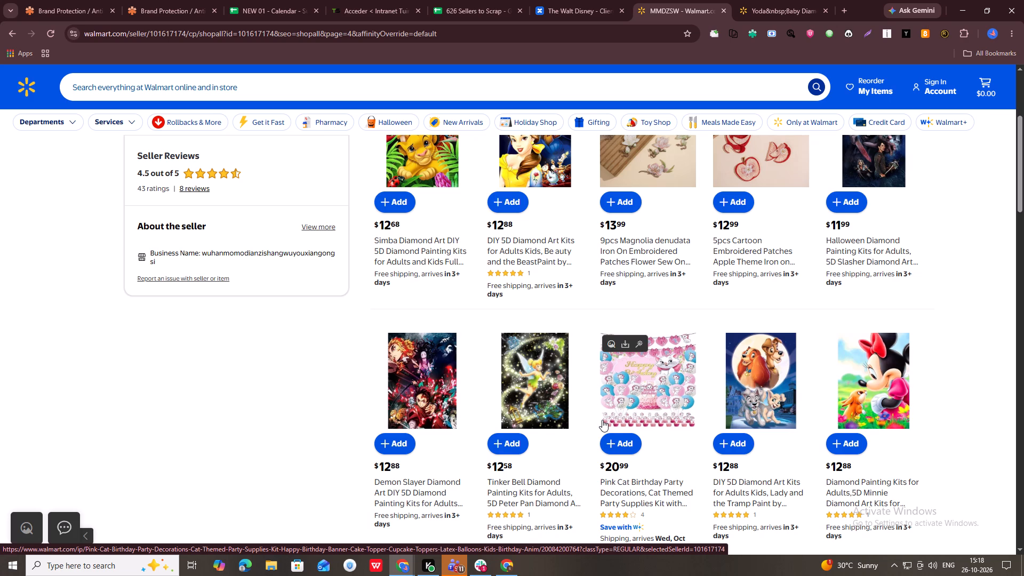
scroll(771, 415, down, 4)
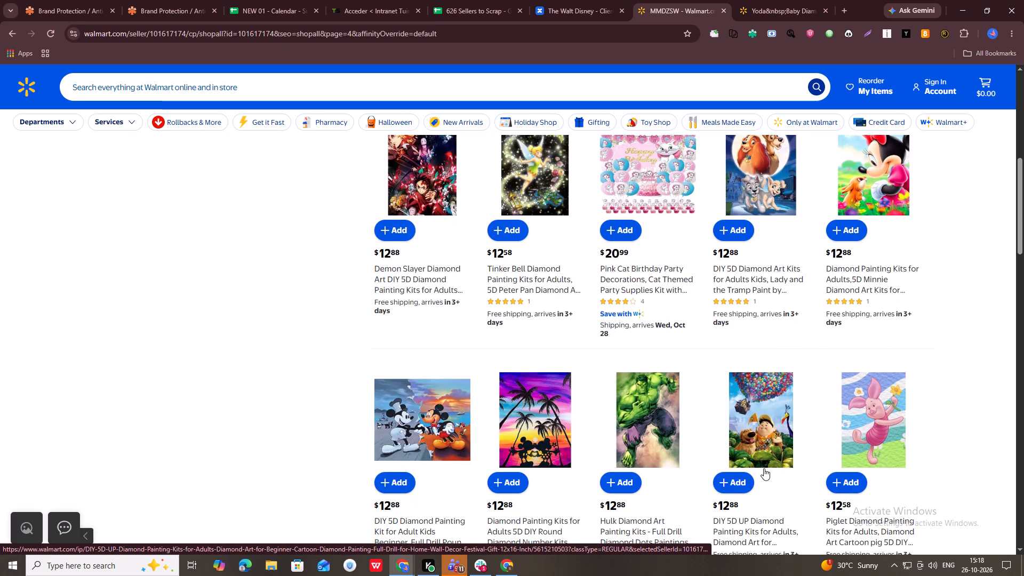
scroll(764, 468, down, 6)
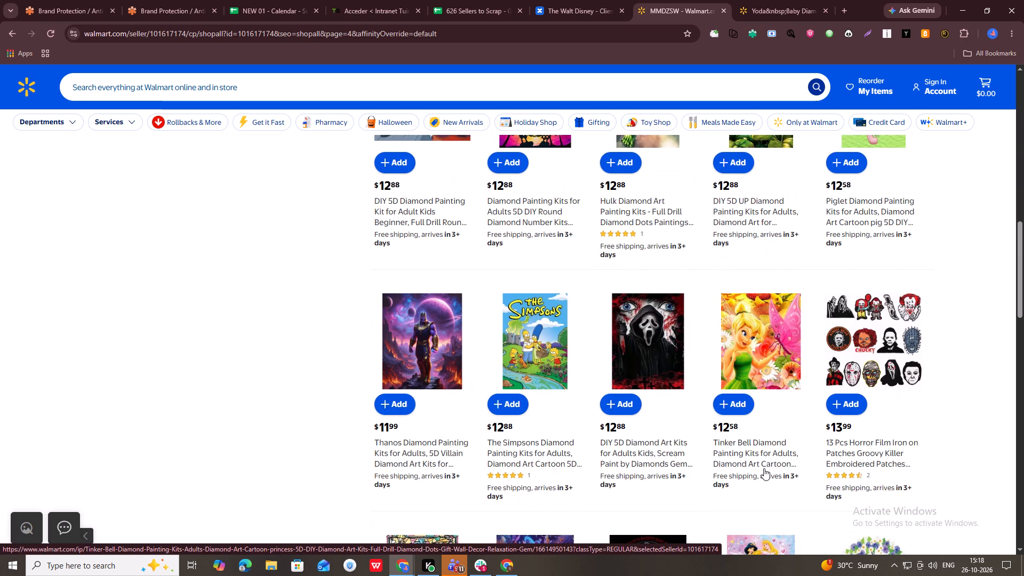
scroll(764, 468, down, 6)
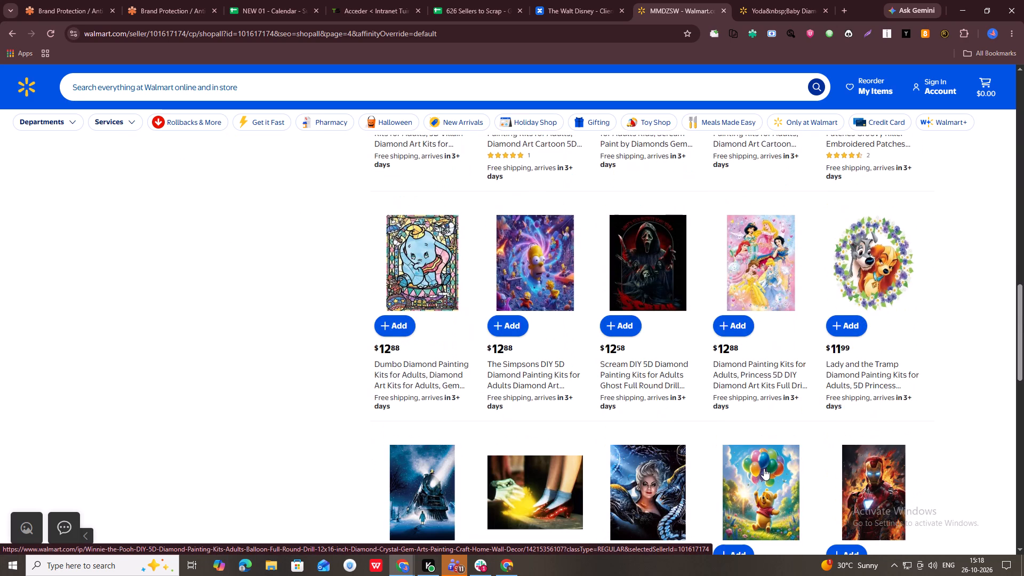
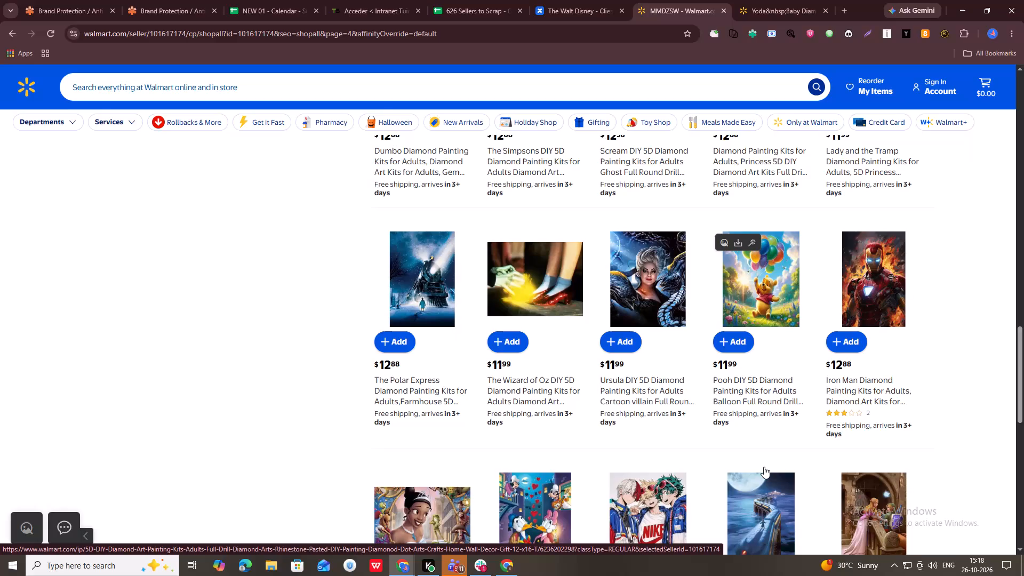
Examine the rest of page 4 and all of page 5 of MMDZSW's items for Disney-related products, ending on page 6.
scroll(764, 467, down, 1)
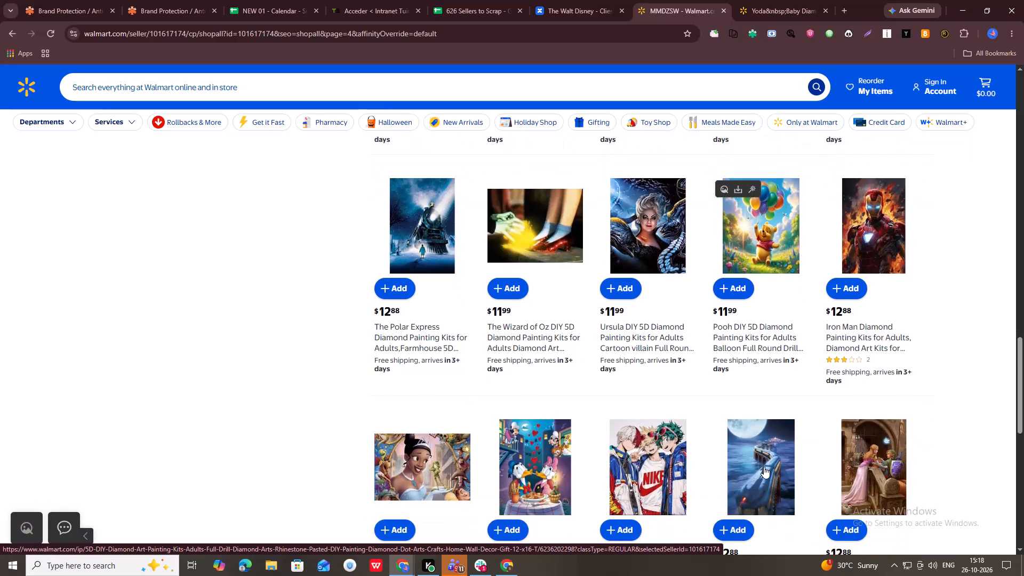
scroll(764, 467, down, 6)
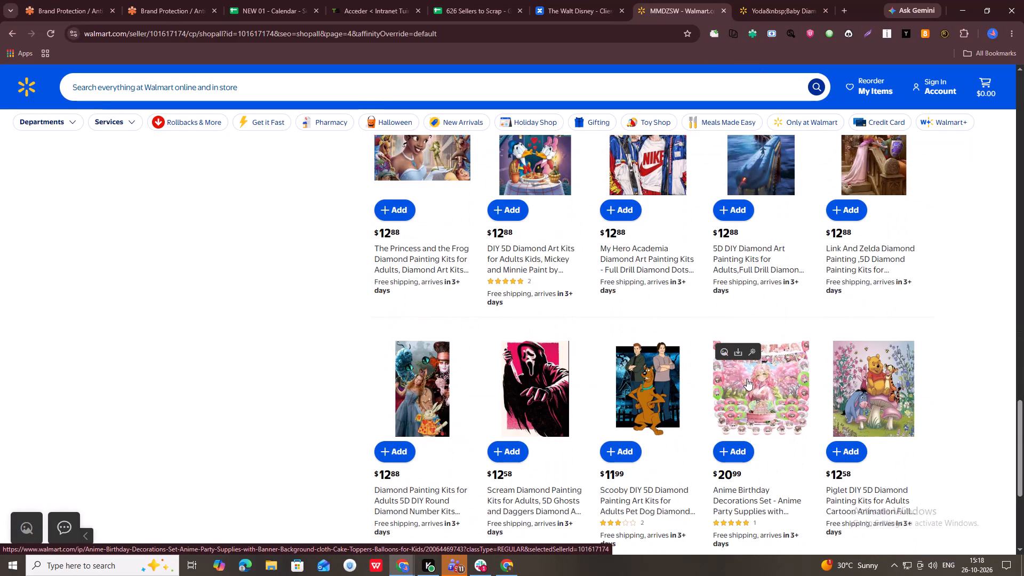
scroll(747, 379, down, 6)
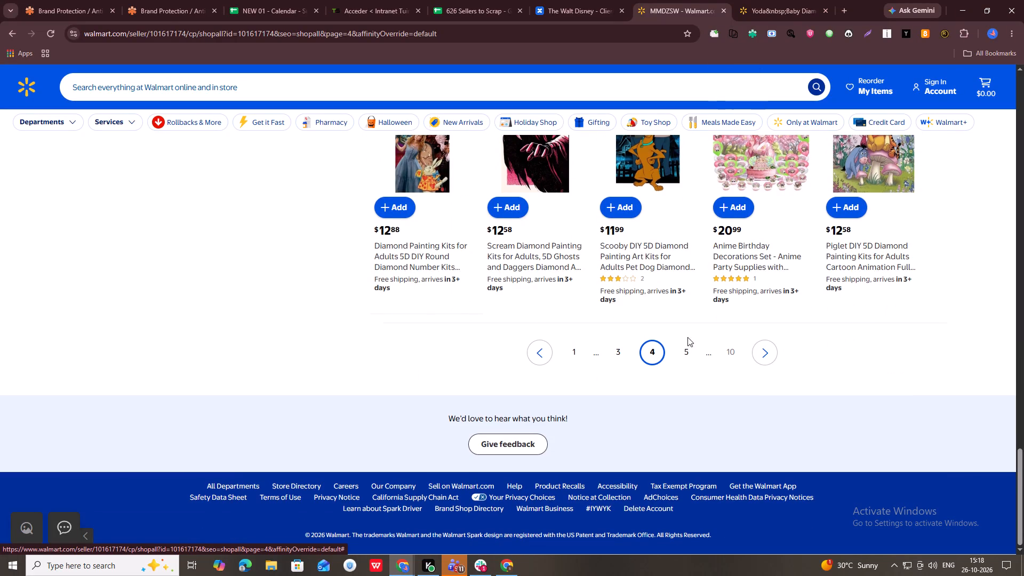
click(685, 351)
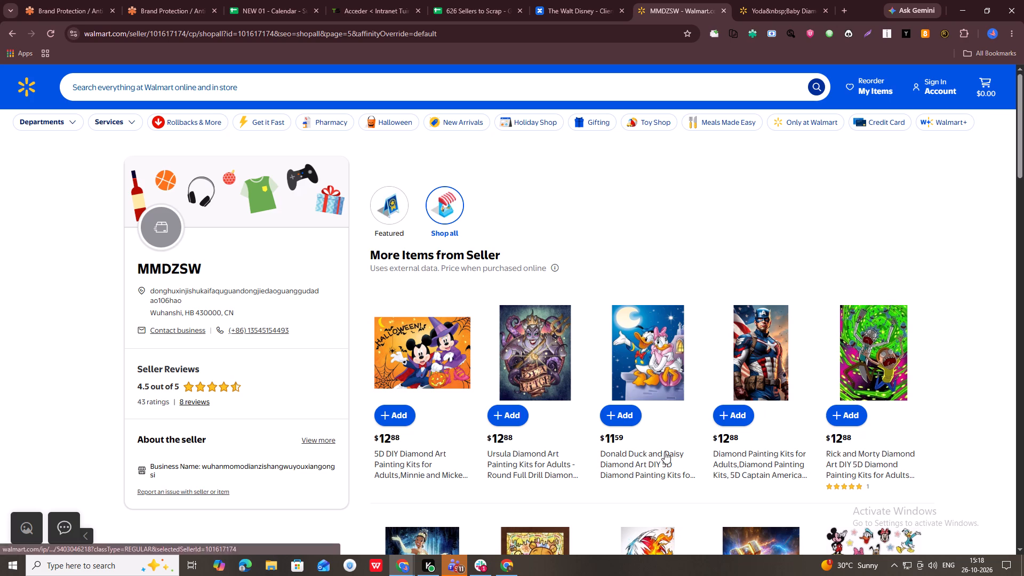
scroll(665, 452, down, 6)
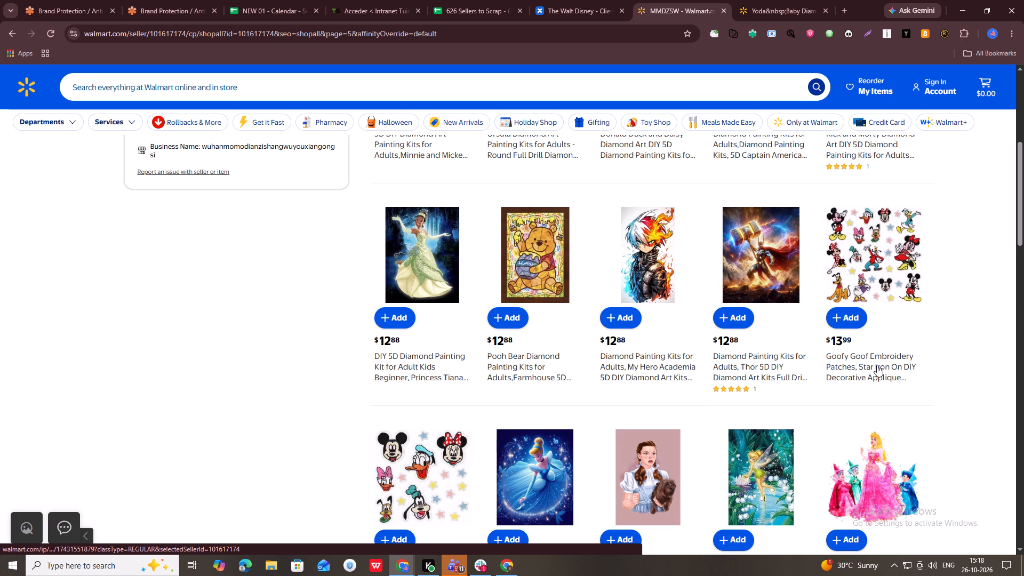
scroll(794, 395, down, 5)
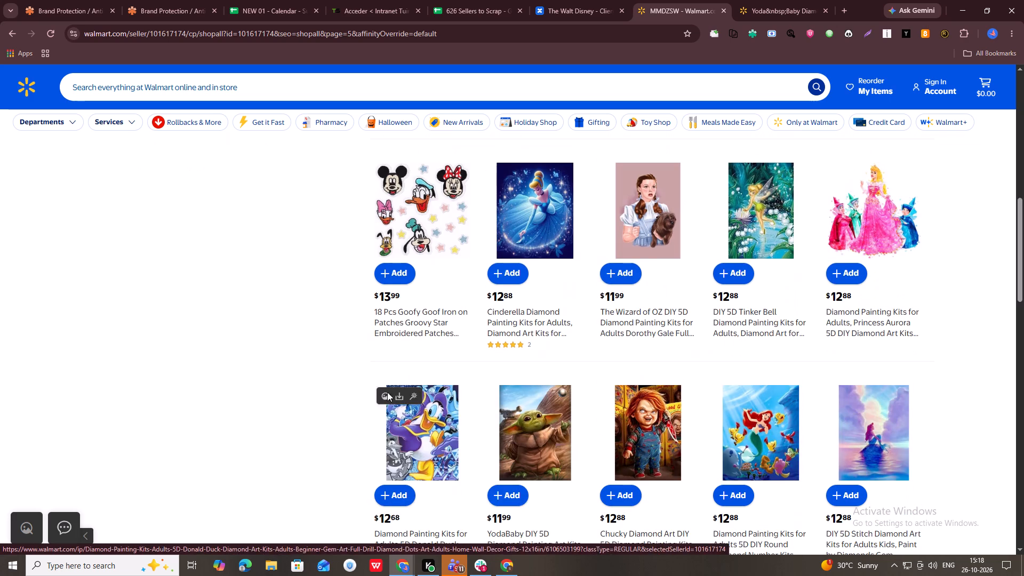
scroll(820, 382, down, 7)
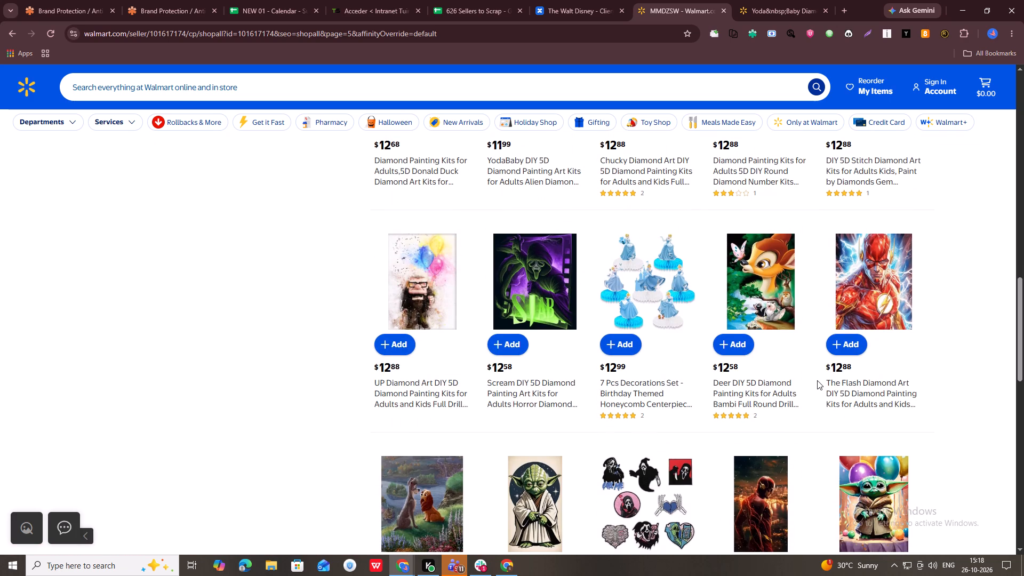
scroll(817, 380, down, 7)
scroll(817, 379, up, 2)
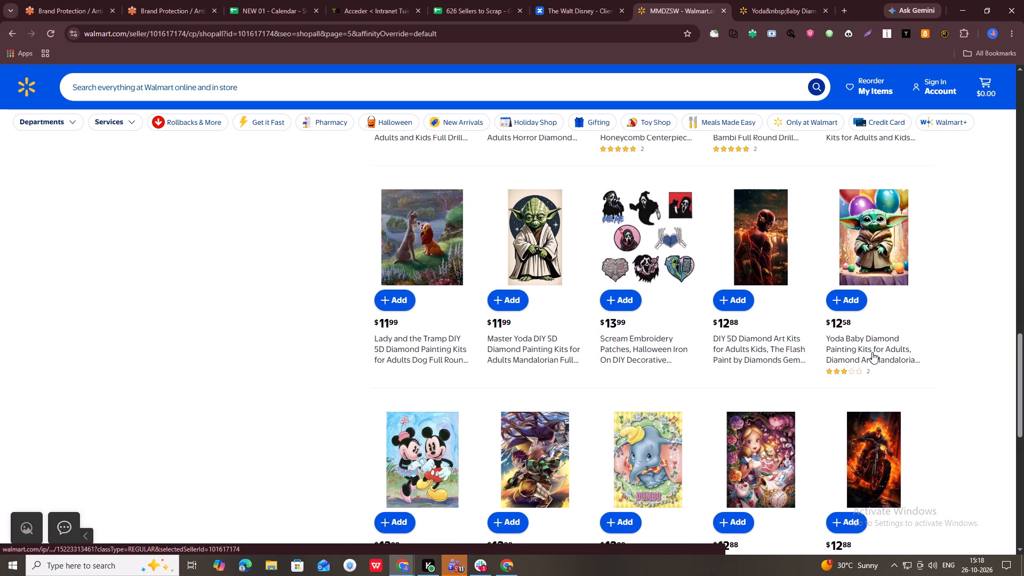
scroll(872, 352, down, 8)
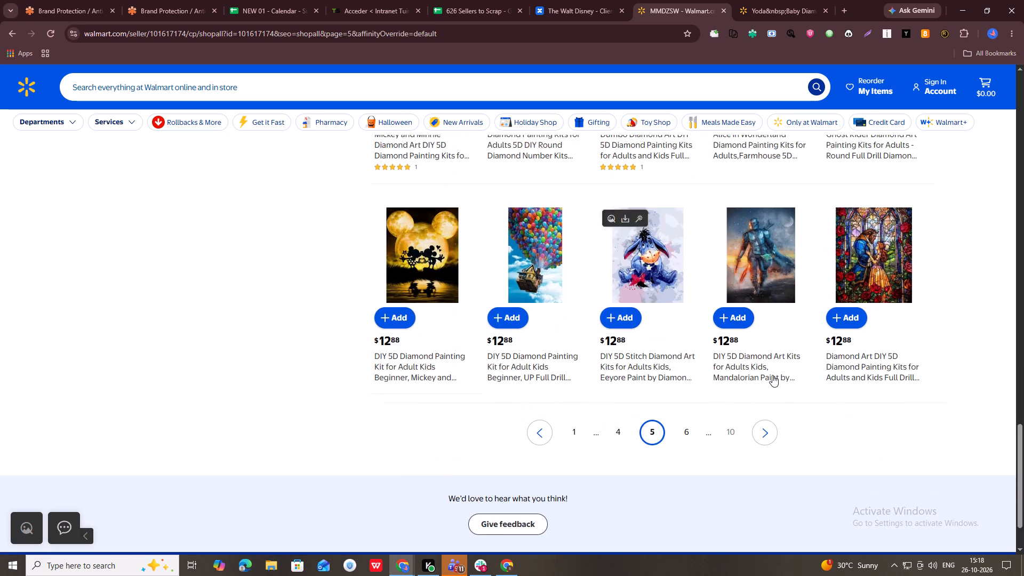
click(690, 431)
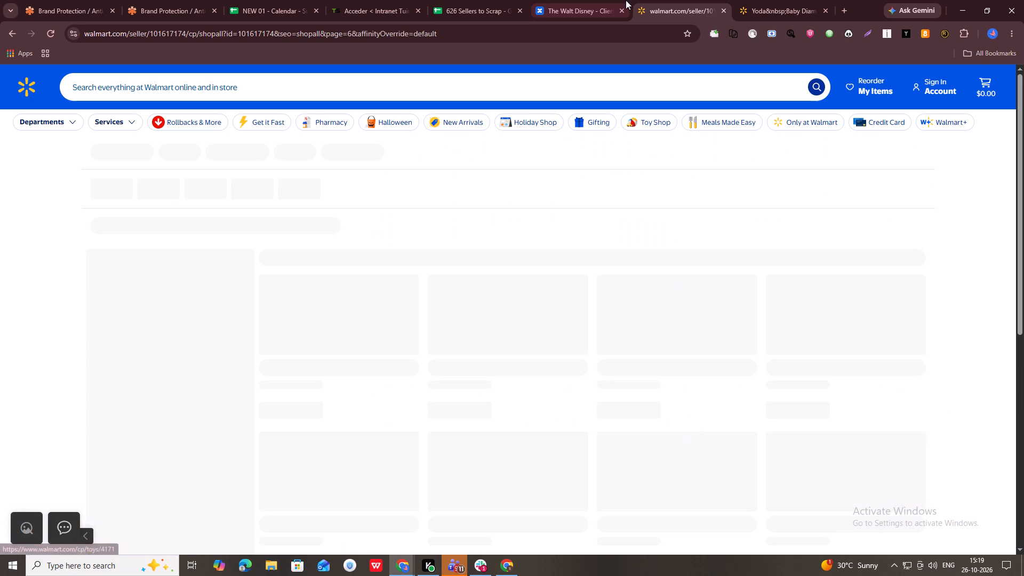
Review the Yoda Baby 5D Balloon diamond painting kit listing and close its tab.
click(784, 0)
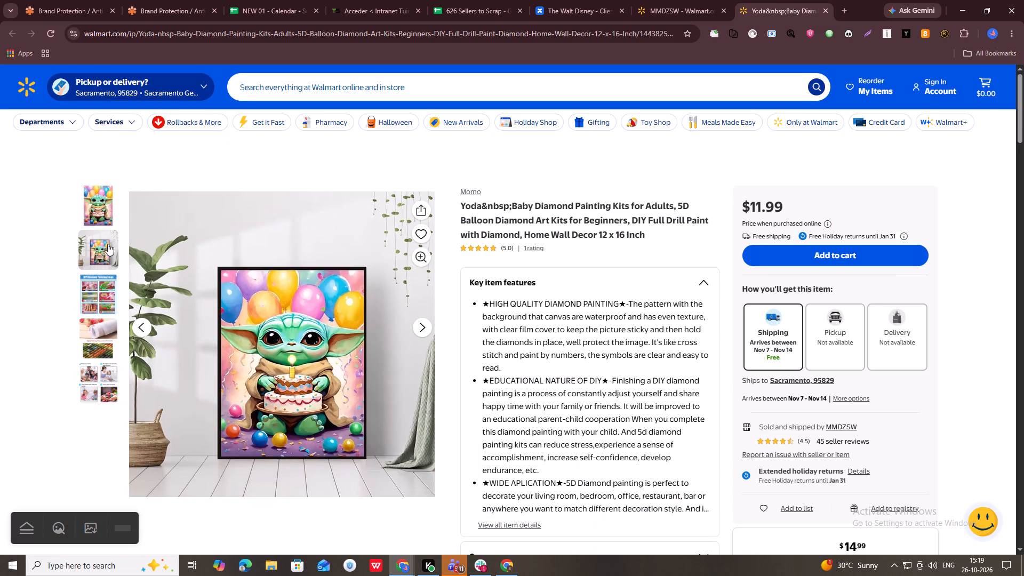
middle_click(778, 0)
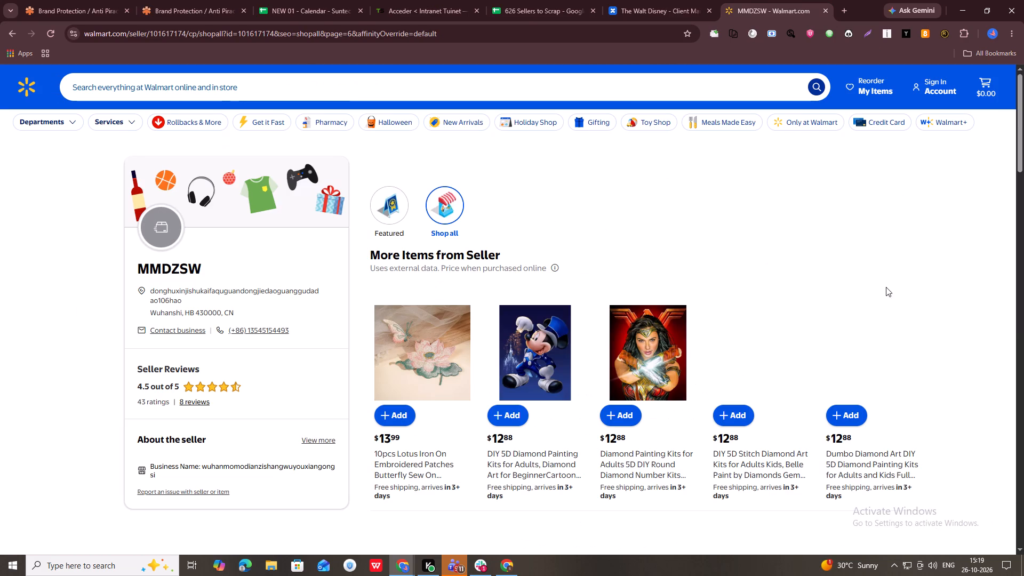
In the Walmart Sellers sheet of 626 Sellers to Scrap, set MMDZSW's availability to Yes.
click(506, 0)
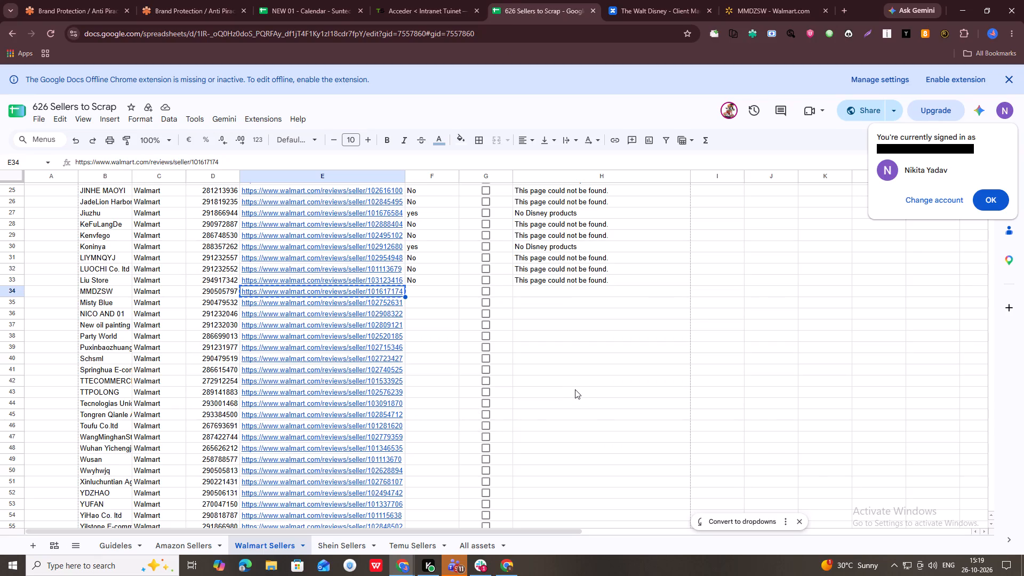
click(428, 294)
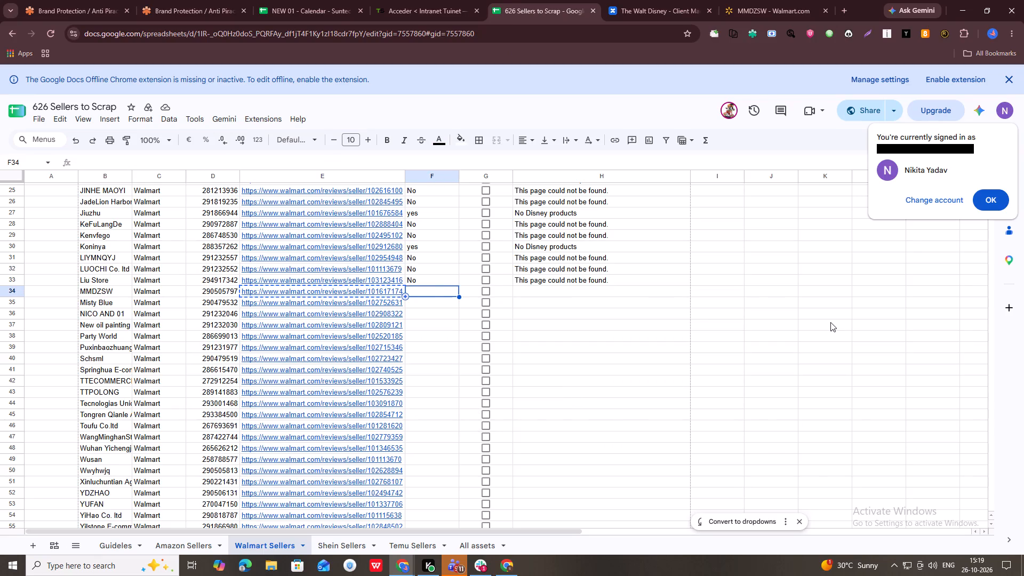
text(Yes)
key(Right)
key(Right)
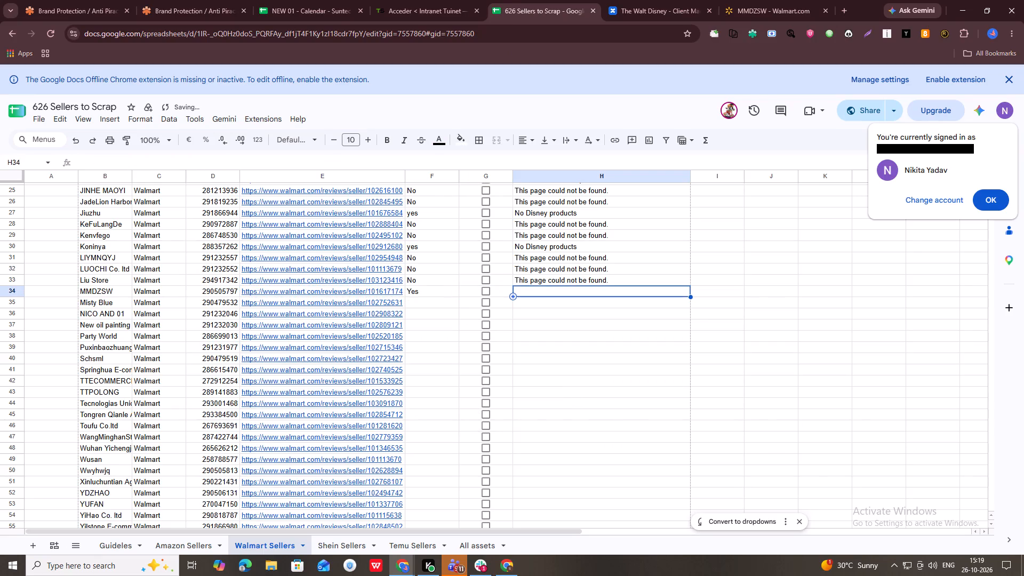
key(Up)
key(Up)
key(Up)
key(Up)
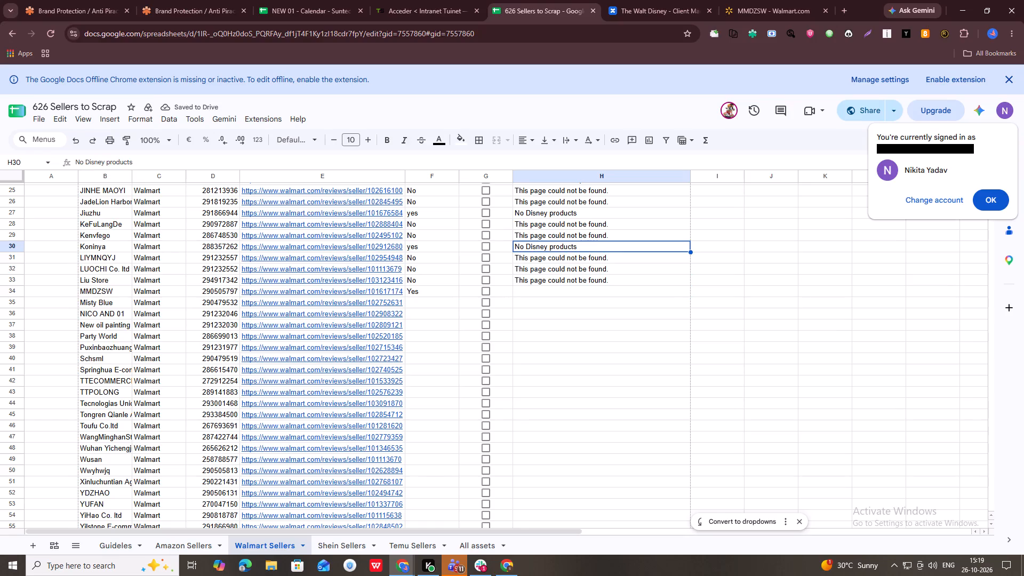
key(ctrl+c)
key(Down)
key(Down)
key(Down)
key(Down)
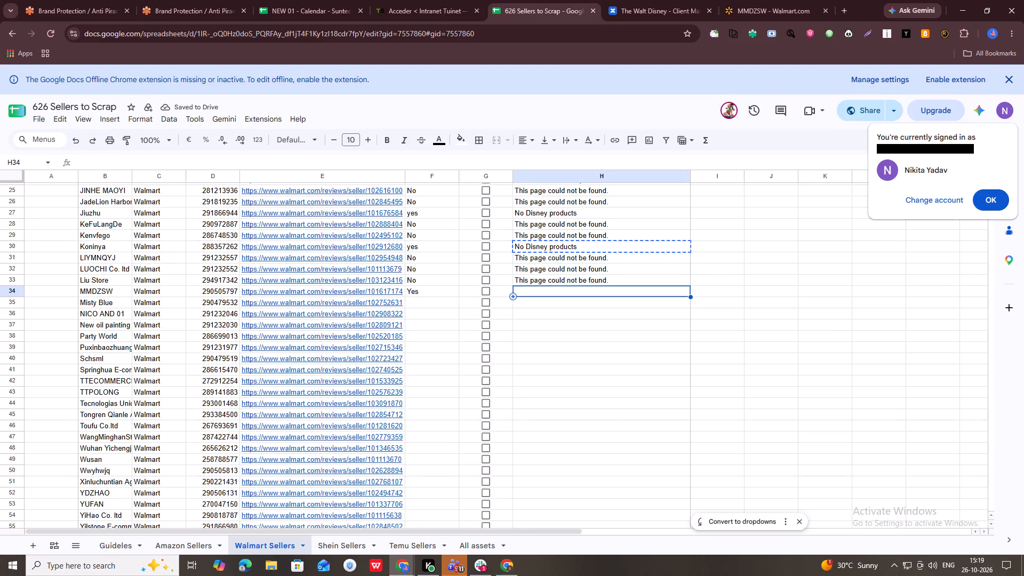
Copy the note "No assets to uplad" from LOUHH Store's row in Amazon Sellers into MMDZSW's Notes cell in Walmart Sellers.
click(174, 545)
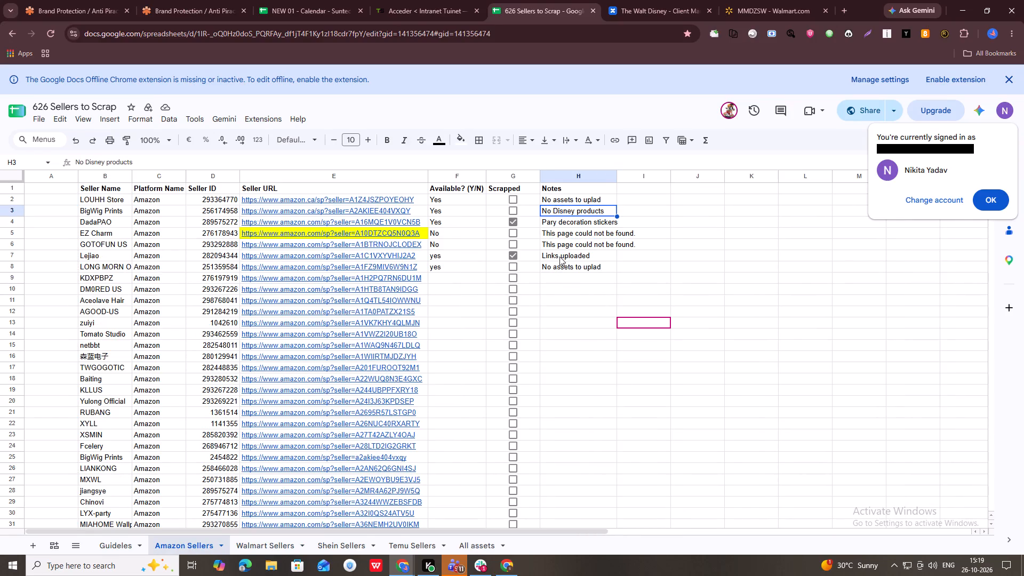
click(566, 199)
key(ctrl+c)
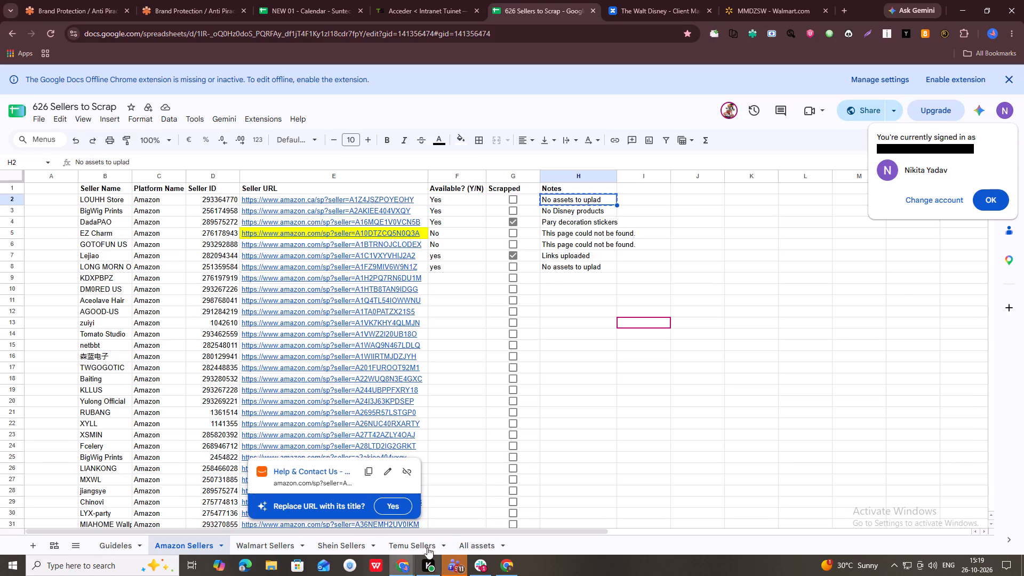
click(264, 550)
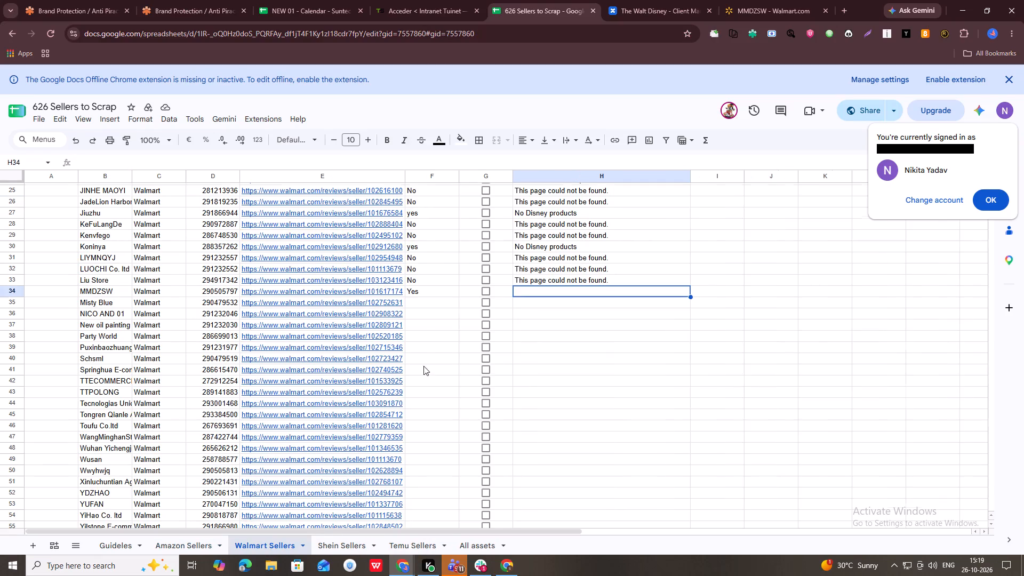
key(ctrl+v)
Open Misty Blue's Walmart seller page using its URL from the sheet.
click(361, 306)
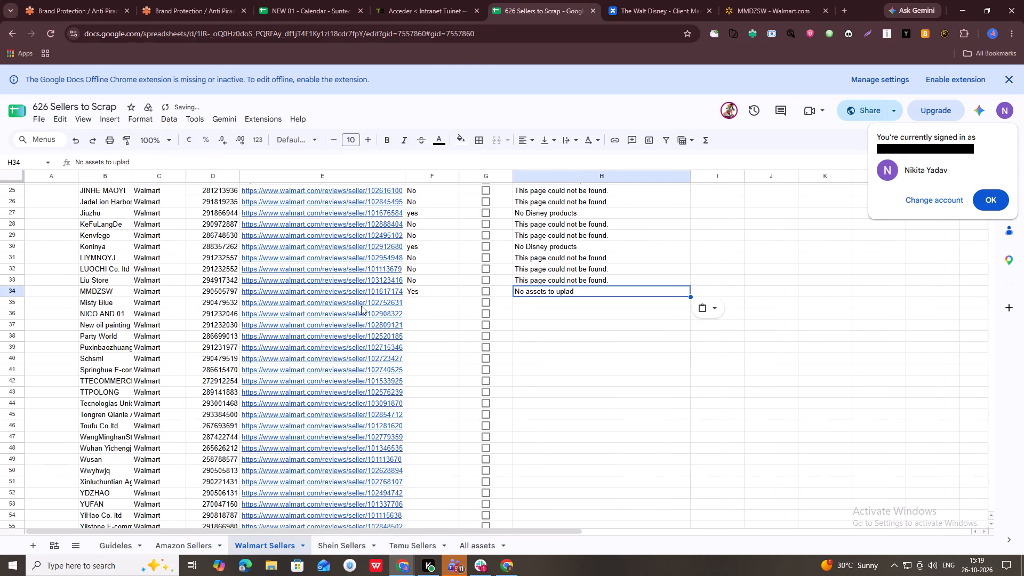
key(ctrl+c)
click(745, 0)
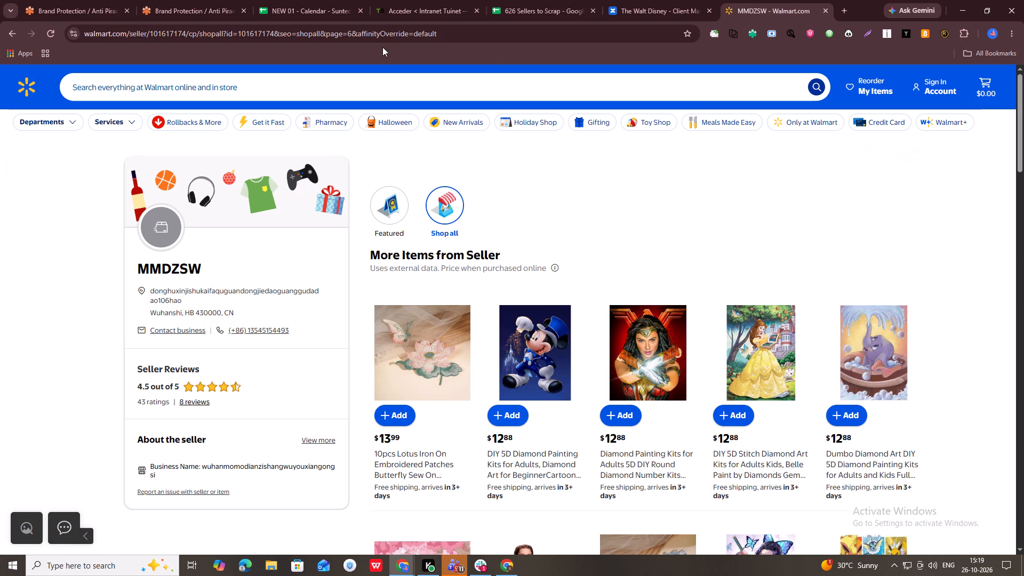
click(380, 39)
key(ctrl+v)
key(Return)
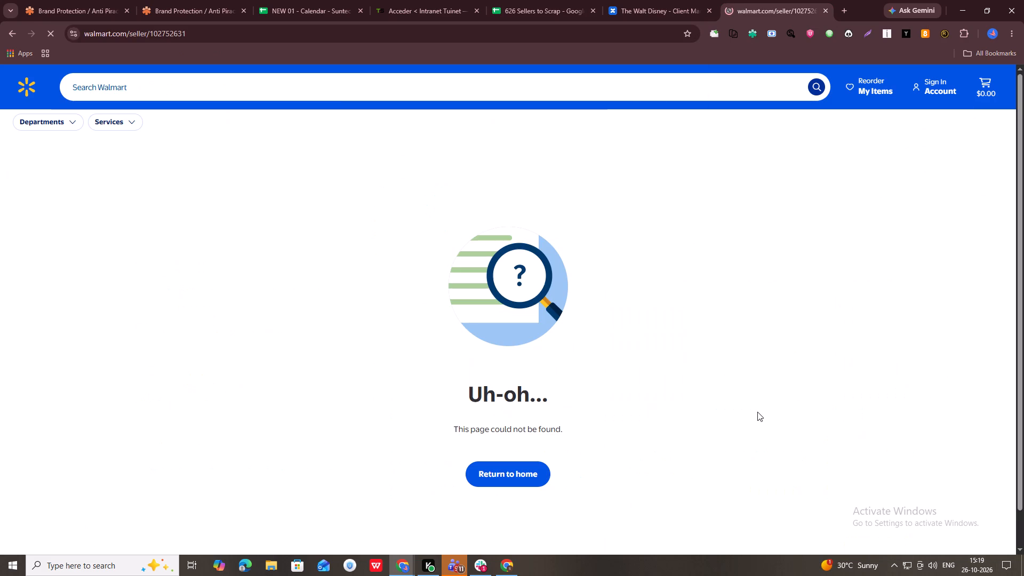
Record Misty Blue in 626 Sellers to Scrap with availability No and the note "This page could not be found.".
click(547, 0)
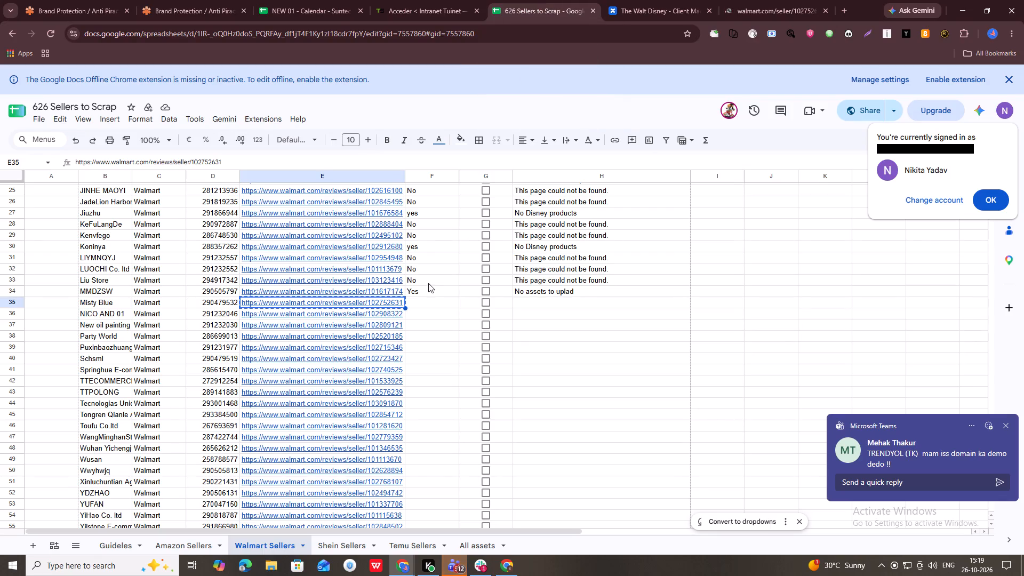
click(428, 283)
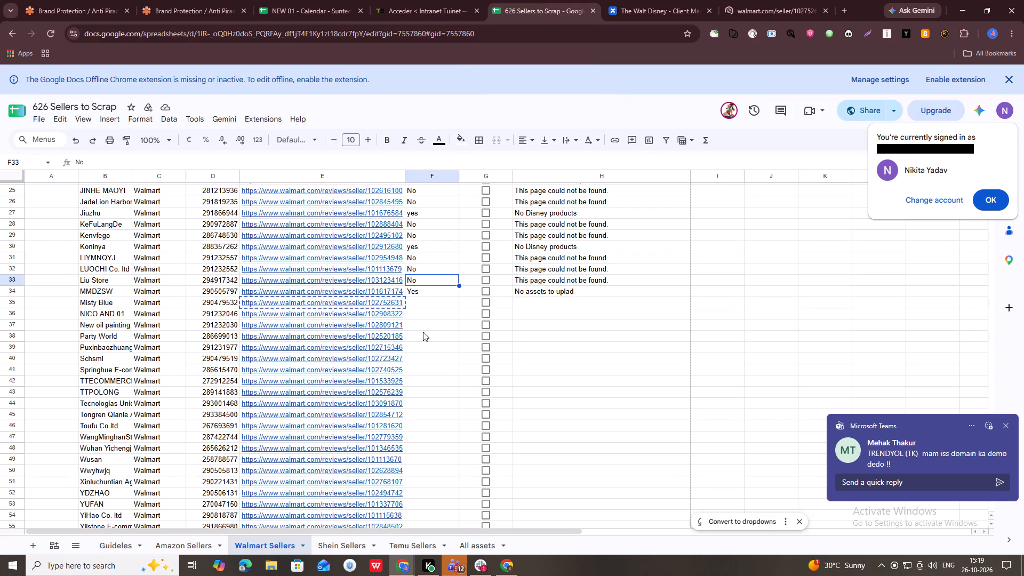
key(ctrl+c)
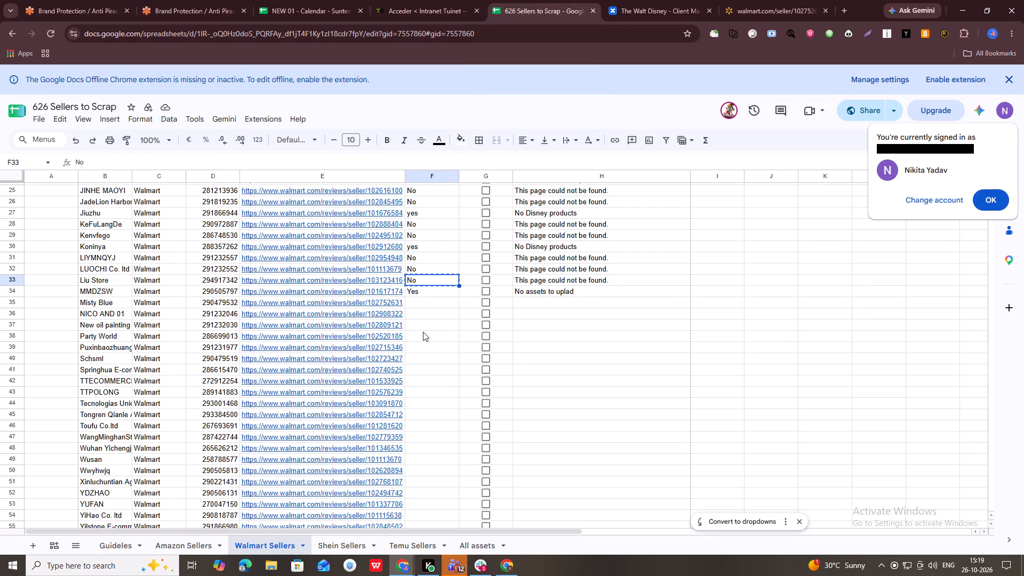
click(429, 302)
key(ctrl+v)
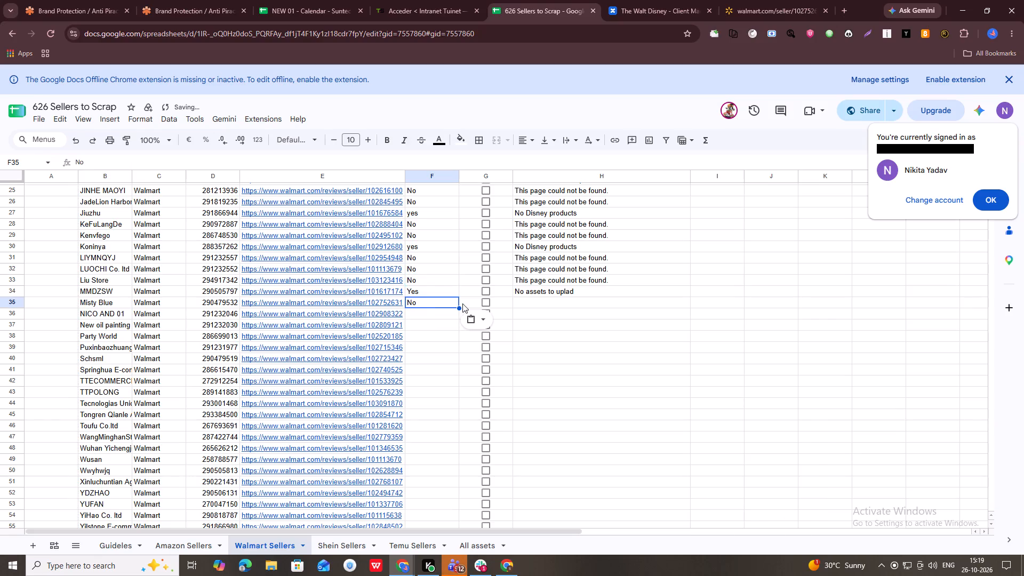
click(546, 283)
key(ctrl+c)
click(532, 309)
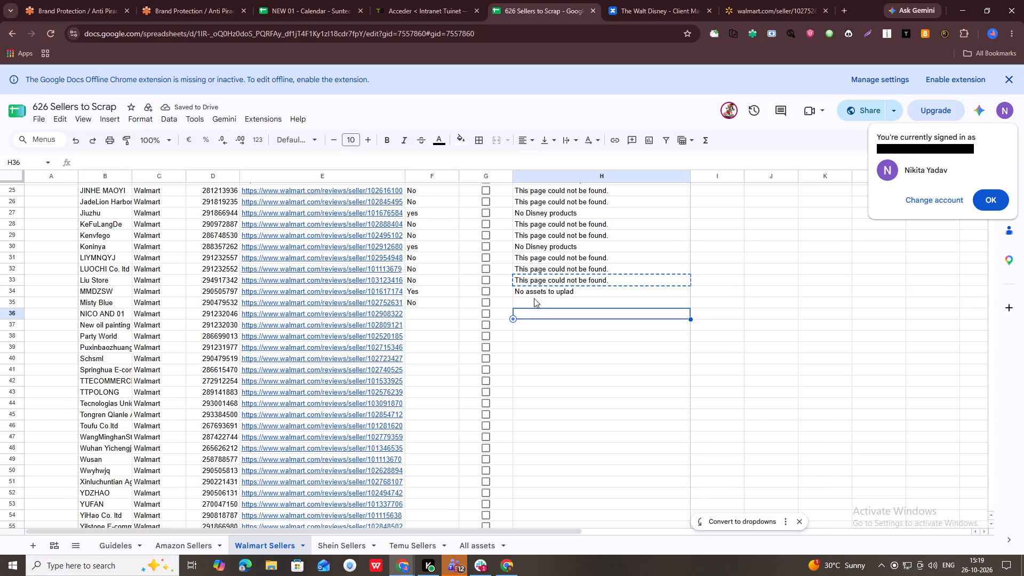
click(534, 298)
key(ctrl+v)
Open NICO AND 01's Walmart seller page using its URL from the sheet.
click(354, 317)
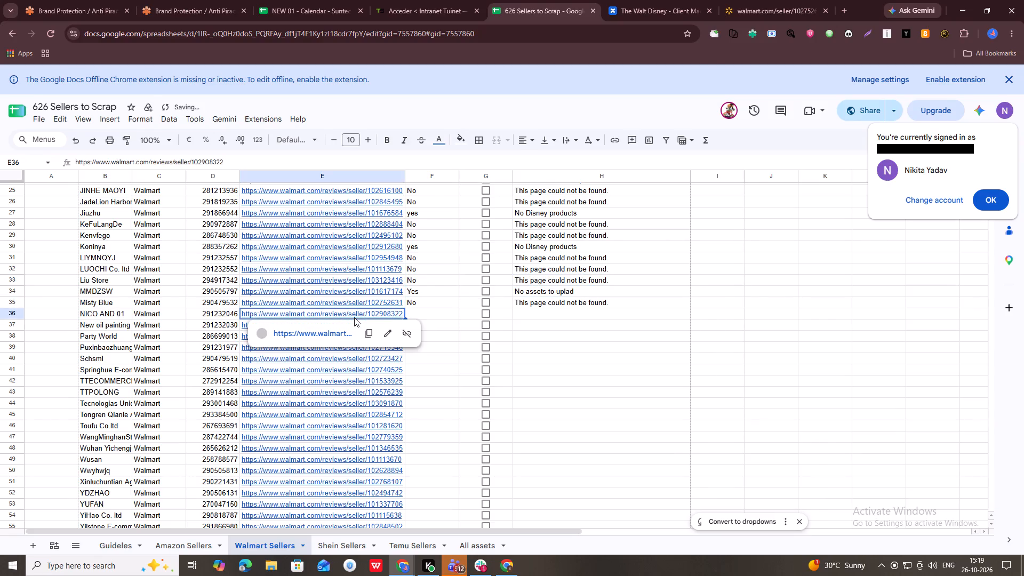
key(ctrl+c)
click(743, 0)
click(369, 39)
right_click(369, 39)
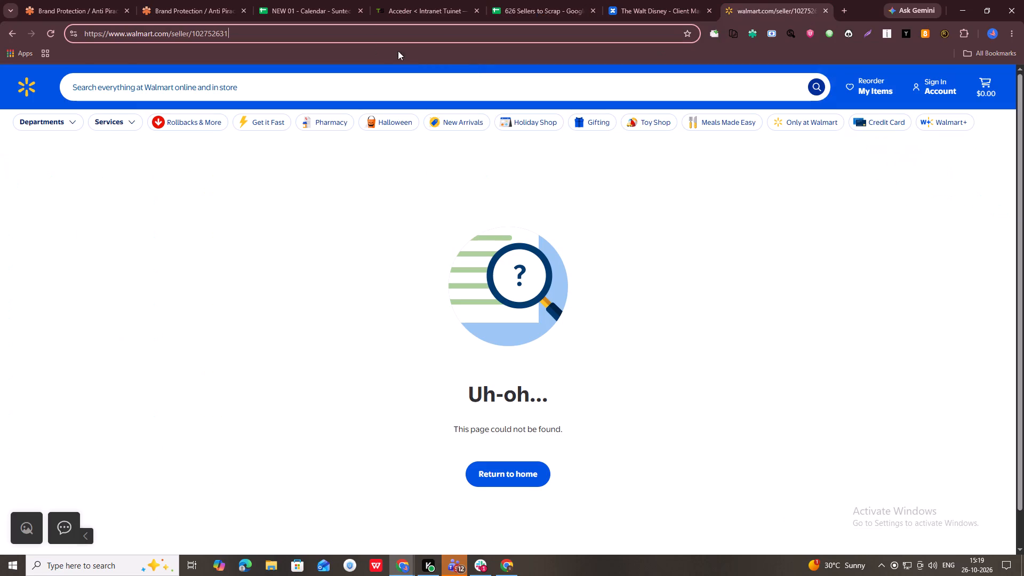
key(ctrl+a)
key(ctrl+v)
key(Return)
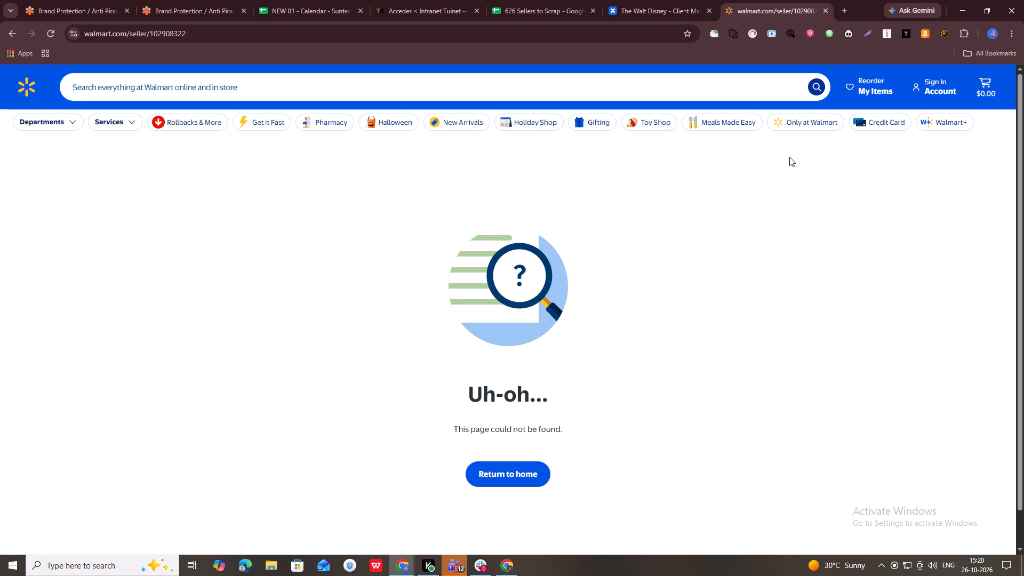
Record NICO AND 01 in 626 Sellers to Scrap with availability No and the note "This page could not be found.".
click(498, 0)
key(Right)
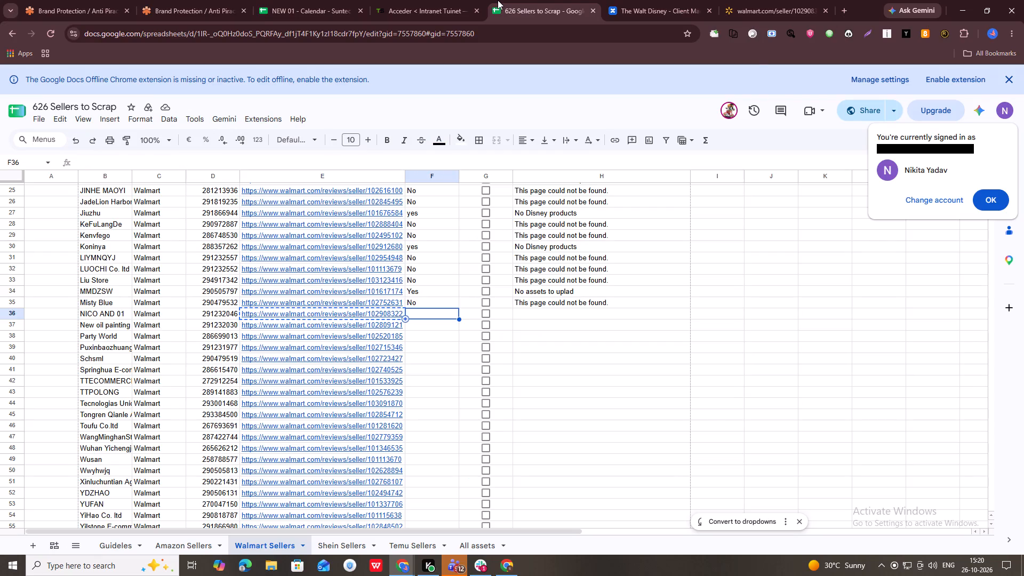
key(ctrl+d)
key(Right)
key(Right)
key(ctrl+d)
Open the Walmart seller page of the New oil painting seller in row 37 using its URL from the sheet.
key(Down)
key(Left)
key(Left)
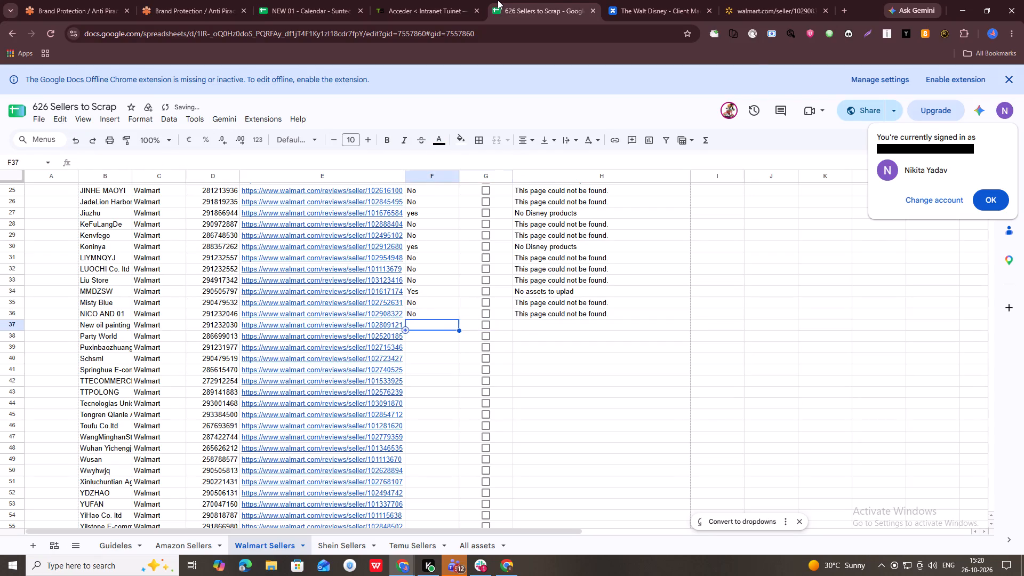
key(Left)
key(ctrl+c)
click(750, 0)
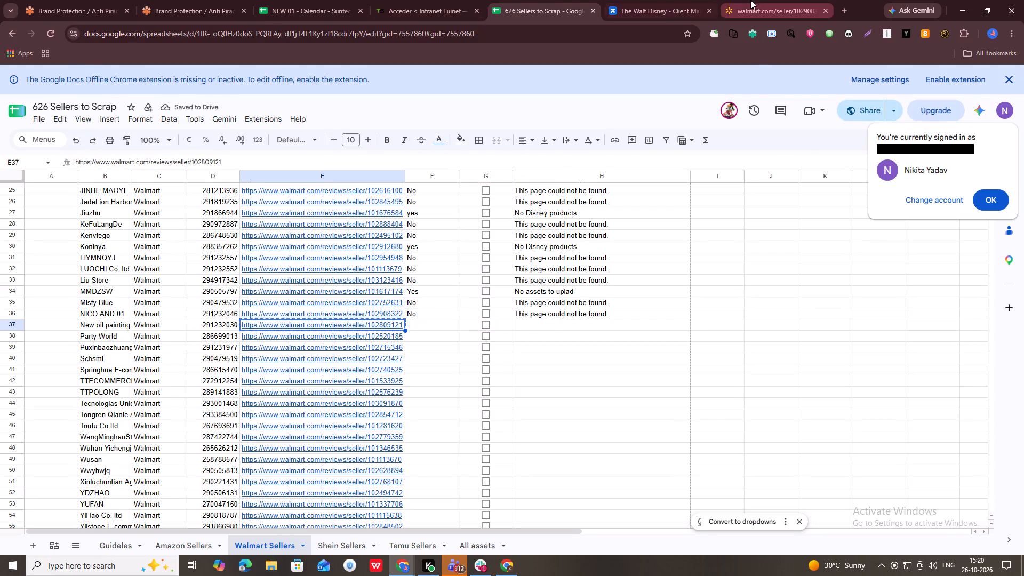
key(ctrl+l)
key(ctrl+v)
key(Return)
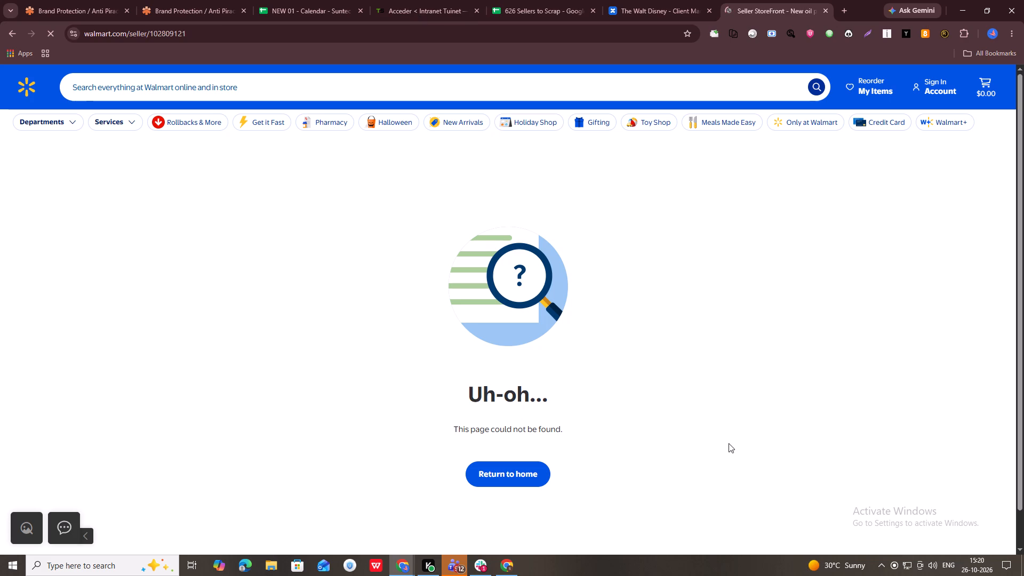
Show all items in the New oil painting e-commerce shop and check them for Disney products.
click(439, 211)
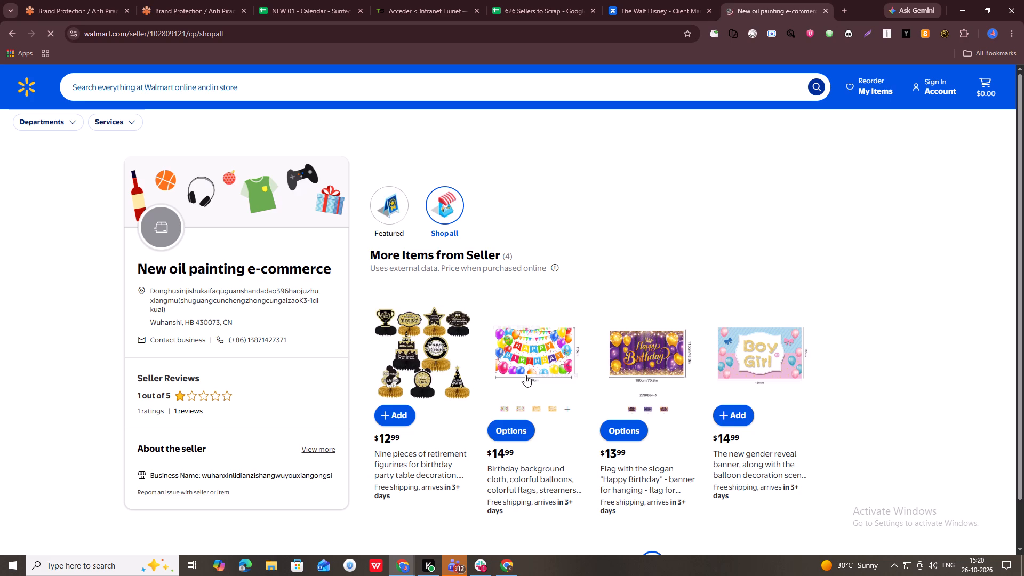
scroll(655, 388, down, 12)
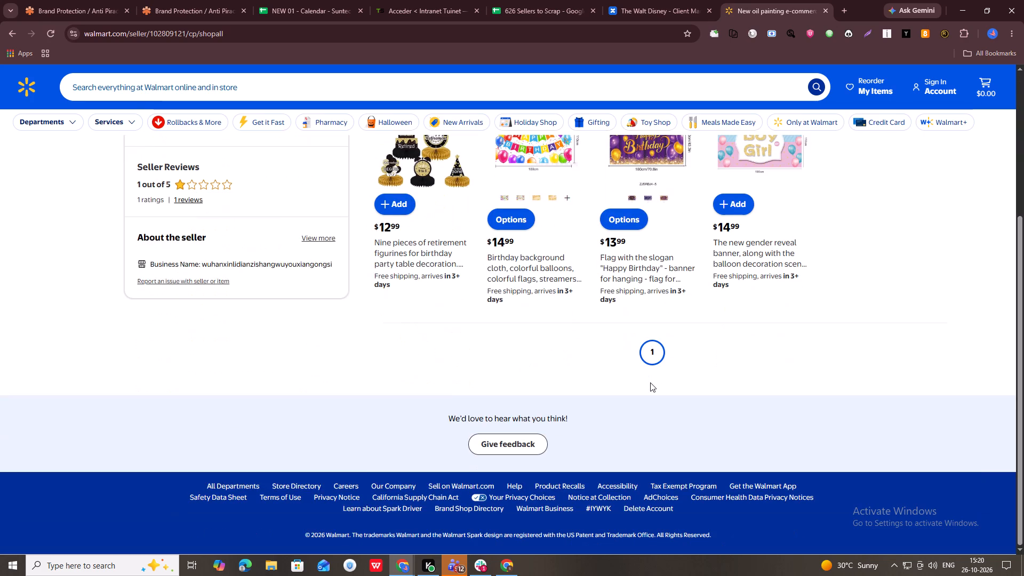
scroll(650, 382, up, 15)
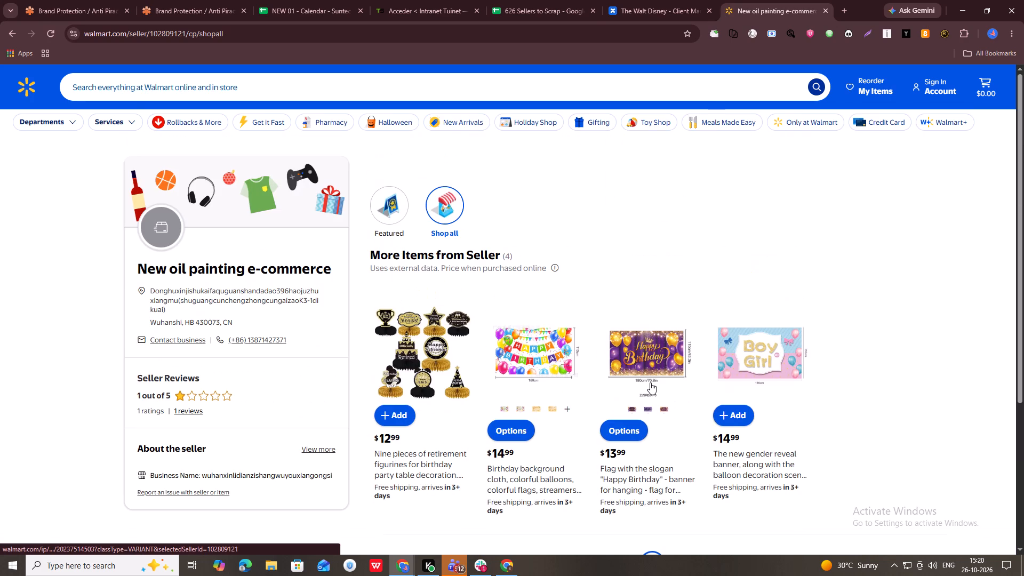
Record the New oil painting seller in 626 Sellers to Scrap with availability yes and the note "There are no results in this shop", copied from AOMI's row.
click(551, 0)
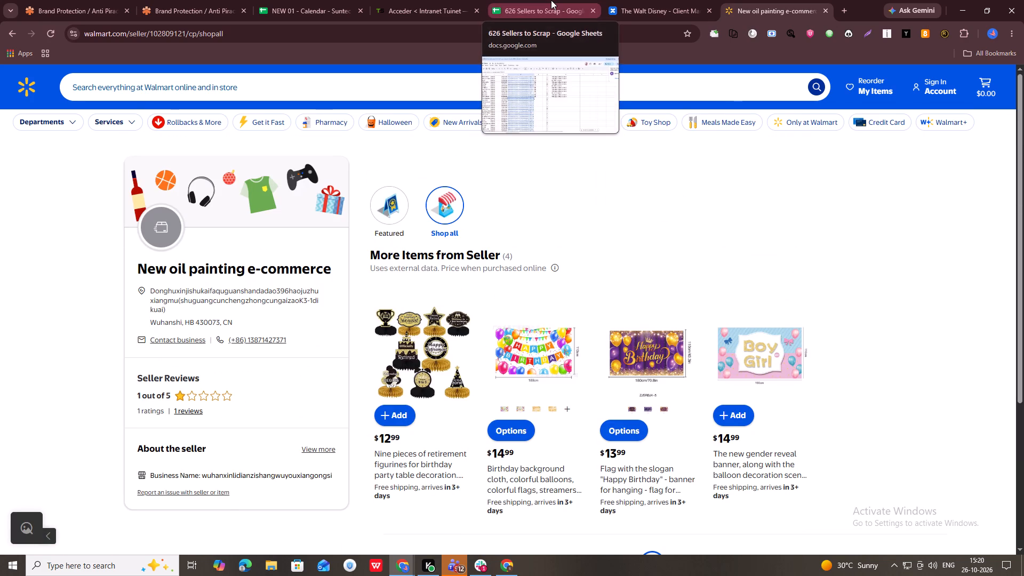
click(430, 325)
text(yes)
key(Right)
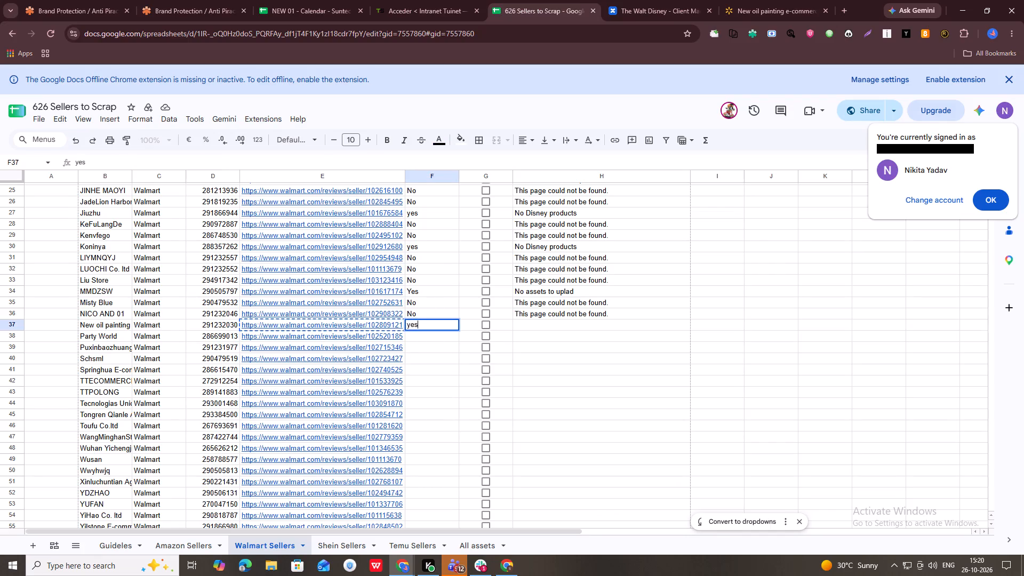
key(Right)
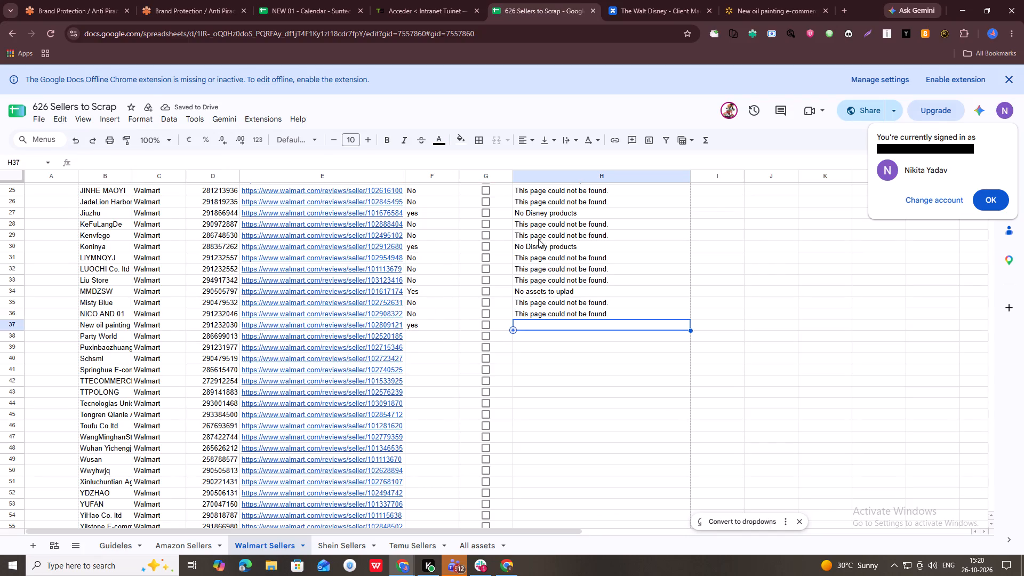
scroll(635, 371, up, 4)
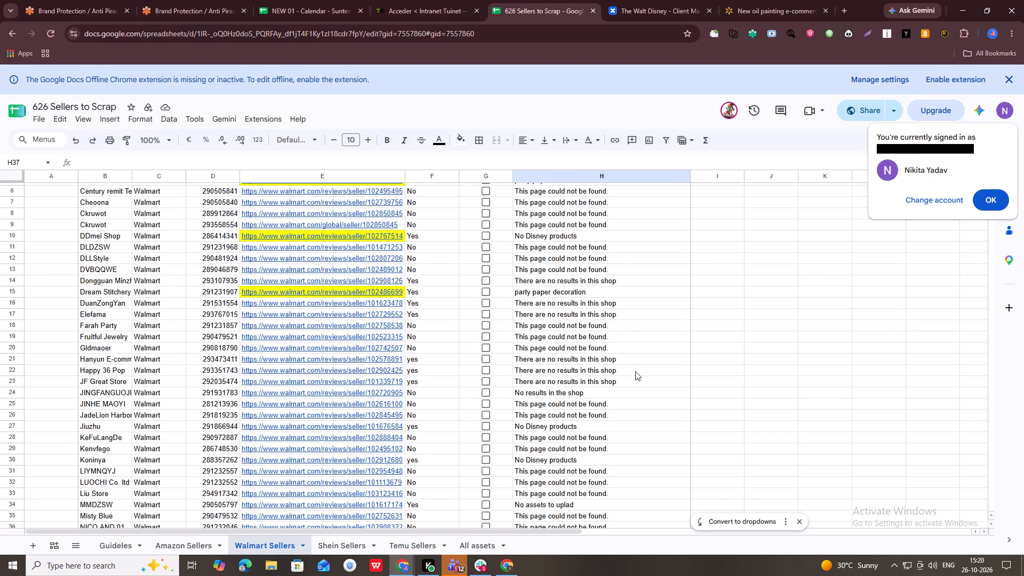
scroll(635, 371, up, 2)
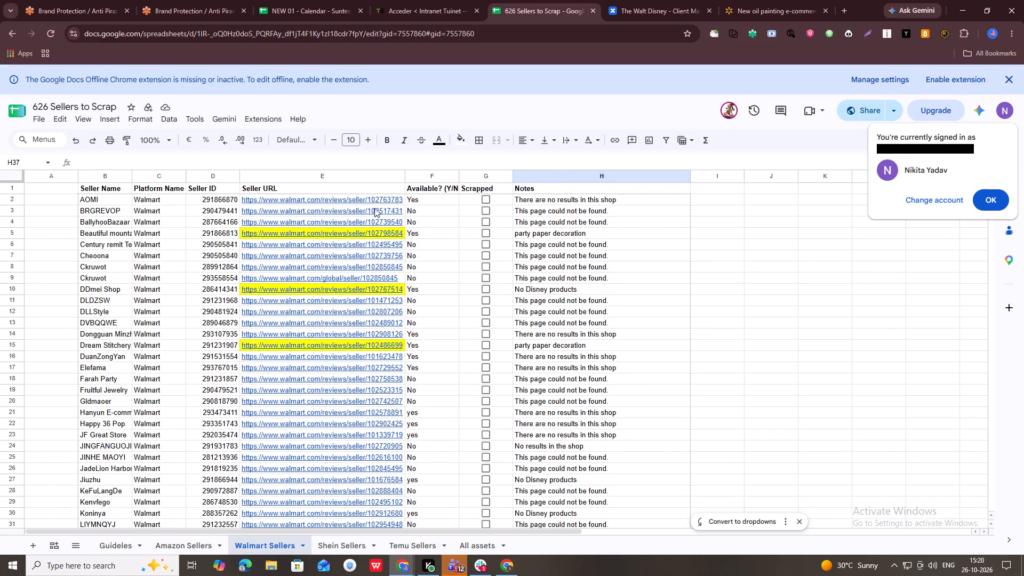
click(619, 196)
key(ctrl+c)
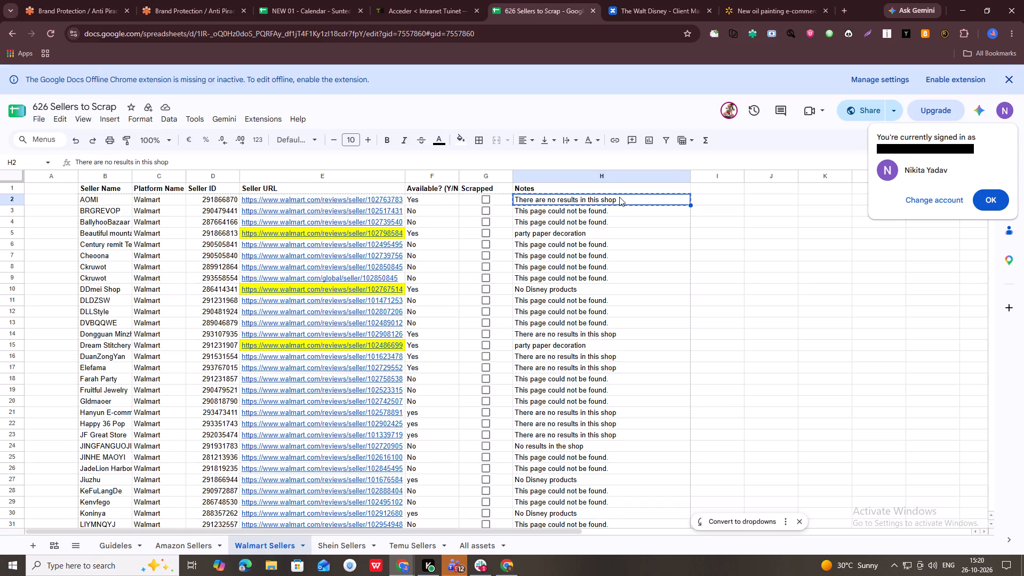
scroll(553, 389, down, 5)
click(536, 329)
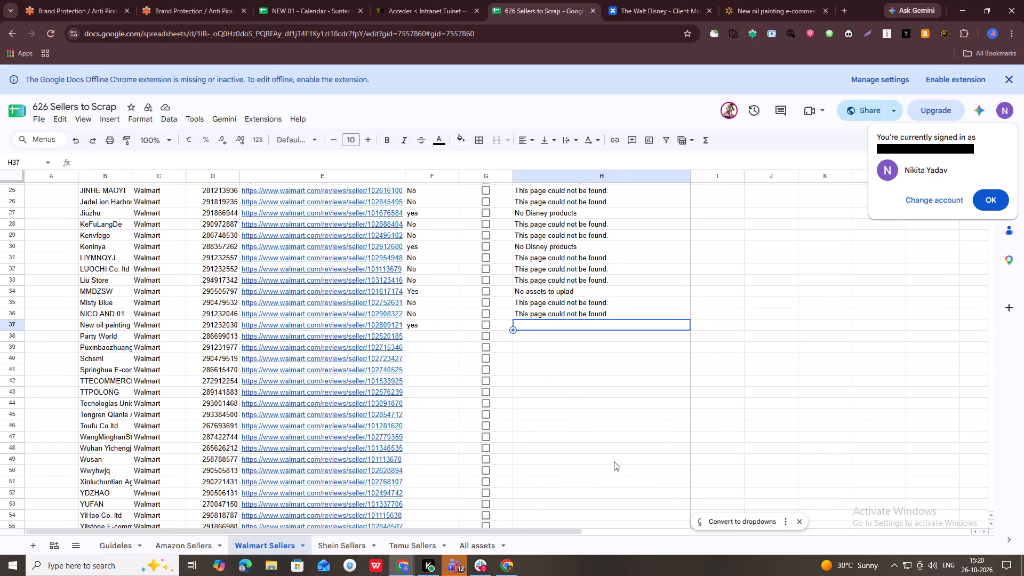
key(ctrl+v)
Open Party World's Walmart seller page using its URL from the sheet.
click(347, 336)
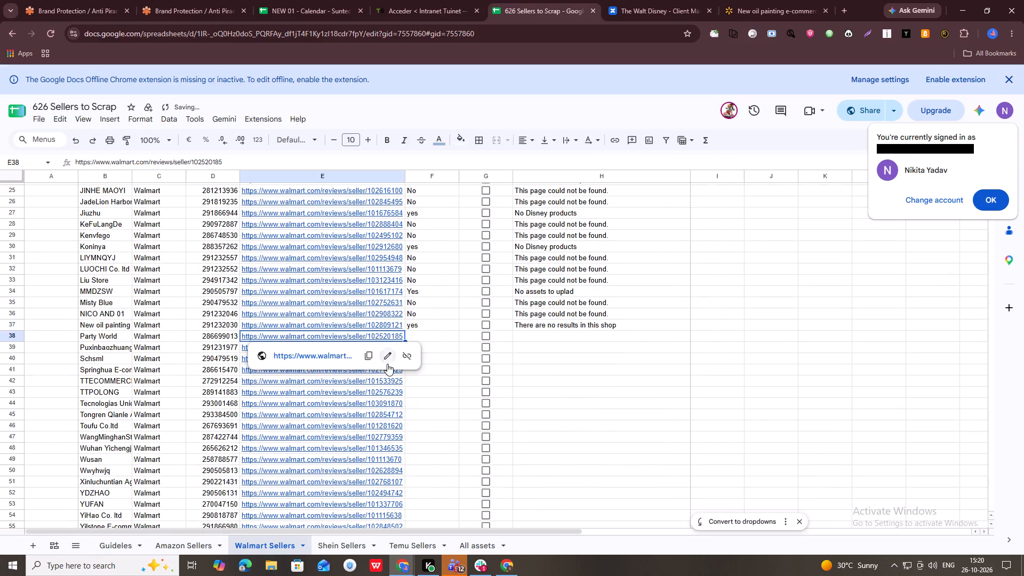
key(ctrl+c)
click(758, 0)
click(403, 37)
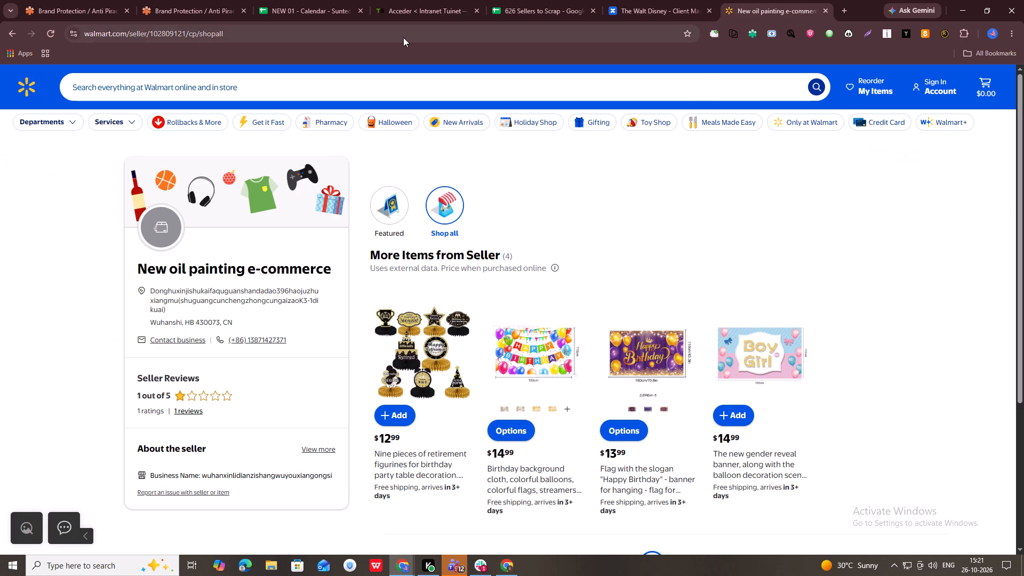
key(ctrl+v)
key(Return)
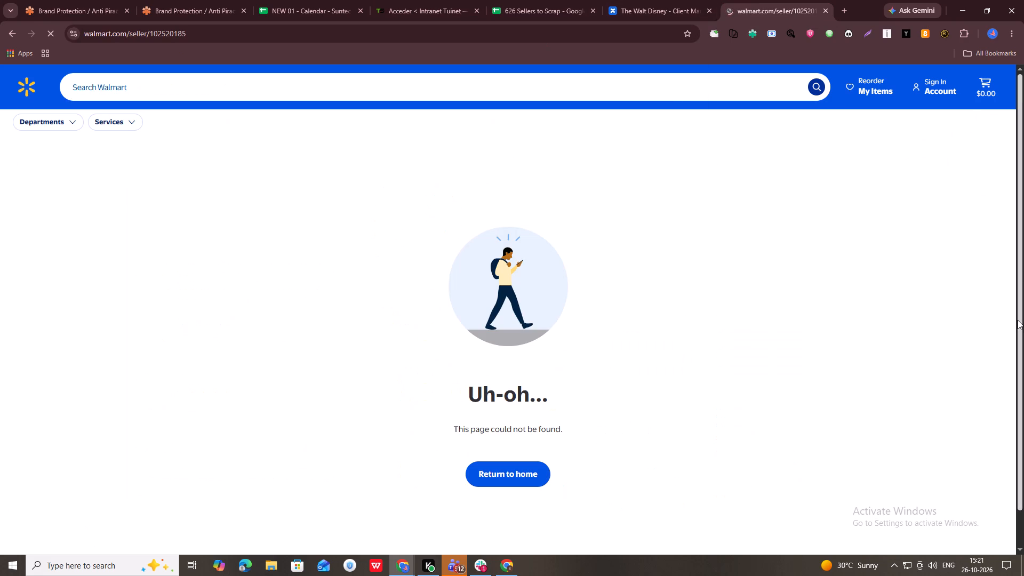
Record Party World in 626 Sellers to Scrap with availability No and the note "This page could not be found.", both copied from NICO AND 01's row.
click(561, 0)
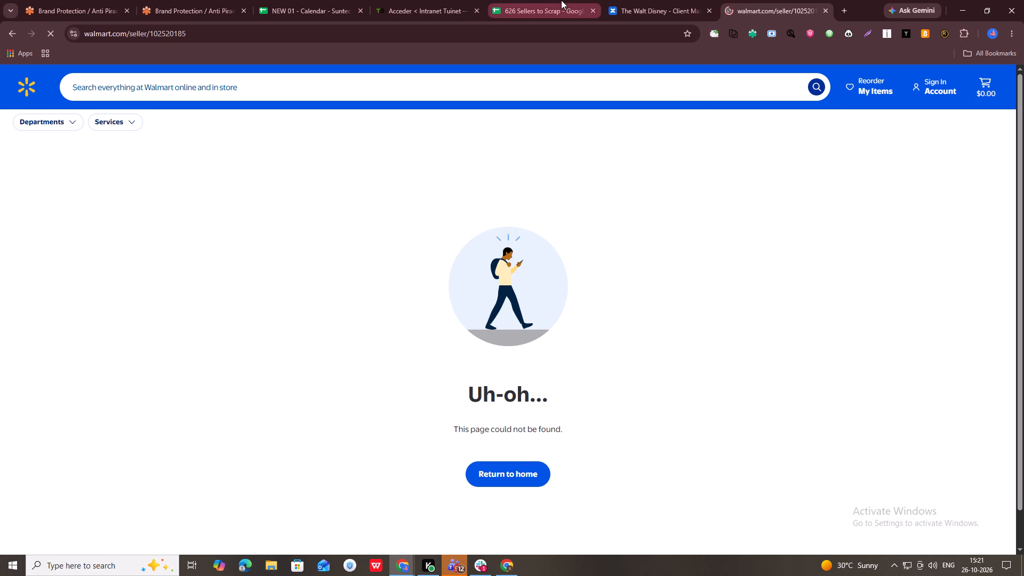
click(409, 315)
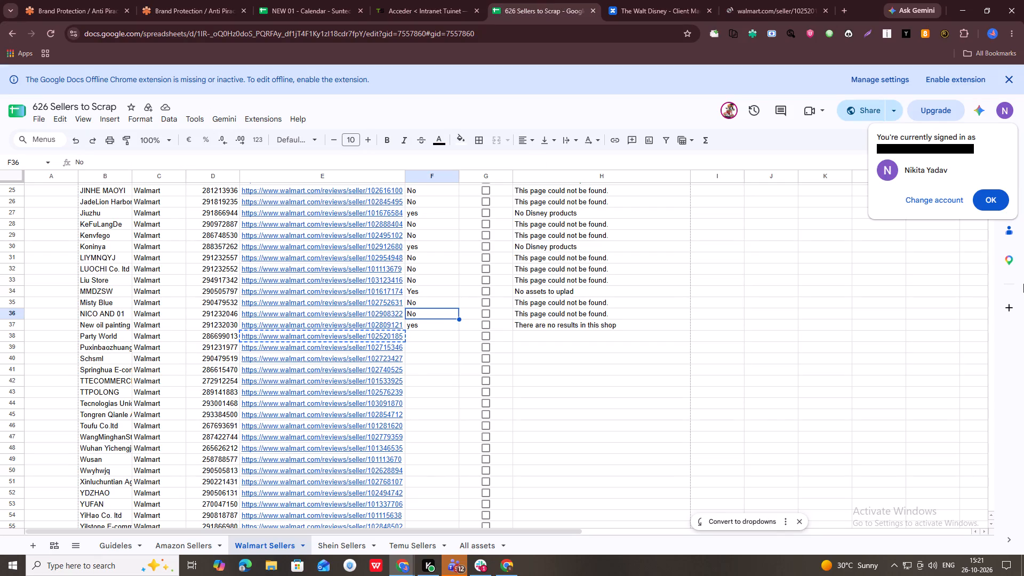
key(ctrl+c)
key(Down)
key(Down)
key(ctrl+v)
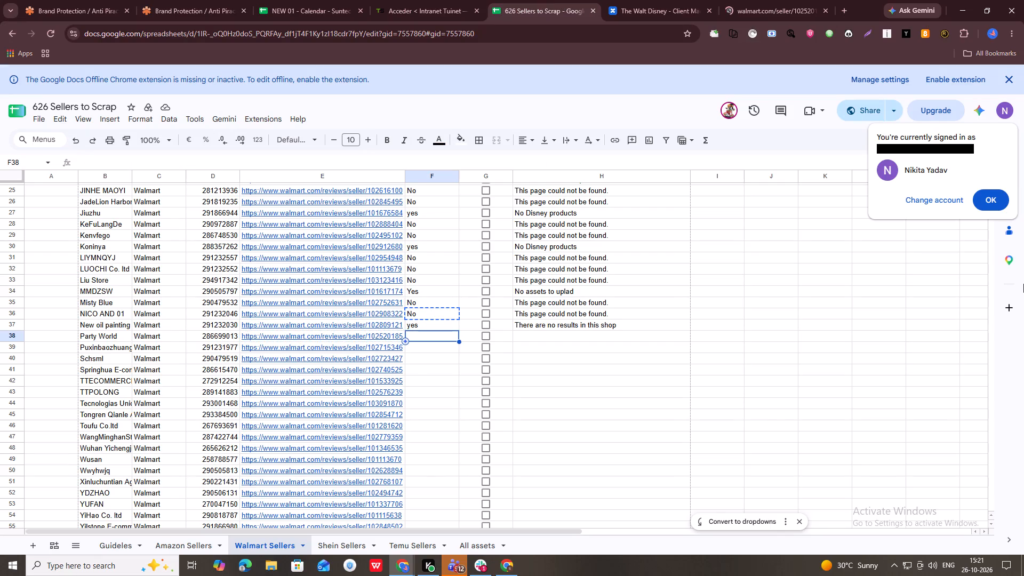
key(Right)
key(Right)
key(Right)
key(Up)
key(Up)
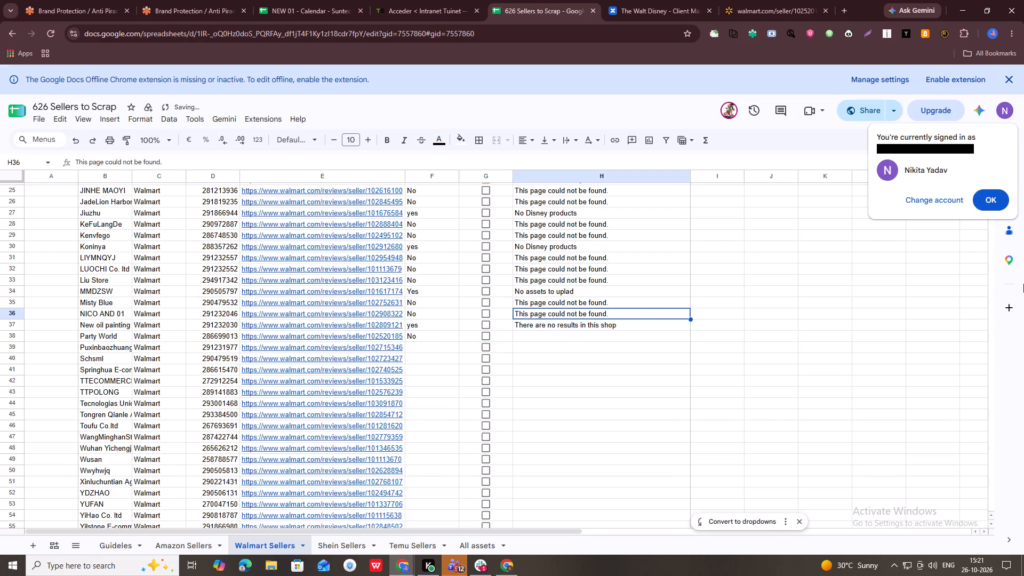
key(ctrl+c)
key(Down)
key(Down)
key(ctrl+v)
Open the Walmart seller page of the Puxinbaozhuang seller in row 39 using its URL from the sheet.
key(Down)
key(Left)
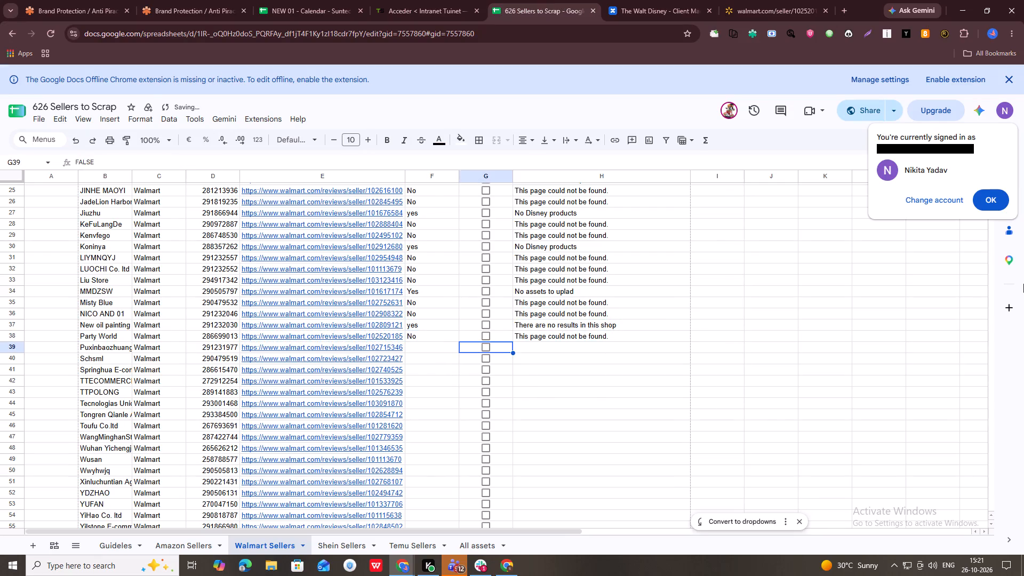
scroll(772, 381, down, 3)
scroll(512, 421, down, 3)
scroll(512, 421, up, 3)
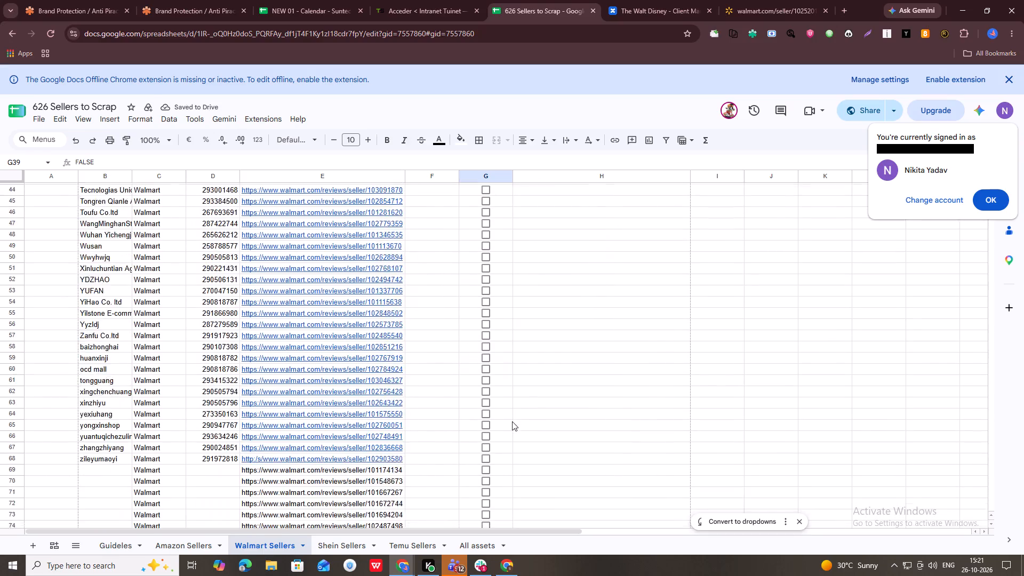
scroll(512, 421, up, 2)
click(352, 294)
key(ctrl+c)
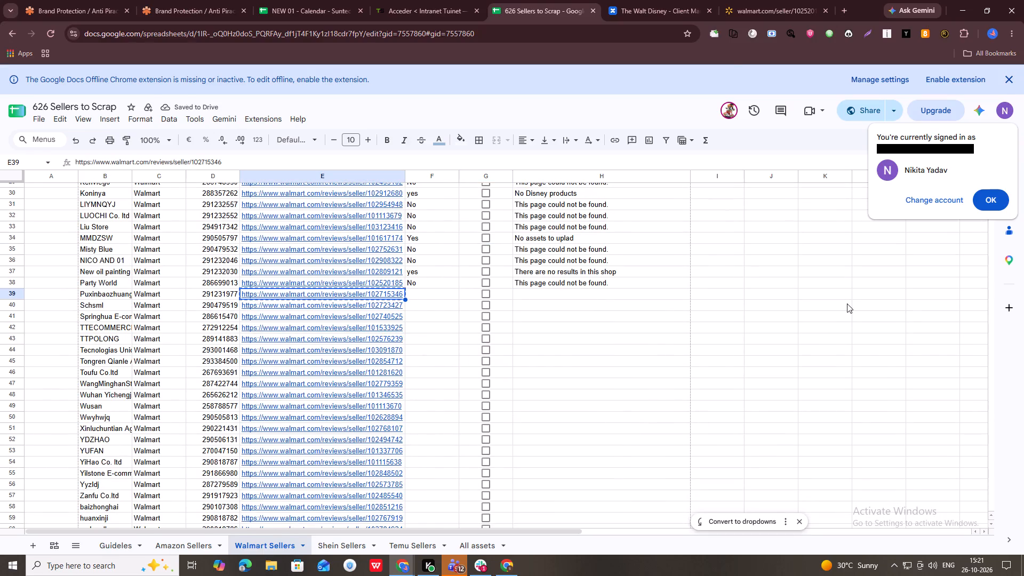
click(785, 0)
click(398, 35)
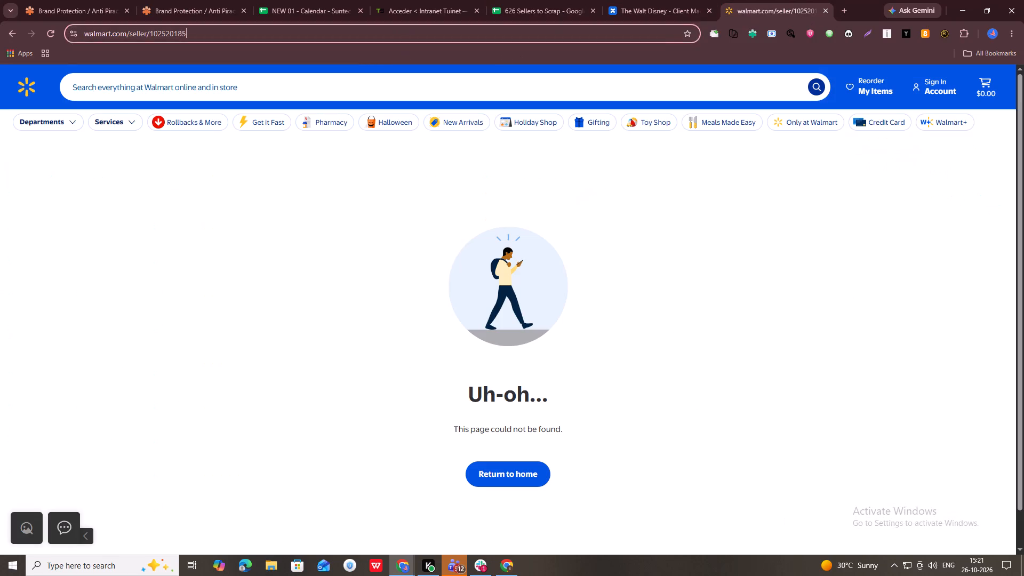
key(ctrl+v)
key(Return)
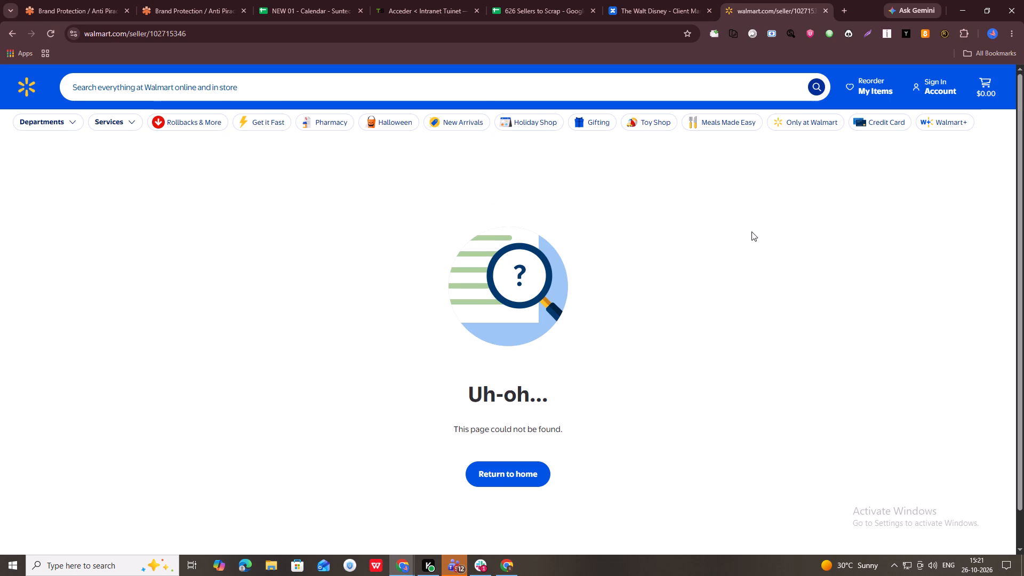
scroll(503, 477, down, 3)
Record the Puxinbaozhuang seller in 626 Sellers to Scrap with availability No and the note "This page could not be found.".
click(500, 0)
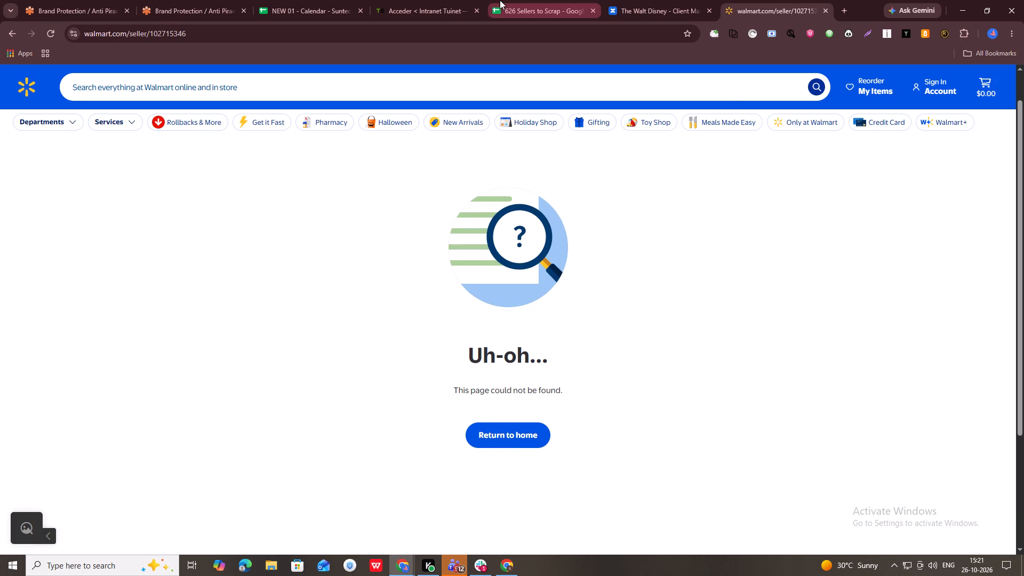
click(420, 300)
click(426, 295)
key(ctrl+d)
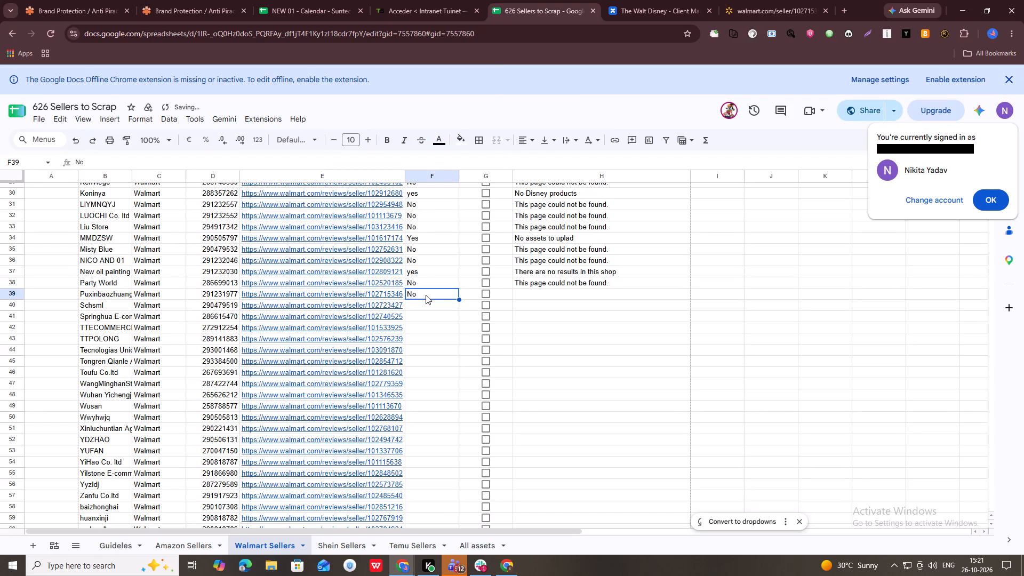
key(Right)
key(Right)
key(ctrl+d)
Open Schsml's Walmart seller page using its URL from row 40 of the sheet.
key(Down)
key(Left)
key(Left)
key(Left)
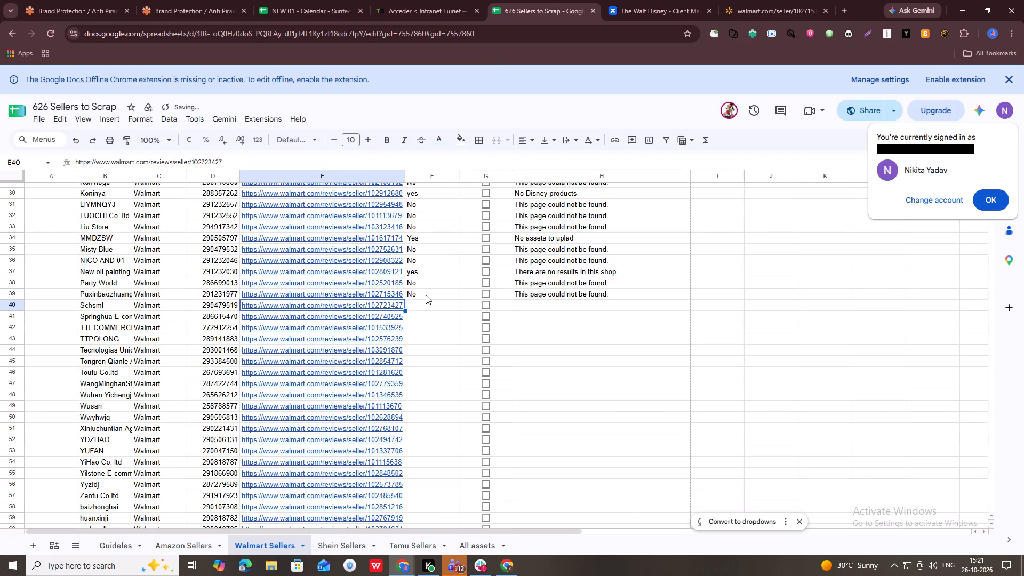
key(ctrl+c)
key(Right)
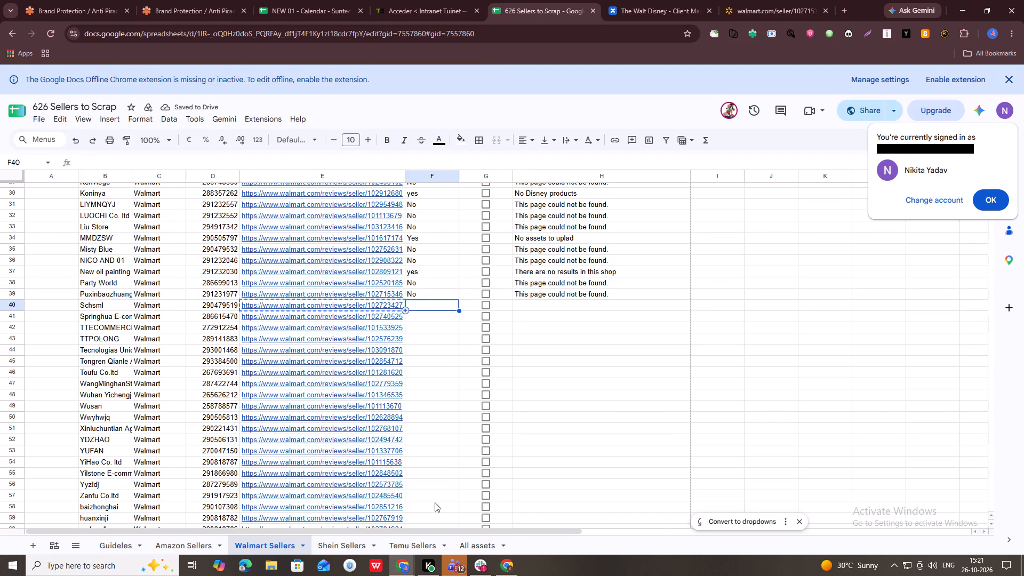
click(782, 0)
click(315, 36)
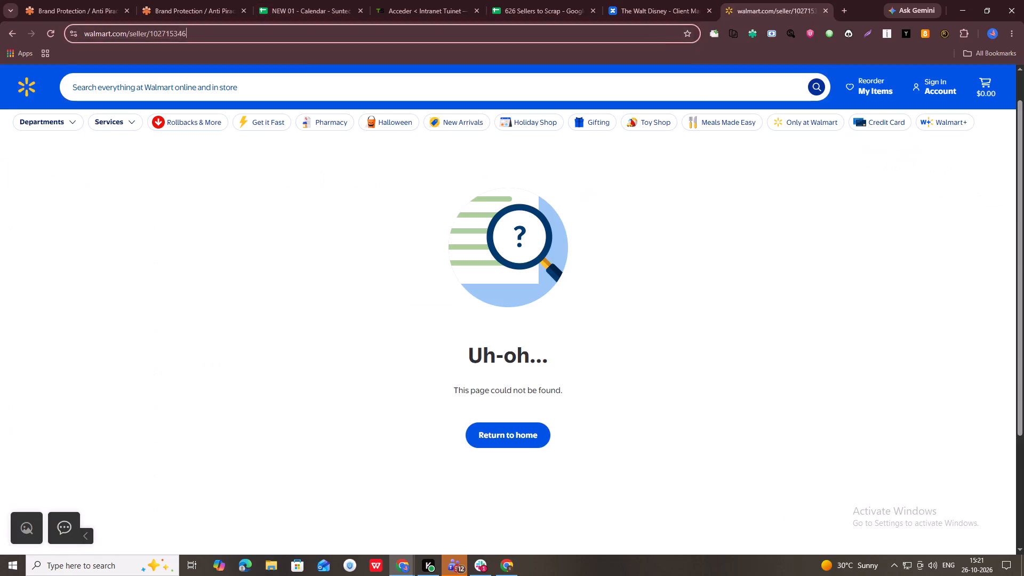
key(ctrl+v)
key(Return)
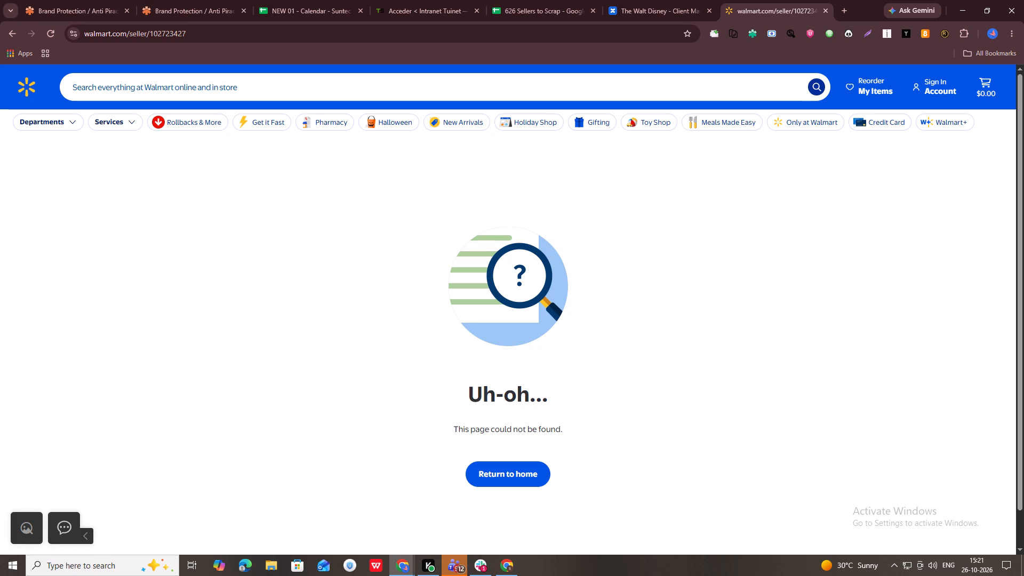
Record Schsml in 626 Sellers to Scrap with availability No and the note "This page could not be found.".
click(562, 0)
key(ctrl+d)
key(Right)
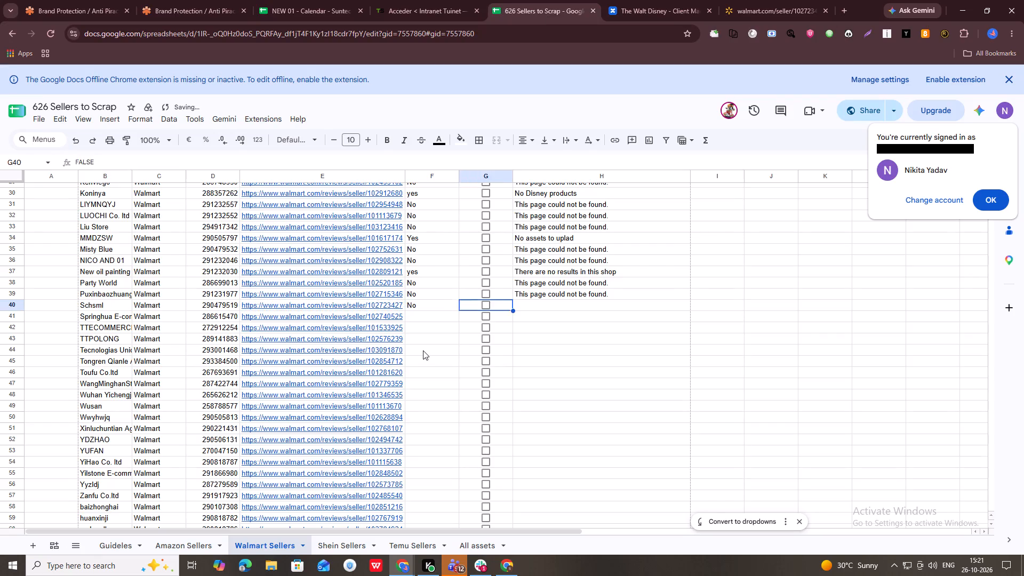
key(Right)
key(ctrl+d)
Open the Walmart seller page of the Springhua seller in row 41 using its URL from the sheet.
key(Down)
key(Left)
key(Left)
key(Left)
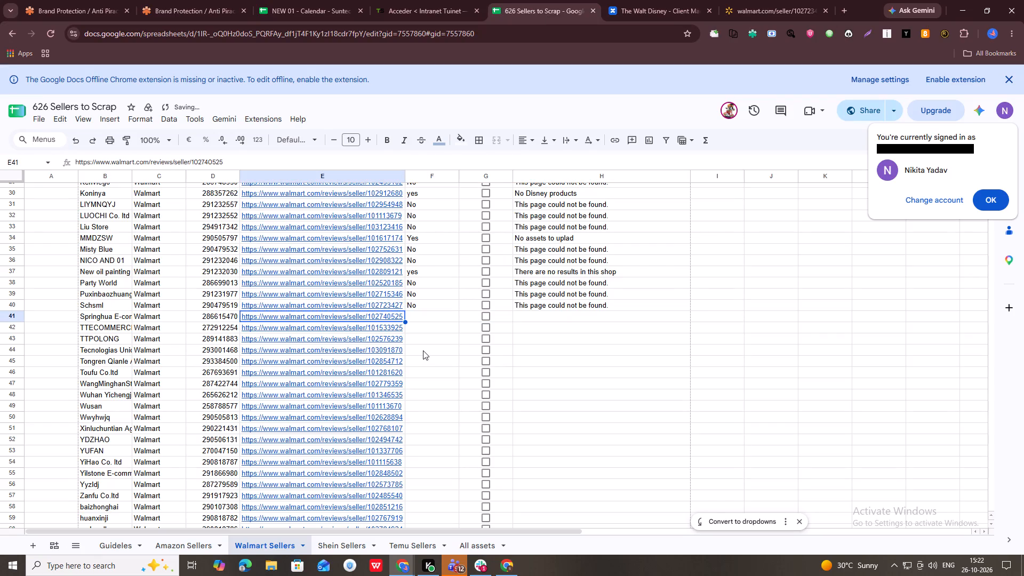
key(ctrl+c)
click(748, 0)
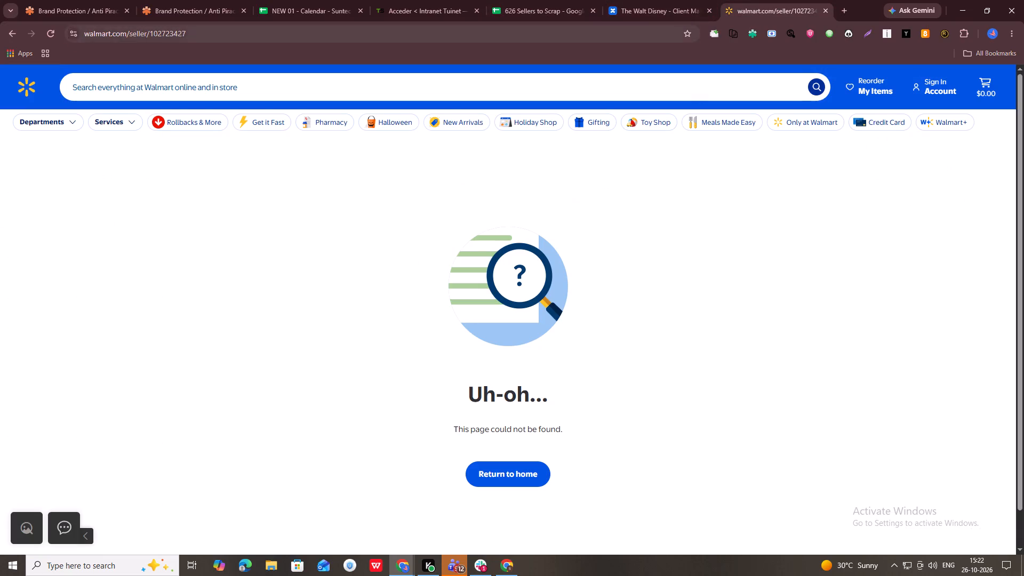
click(375, 38)
key(ctrl+v)
key(Return)
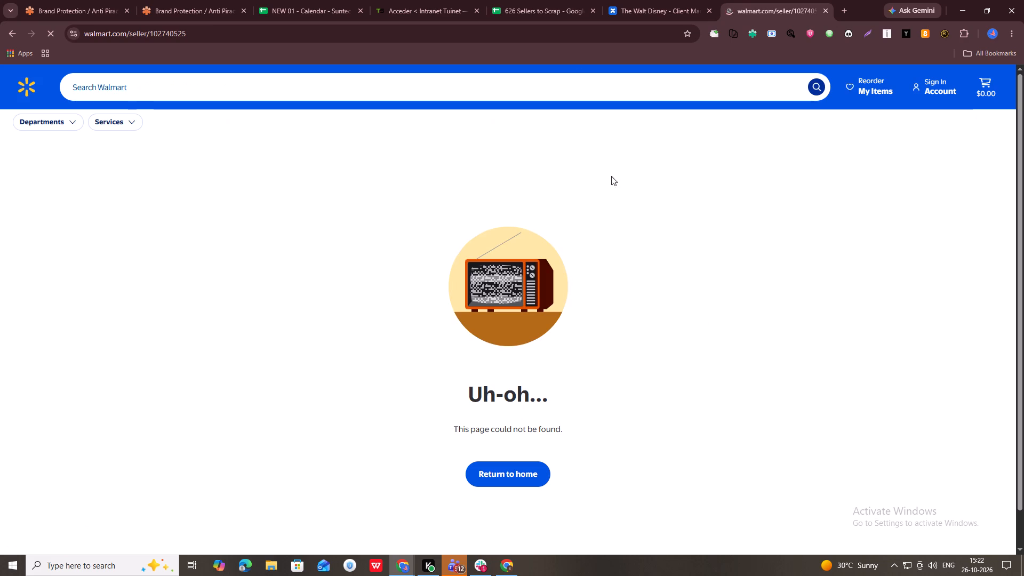
Record the Springhua seller in 626 Sellers to Scrap with availability No and the note "This page could not be found.".
click(570, 0)
click(412, 316)
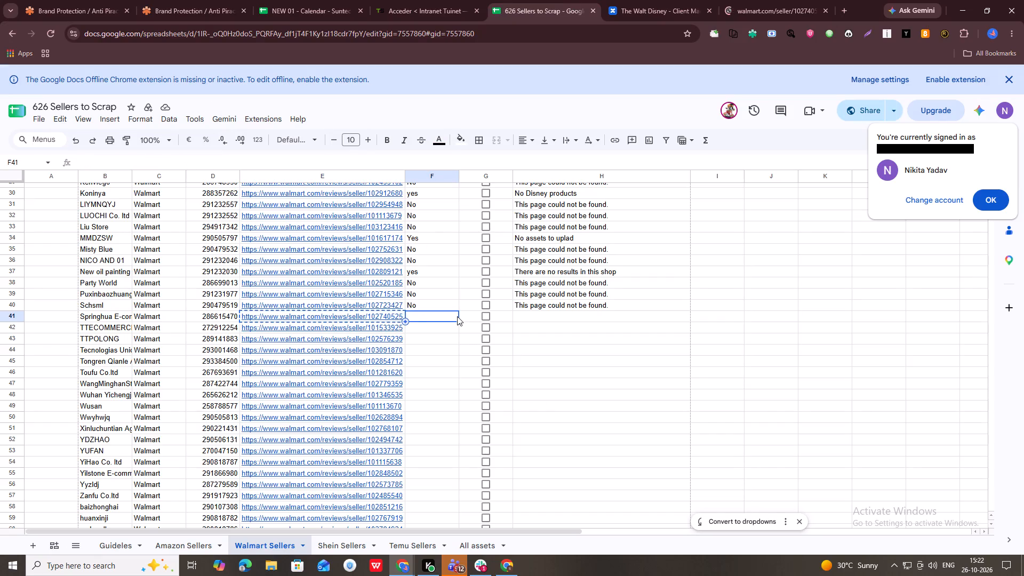
key(ctrl+d)
click(531, 318)
key(ctrl+d)
Open TTECOMMERCE's Walmart seller page using its URL from row 42 of the sheet.
click(363, 323)
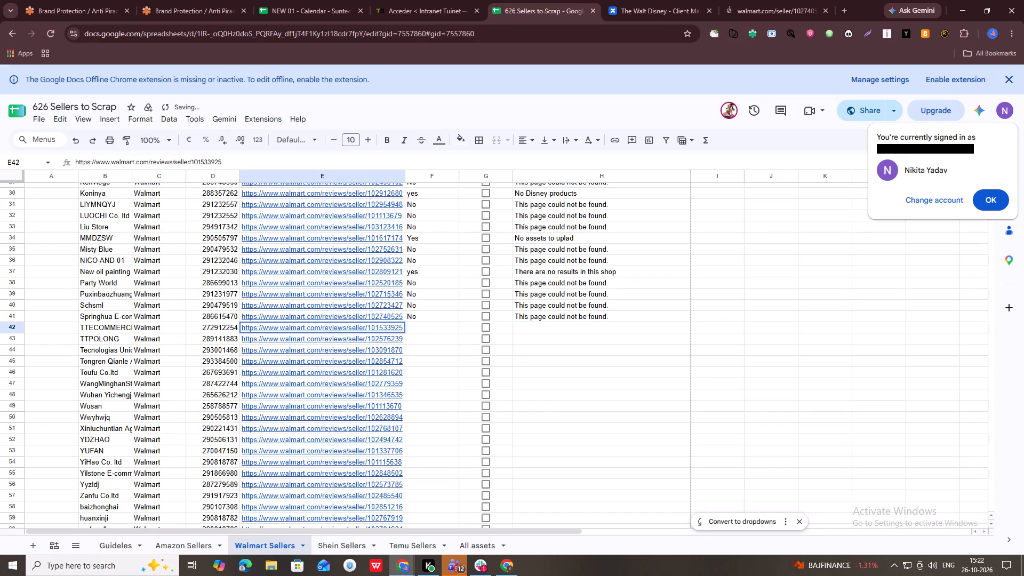
key(ctrl+c)
click(809, 0)
click(236, 27)
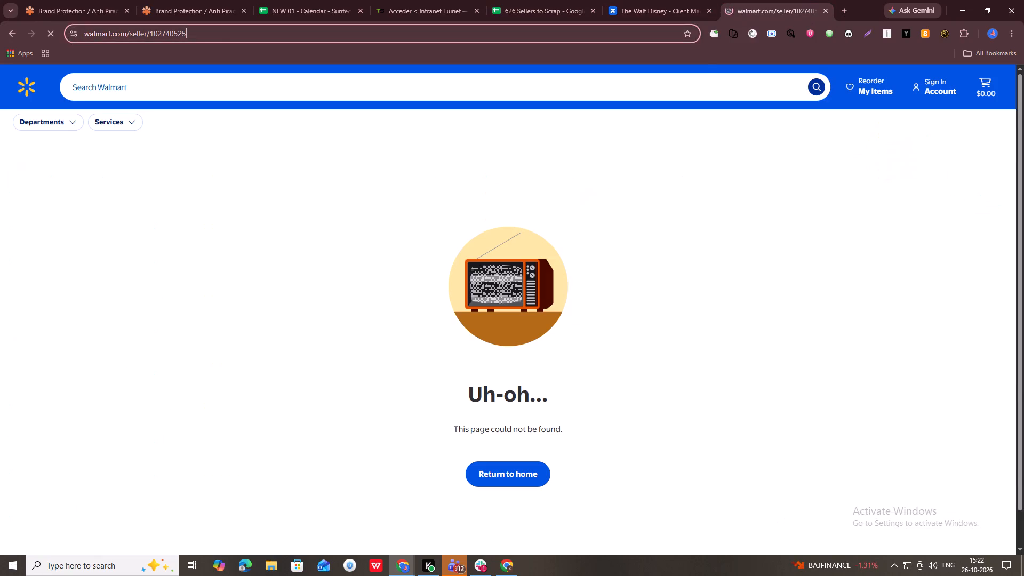
key(ctrl+v)
key(Return)
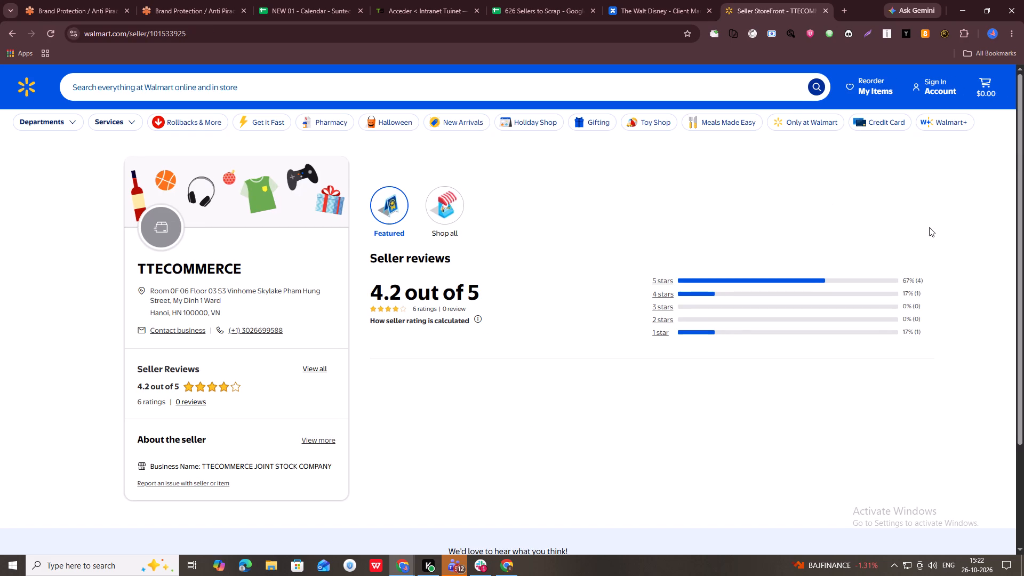
Examine all of TTECOMMERCE's listed items for Disney products, going through pages 1 and 2 and on to page 3.
click(446, 207)
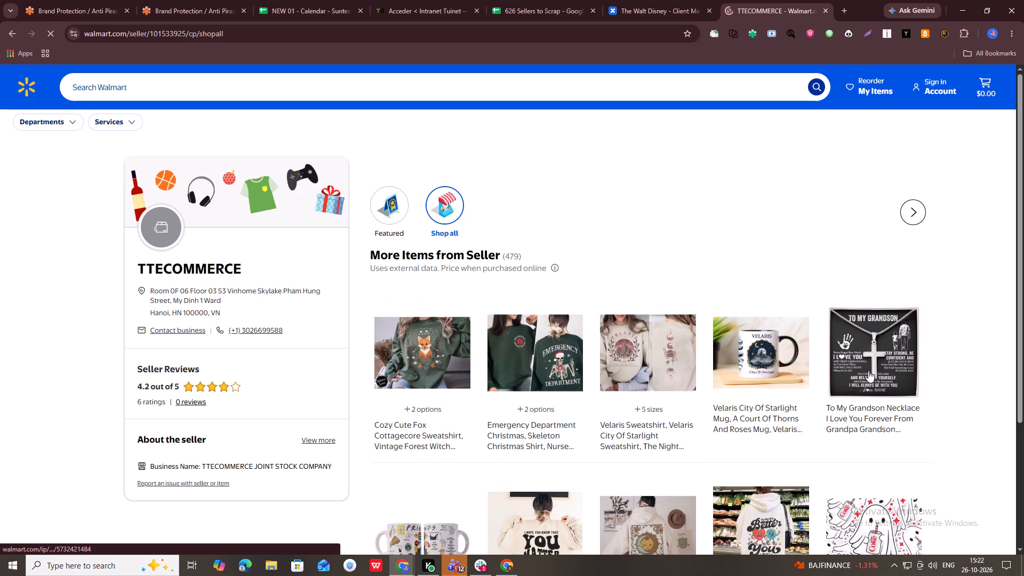
scroll(746, 477, down, 4)
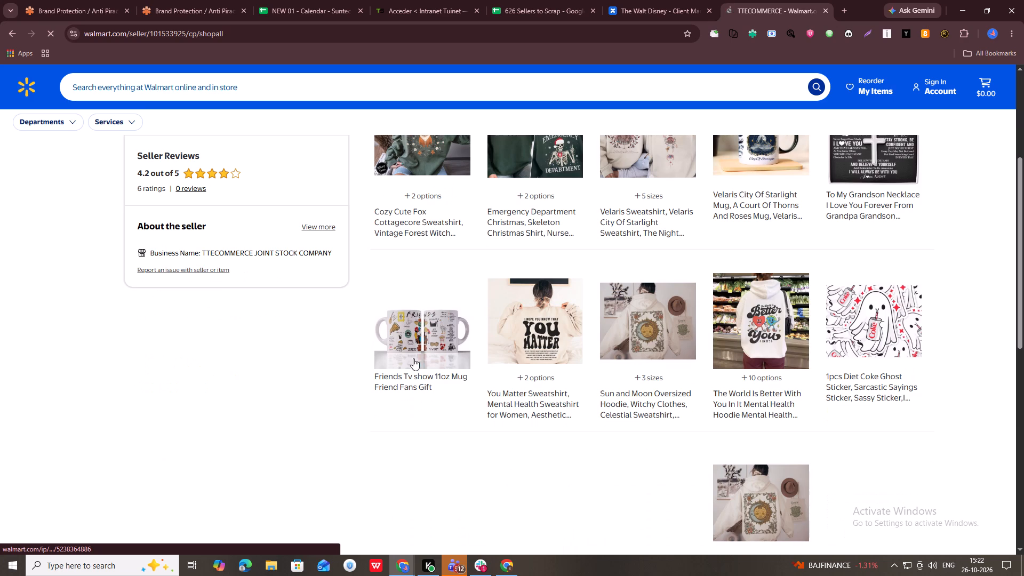
scroll(743, 409, down, 5)
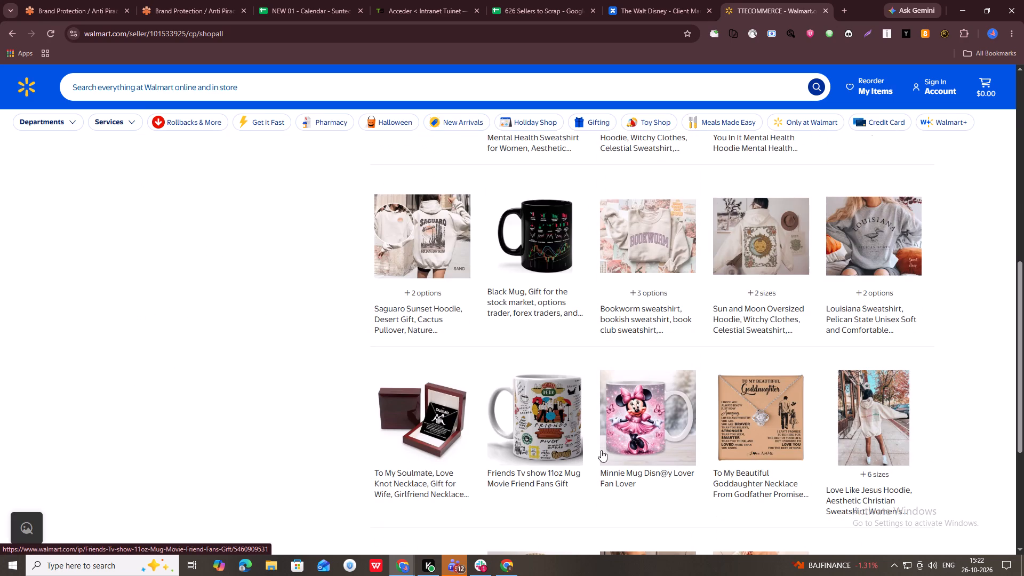
scroll(726, 417, down, 6)
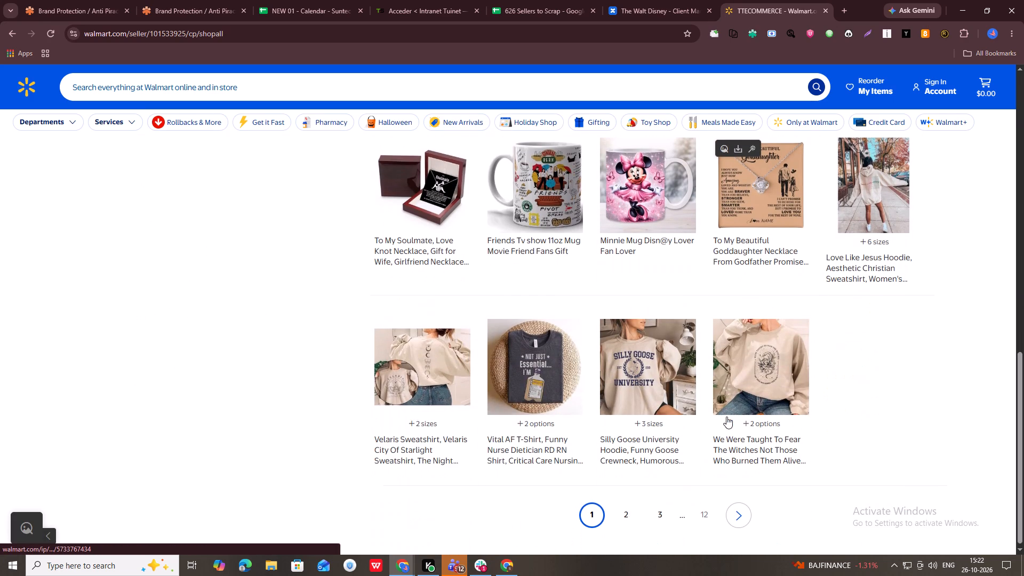
click(619, 510)
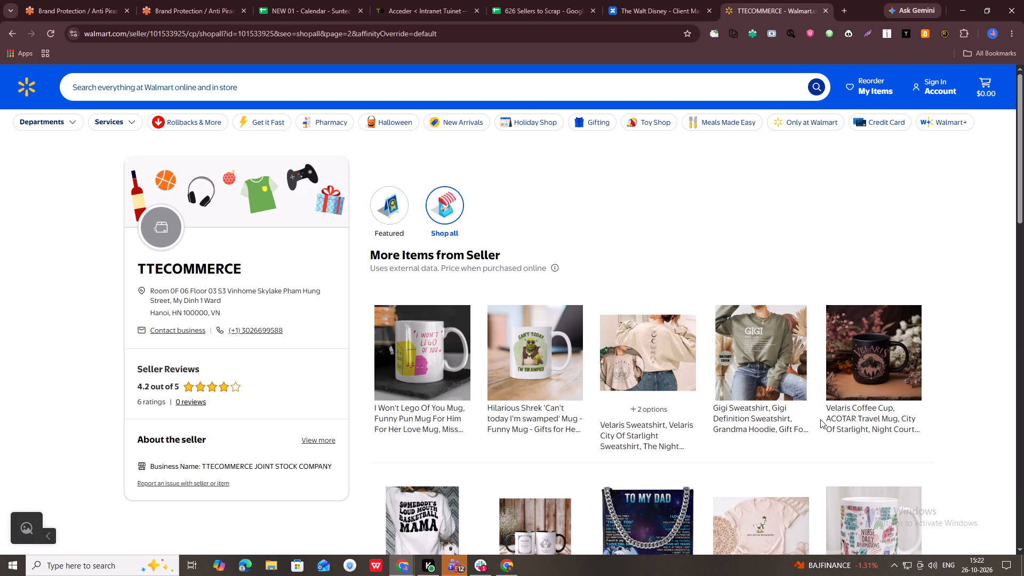
scroll(703, 415, down, 5)
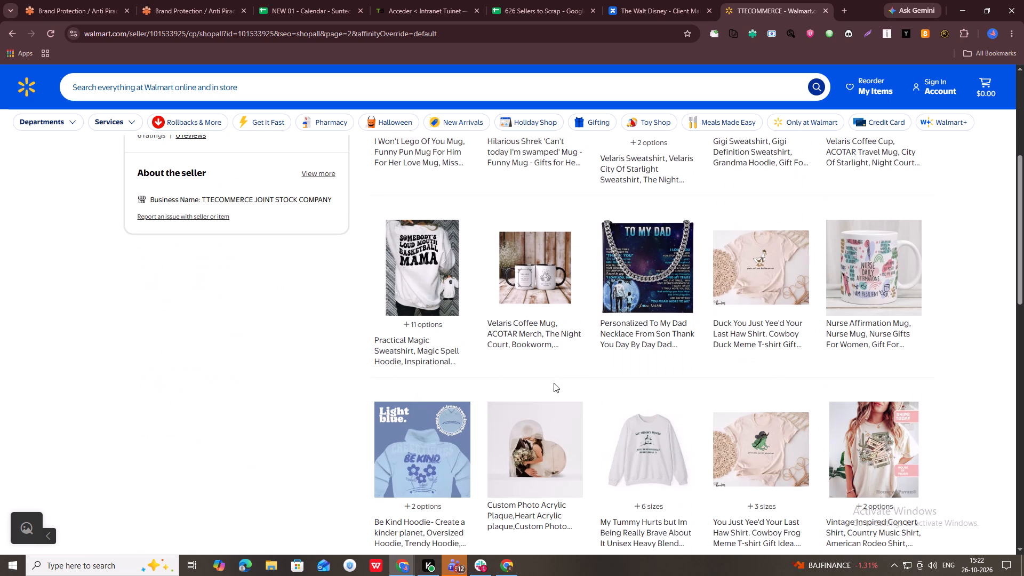
scroll(799, 403, down, 7)
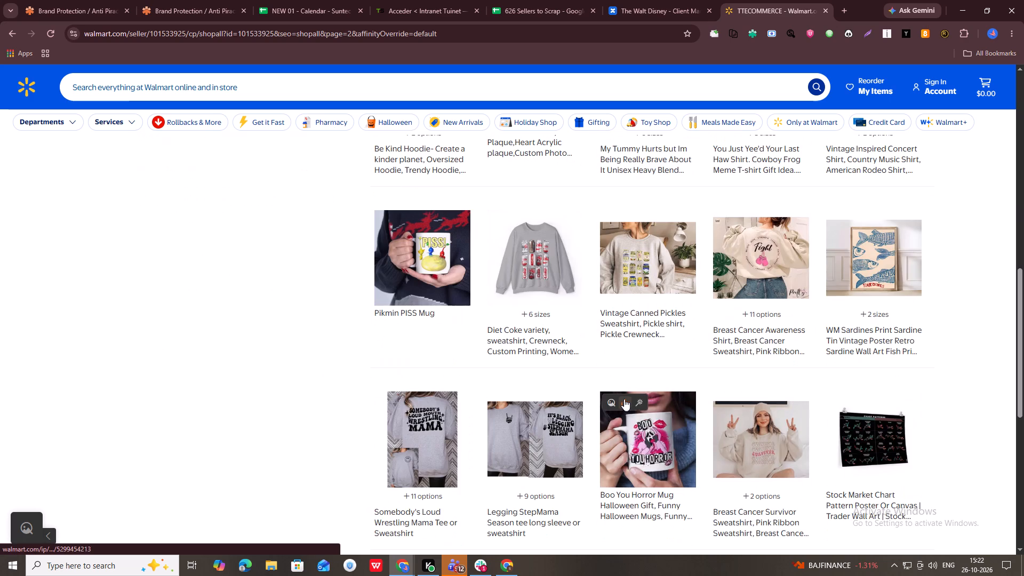
scroll(934, 390, down, 6)
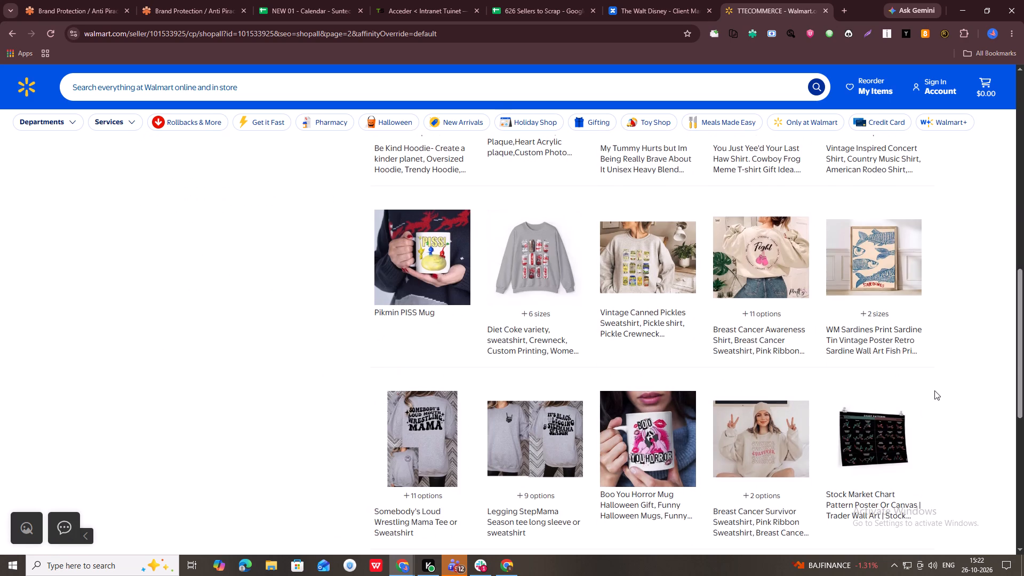
click(664, 446)
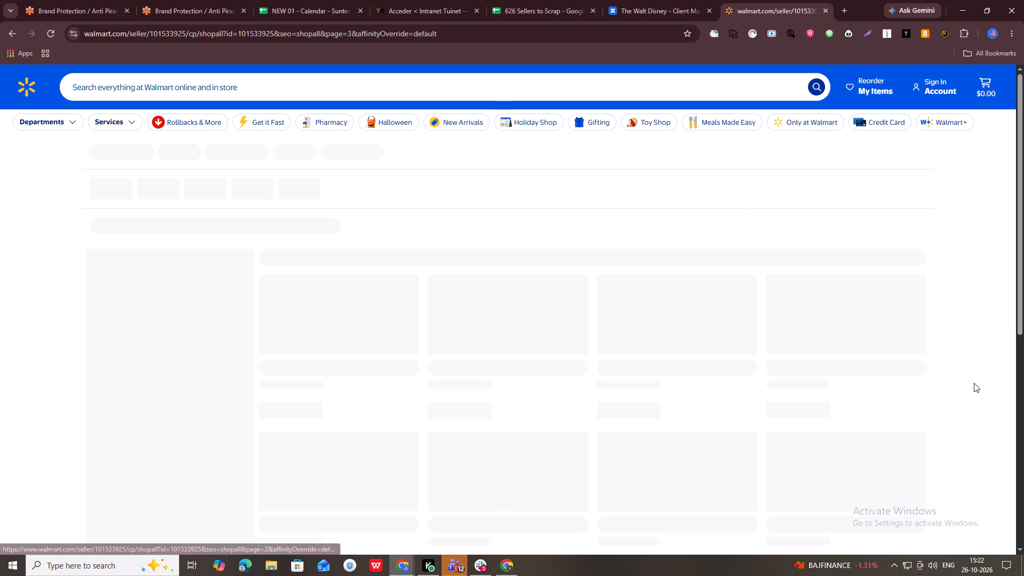
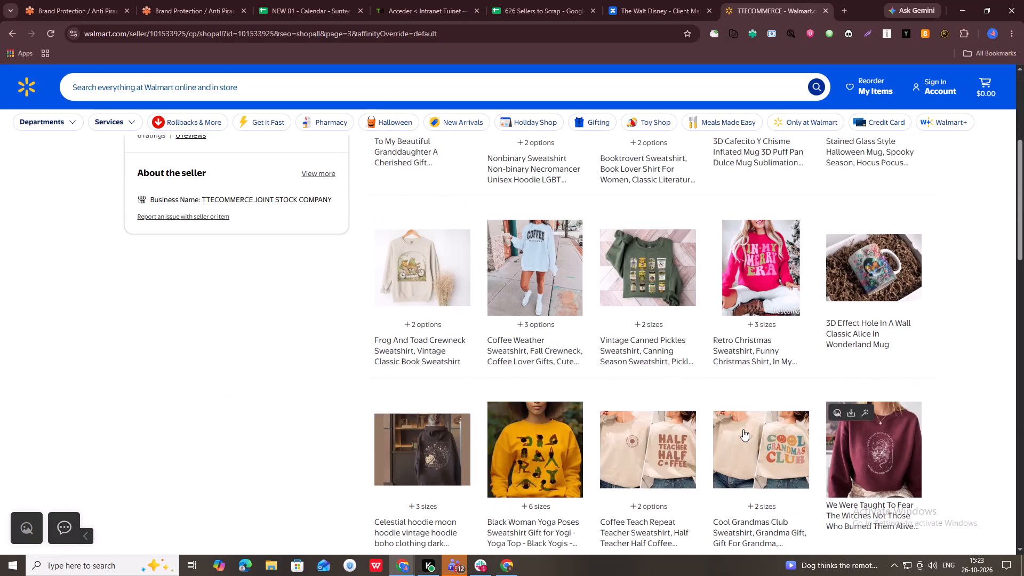
Examine the rest of page 3 of TTECOMMERCE's listed items for Disney products and continue on to page 4.
scroll(743, 429, down, 6)
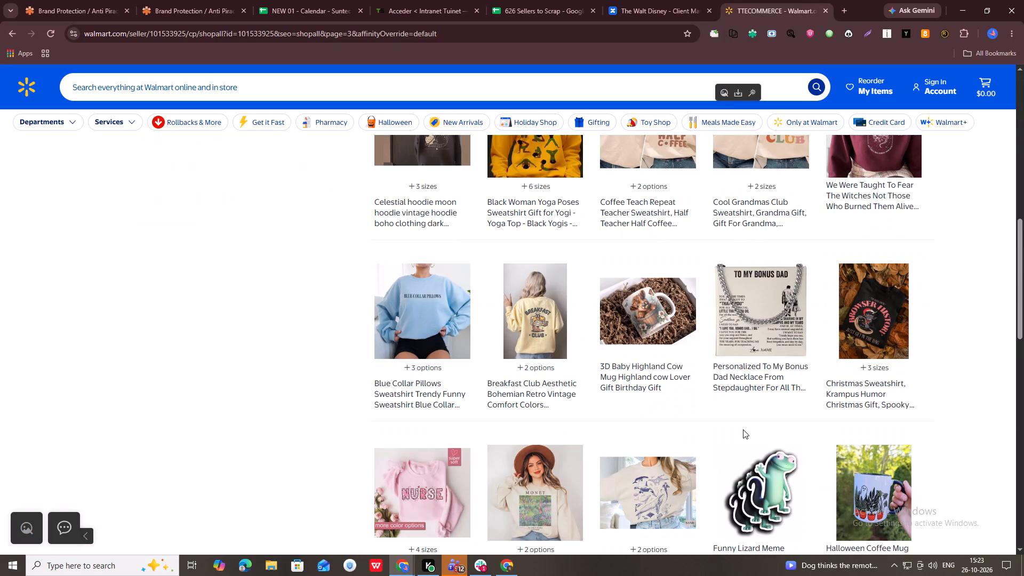
scroll(727, 412, down, 7)
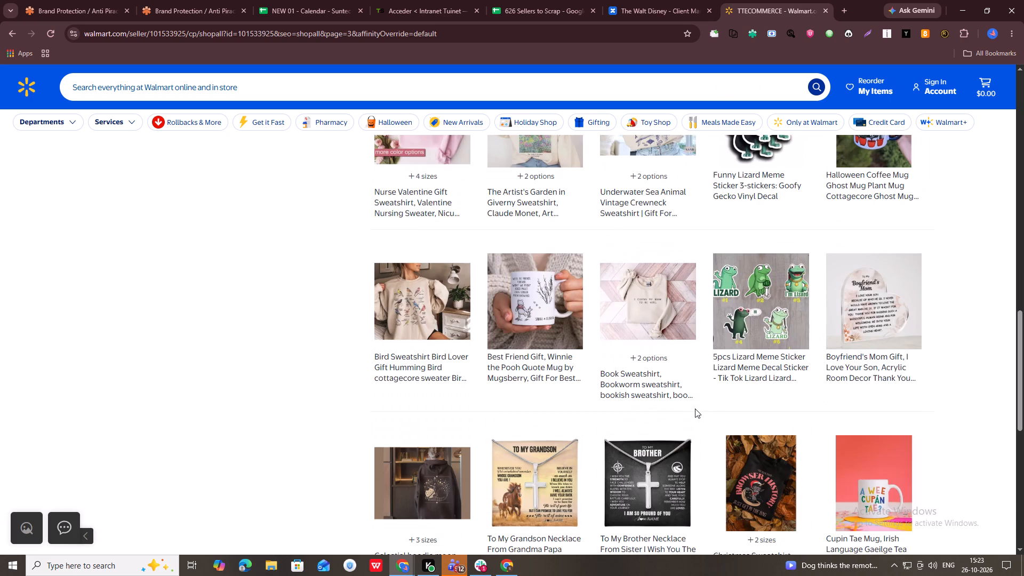
scroll(695, 409, down, 7)
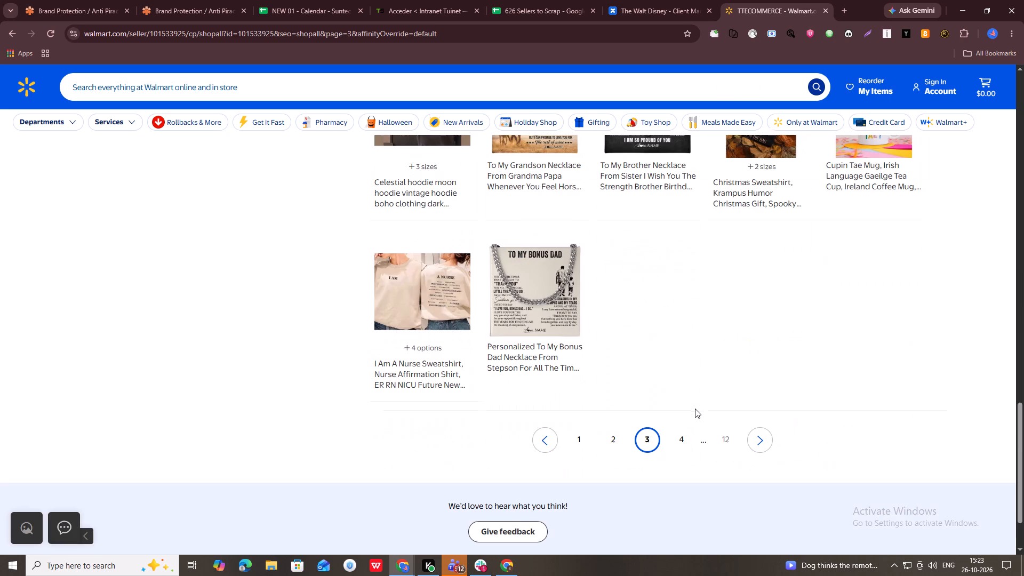
click(679, 440)
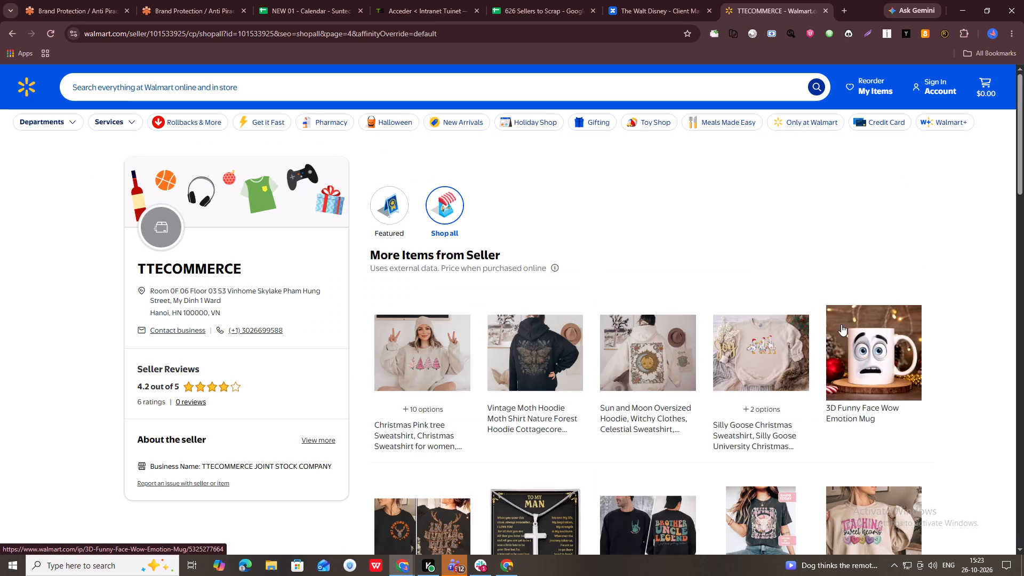
scroll(792, 335, down, 5)
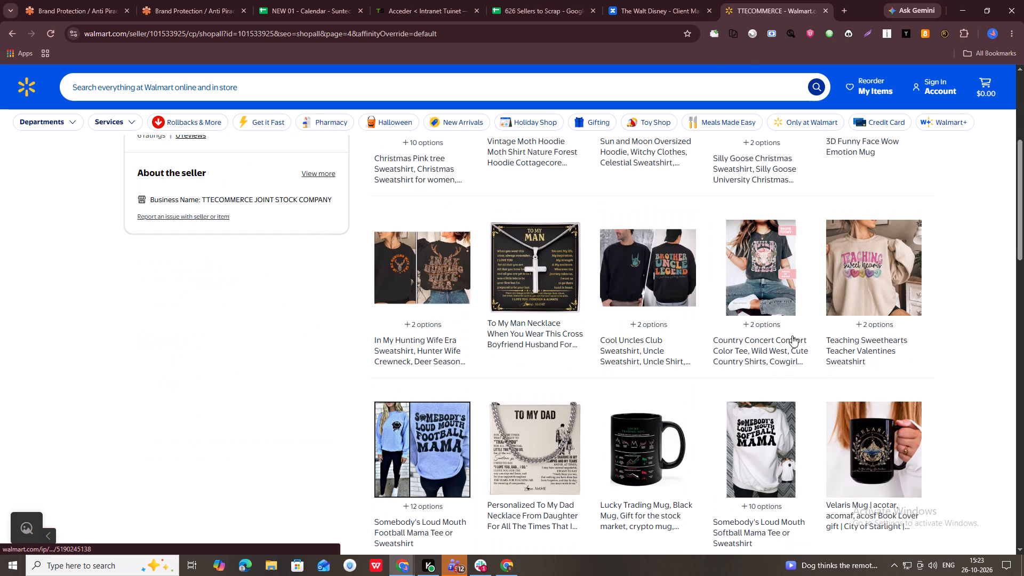
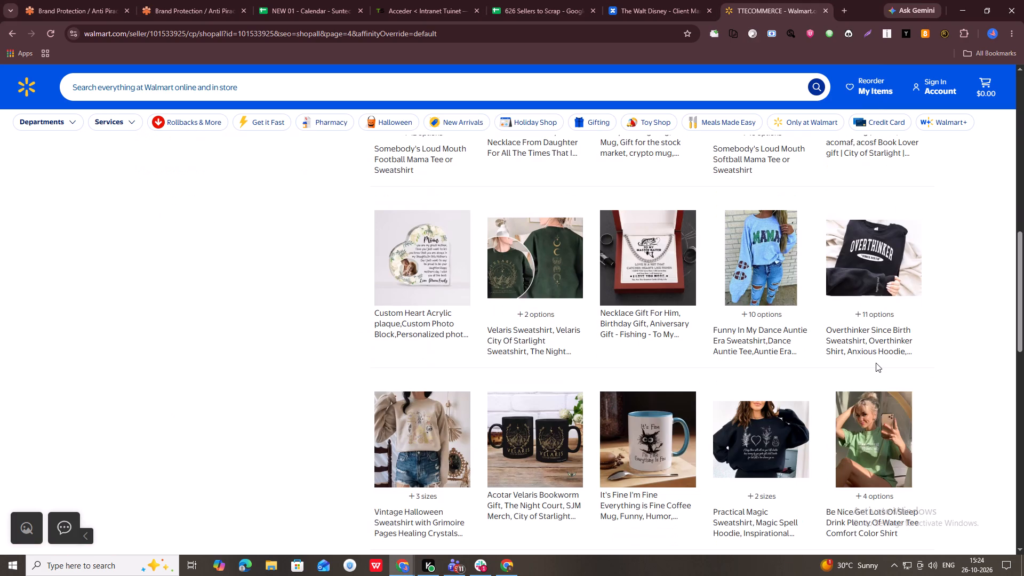
Examine the rest of page 4 and all of page 5 of TTECOMMERCE's items for Disney products, continuing on to page 6.
scroll(876, 363, down, 7)
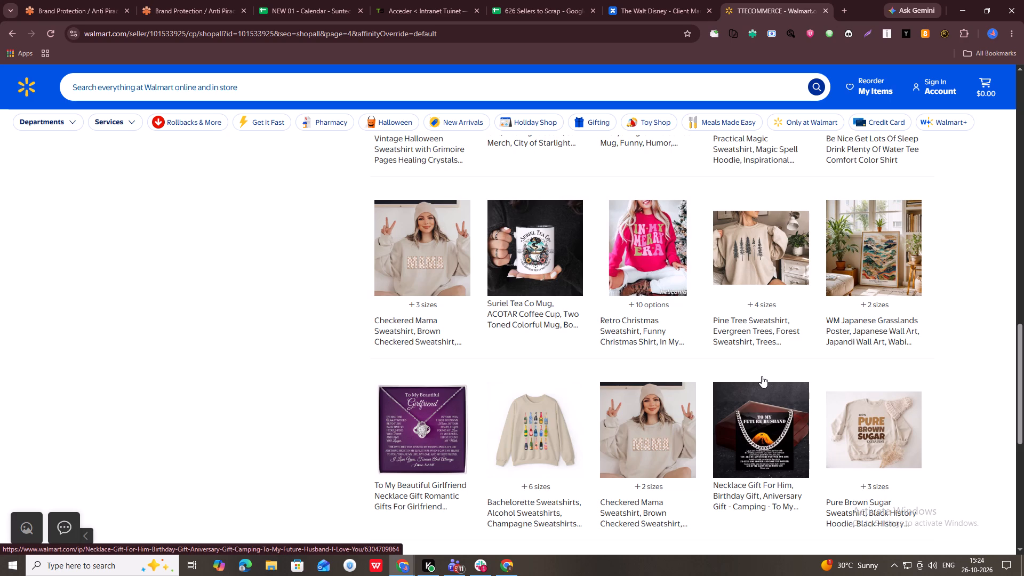
scroll(741, 362, down, 8)
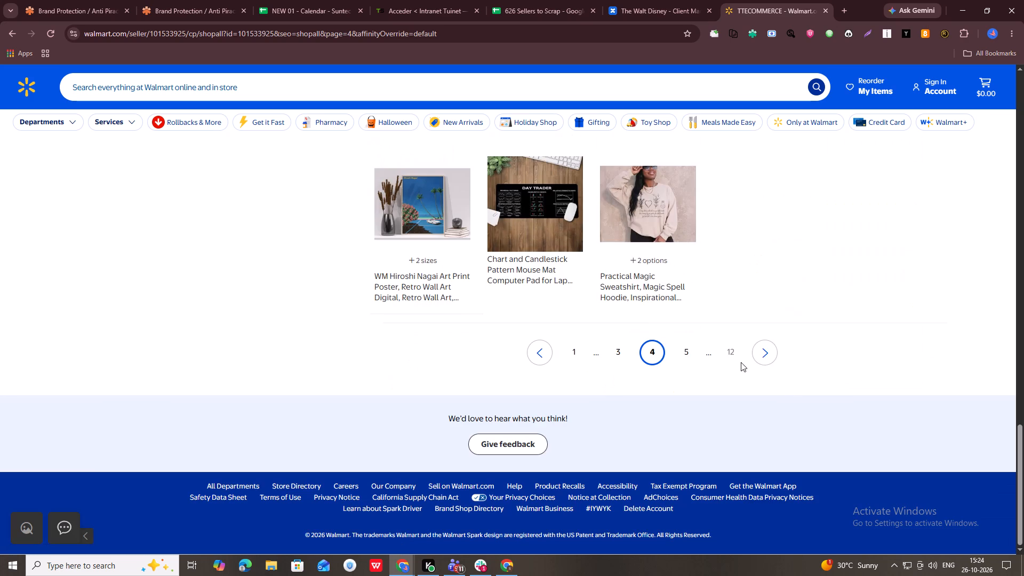
click(687, 351)
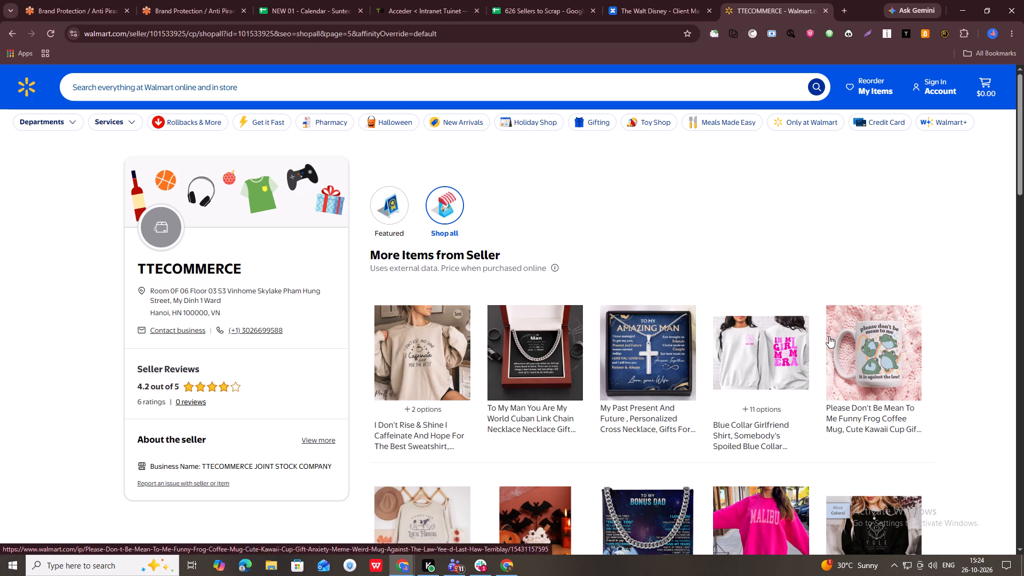
scroll(705, 361, down, 6)
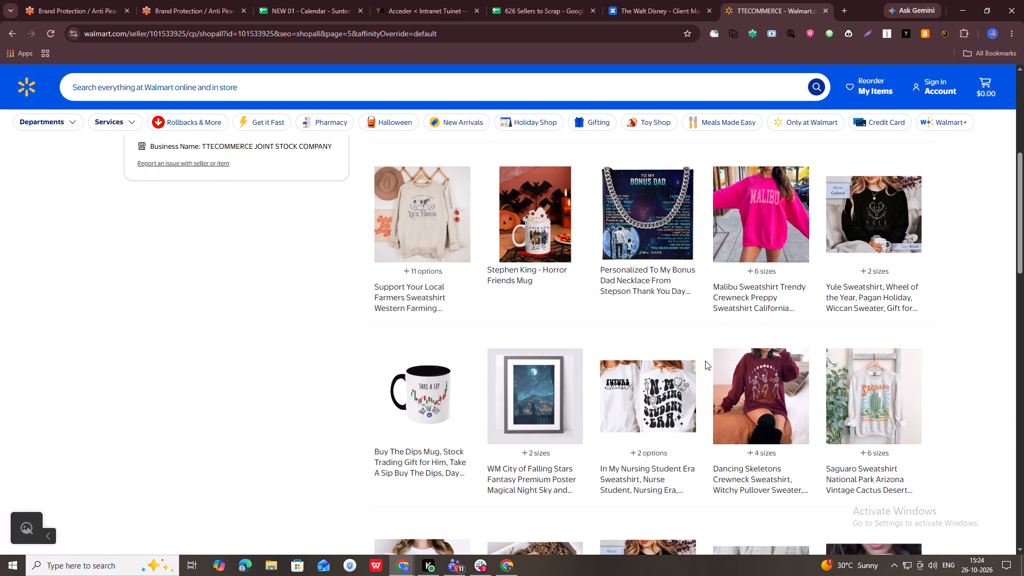
scroll(705, 361, down, 7)
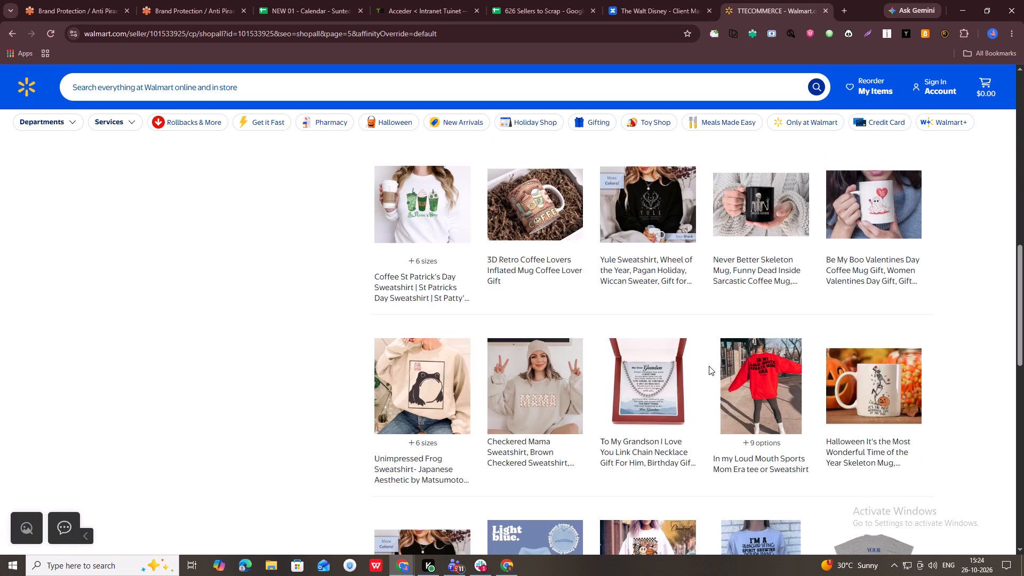
scroll(709, 366, down, 8)
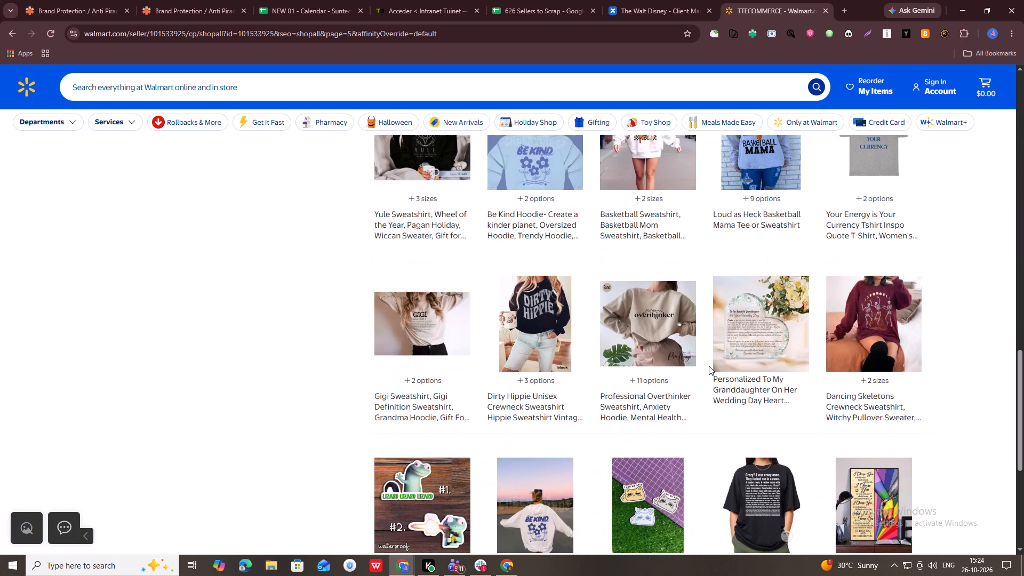
scroll(709, 366, down, 7)
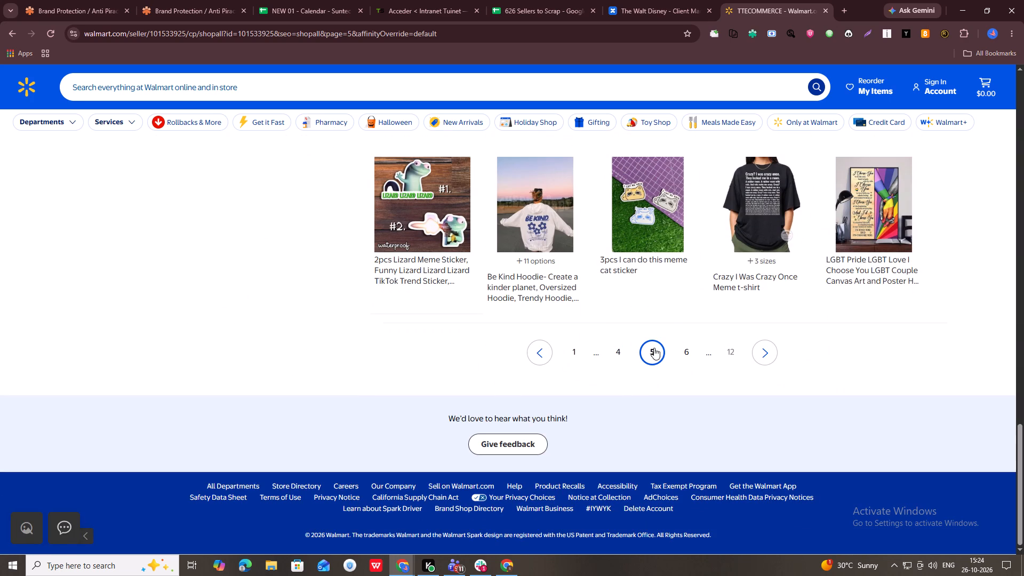
click(690, 353)
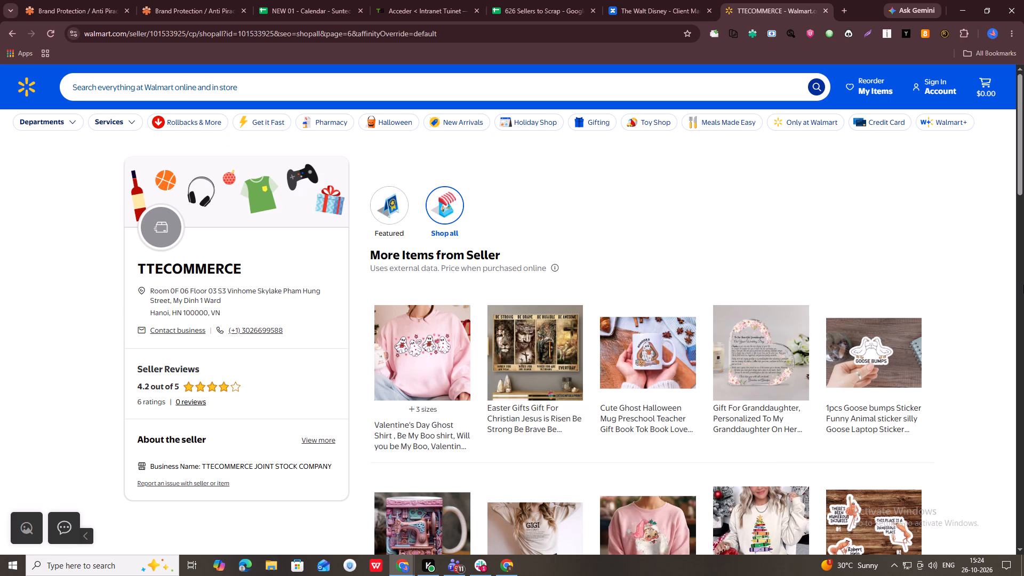
Examine pages 6 and 7 of TTECOMMERCE's listed items for Disney products and continue on to page 8.
scroll(757, 356, down, 8)
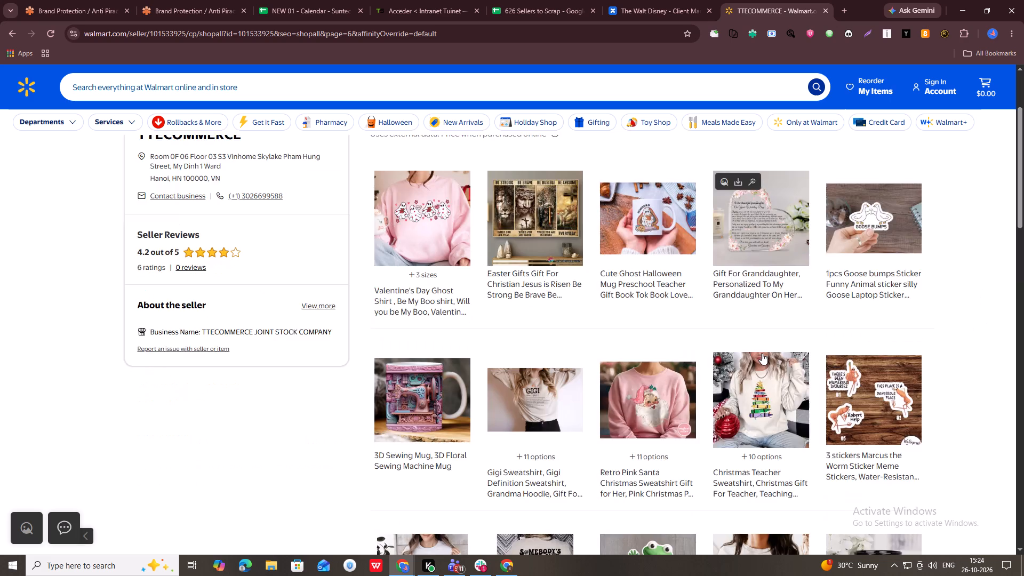
scroll(762, 355, down, 8)
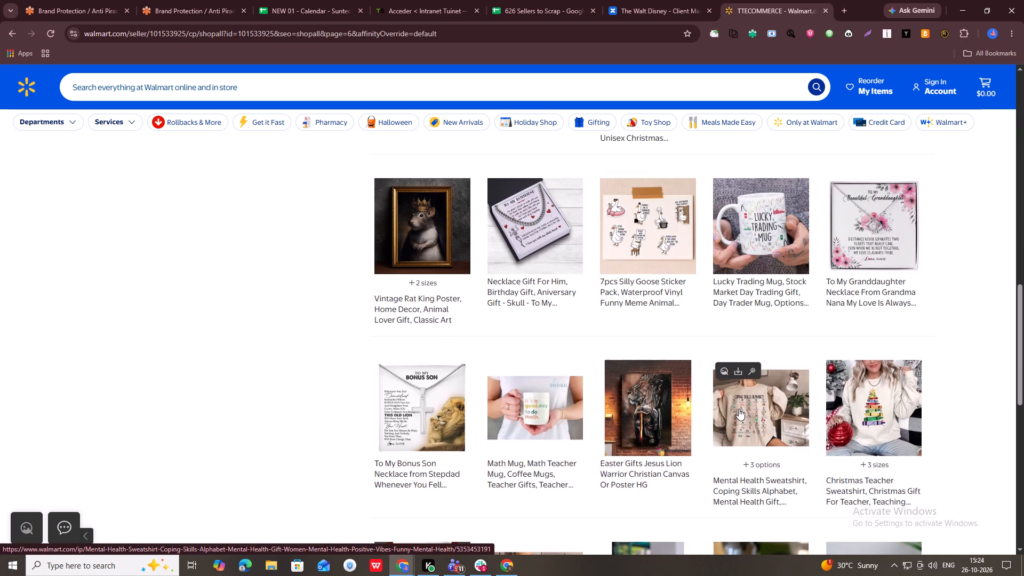
scroll(739, 410, down, 9)
click(691, 442)
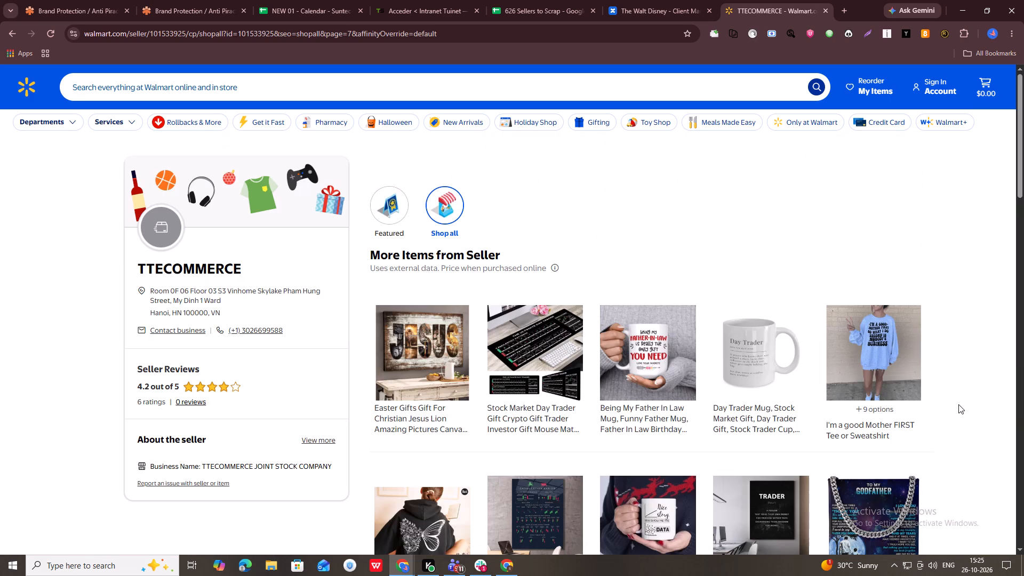
scroll(761, 386, down, 6)
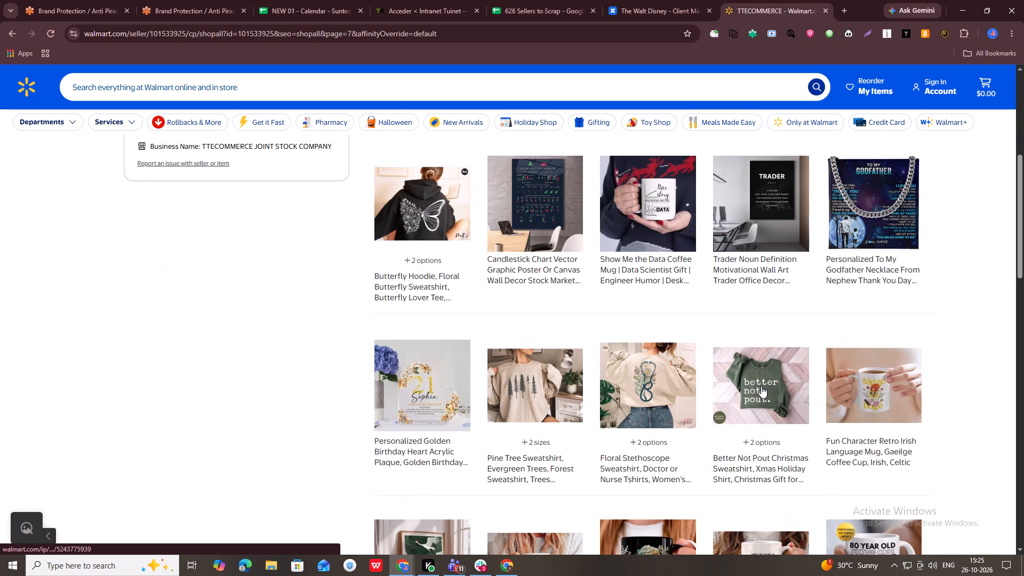
scroll(761, 386, down, 7)
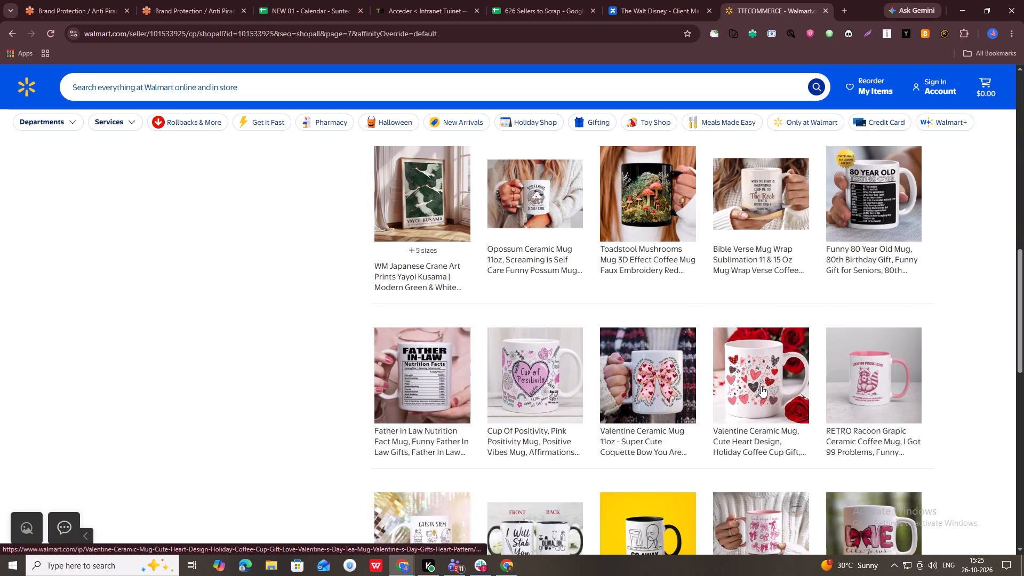
scroll(761, 386, down, 10)
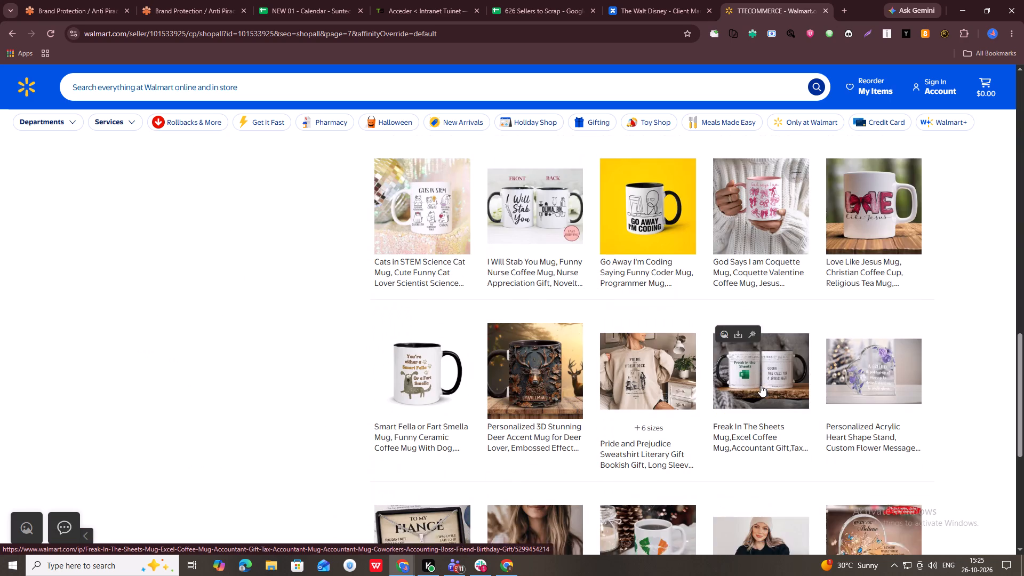
scroll(761, 385, down, 3)
click(691, 356)
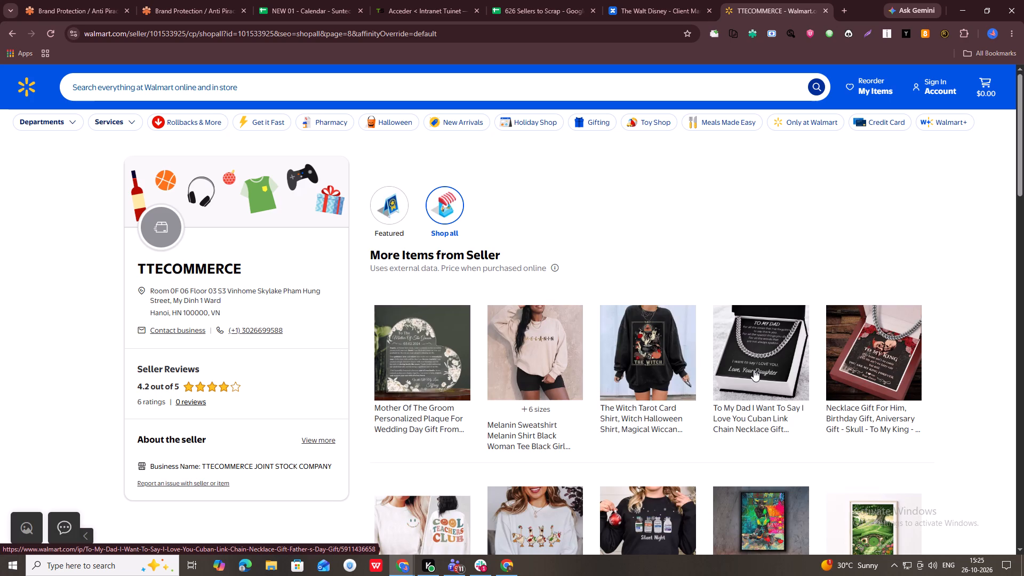
Examine page 8 of TTECOMMERCE's listed items for Disney products and continue on to page 9.
scroll(729, 351, down, 16)
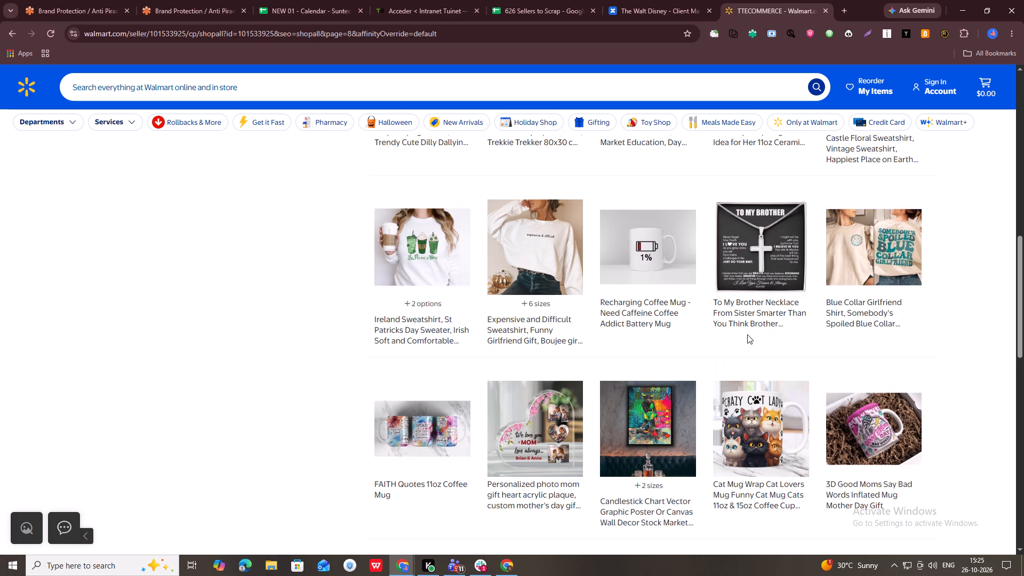
scroll(747, 334, down, 7)
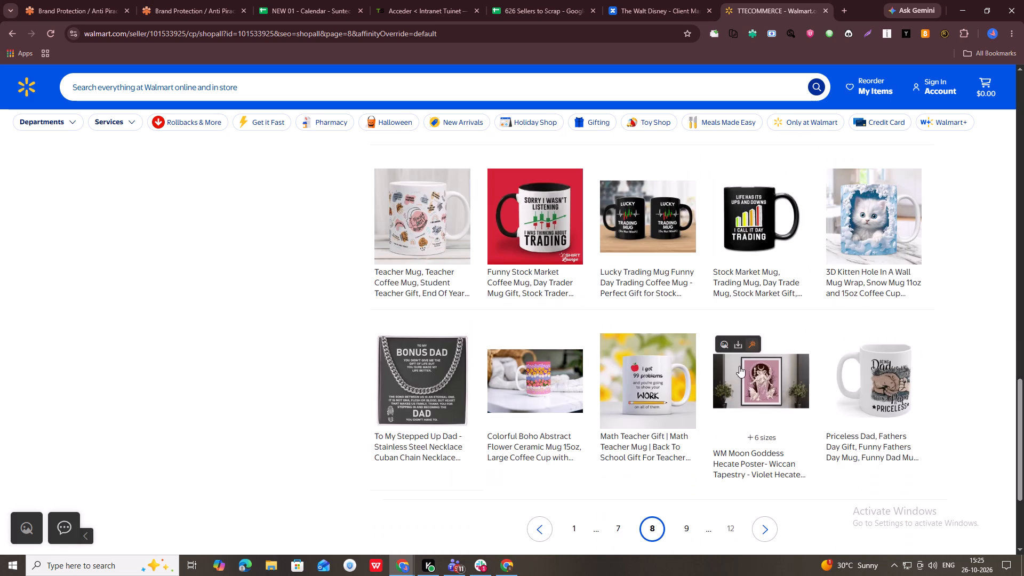
click(683, 529)
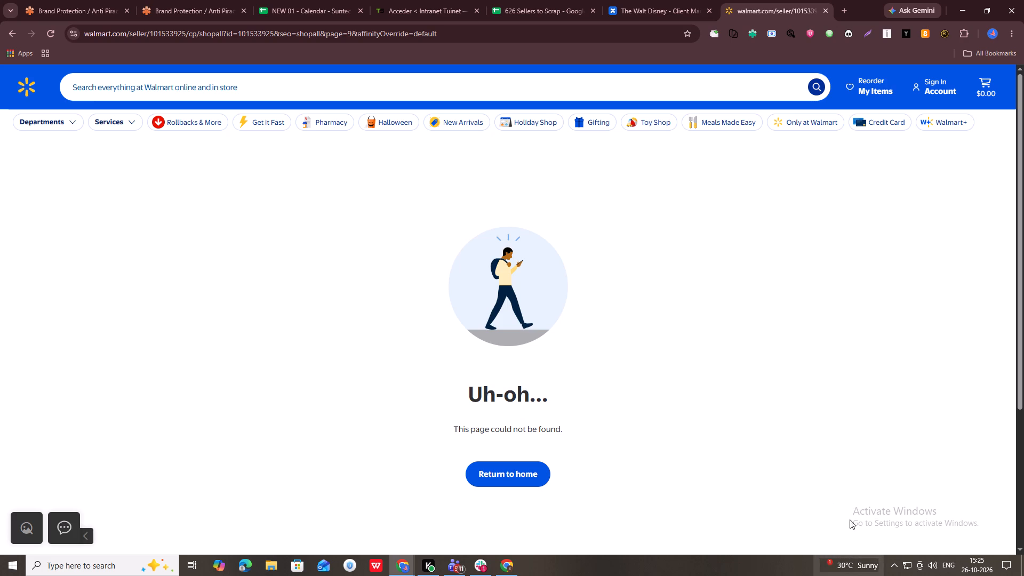
Reopen TTECOMMERCE's storefront in a new tab using its link from the 626 Sellers to Scrap sheet and view all its items.
click(530, 6)
key(ctrl+c)
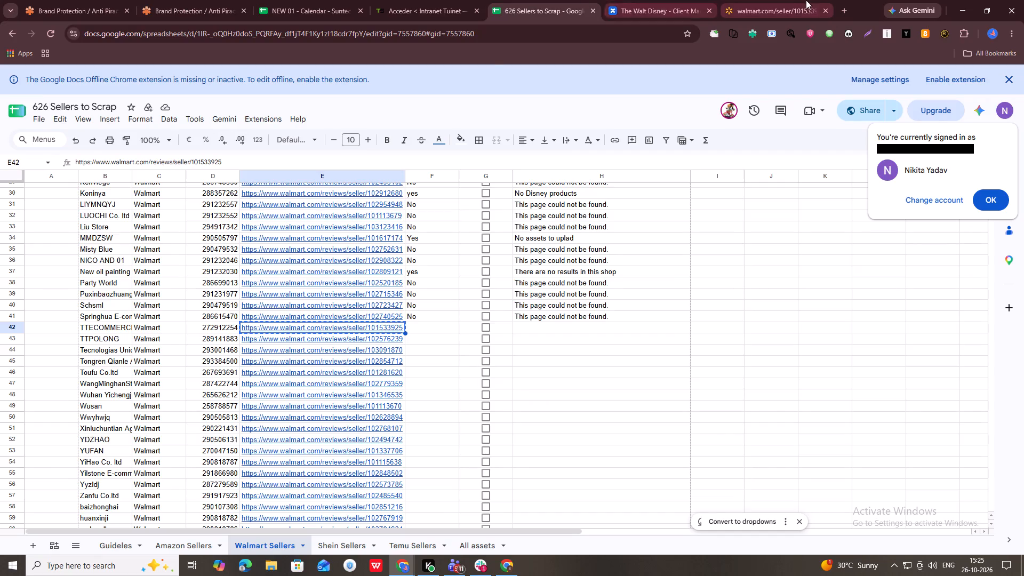
click(840, 9)
key(ctrl+v)
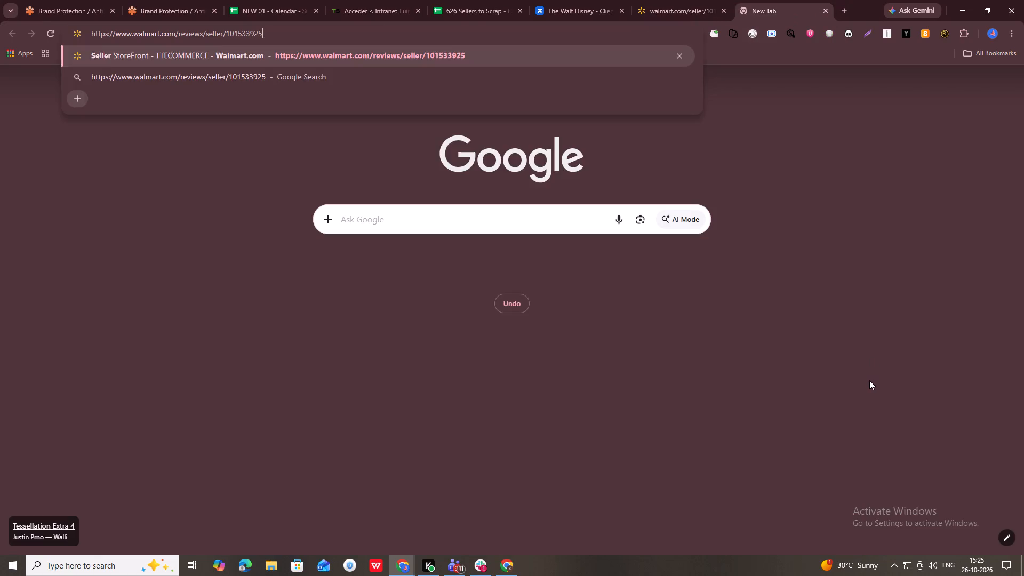
key(Return)
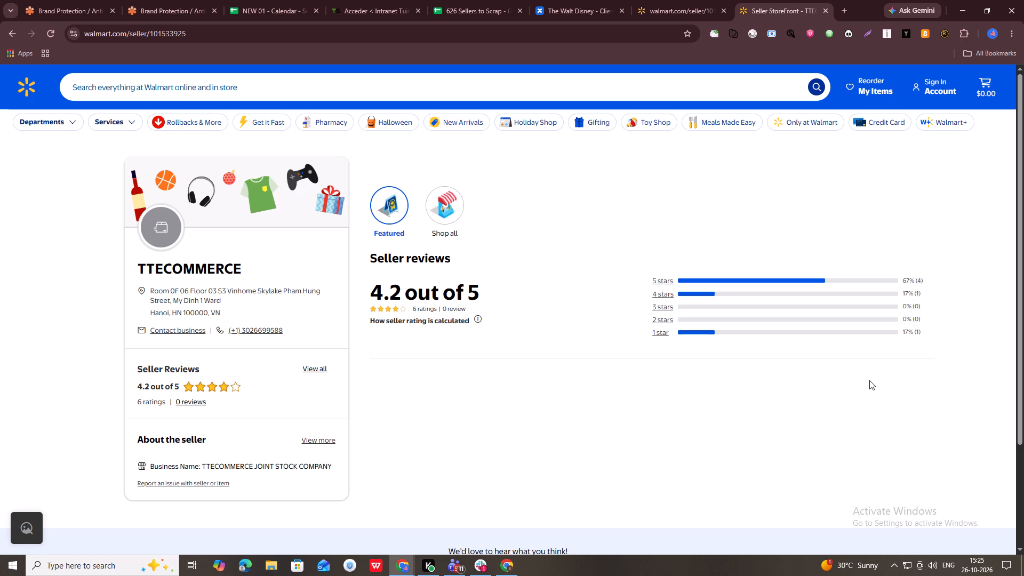
click(457, 214)
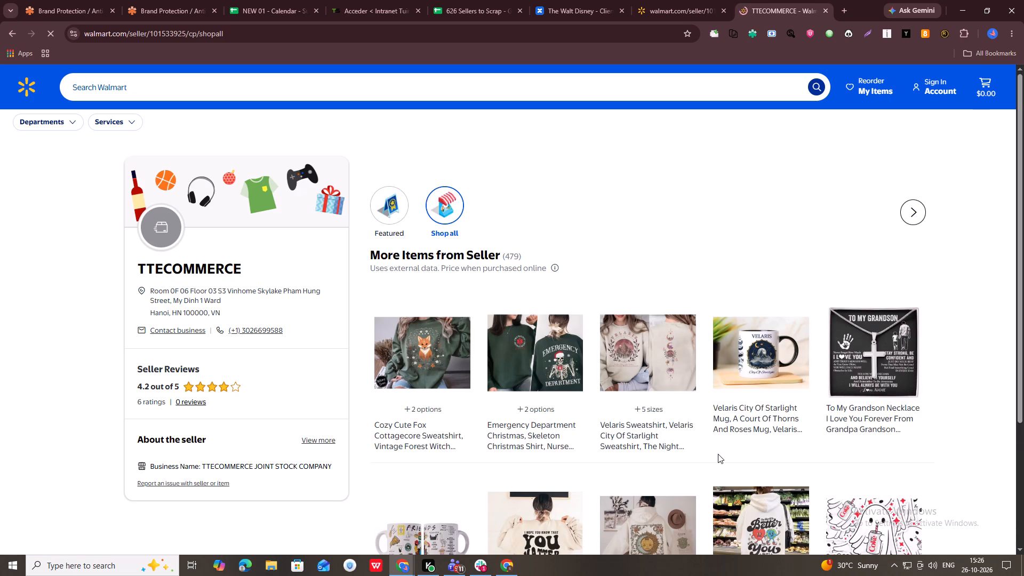
scroll(718, 449, down, 8)
scroll(719, 447, up, 8)
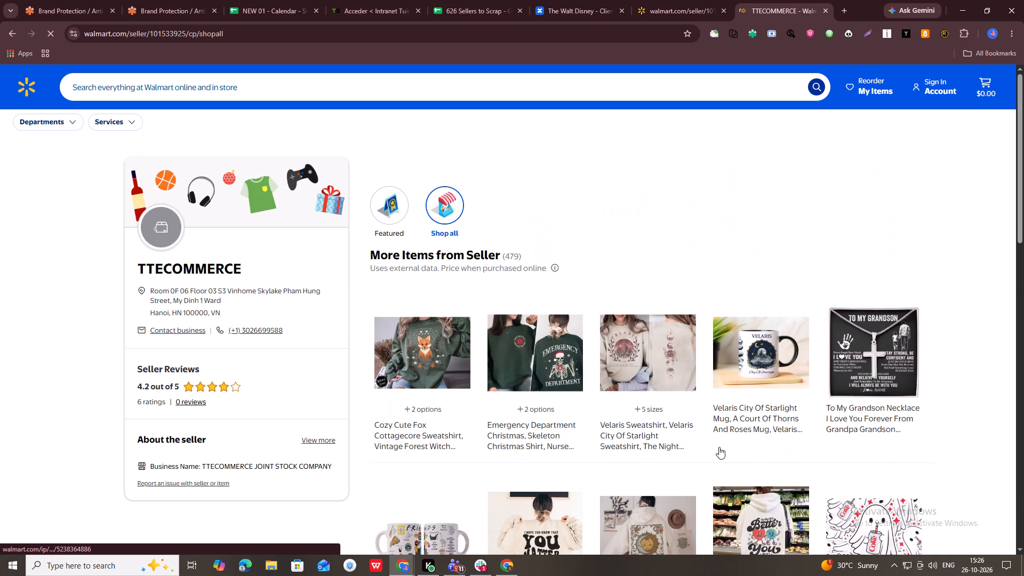
scroll(719, 447, up, 8)
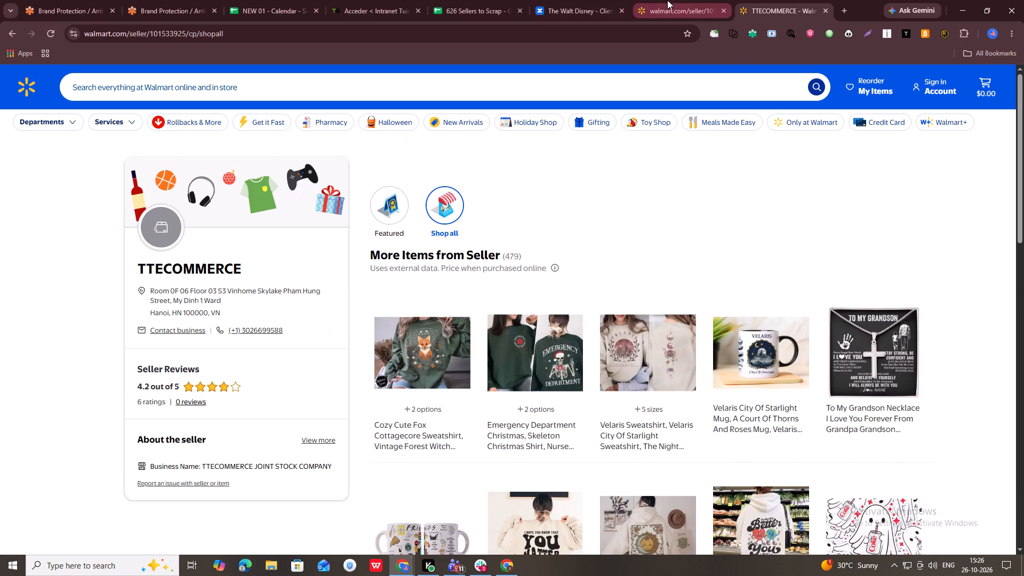
In TTECOMMERCE's row of 626 Sellers to Scrap, enter availability "Yes" and reuse the note "No Disney products" from Koninya's row.
click(475, 0)
right_click(475, 0)
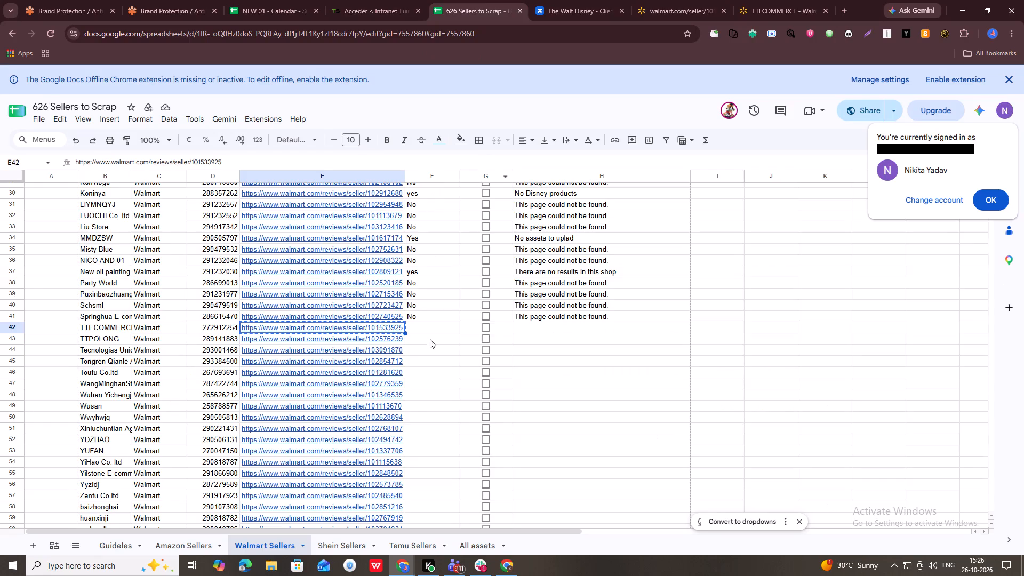
click(420, 326)
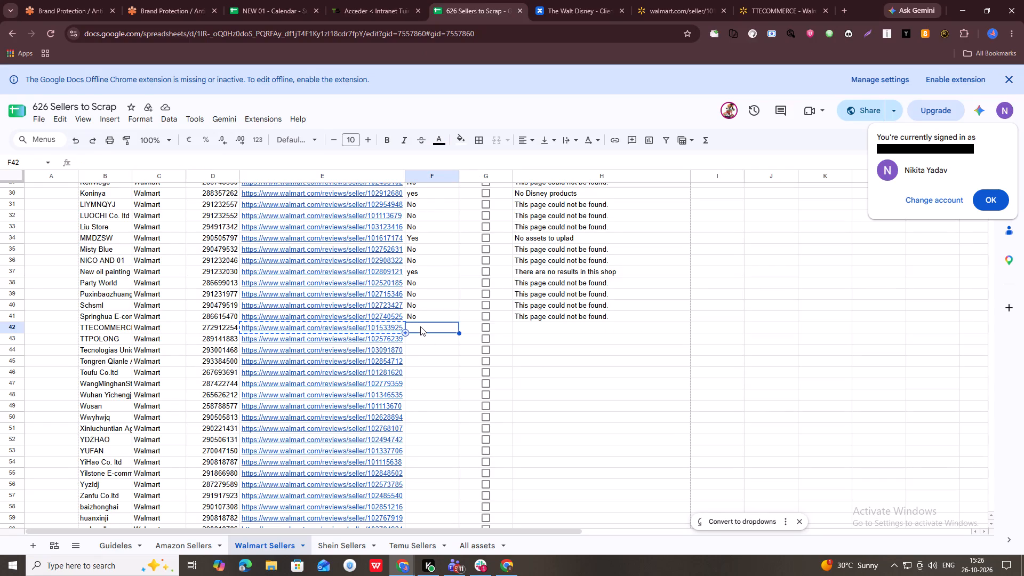
text(Yes)
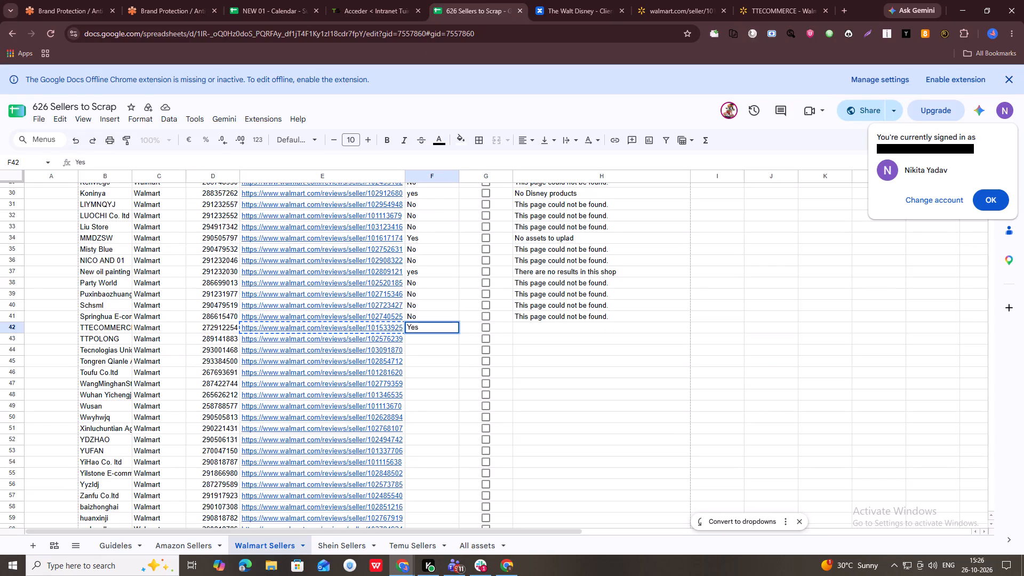
key(Right)
key(Right)
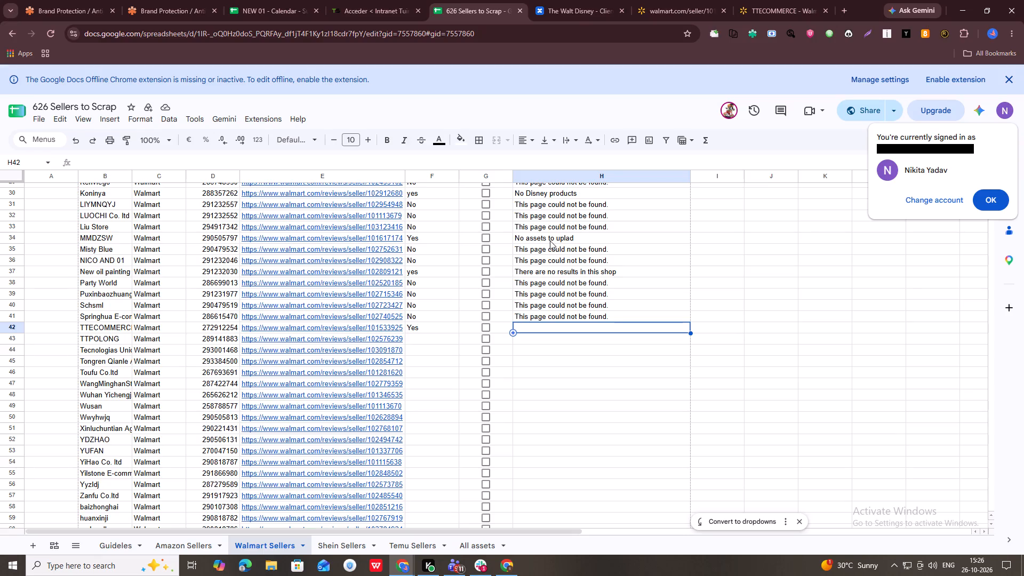
click(549, 197)
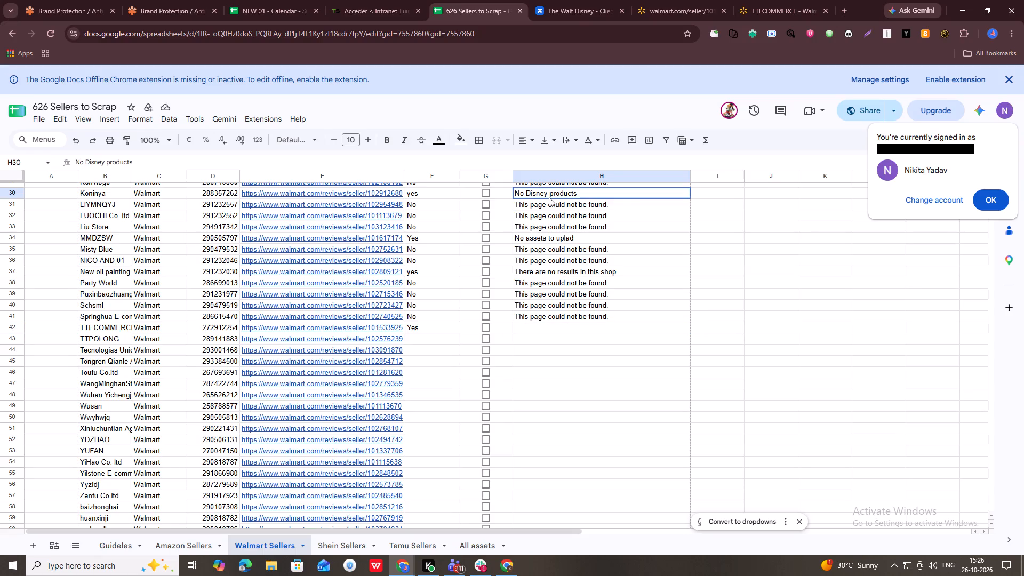
key(ctrl+c)
click(535, 331)
key(ctrl+v)
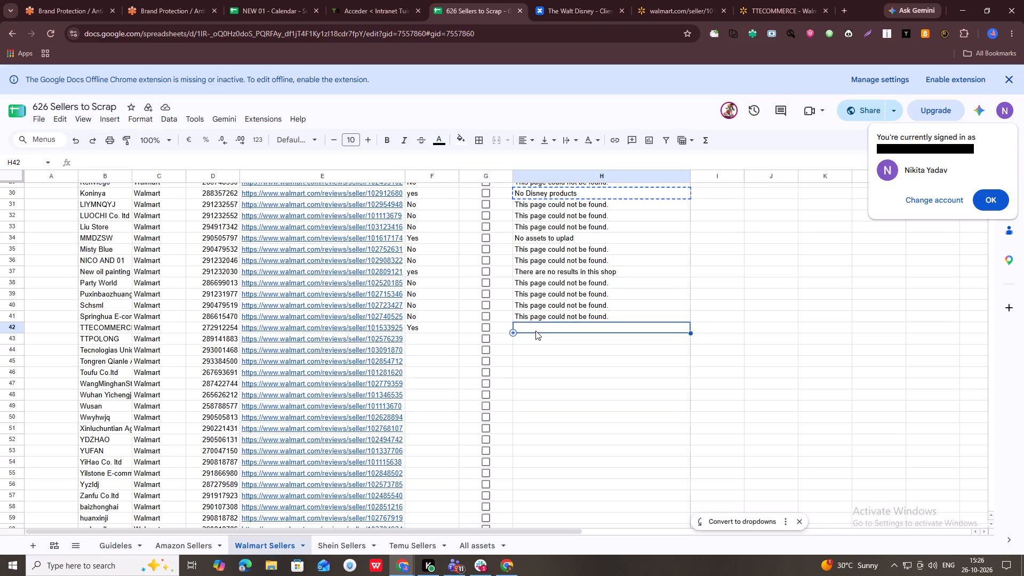
Open the Walmart seller page of TTPOLONG using its link from row 43 of the sellers sheet.
scroll(326, 348, down, 5)
scroll(326, 348, up, 3)
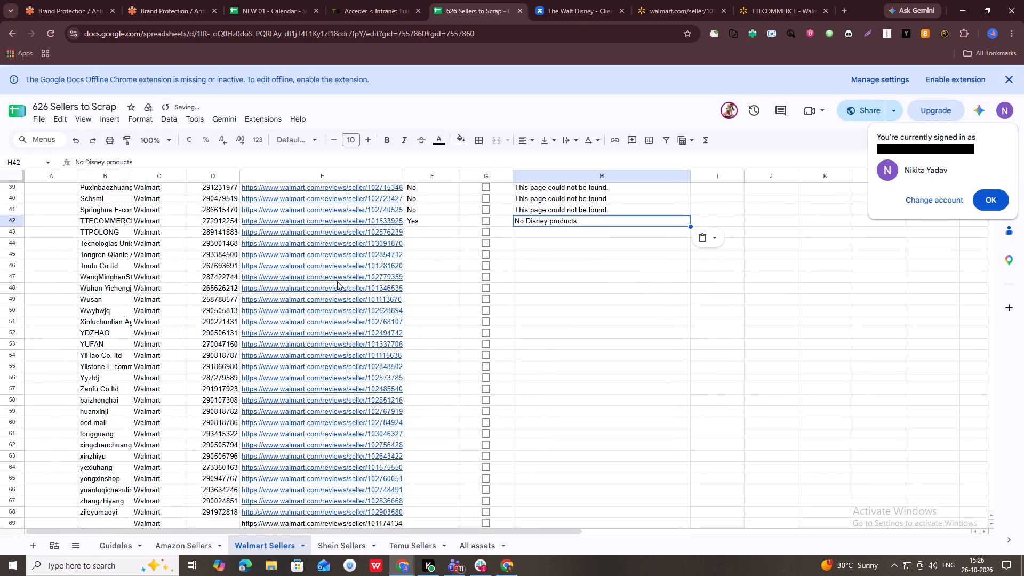
click(365, 235)
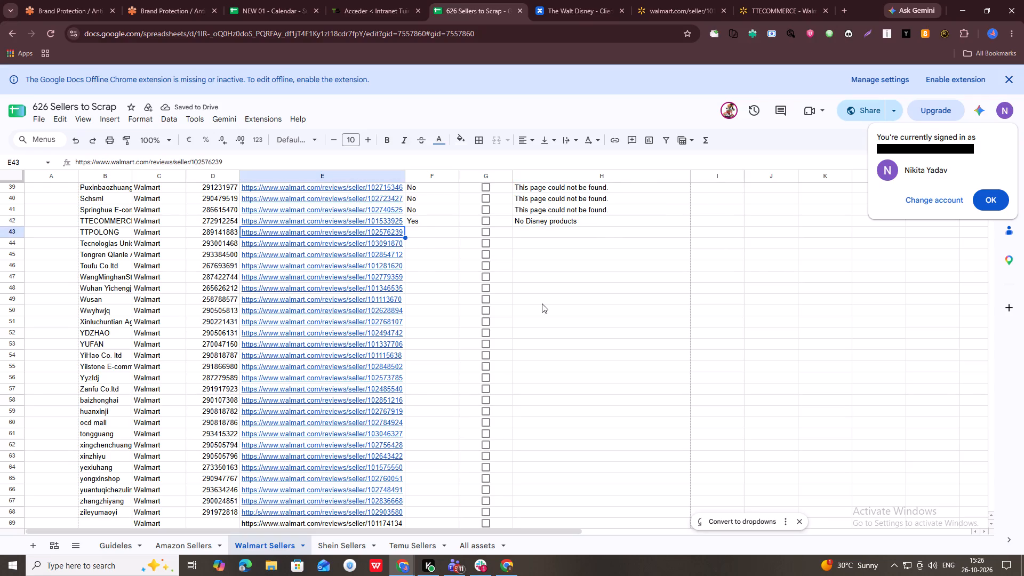
key(ctrl+c)
click(695, 0)
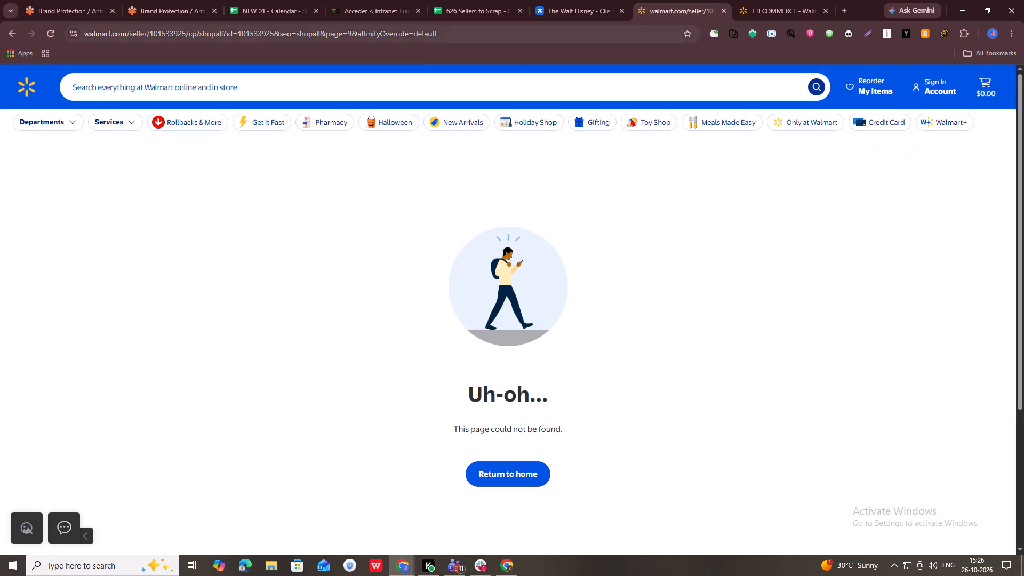
click(443, 33)
key(ctrl+v)
key(Return)
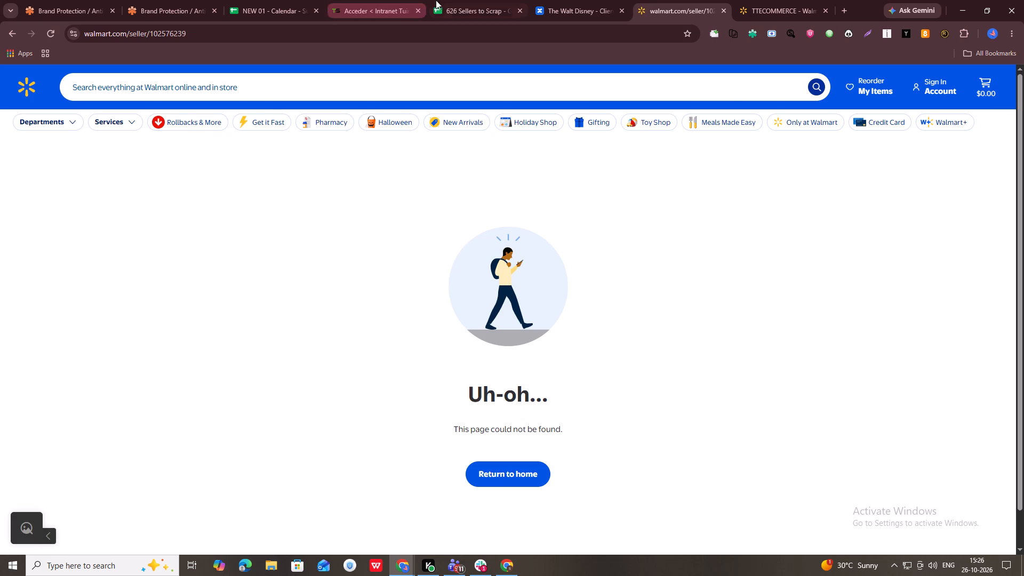
In TTPOLONG's row of 626 Sellers to Scrap, enter availability "No" and reuse the note "This page could not be found." from row 40.
click(452, 0)
click(437, 234)
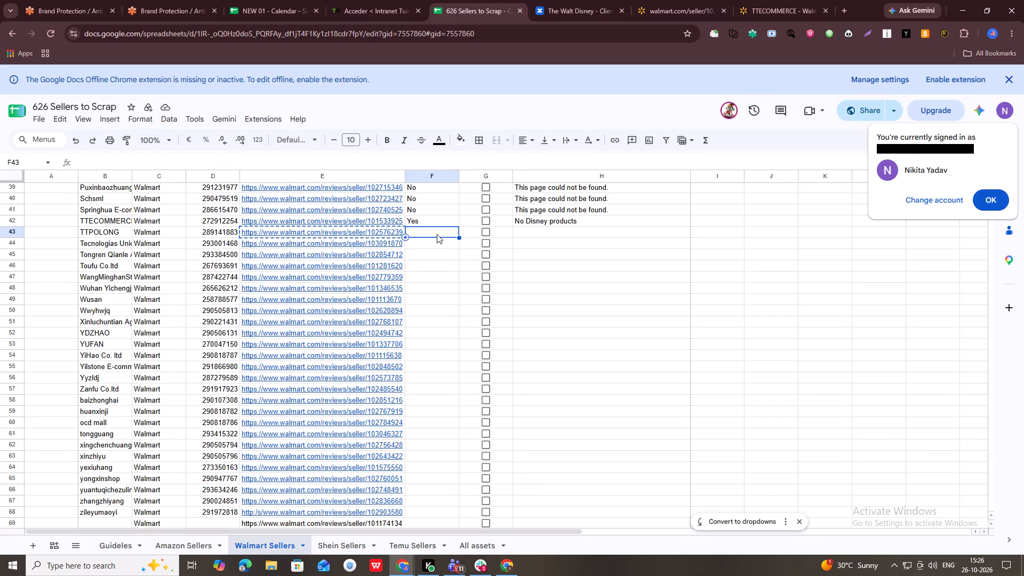
text(No)
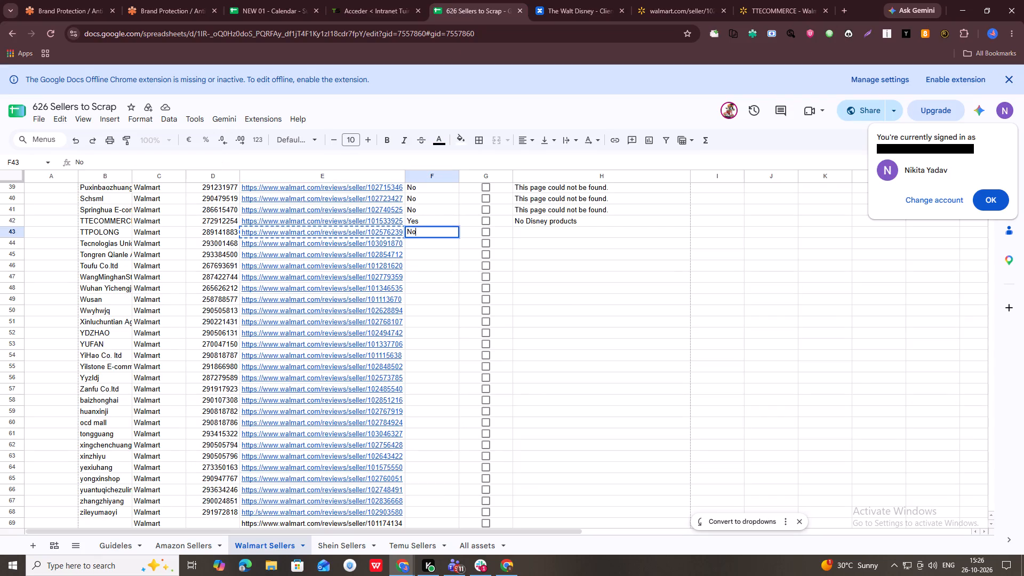
key(Right)
key(Right)
key(Up)
key(Up)
key(Up)
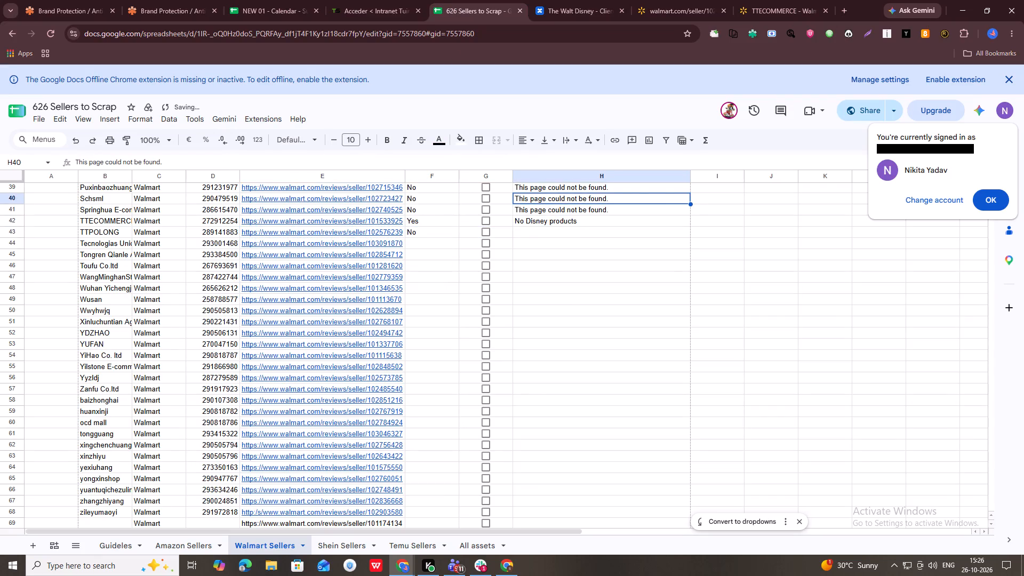
key(ctrl+c)
key(Down)
key(Down)
key(Down)
key(ctrl+v)
Open the Walmart seller page of the seller in row 44 using its link from the sheet.
key(Down)
key(Left)
key(Left)
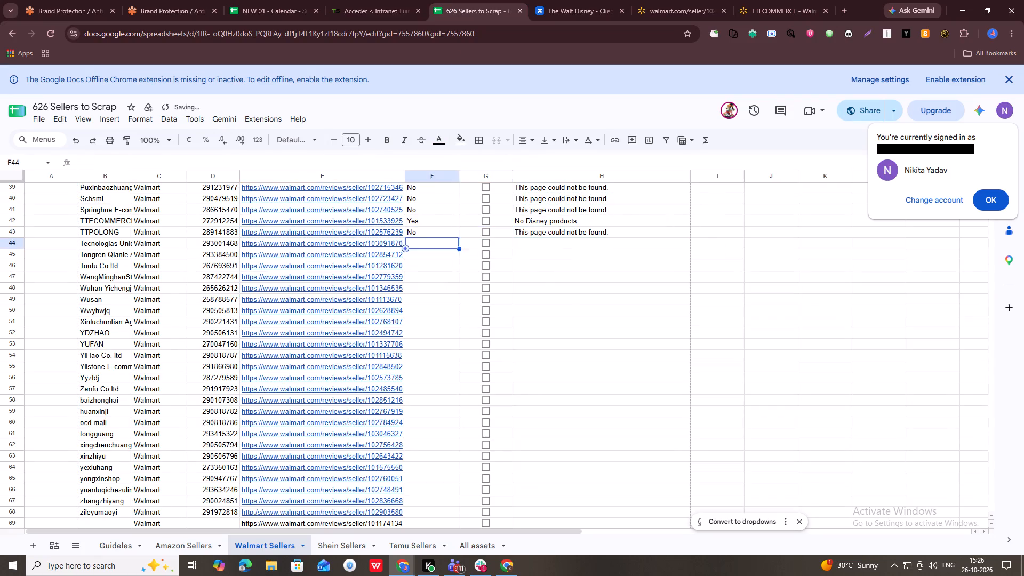
key(Left)
key(ctrl+c)
click(643, 0)
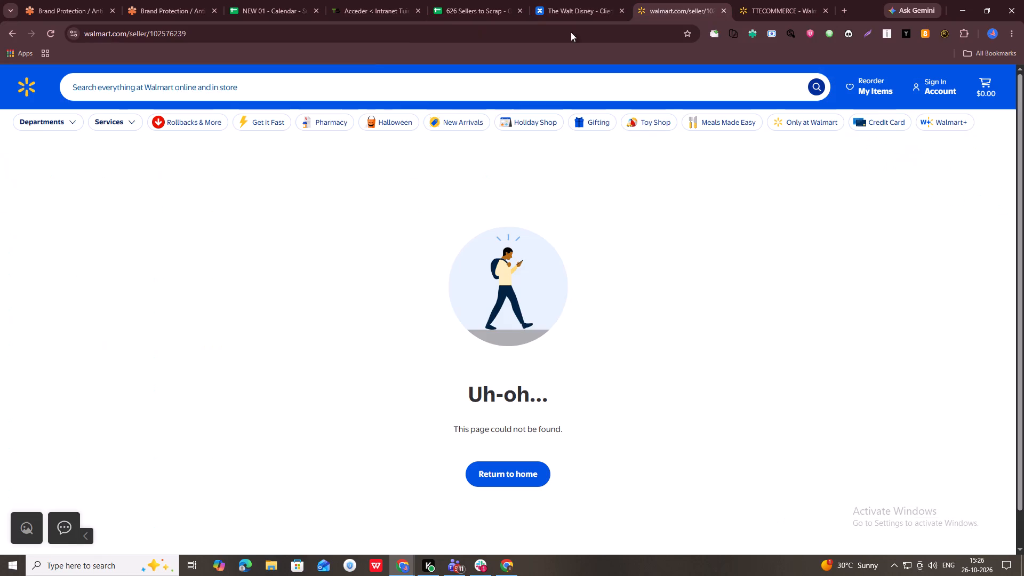
click(300, 35)
key(ctrl+v)
key(Return)
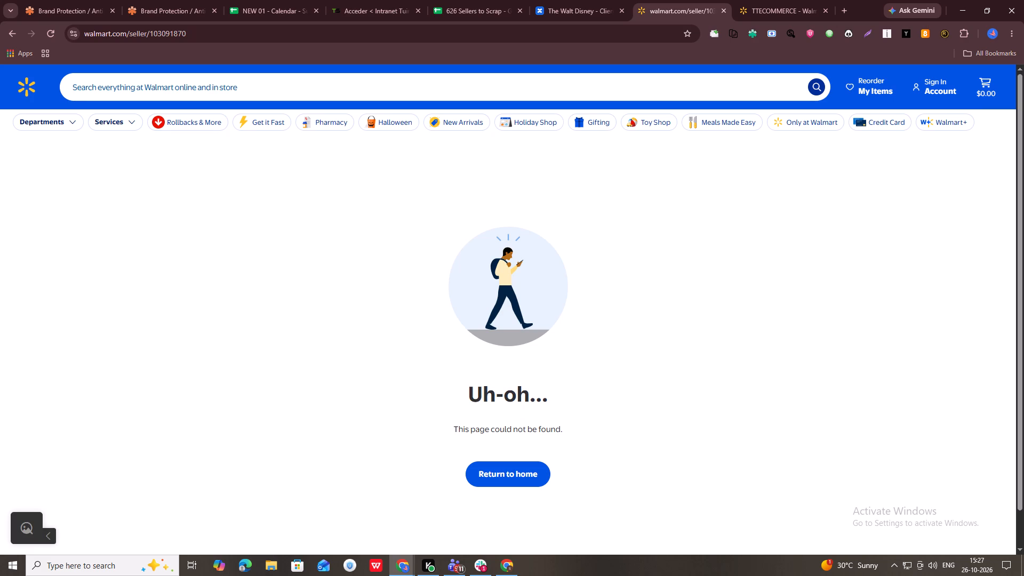
In row 44 of 626 Sellers to Scrap, fill down availability "No" and the note "This page could not be found." from the row above.
click(450, 0)
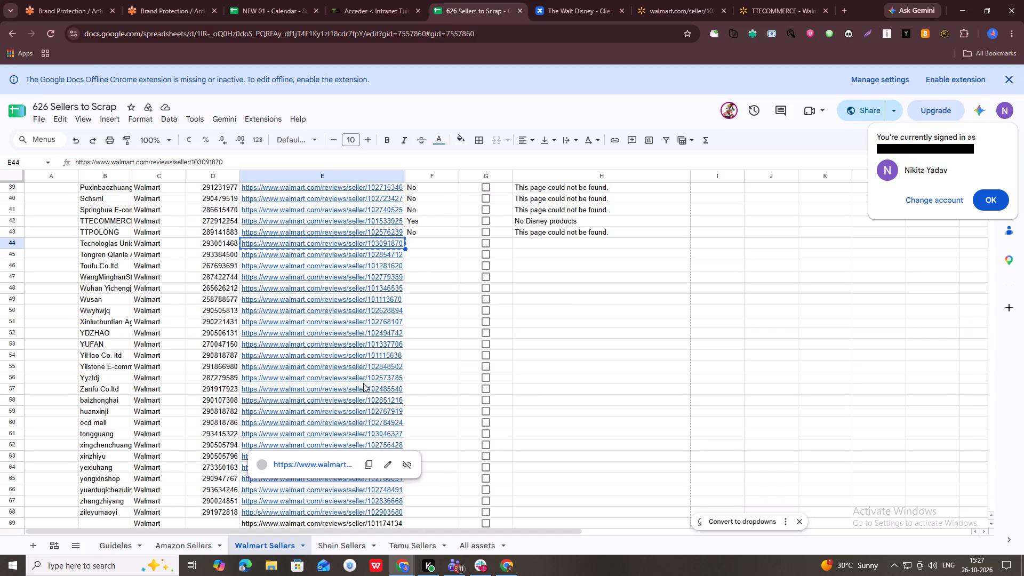
click(450, 244)
key(ctrl+d)
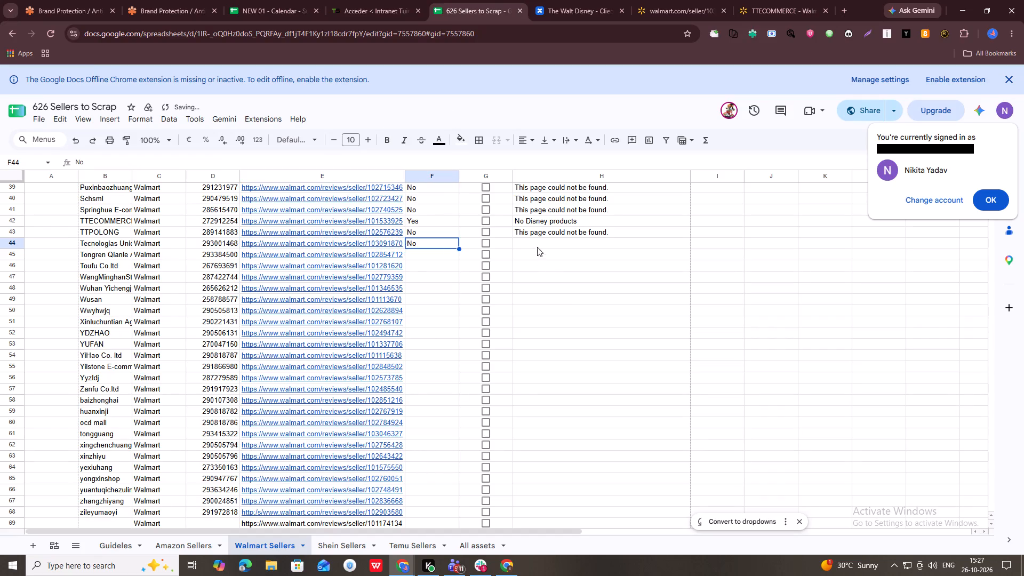
click(531, 246)
key(ctrl+d)
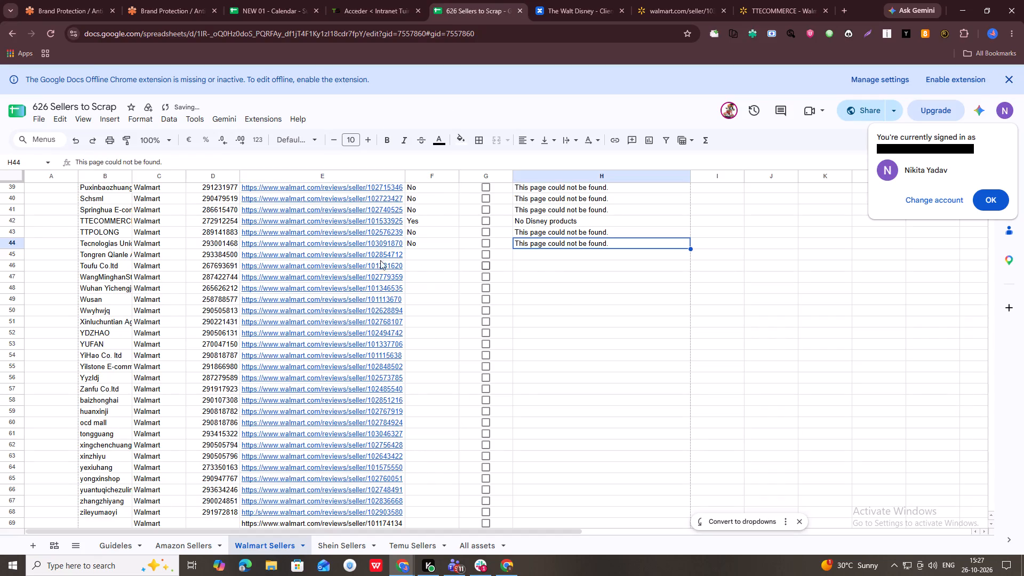
Open the Walmart seller page of the Tongren Qianle seller using its link from row 45 of the sellers sheet.
click(369, 257)
key(ctrl+c)
click(676, 0)
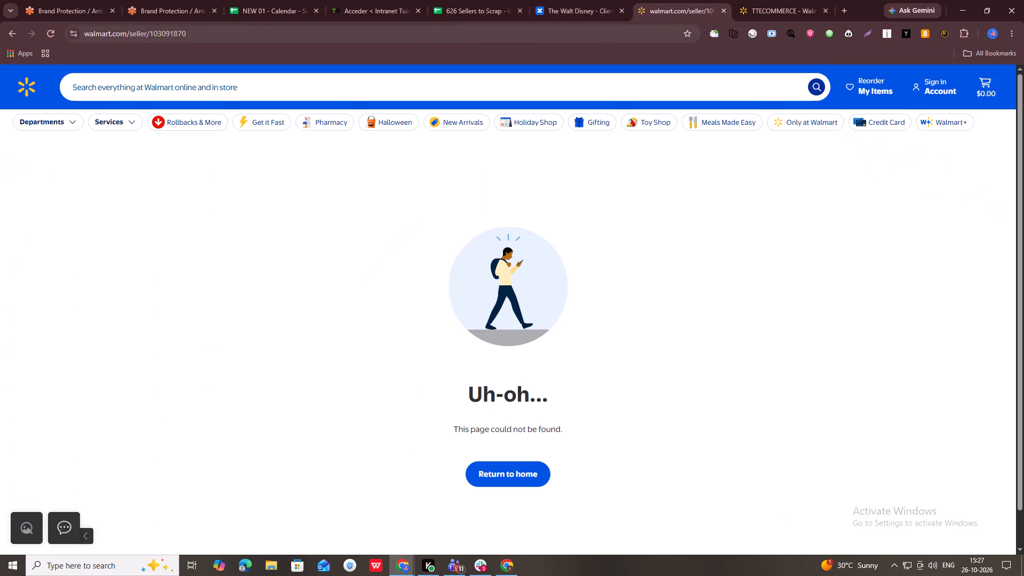
click(406, 34)
key(ctrl+v)
key(Return)
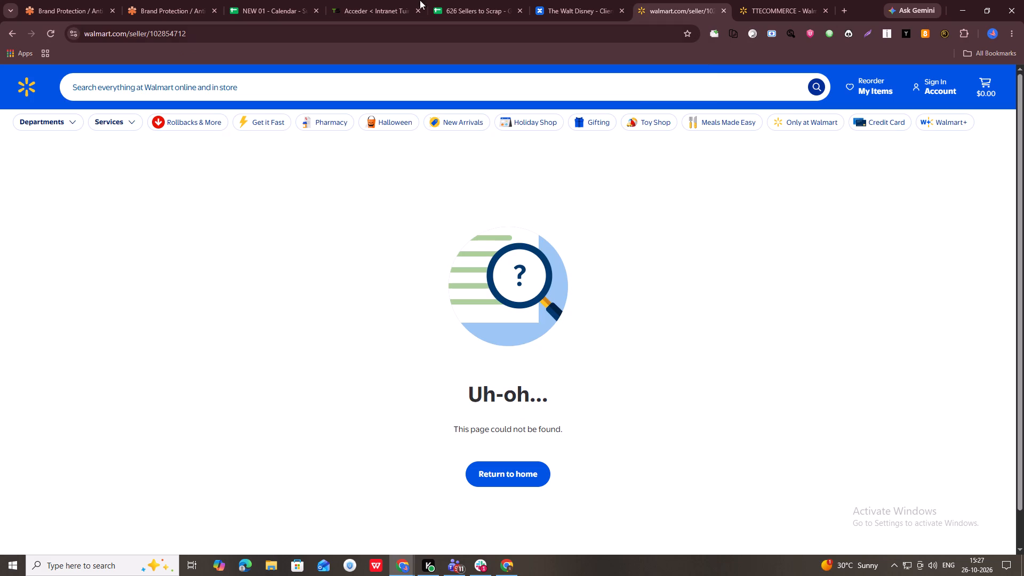
In row 45 of 626 Sellers to Scrap, fill down availability "No" and the note "This page could not be found." from the row above.
click(458, 0)
click(425, 255)
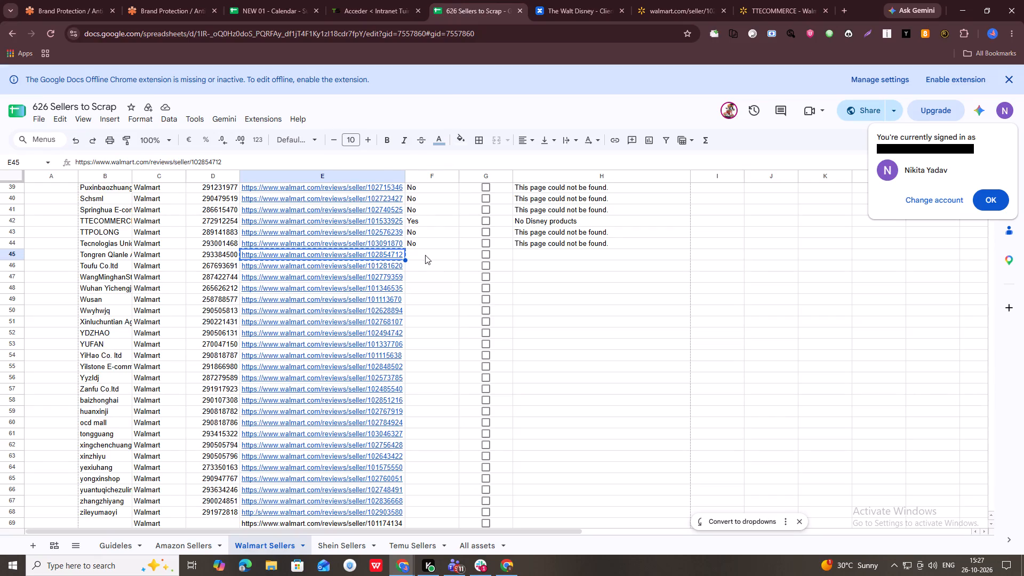
key(ctrl+d)
click(548, 254)
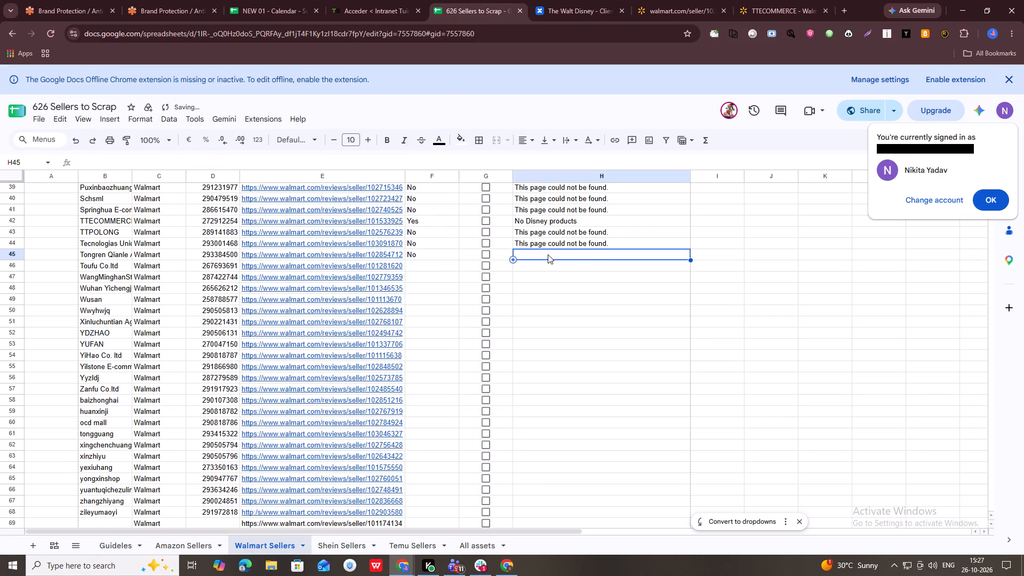
key(ctrl+d)
Open Toufu Co.ltd's Walmart storefront using its link from row 46 of the sellers sheet and view all its items.
click(353, 266)
key(ctrl+c)
click(649, 0)
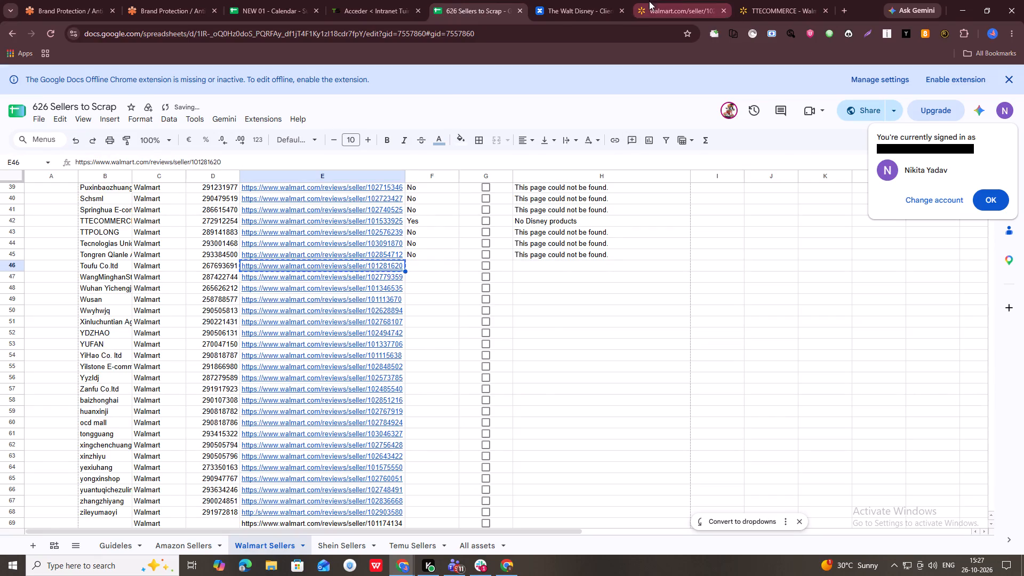
click(430, 30)
key(ctrl+v)
key(Return)
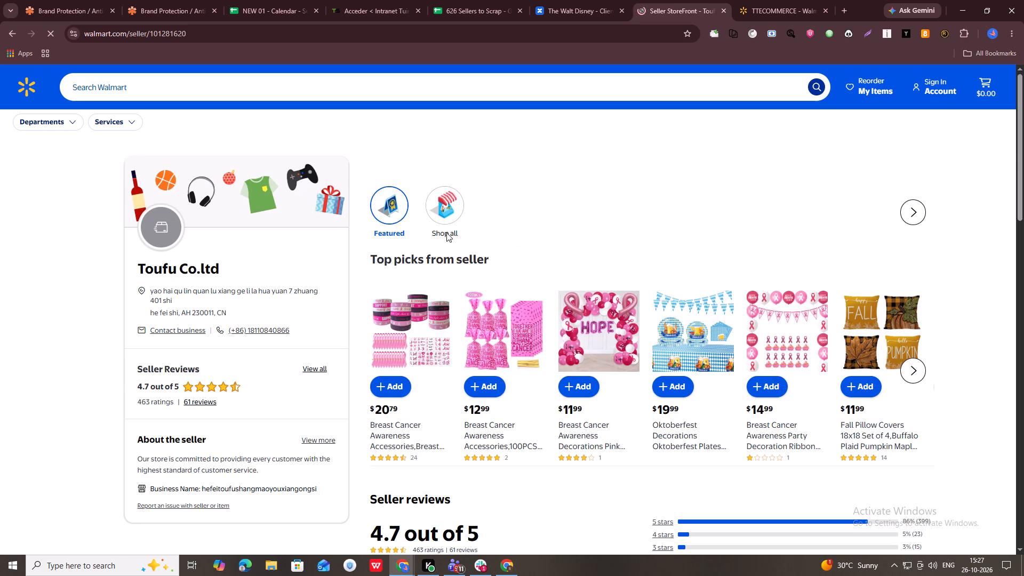
click(451, 207)
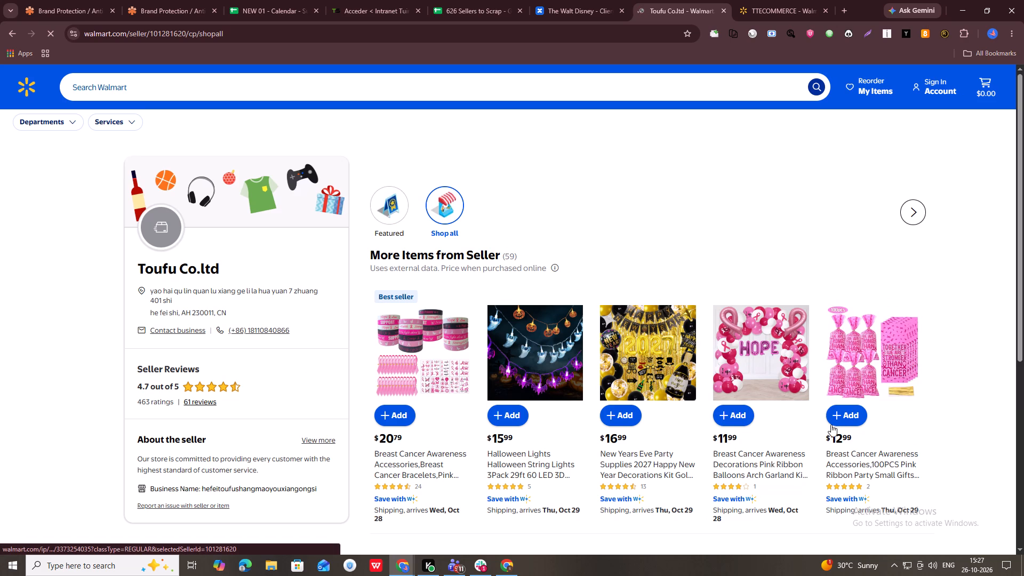
Examine pages 1 and 2 of Toufu Co.ltd's listed items for Disney products.
scroll(818, 409, down, 6)
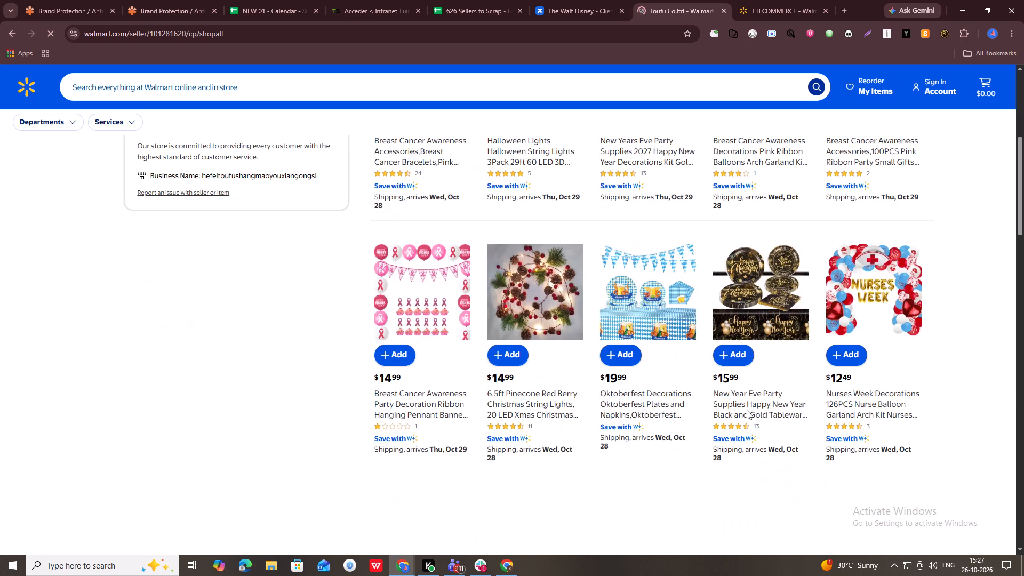
scroll(772, 405, down, 6)
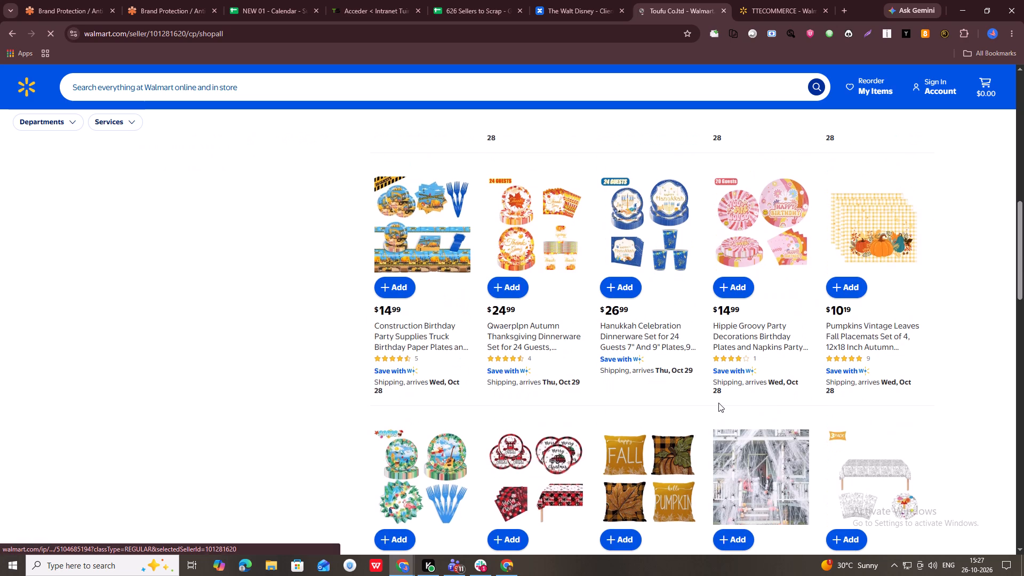
scroll(718, 403, down, 7)
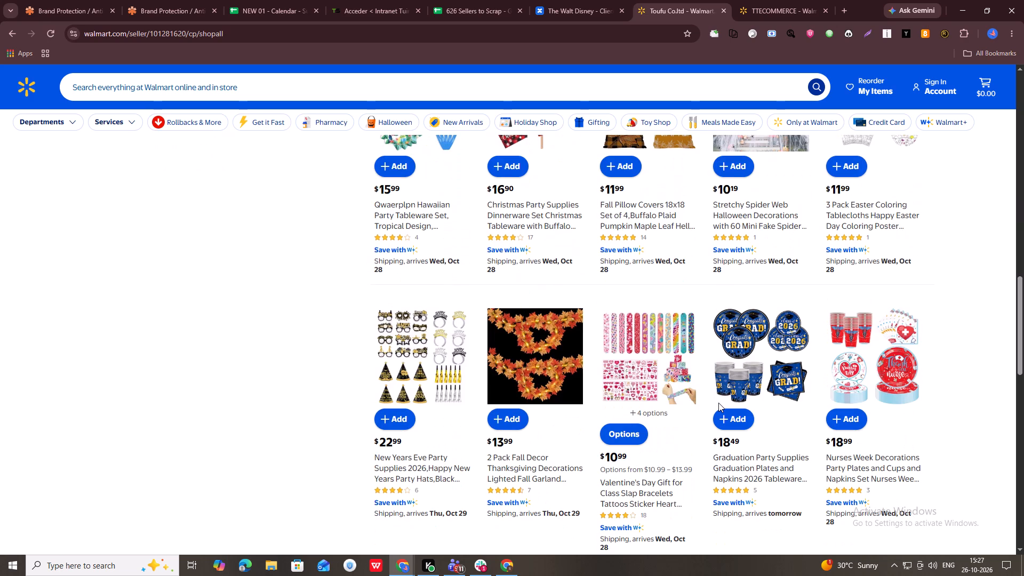
scroll(718, 403, down, 6)
scroll(735, 390, up, 5)
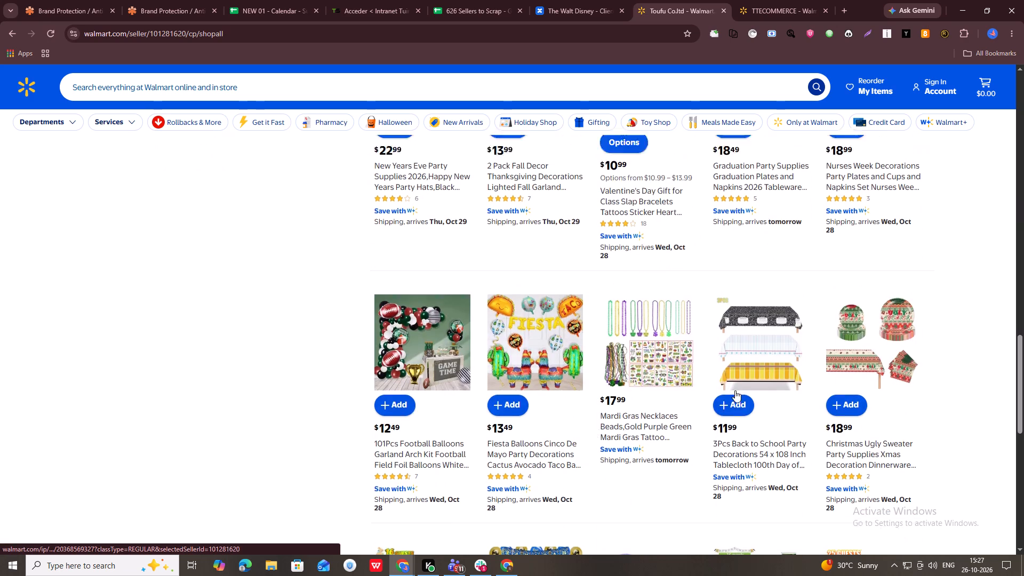
scroll(735, 390, up, 1)
scroll(681, 412, down, 5)
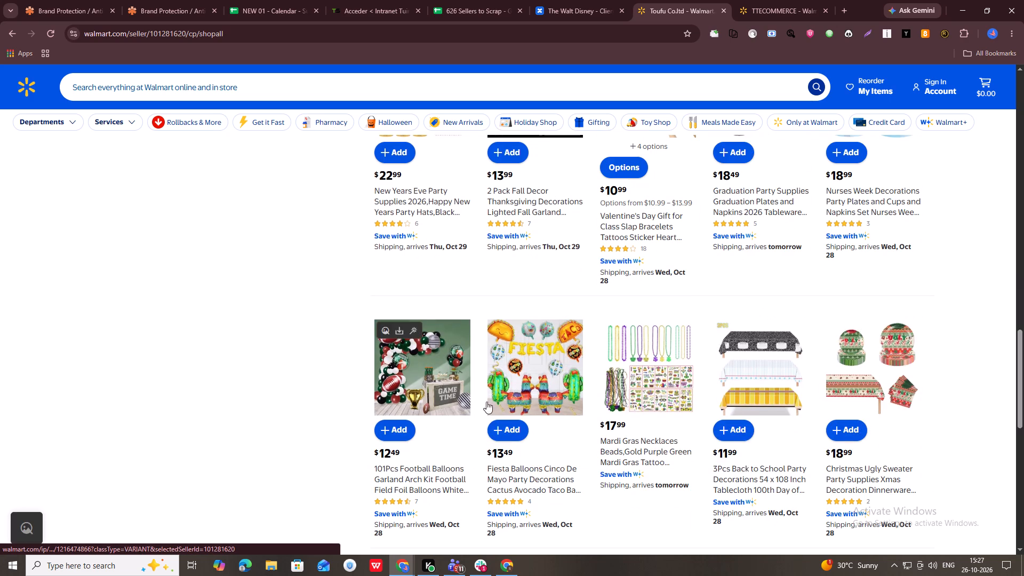
scroll(827, 414, down, 7)
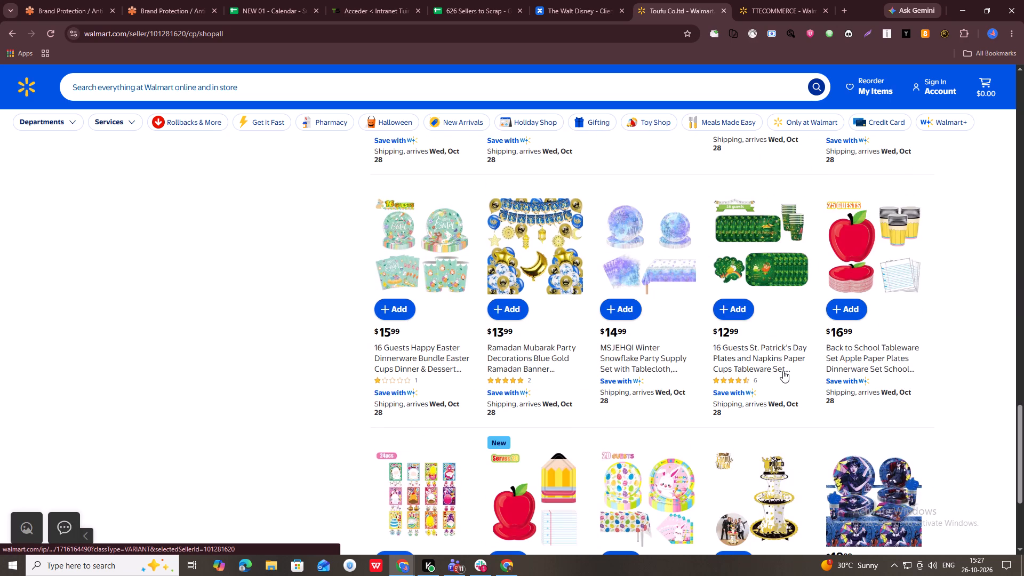
scroll(783, 371, down, 5)
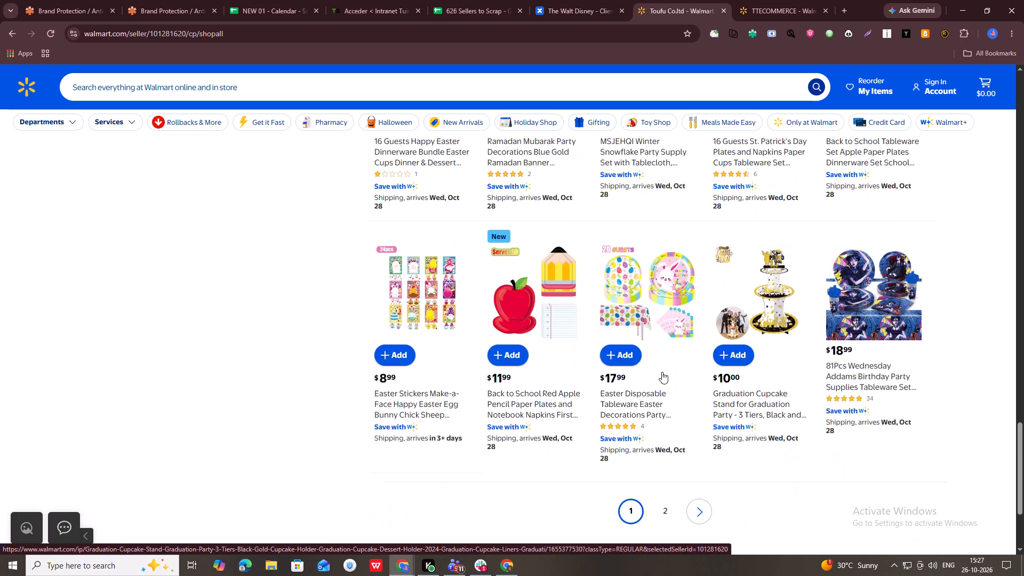
click(667, 509)
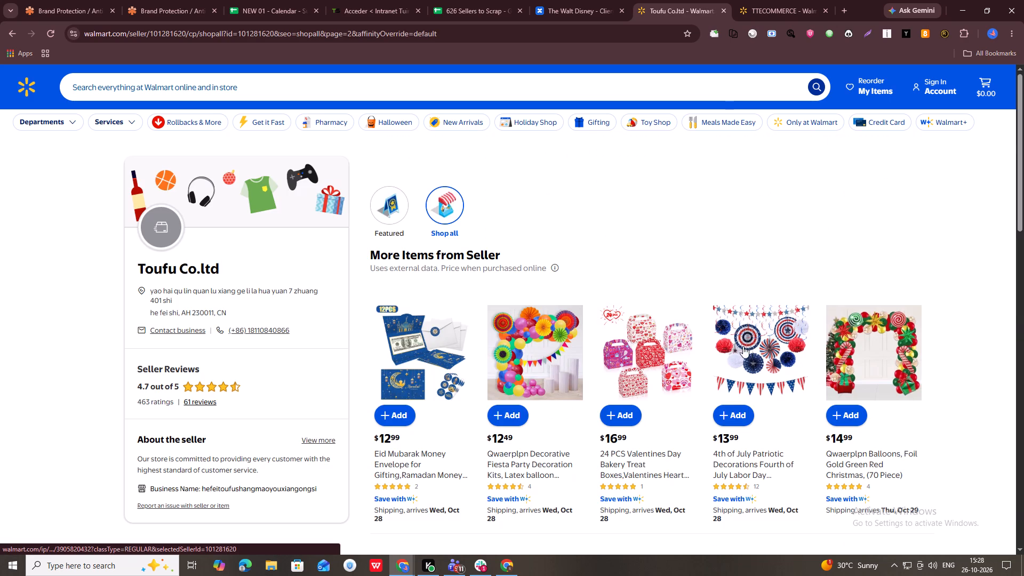
scroll(743, 346, down, 6)
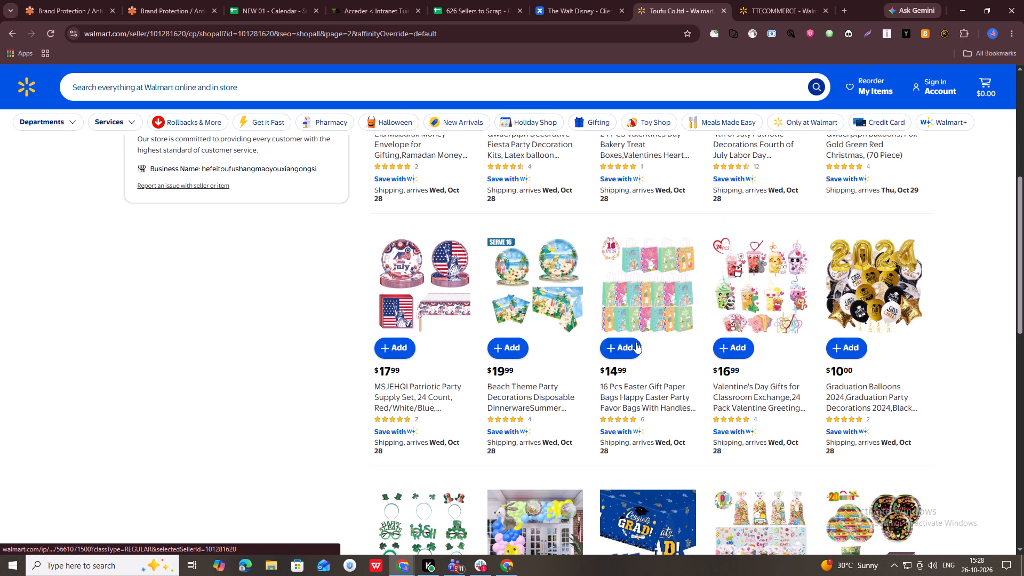
scroll(834, 357, down, 5)
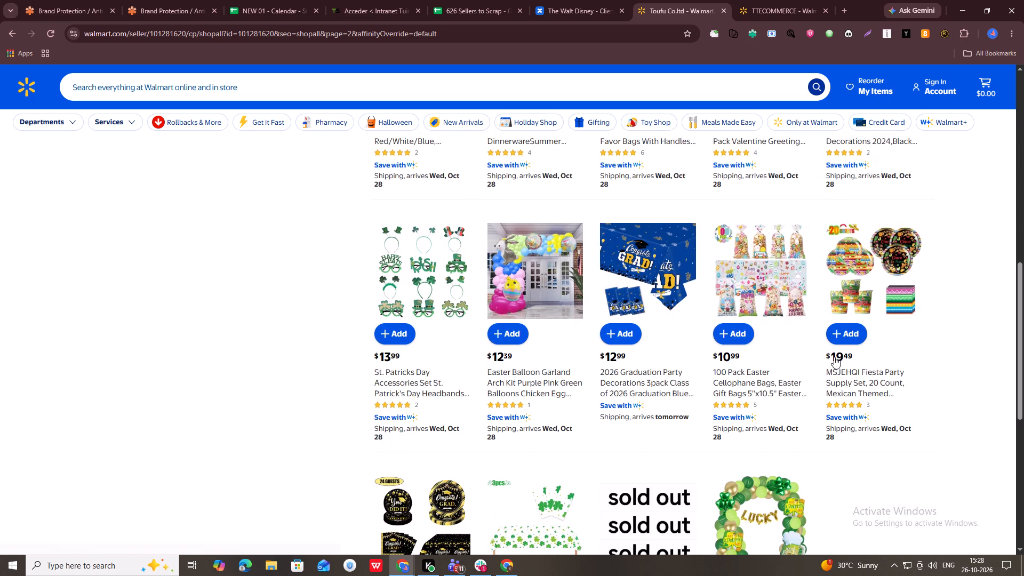
scroll(838, 303, down, 5)
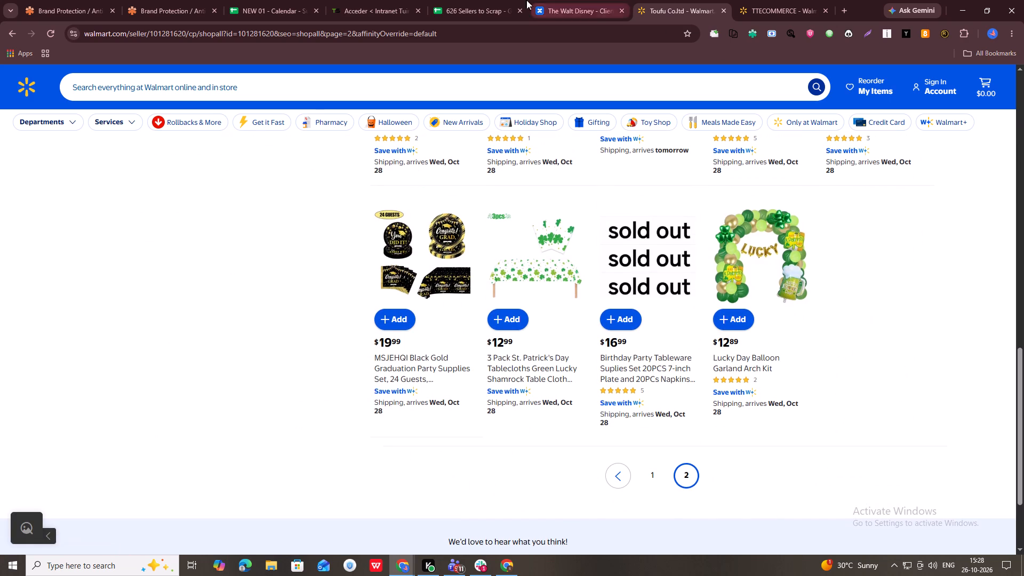
In Toufu Co.ltd's row of 626 Sellers to Scrap, reuse availability "Yes" and the note "No Disney products" from TTECOMMERCE's row.
click(479, 0)
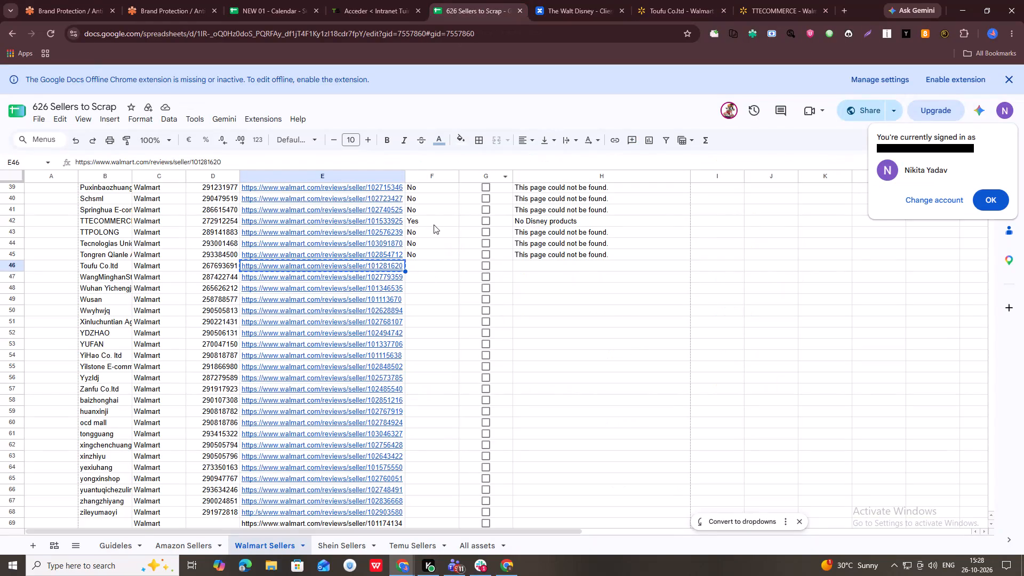
click(434, 220)
right_click(434, 220)
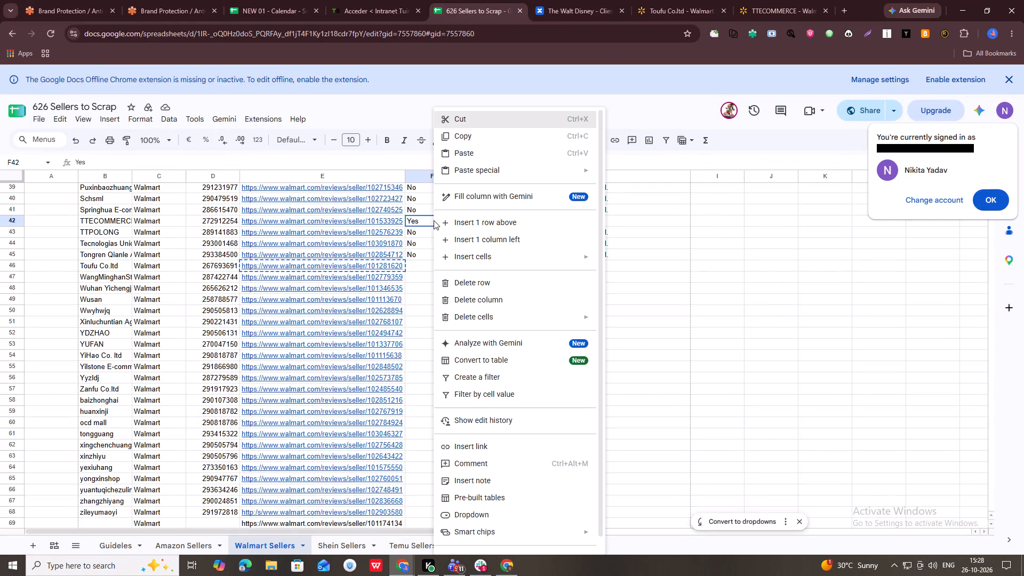
key(ctrl+c)
click(426, 264)
key(ctrl+v)
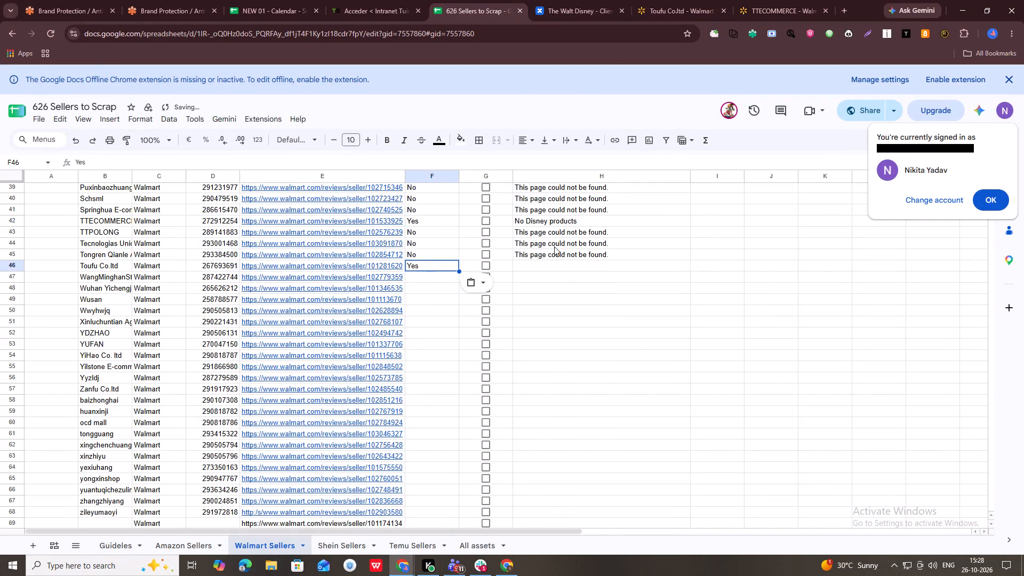
click(572, 224)
key(ctrl+c)
click(547, 268)
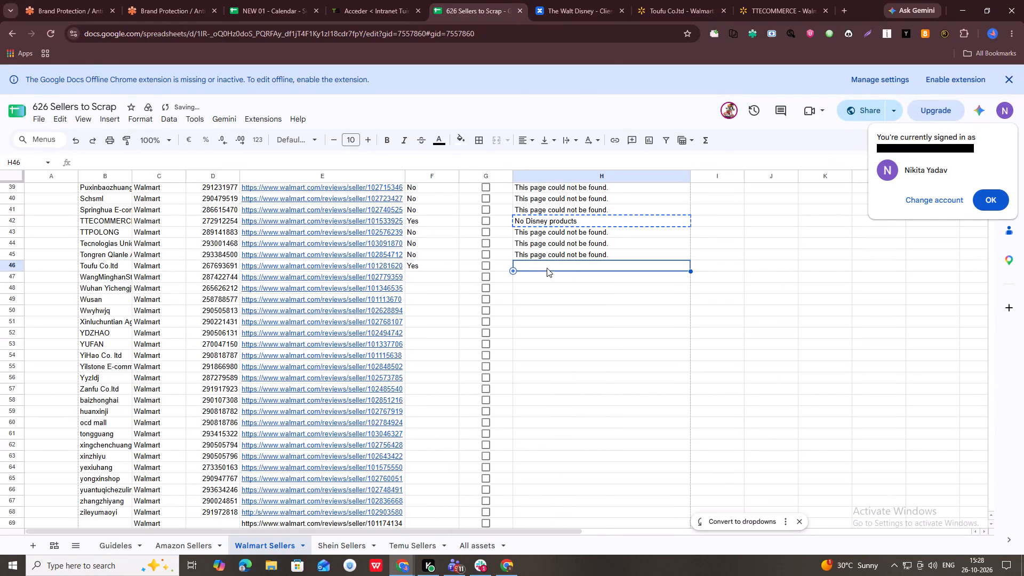
key(ctrl+v)
Open the Walmart seller page of the seller in row 47 using its link from the sellers sheet.
click(346, 281)
key(ctrl+c)
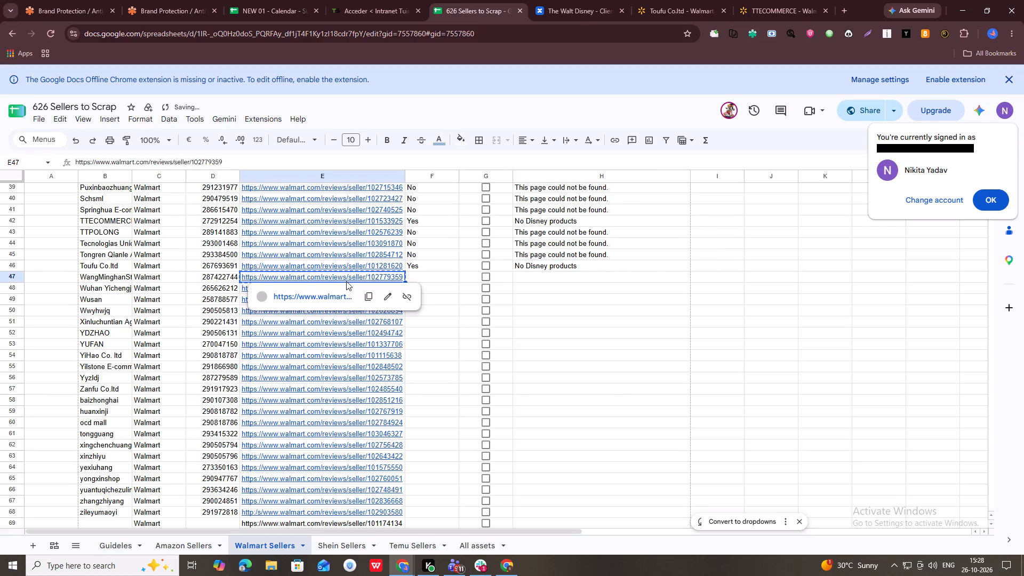
click(693, 0)
click(438, 36)
key(ctrl+v)
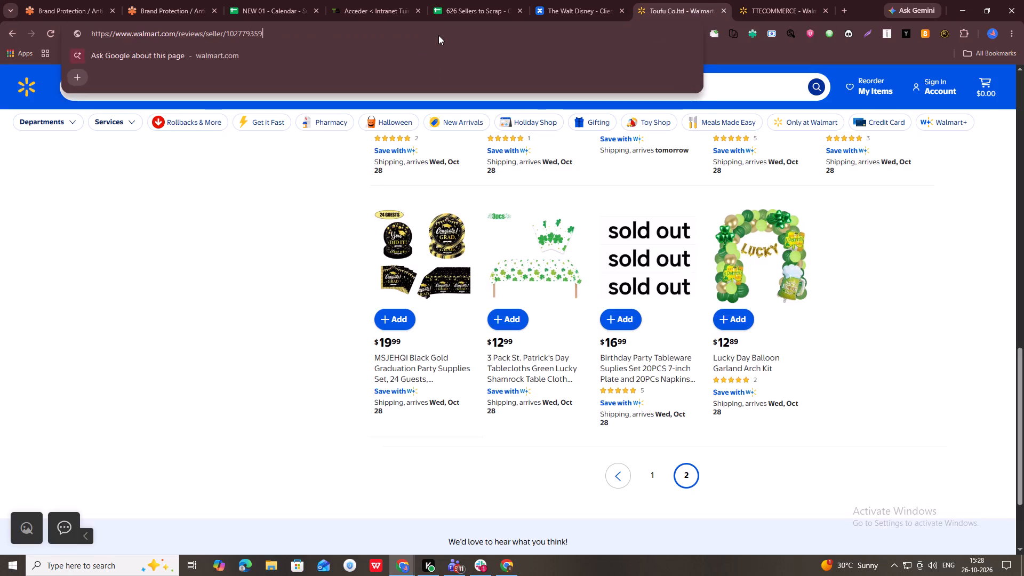
key(Return)
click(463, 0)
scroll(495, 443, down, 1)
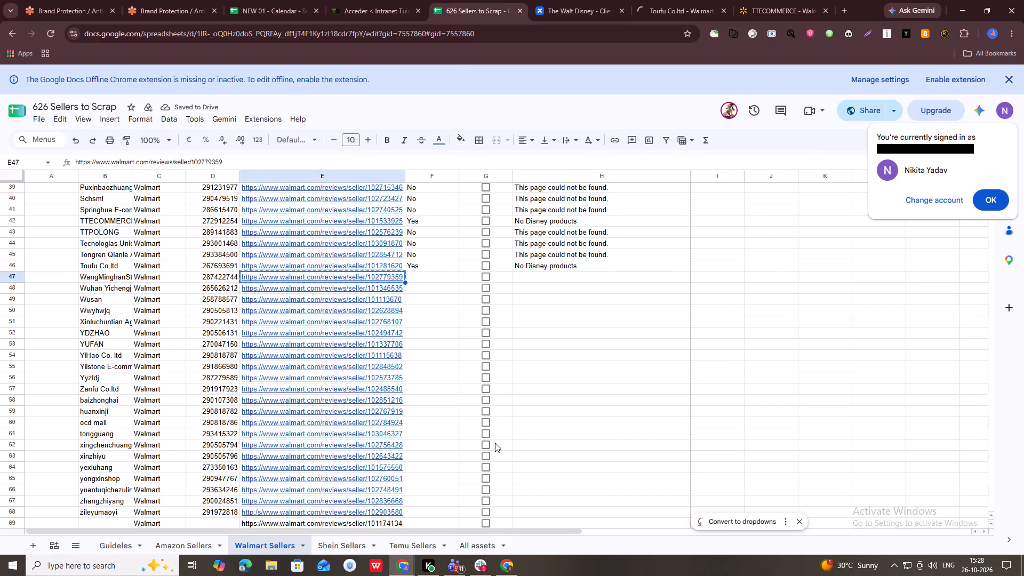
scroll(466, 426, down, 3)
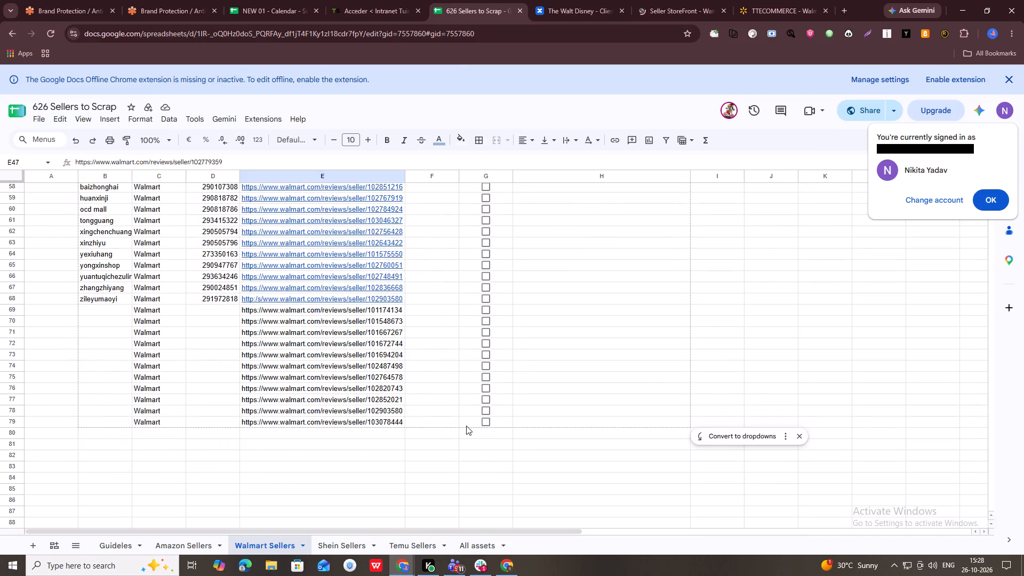
View all items in WangMinghanStore's Walmart storefront and check them for Disney products.
scroll(466, 426, up, 3)
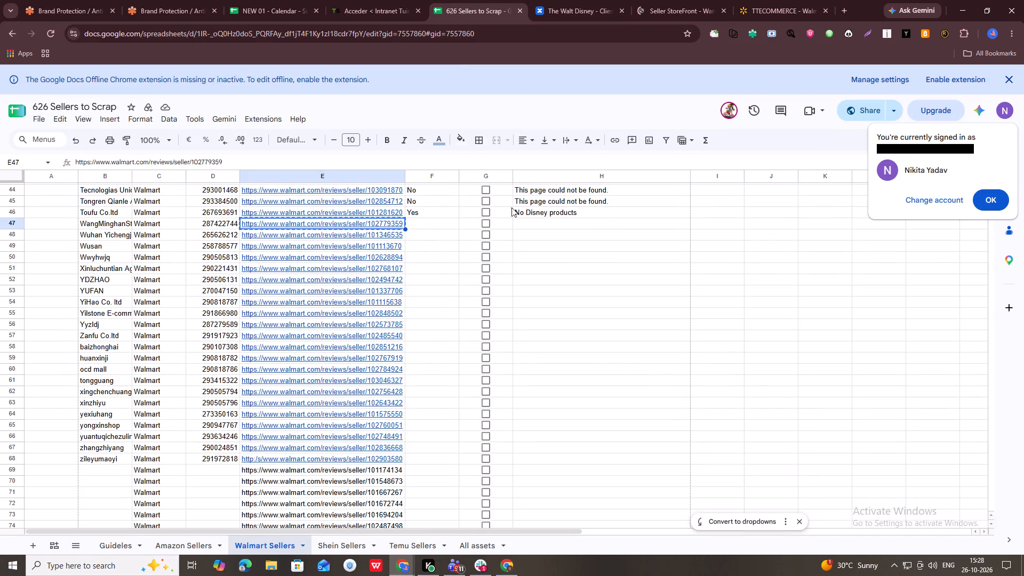
click(697, 0)
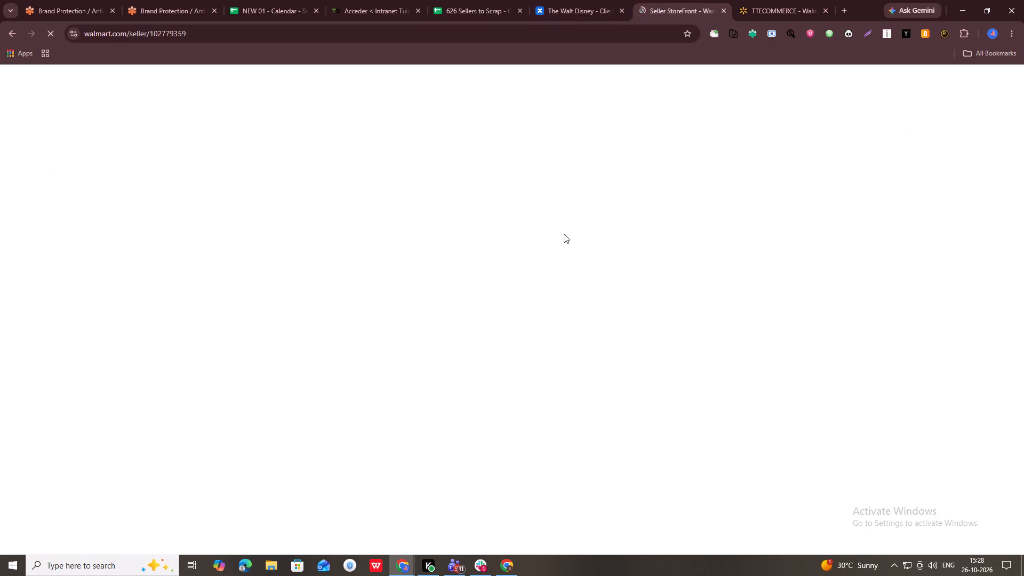
scroll(564, 234, down, 2)
scroll(564, 234, up, 1)
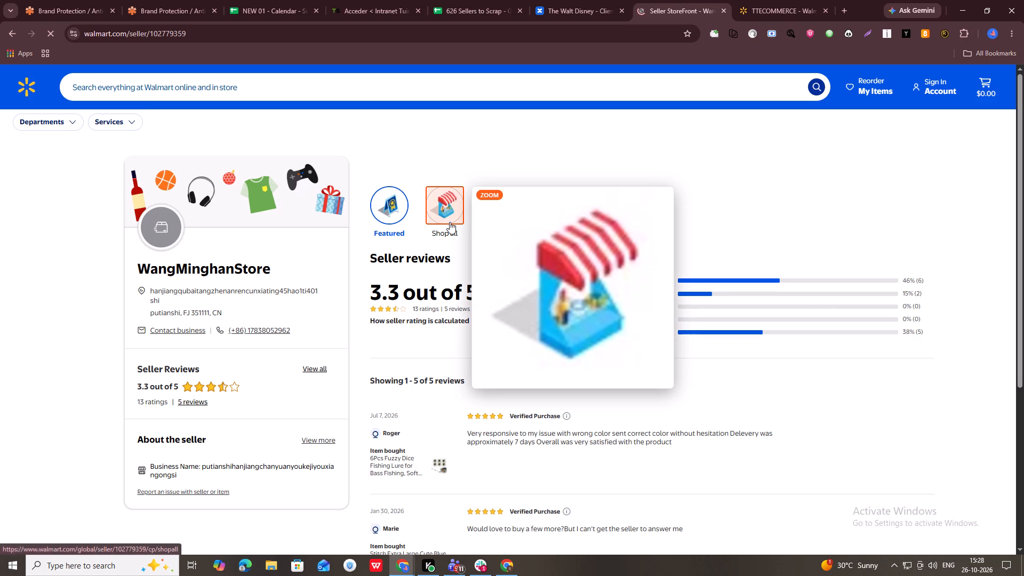
click(450, 222)
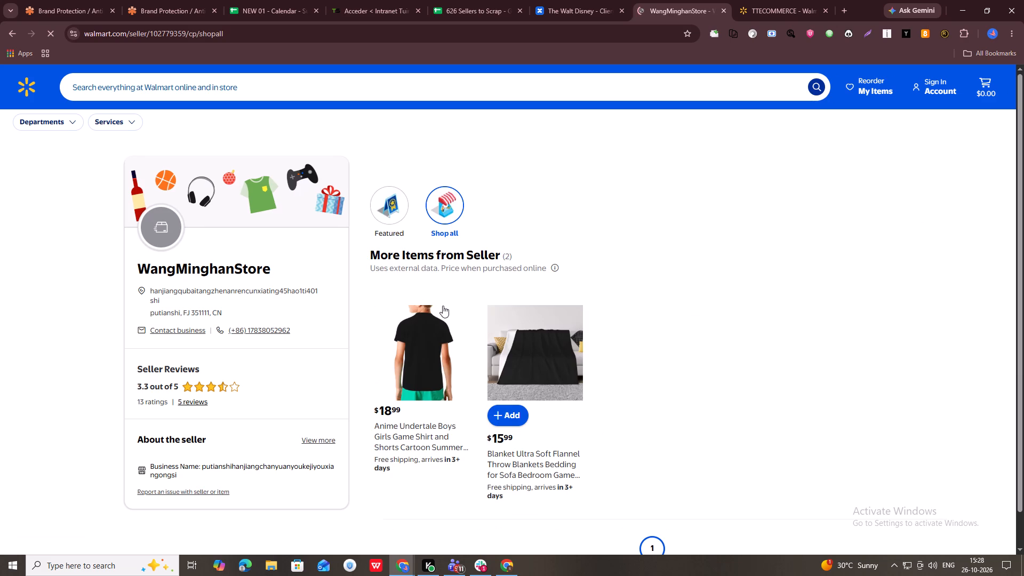
In WangMinghanStore's row 47 of 626 Sellers to Scrap, fill down availability "Yes" and the note "No Disney products" from the row above.
click(486, 0)
click(418, 222)
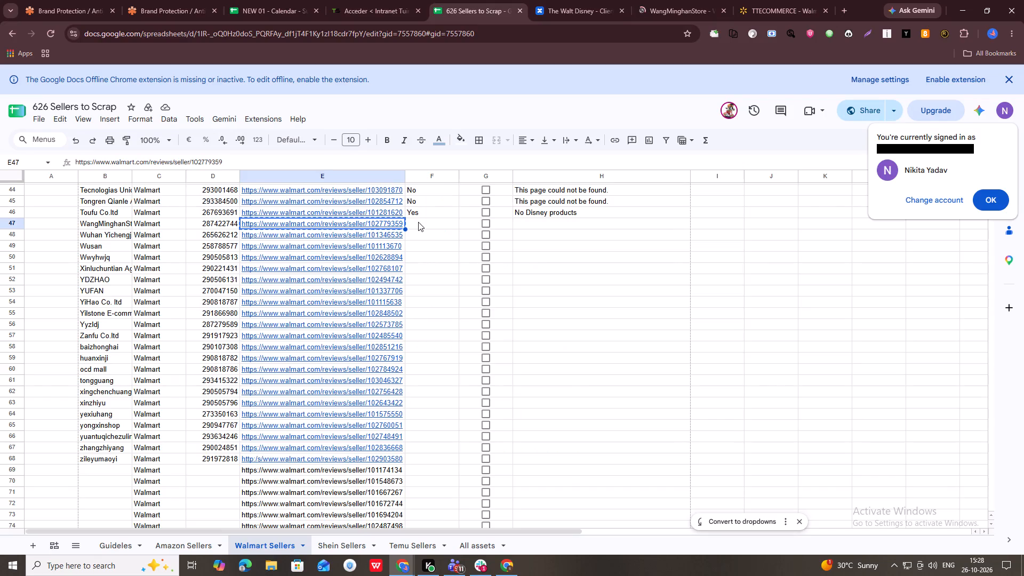
key(ctrl+d)
key(Right)
key(Right)
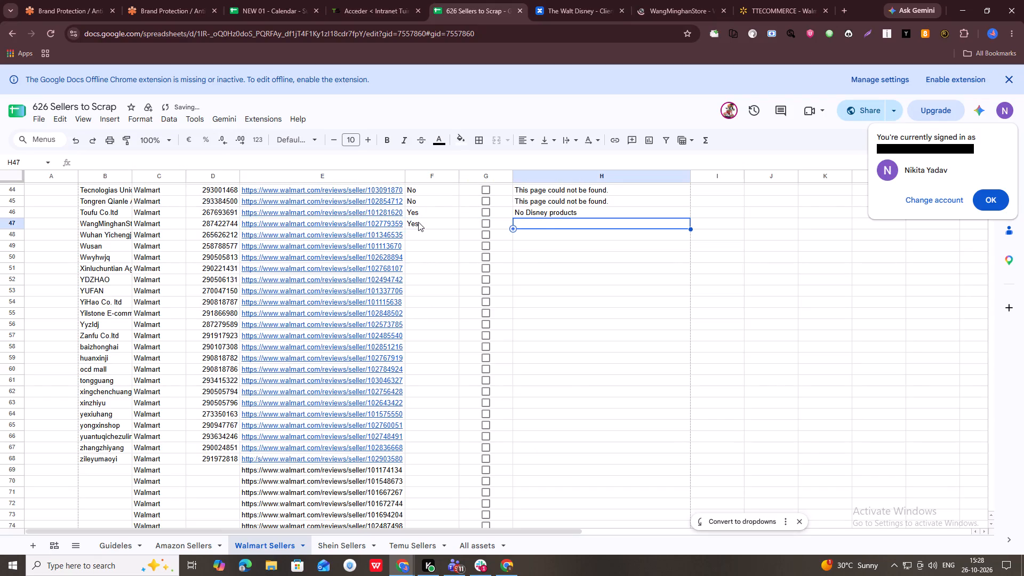
key(ctrl+d)
Open the Walmart seller page of the seller in row 48 using its link from the sellers sheet.
key(Down)
key(Left)
key(Left)
key(Left)
key(ctrl+c)
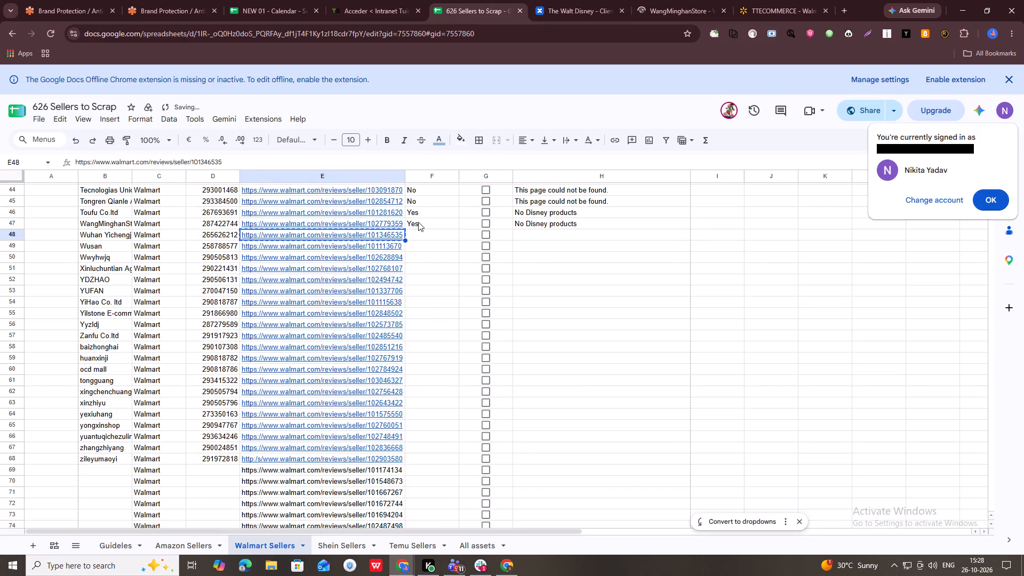
click(659, 0)
click(418, 35)
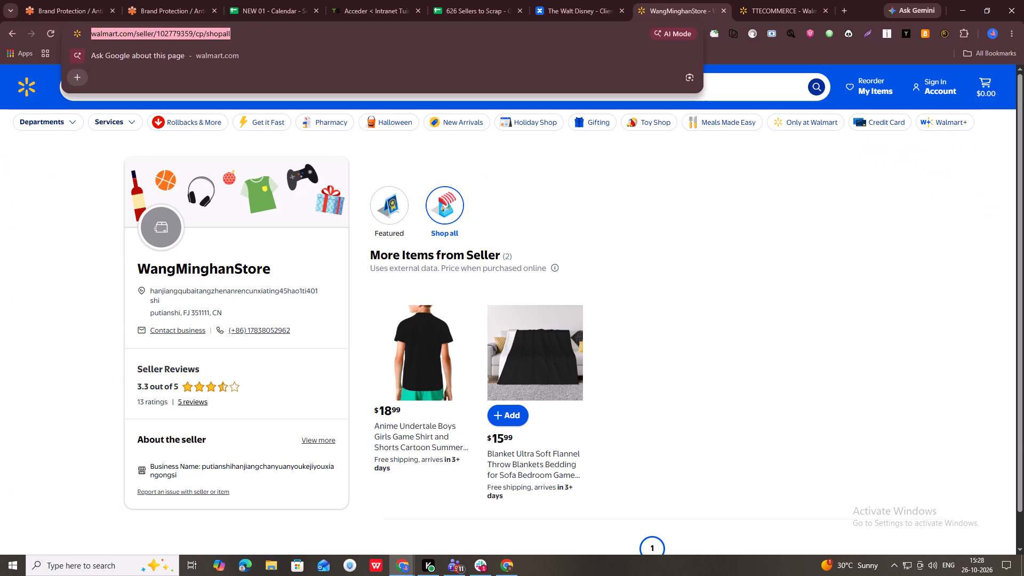
key(ctrl+v)
key(Return)
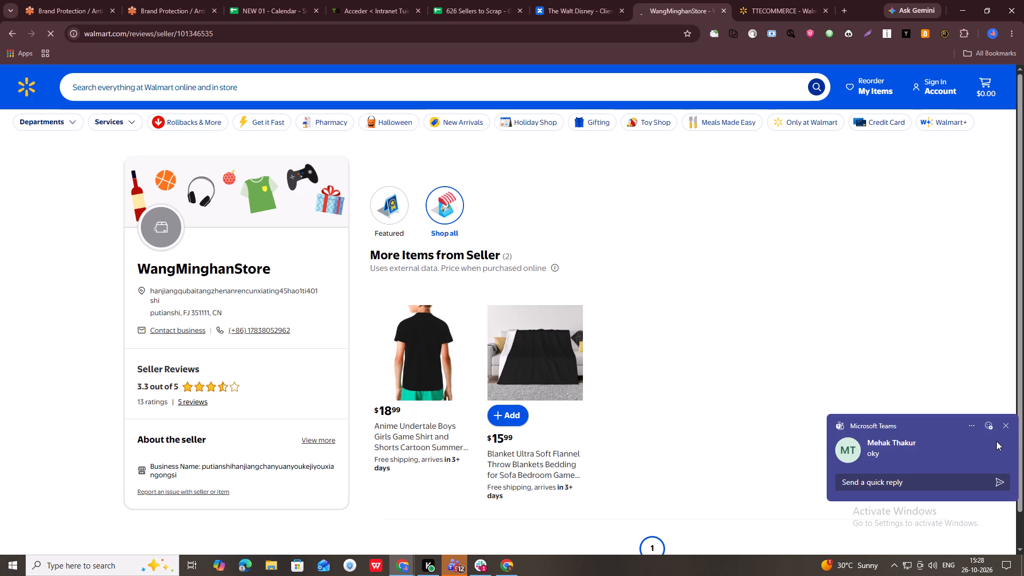
click(1007, 425)
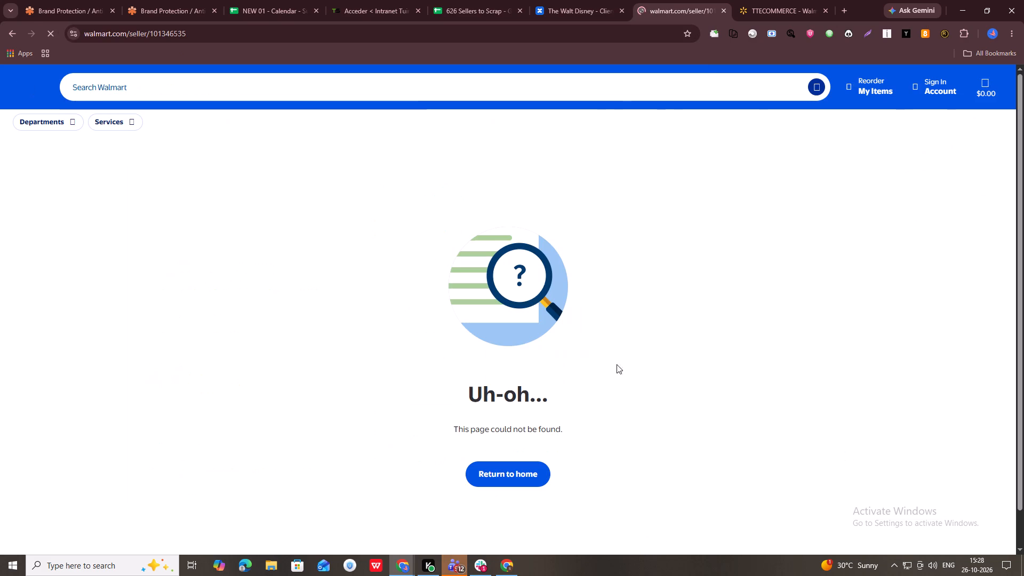
In row 48 of 626 Sellers to Scrap, reuse availability "No" and the note "This page could not be found." from row 45.
click(455, 0)
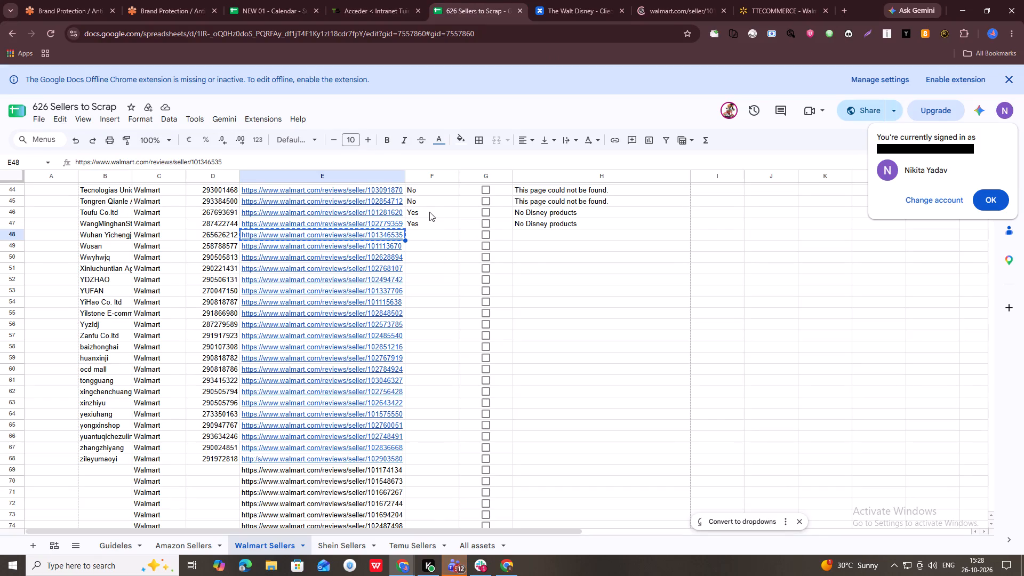
click(426, 204)
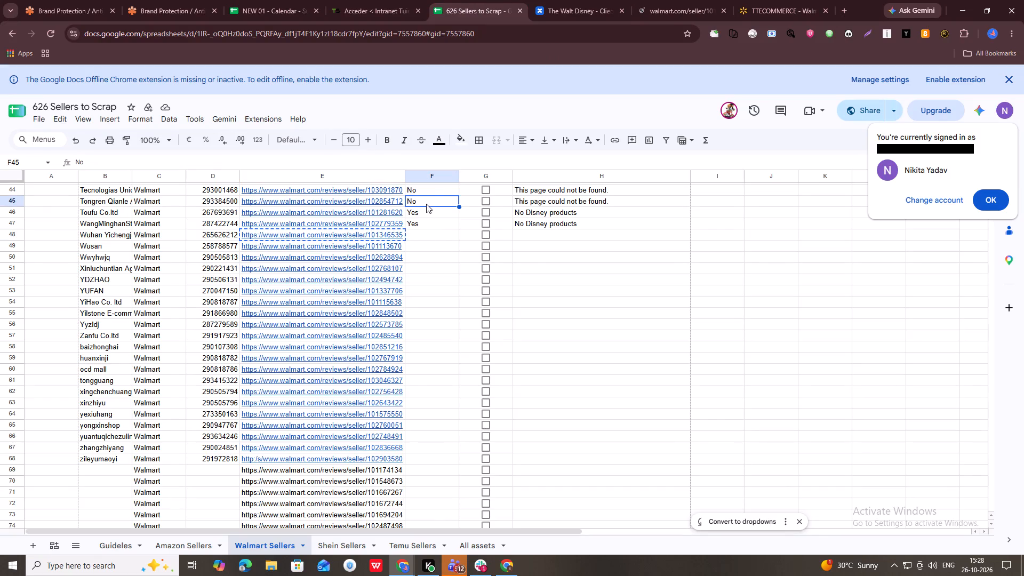
key(ctrl+c)
click(426, 237)
key(ctrl+v)
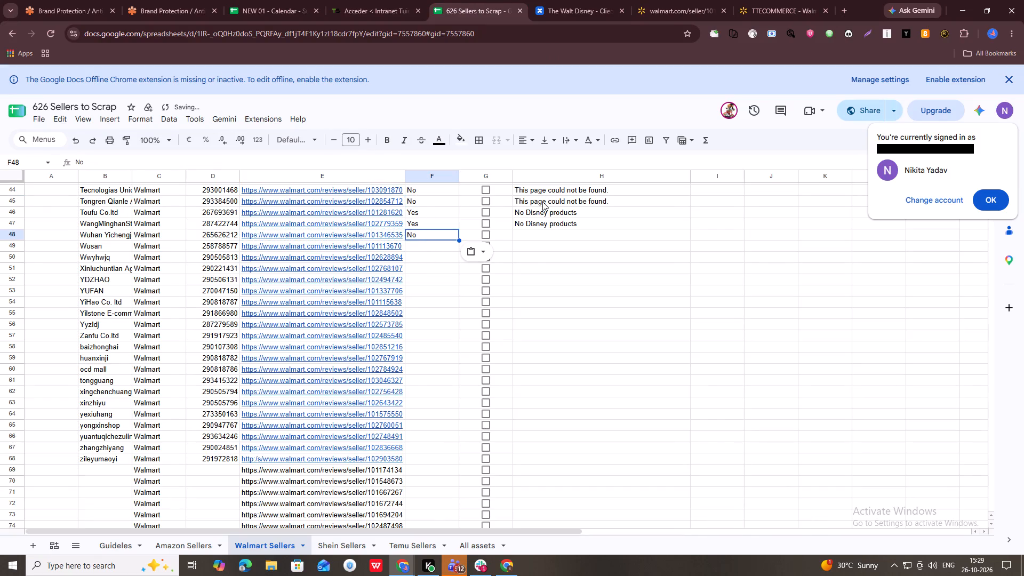
click(542, 202)
key(ctrl+c)
click(527, 236)
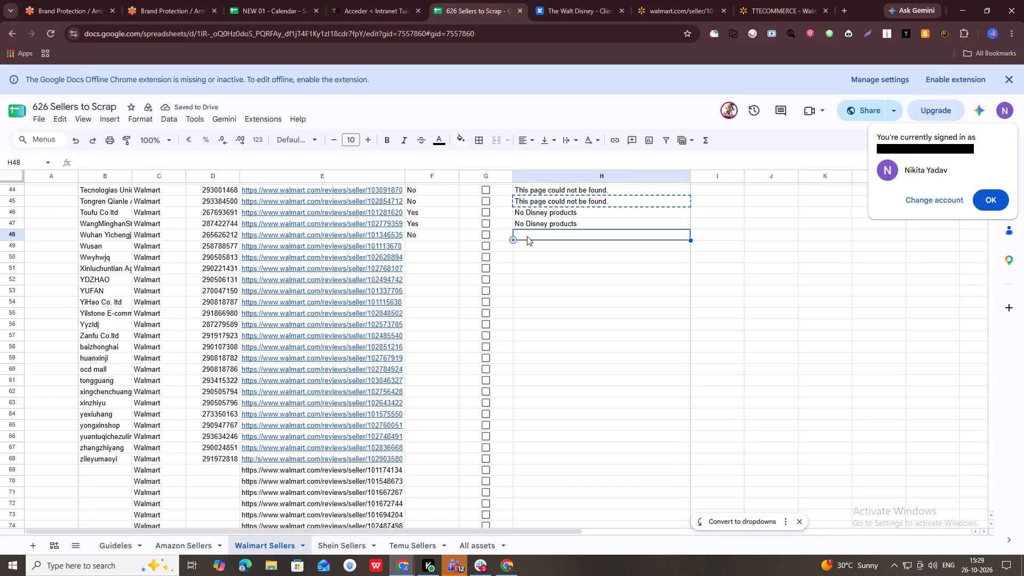
key(ctrl+v)
Open Wusan's Walmart storefront using its link from row 49 of the sellers sheet and view all its items.
click(366, 251)
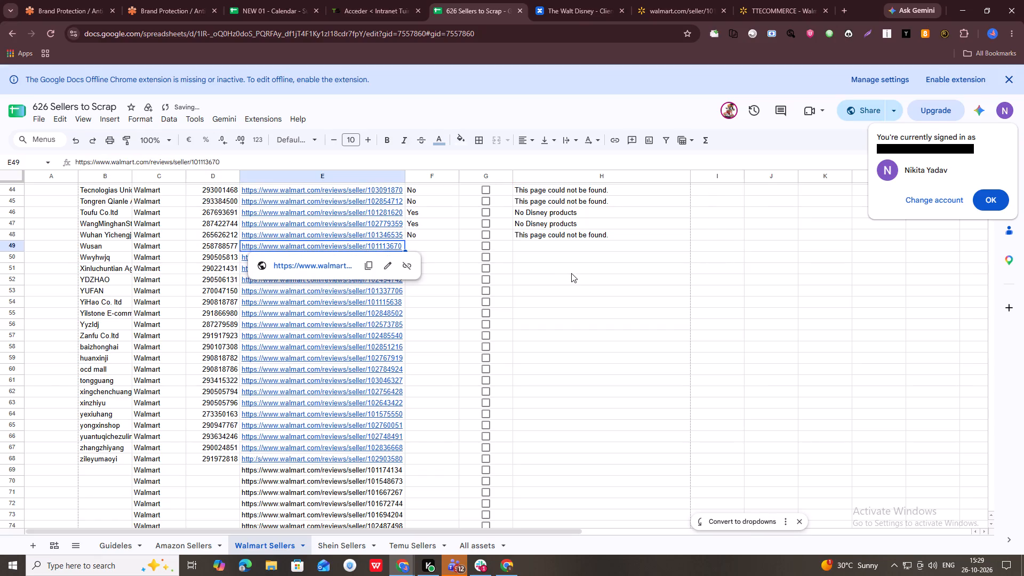
key(ctrl+c)
click(703, 0)
click(388, 44)
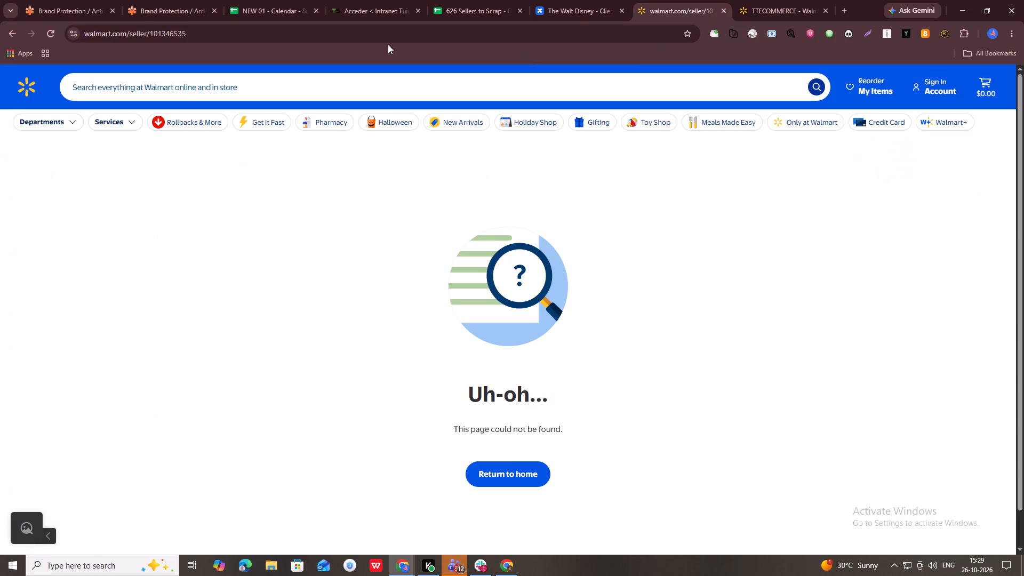
click(389, 35)
key(ctrl+v)
key(Return)
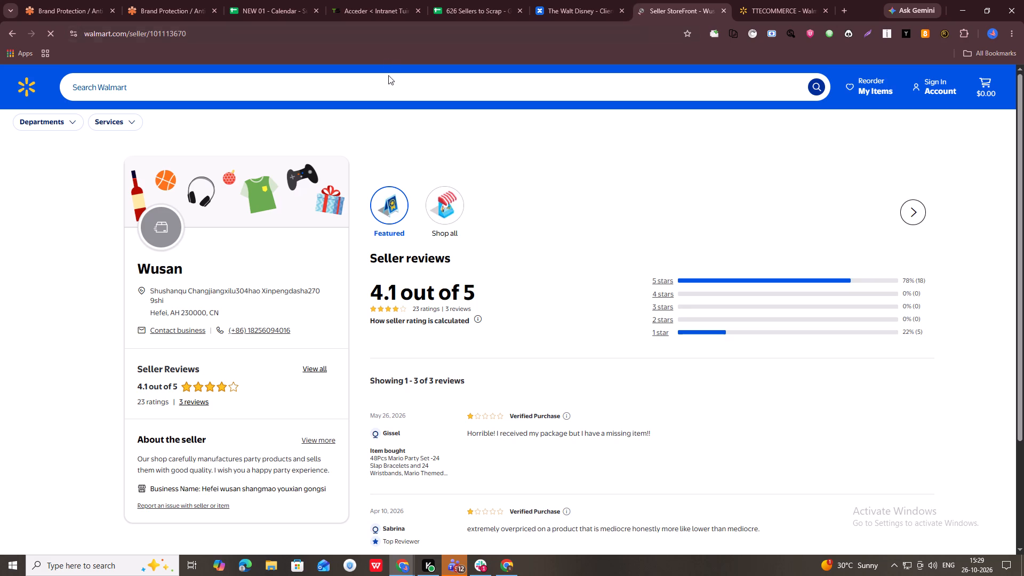
click(434, 215)
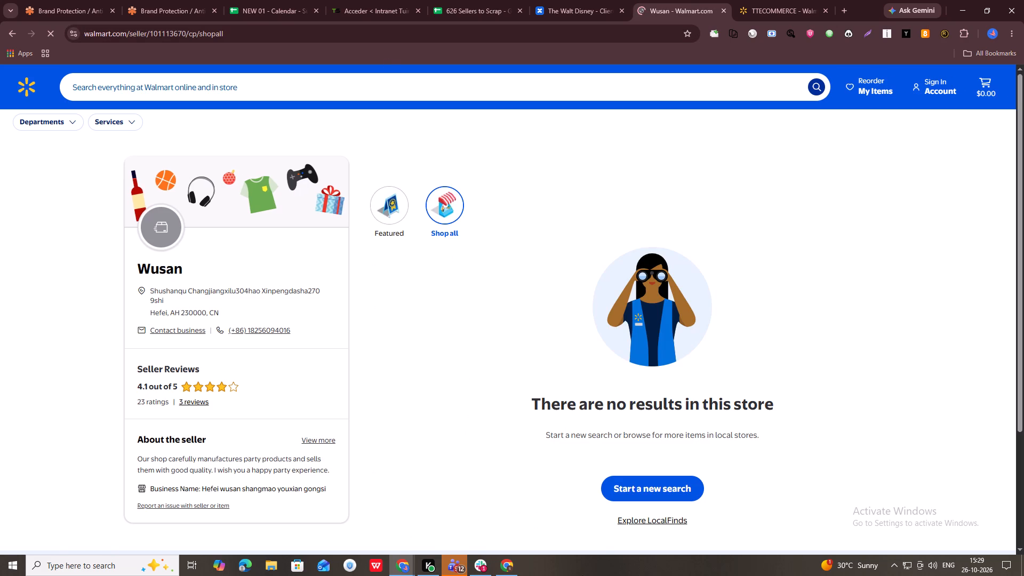
In Wusan's row of 626 Sellers to Scrap, fill down availability "No" and the note "This page could not be found." from the row above.
click(468, 0)
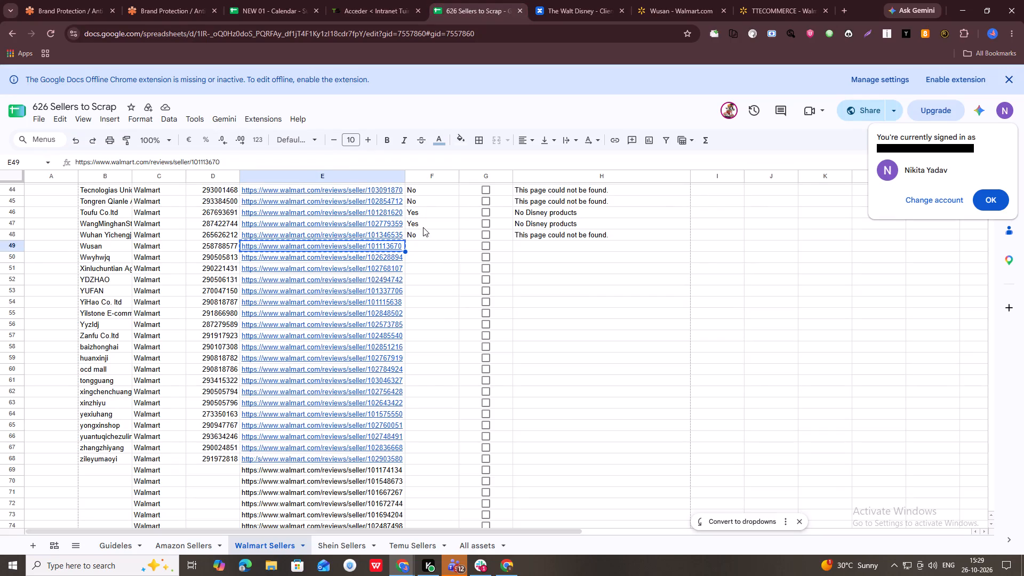
click(423, 233)
click(417, 246)
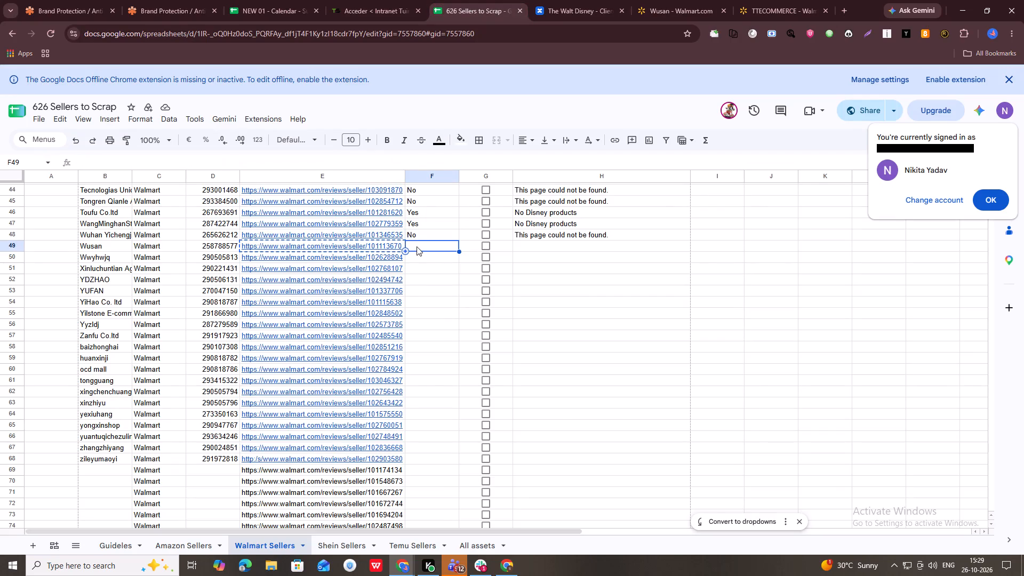
key(ctrl+d)
click(545, 246)
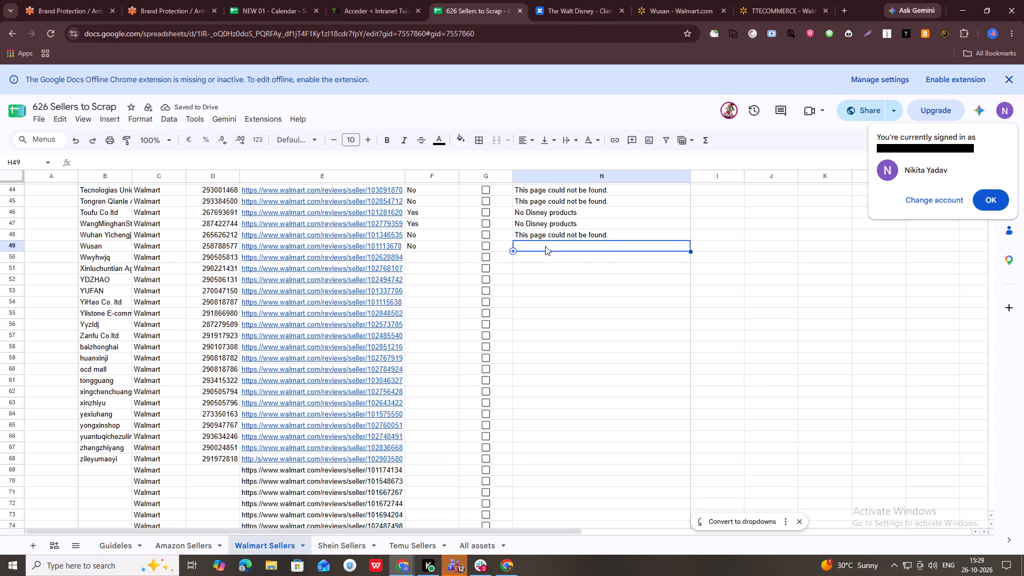
key(ctrl+d)
Open the Walmart seller page of Wwyhwjq using its link from row 50 of the sellers sheet.
click(390, 259)
key(ctrl+c)
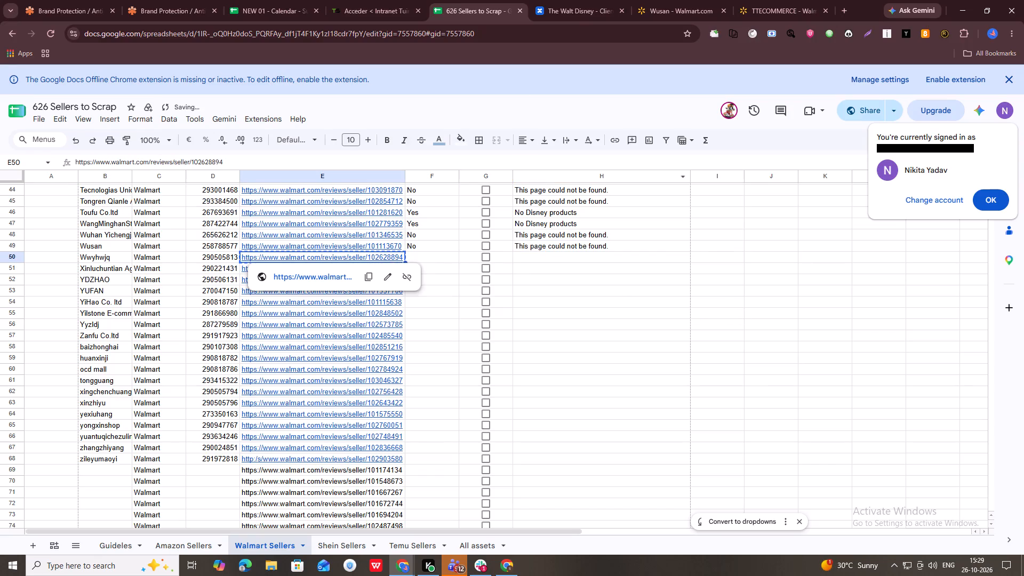
click(708, 0)
click(436, 31)
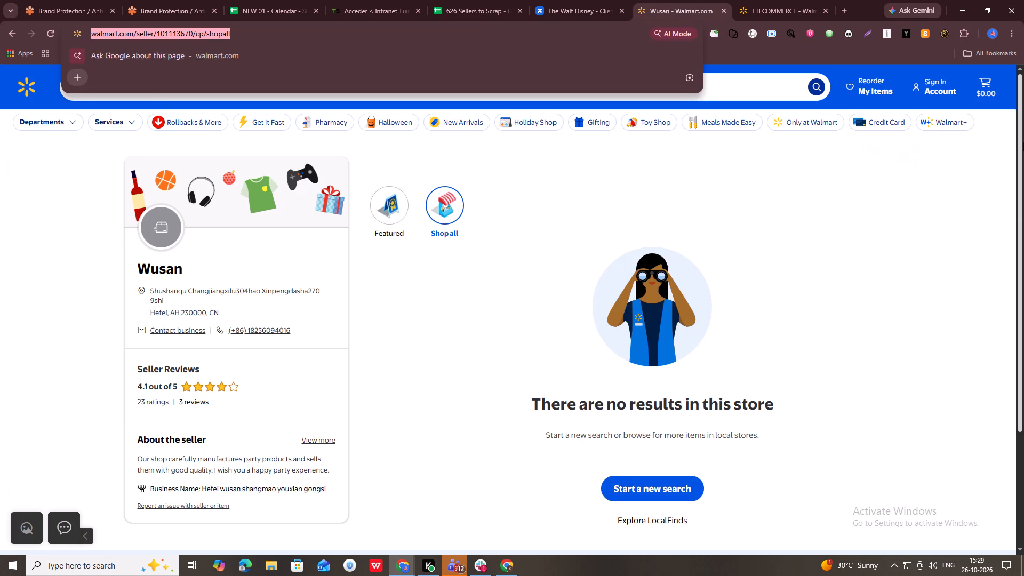
key(ctrl+v)
key(Return)
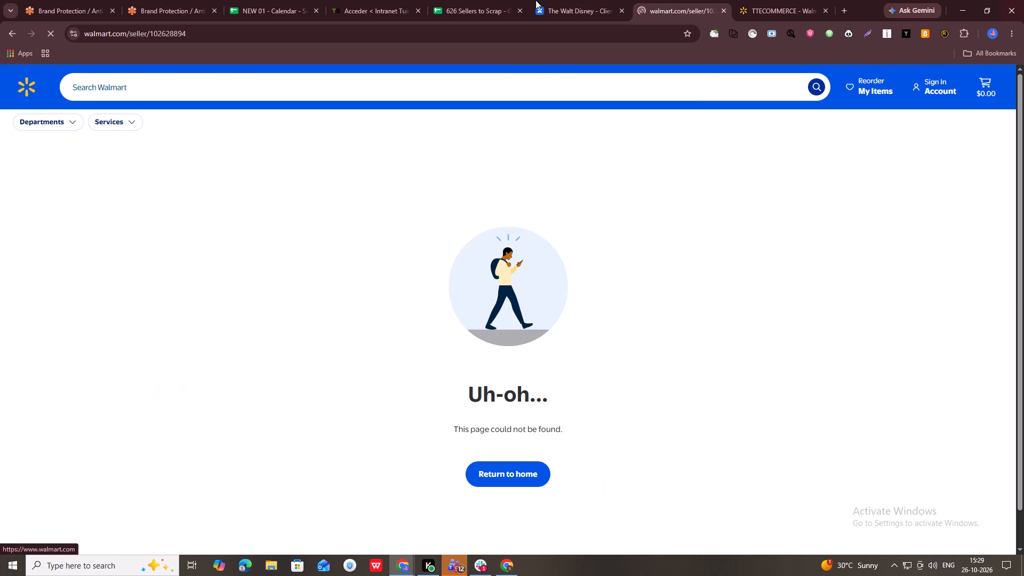
In Wwyhwjq's row of 626 Sellers to Scrap, fill down availability "No" and the note "This page could not be found." from the row above.
click(484, 0)
click(420, 259)
key(ctrl+d)
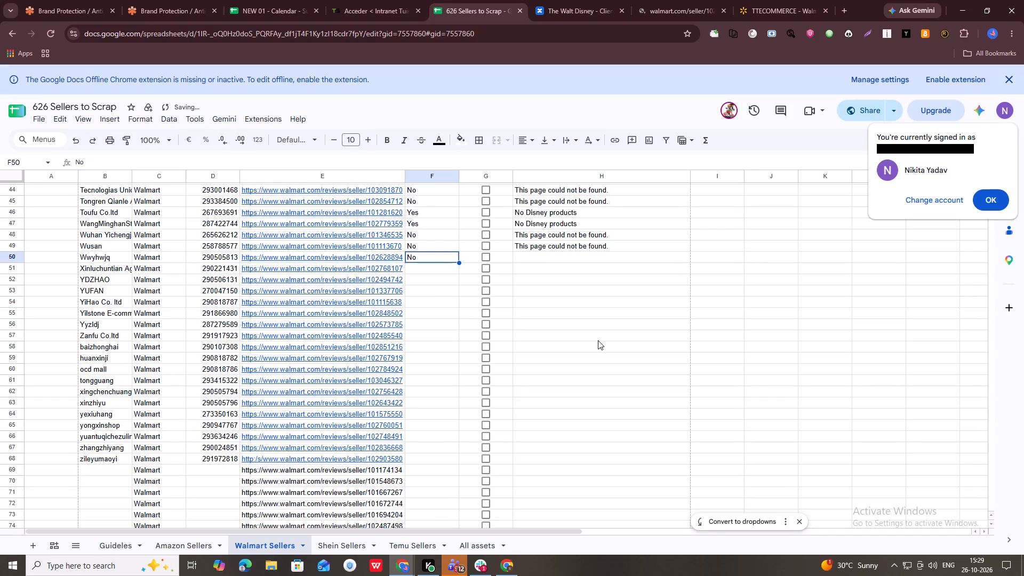
key(Right)
key(Right)
key(ctrl+d)
Open Xinluchuntian Agricultural's Walmart storefront using its link from row 51 of the sellers sheet and view all its items.
key(Down)
key(Left)
key(Left)
key(Left)
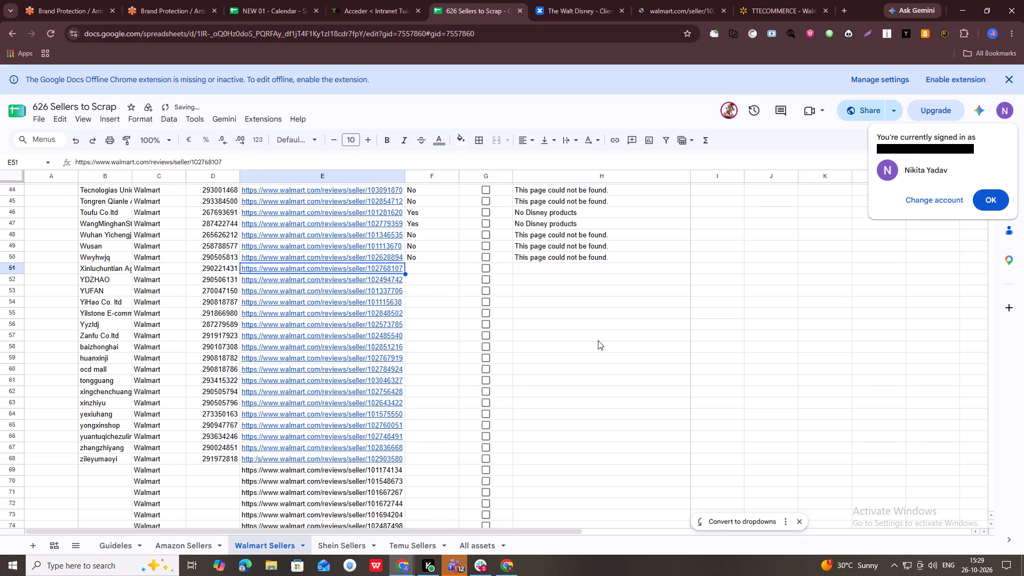
key(ctrl+c)
click(664, 0)
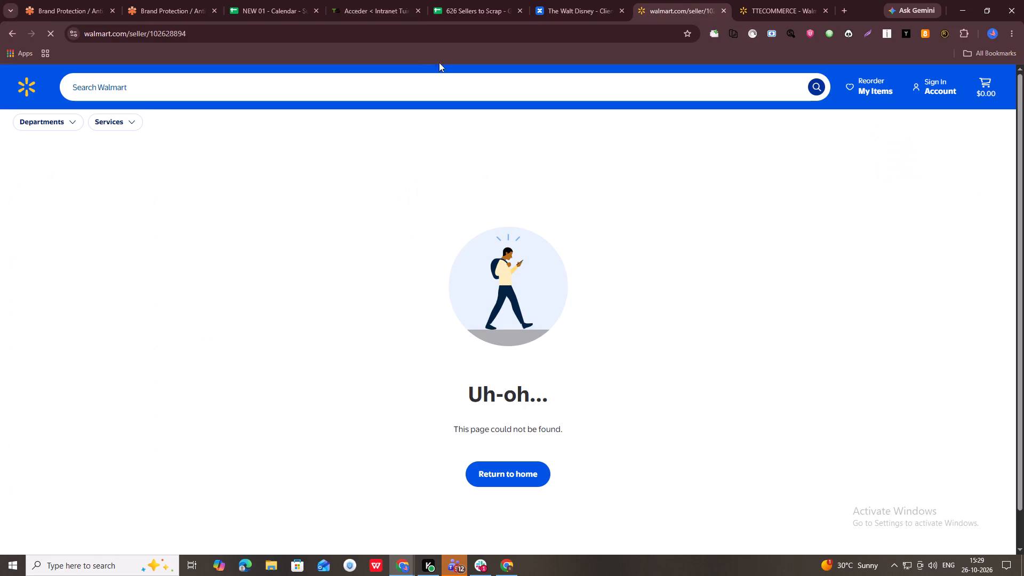
click(406, 33)
key(ctrl+v)
key(Return)
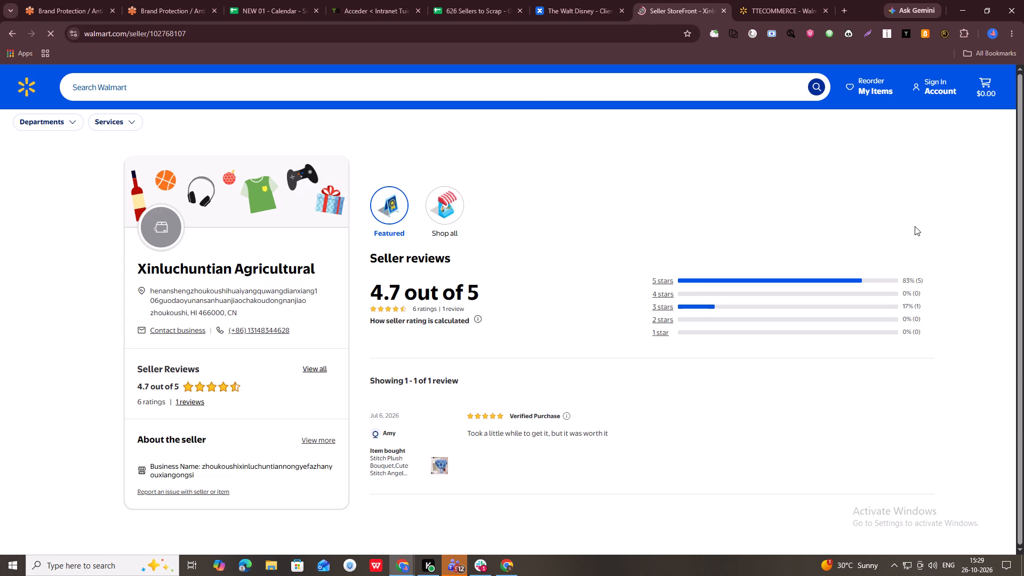
click(445, 210)
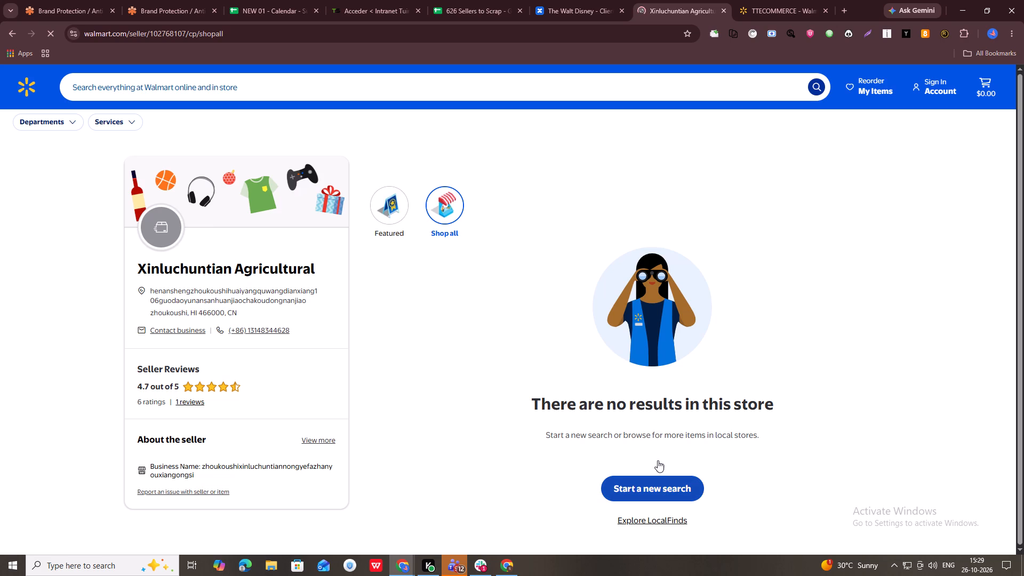
In Xinluchuntian Agricultural's row of 626 Sellers to Scrap, fill down availability "No" and copy in row 37's note "There are no results in this shop".
click(499, 0)
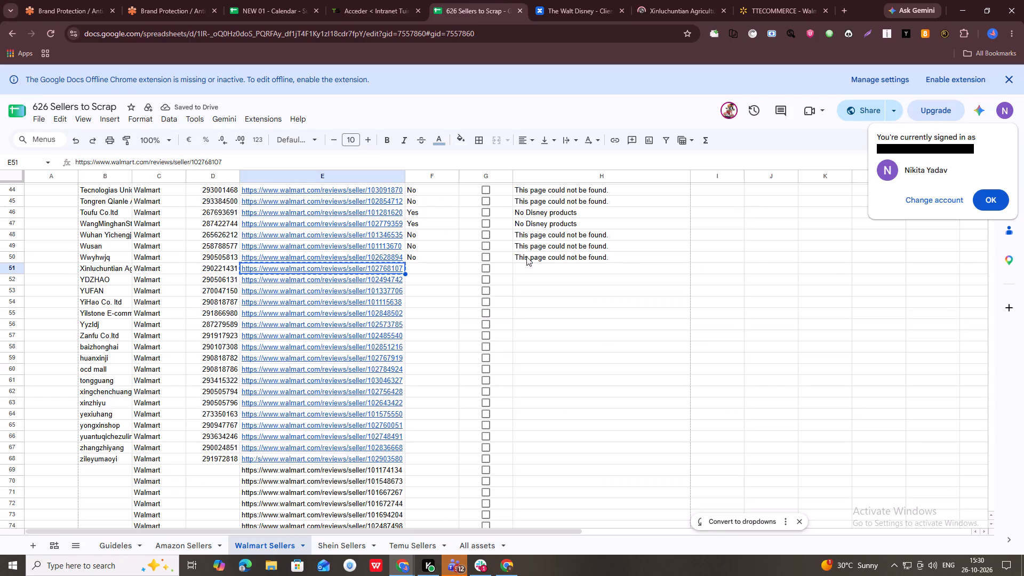
click(419, 269)
key(ctrl+d)
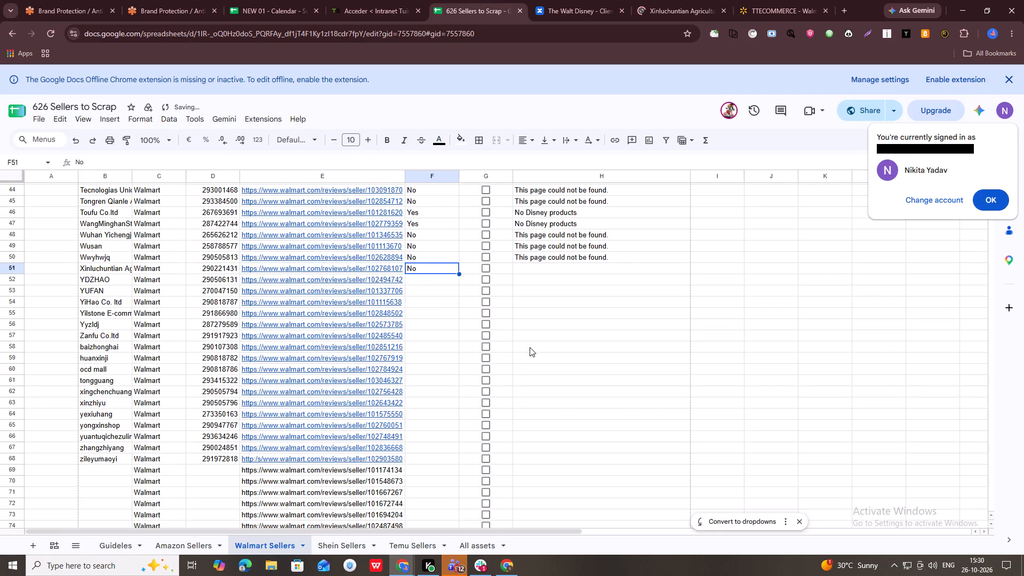
click(548, 271)
scroll(598, 354, up, 2)
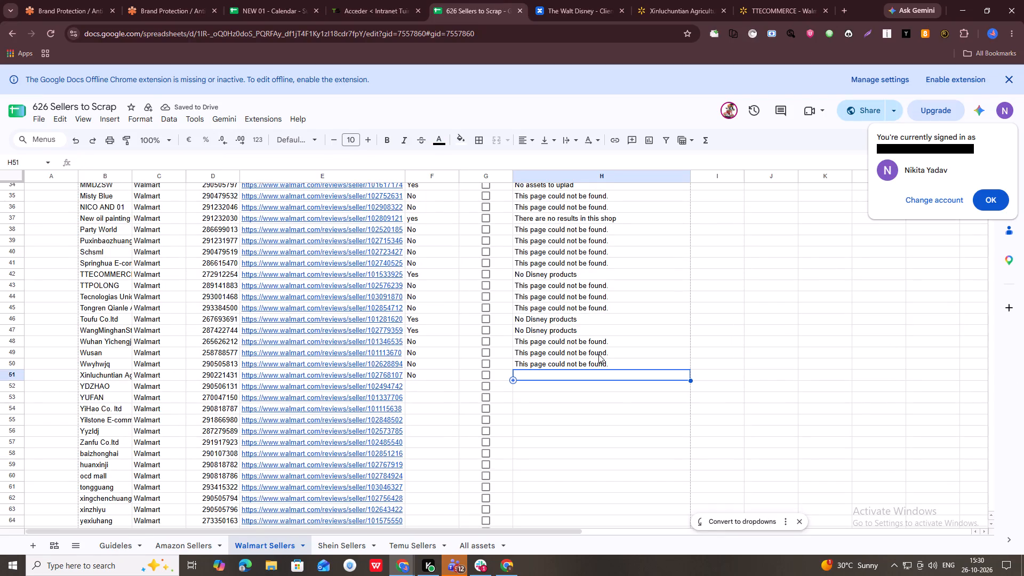
click(614, 220)
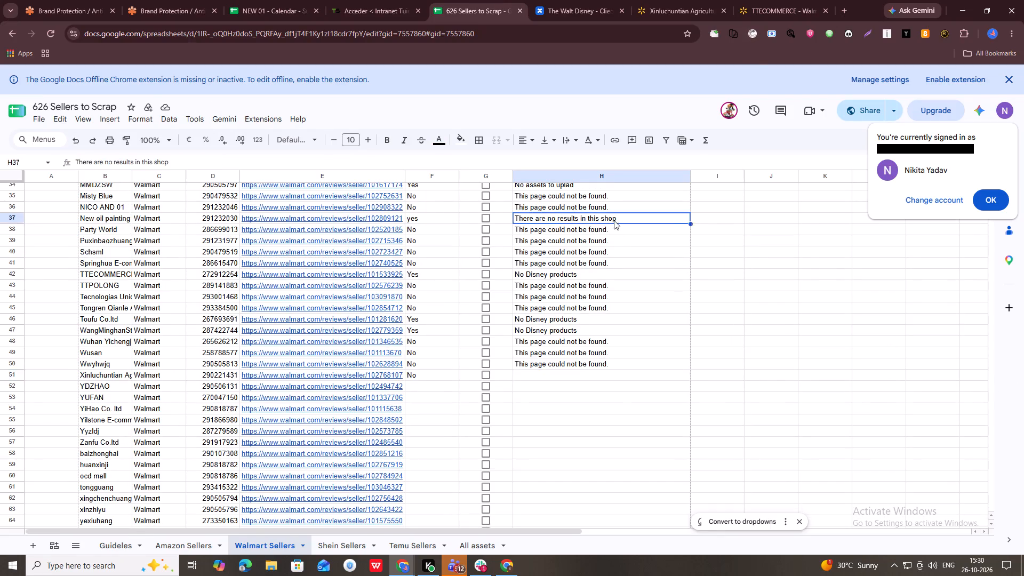
key(ctrl+c)
click(572, 364)
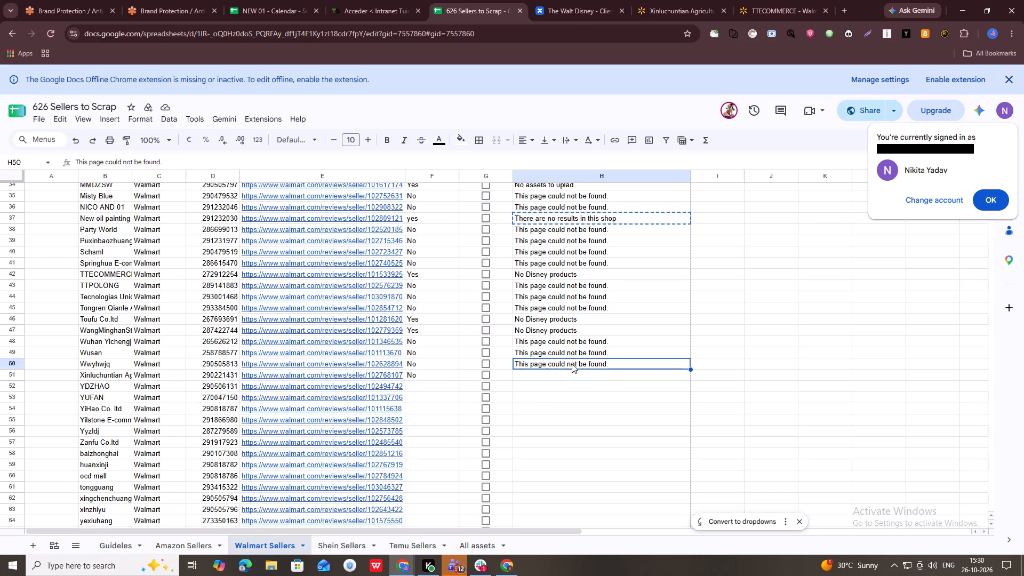
key(ctrl+v)
key(ctrl+z)
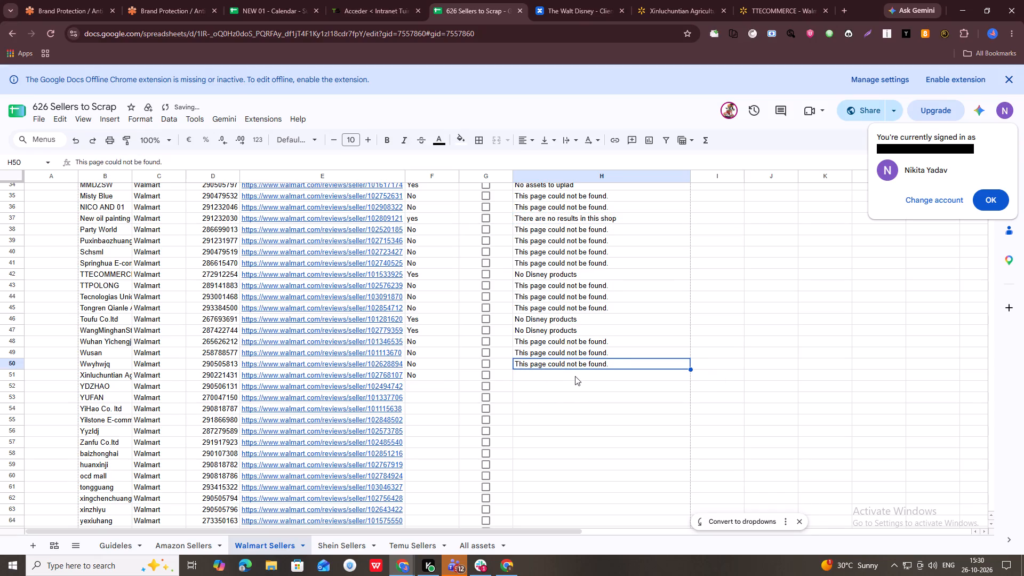
click(575, 376)
key(ctrl+v)
Open the Walmart seller page of YDZHAO using its link from row 52 of the sellers sheet.
click(351, 385)
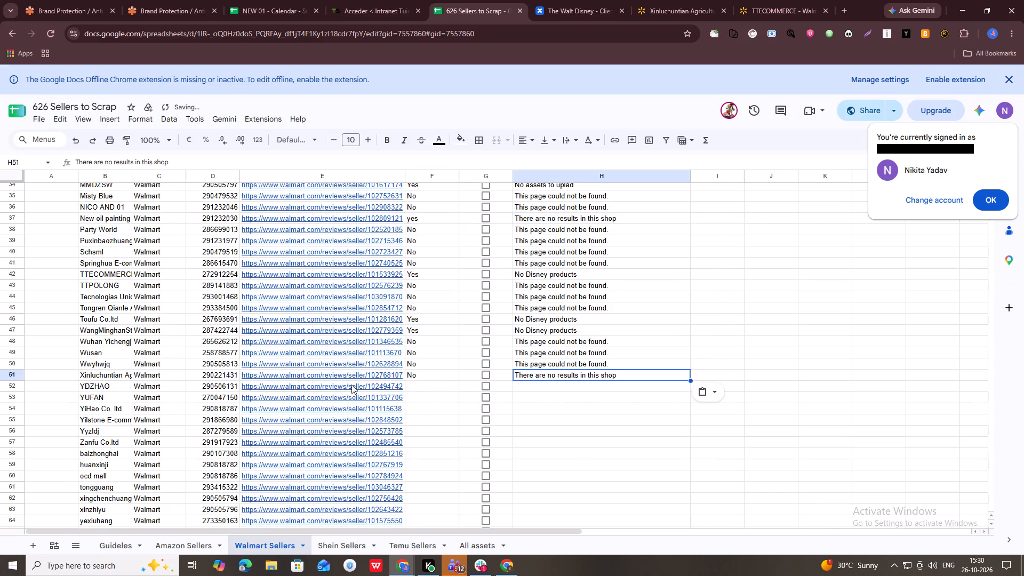
key(ctrl+c)
click(685, 0)
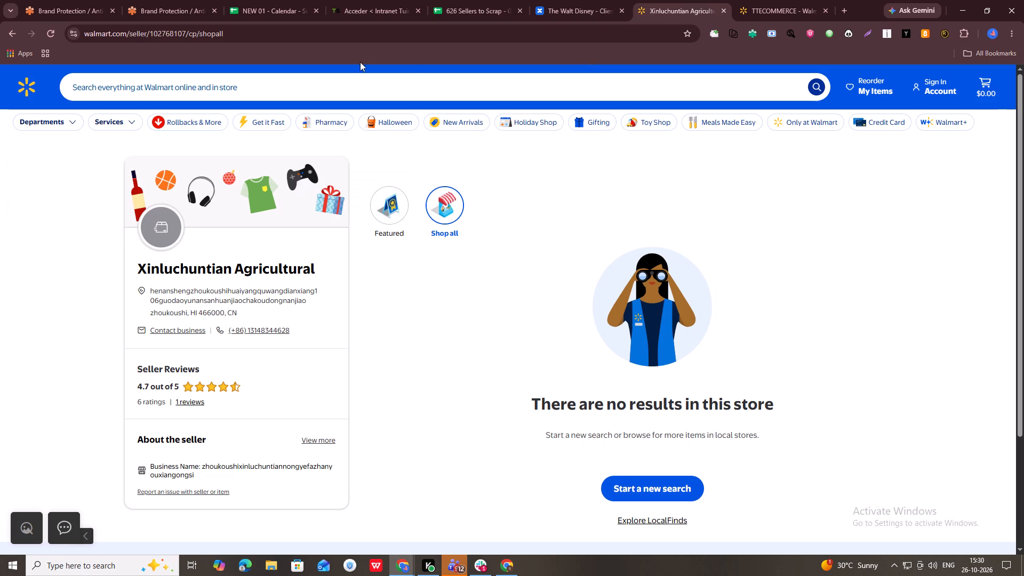
click(359, 38)
key(ctrl+v)
key(Return)
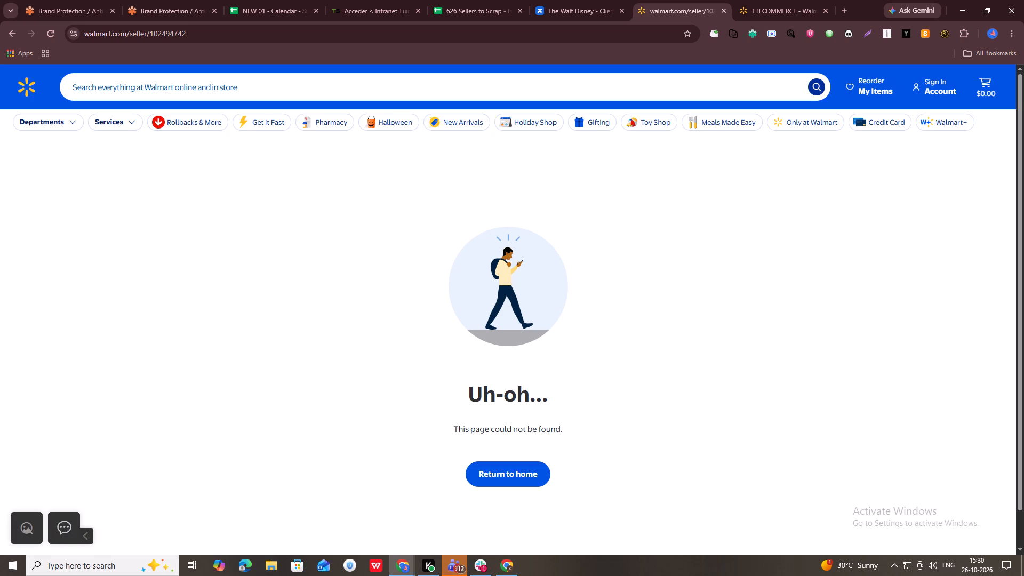
In YDZHAO's row of 626 Sellers to Scrap, fill down availability "No" and the note "There are no results in this shop" from the row above.
click(495, 0)
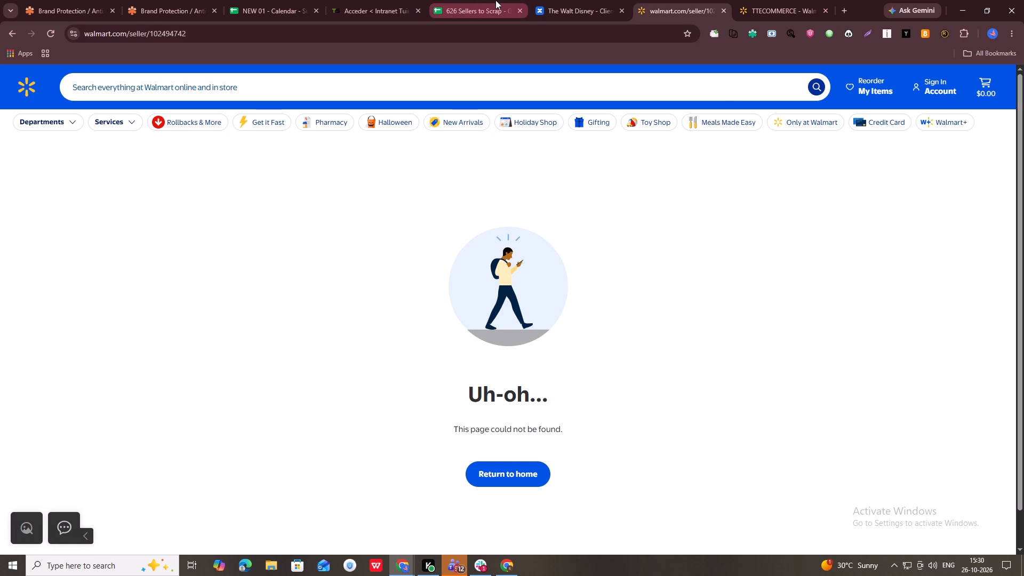
click(423, 382)
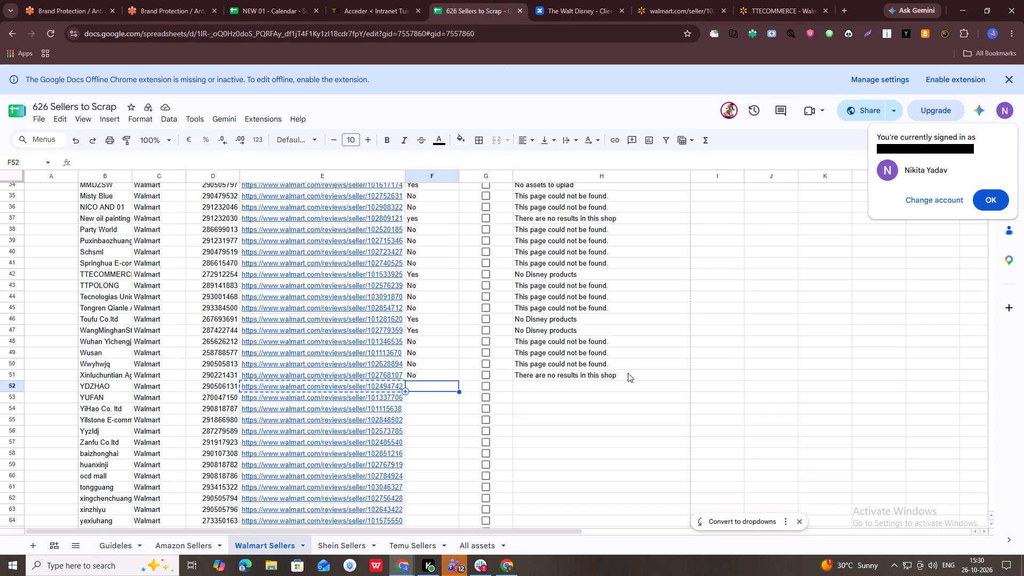
key(ctrl+d)
key(Right)
key(Right)
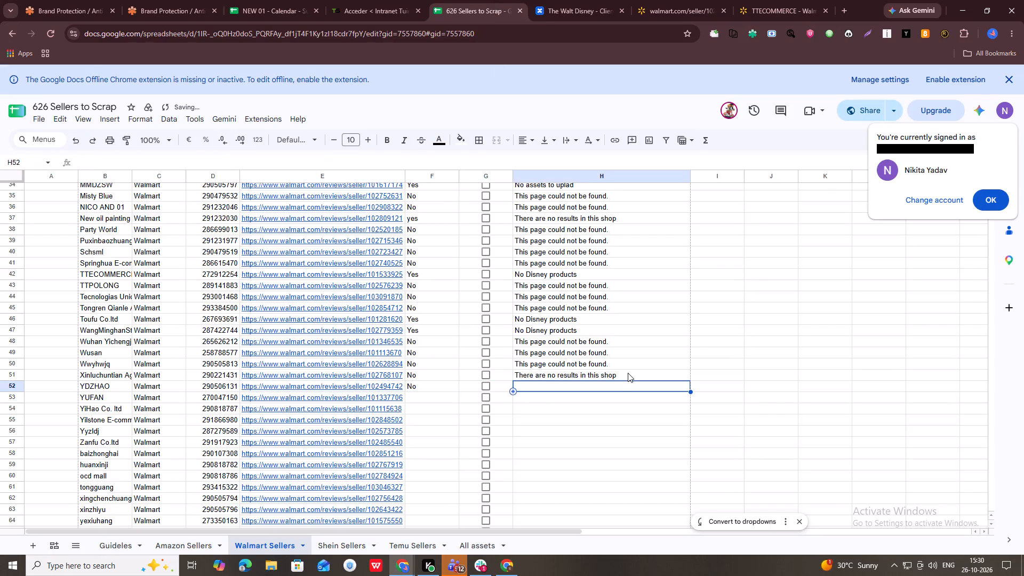
key(ctrl+d)
Open the Walmart seller page of YUFAN using its link from row 53 of the sellers sheet.
key(Down)
key(Left)
key(Left)
key(Left)
key(ctrl+c)
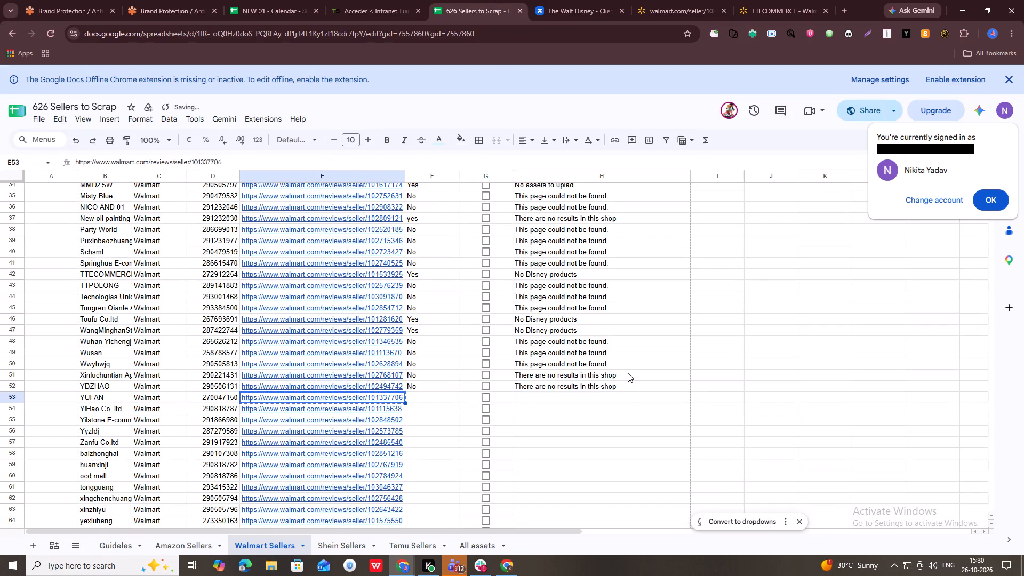
click(711, 0)
click(386, 37)
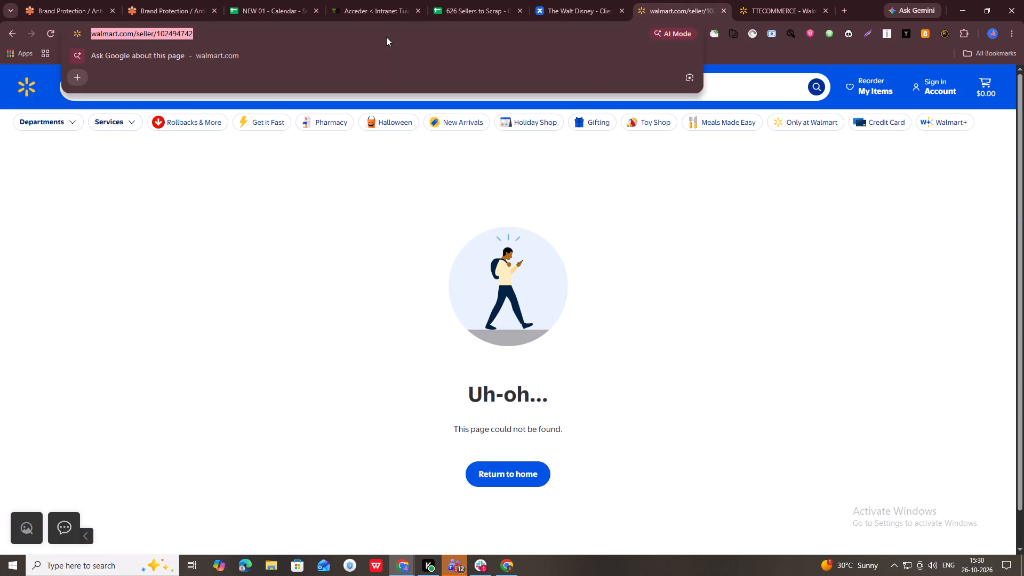
key(ctrl+v)
key(Return)
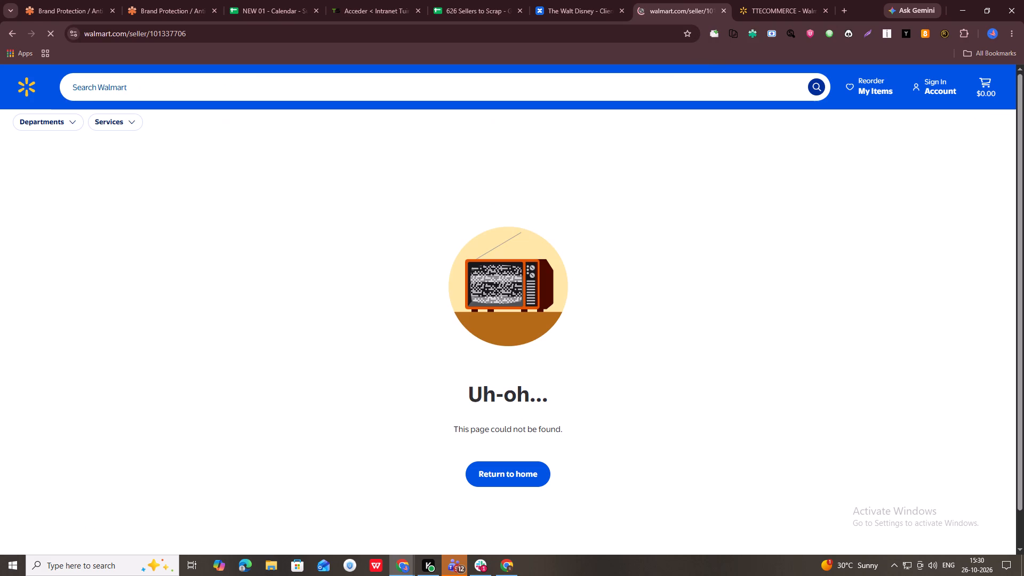
In YUFAN's row of 626 Sellers to Scrap, fill down availability "No" and the note "There are no results in this shop" from the row above.
click(471, 0)
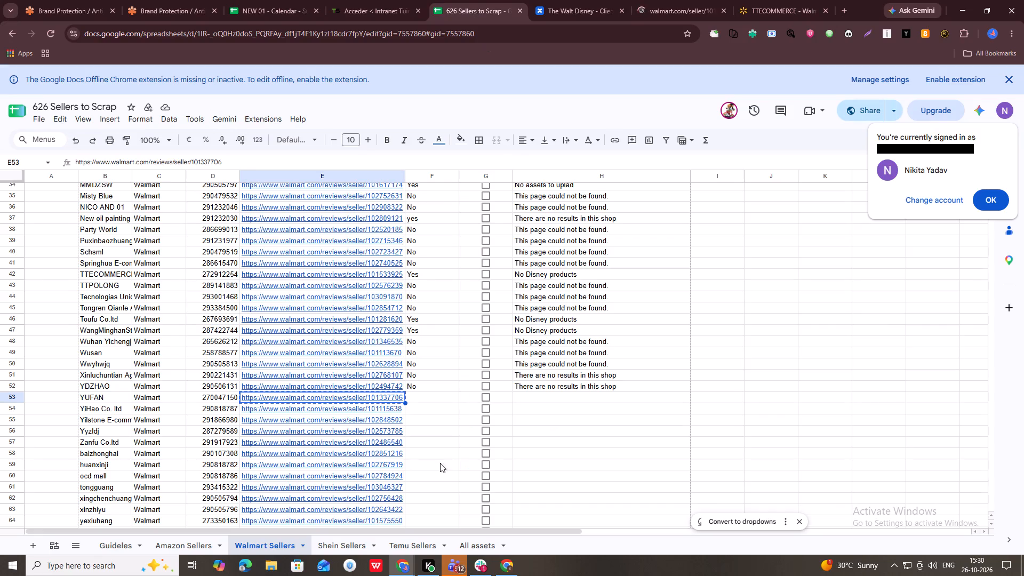
click(418, 398)
key(ctrl+d)
click(561, 392)
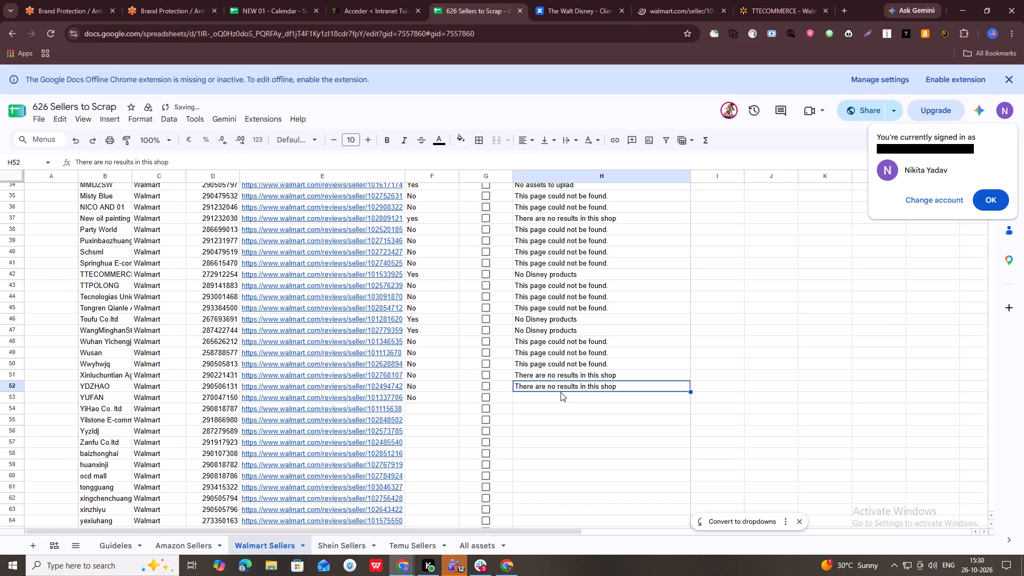
click(563, 397)
key(ctrl+d)
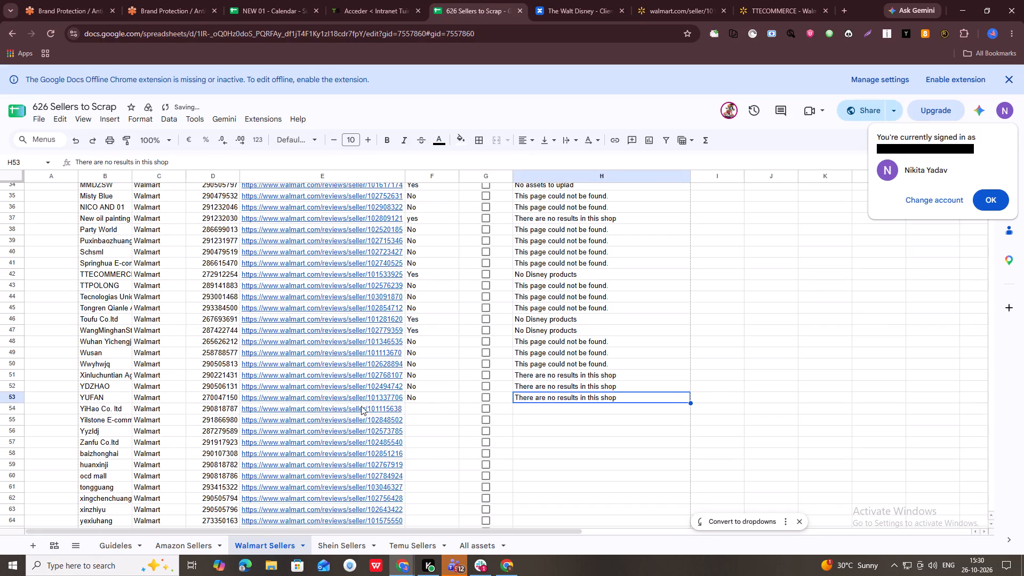
Open the Walmart seller page of YiHao Co. ltd using its link from row 54 of the sellers sheet.
click(361, 406)
key(ctrl+c)
click(670, 0)
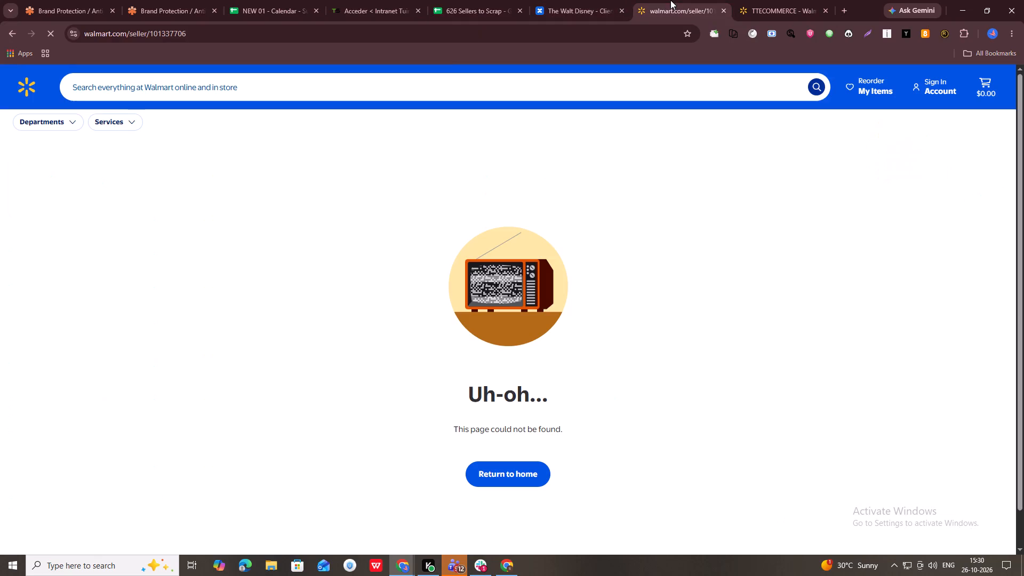
click(360, 33)
key(ctrl+v)
key(Return)
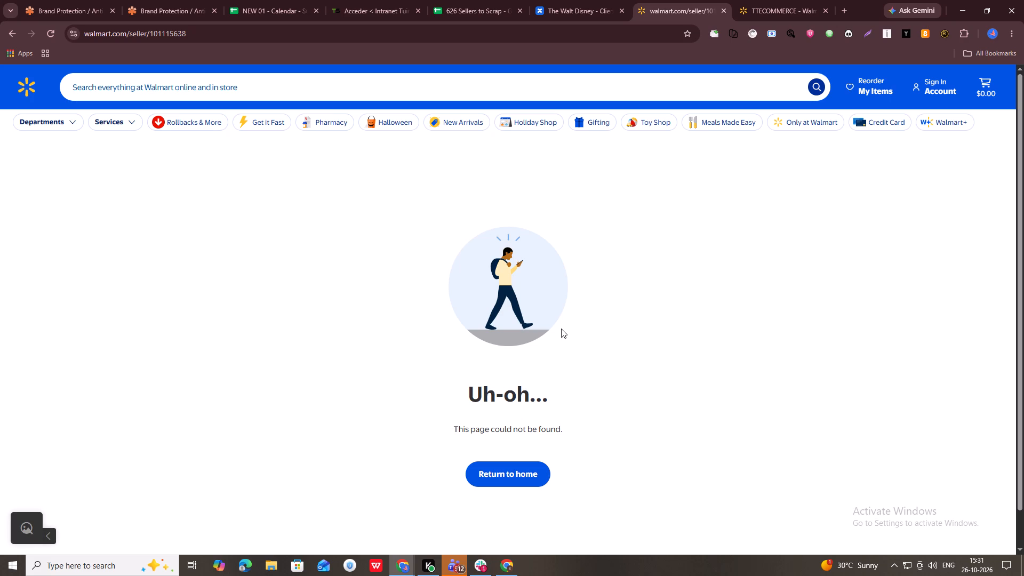
In YiHao Co. ltd's row of 626 Sellers to Scrap, fill down availability "No" and the note "There are no results in this shop" from above.
click(509, 0)
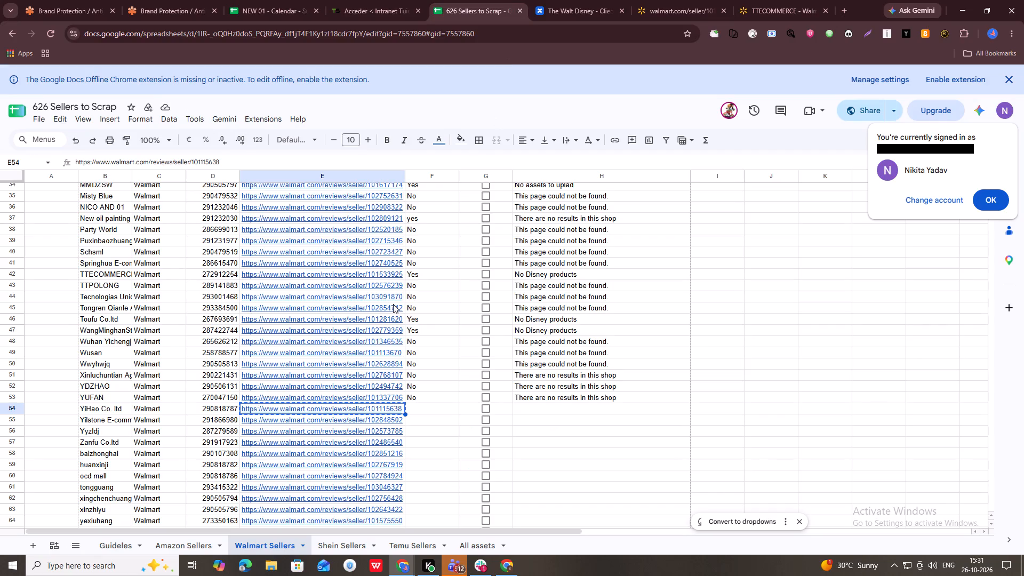
click(421, 406)
key(ctrl+d)
click(537, 407)
key(ctrl+d)
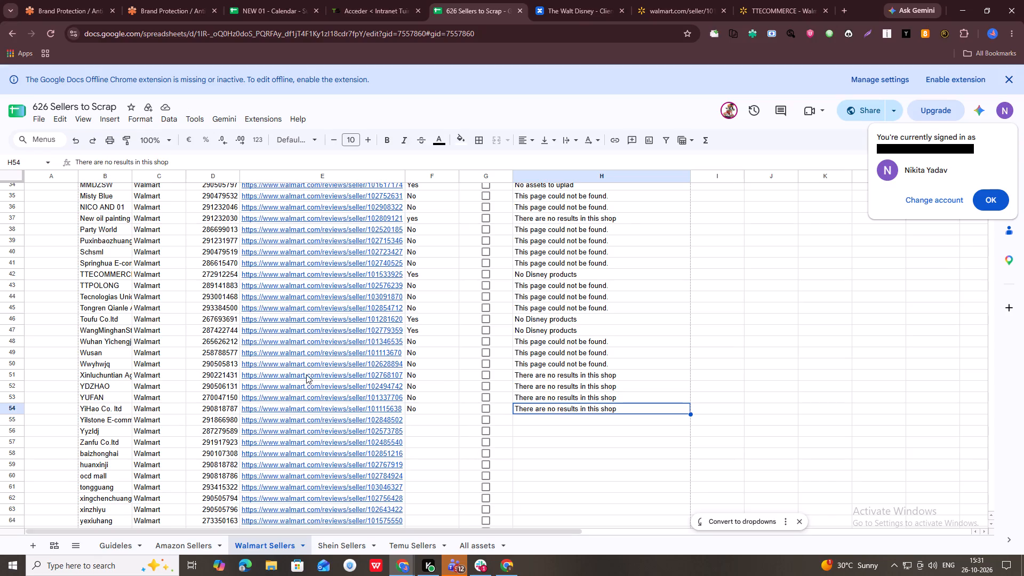
Open Yilstone E-commerce's Walmart storefront using its link from row 55 of the sellers sheet and view all its items.
scroll(435, 356, down, 3)
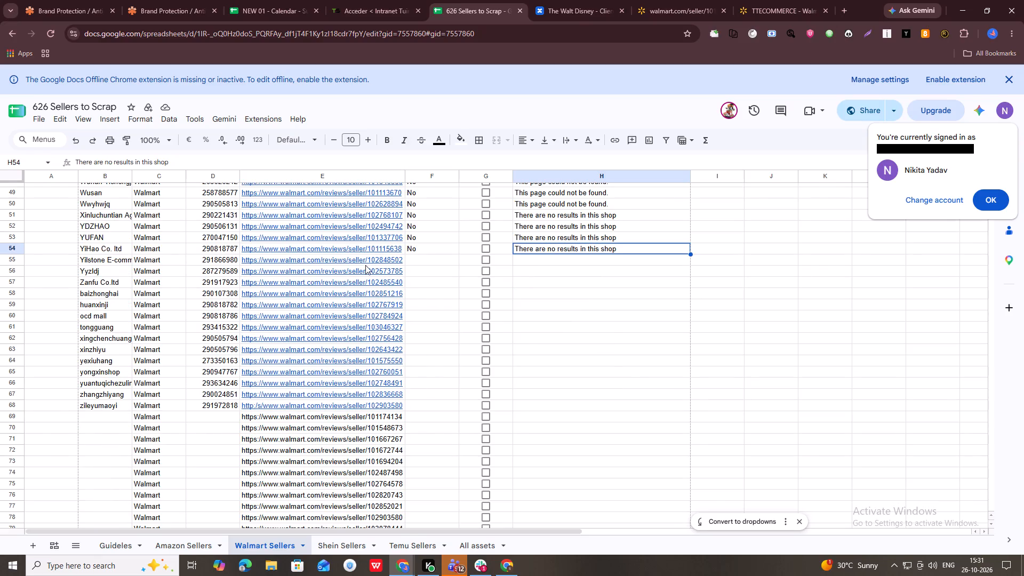
click(365, 265)
key(ctrl+c)
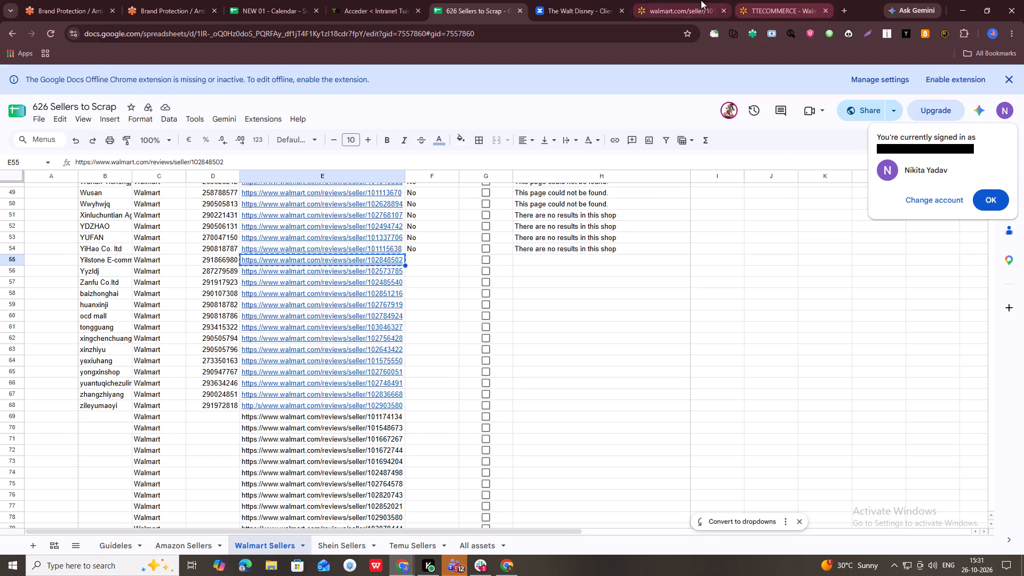
click(680, 0)
click(393, 33)
key(ctrl+v)
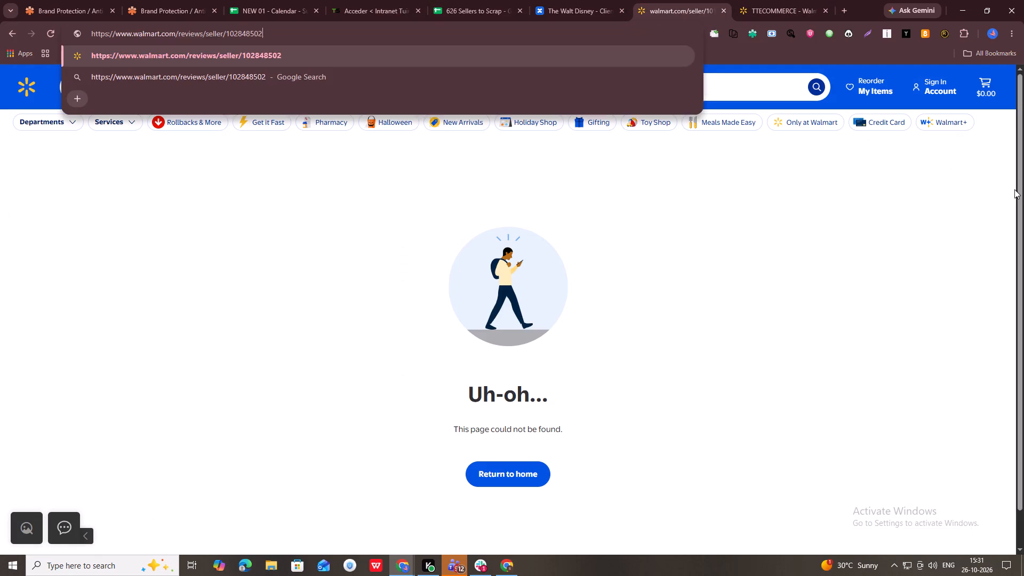
key(Return)
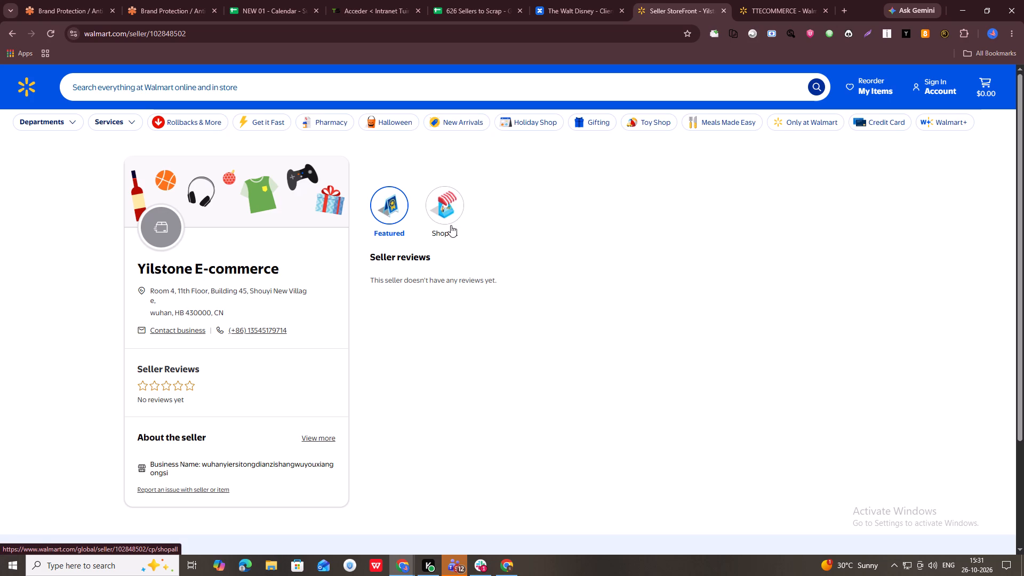
click(449, 212)
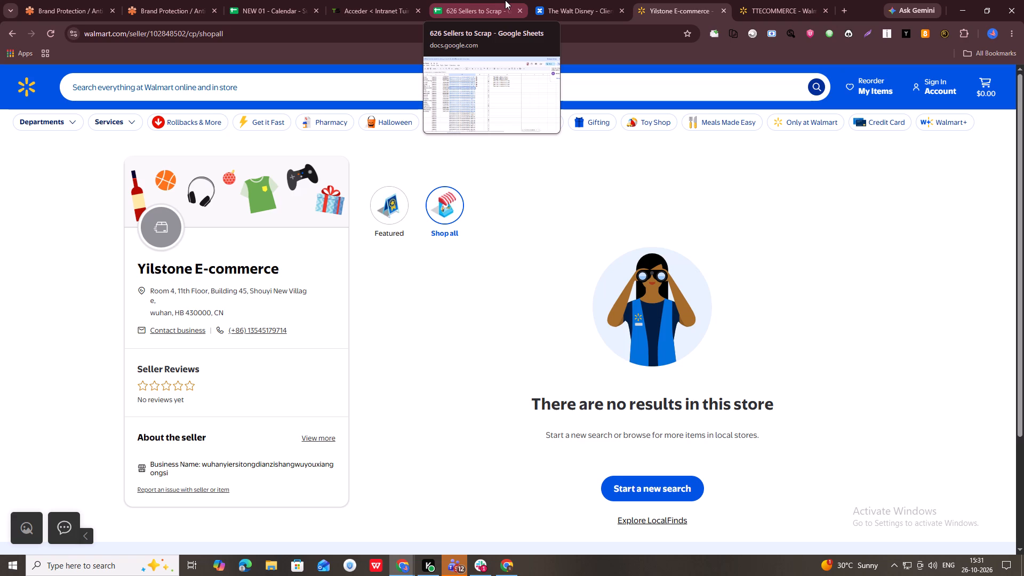
In Yilstone E-commerce's row of 626 Sellers to Scrap, fill down availability "No" and the note "There are no results in this shop" from above.
click(505, 0)
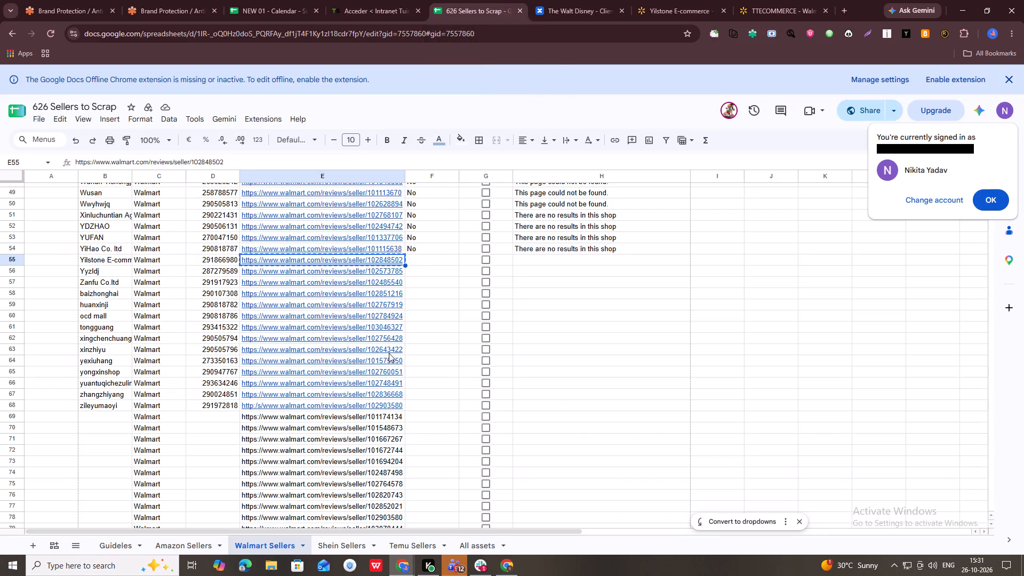
click(415, 258)
key(ctrl+d)
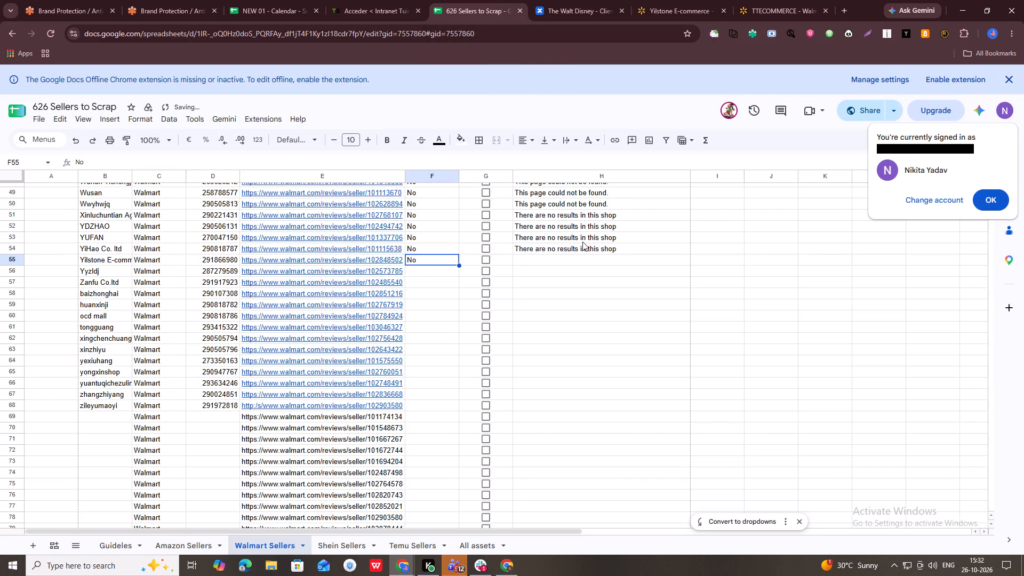
click(577, 260)
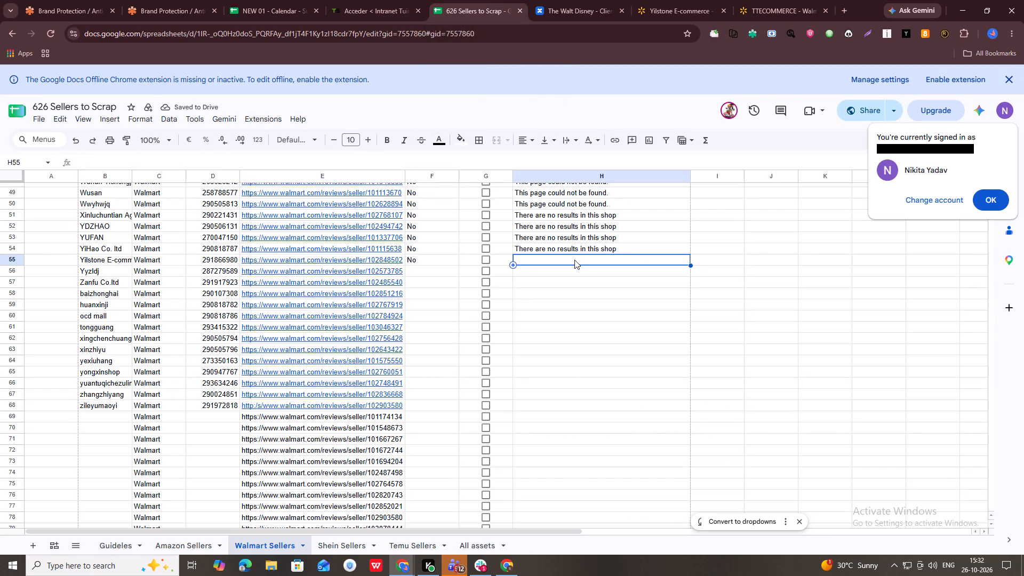
key(ctrl+d)
Open the Walmart seller page of Yyzldj using its link from row 56 of the sellers sheet.
click(367, 267)
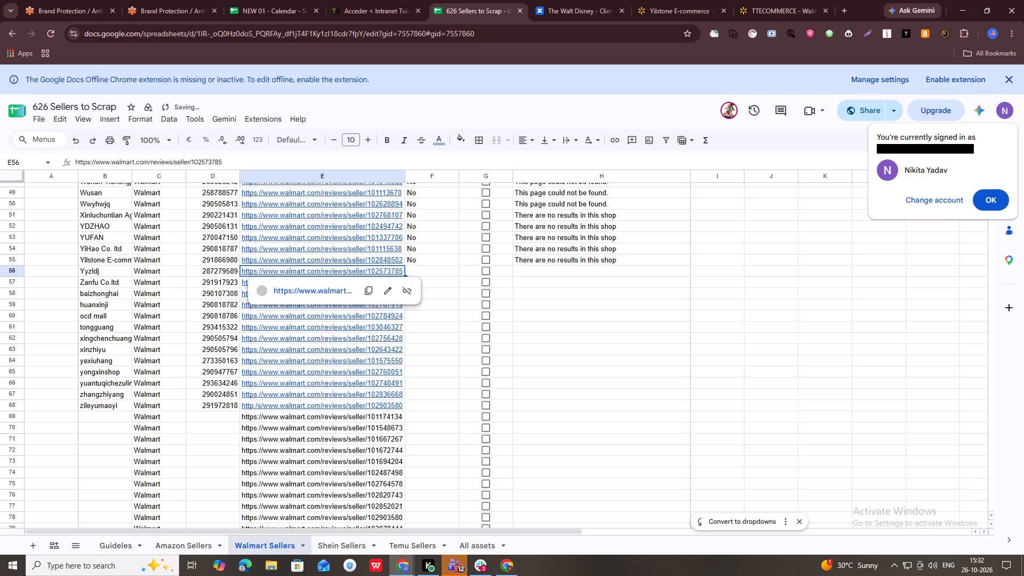
key(ctrl+c)
click(676, 0)
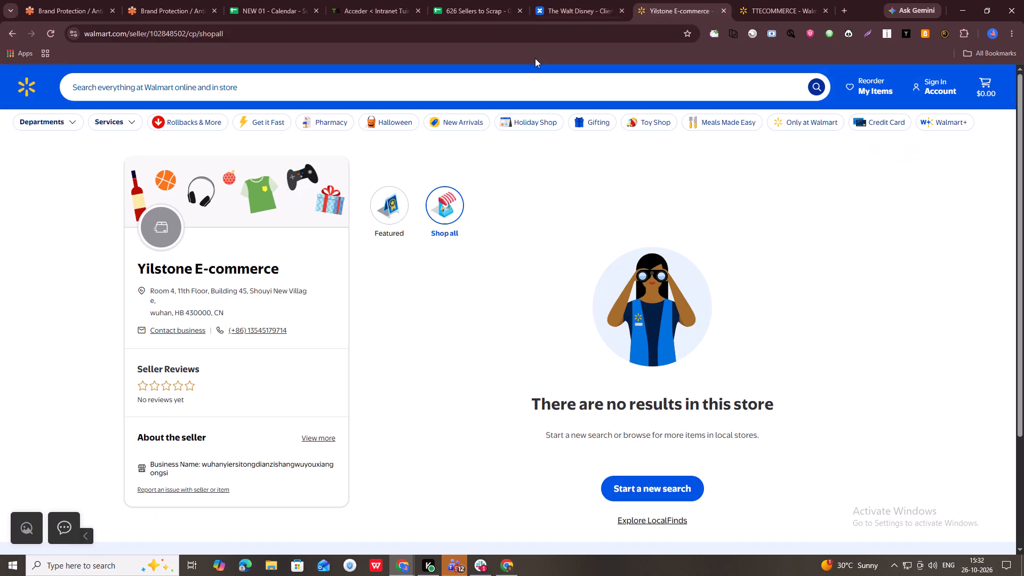
click(402, 41)
key(ctrl+v)
key(Return)
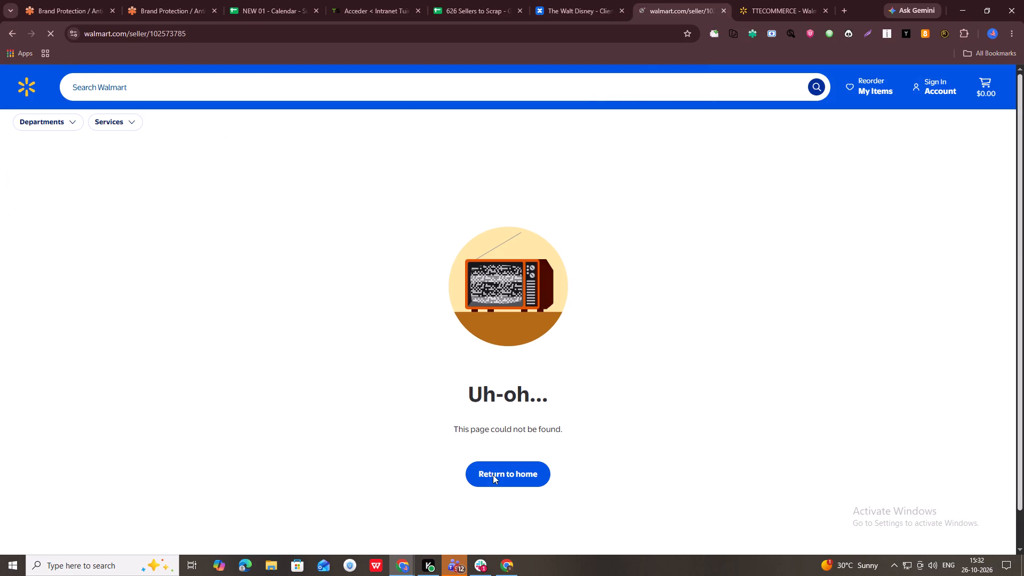
In Yyzldj's row of 626 Sellers to Scrap, fill down availability "No" and the note "There are no results in this shop" from above.
click(467, 0)
click(426, 277)
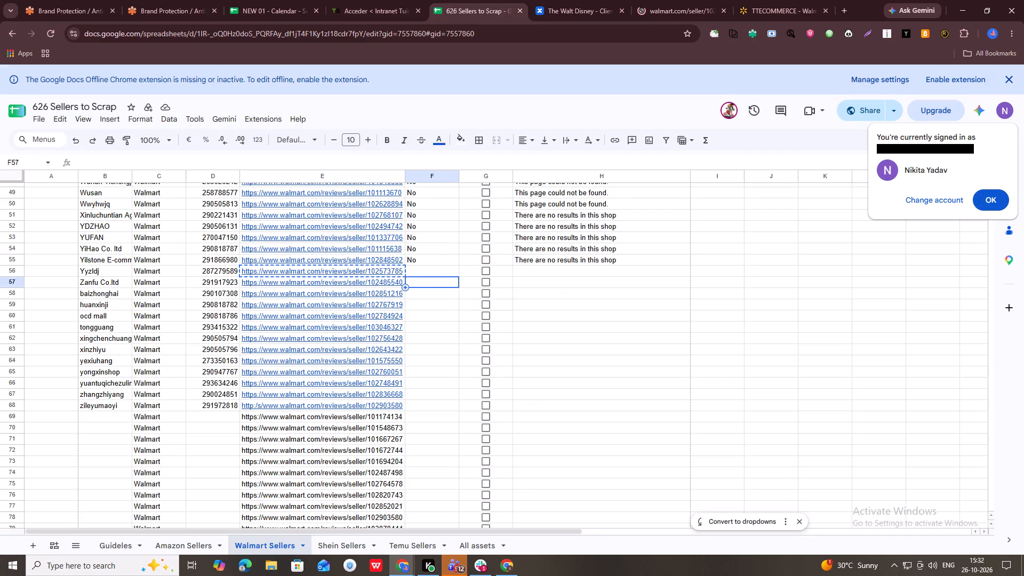
click(433, 270)
key(ctrl+d)
click(547, 269)
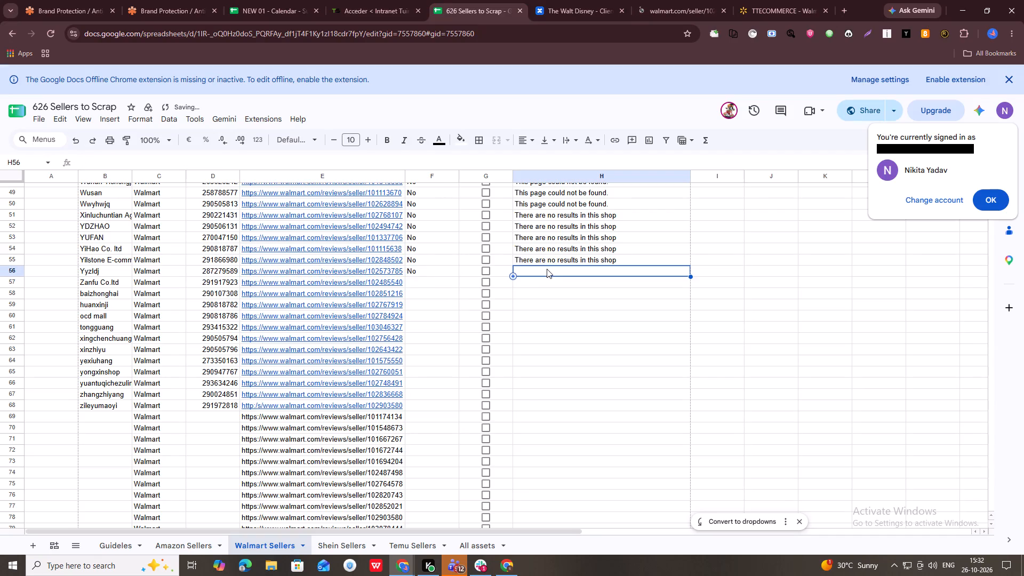
click(590, 206)
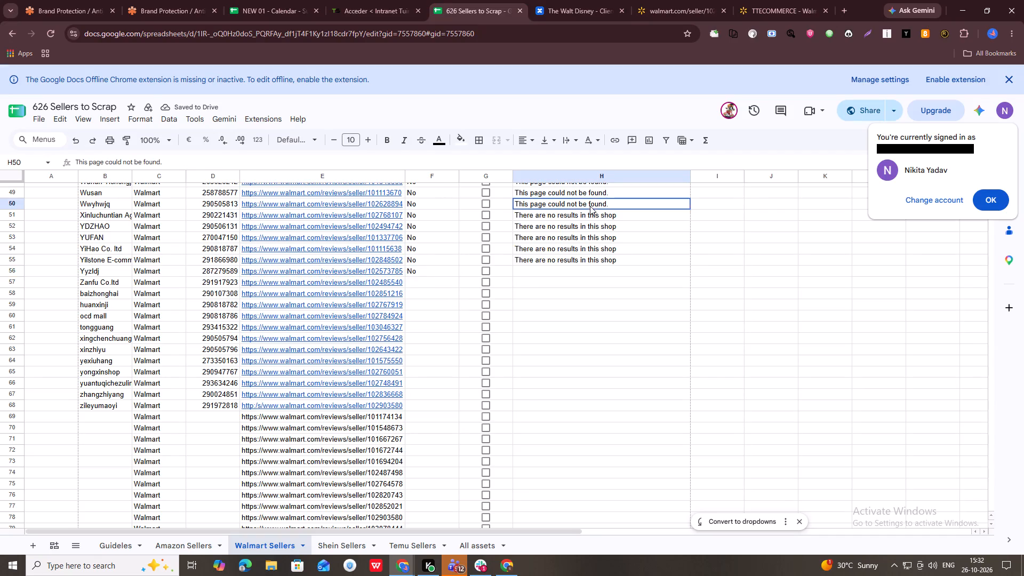
key(ctrl+c)
click(549, 273)
key(ctrl+d)
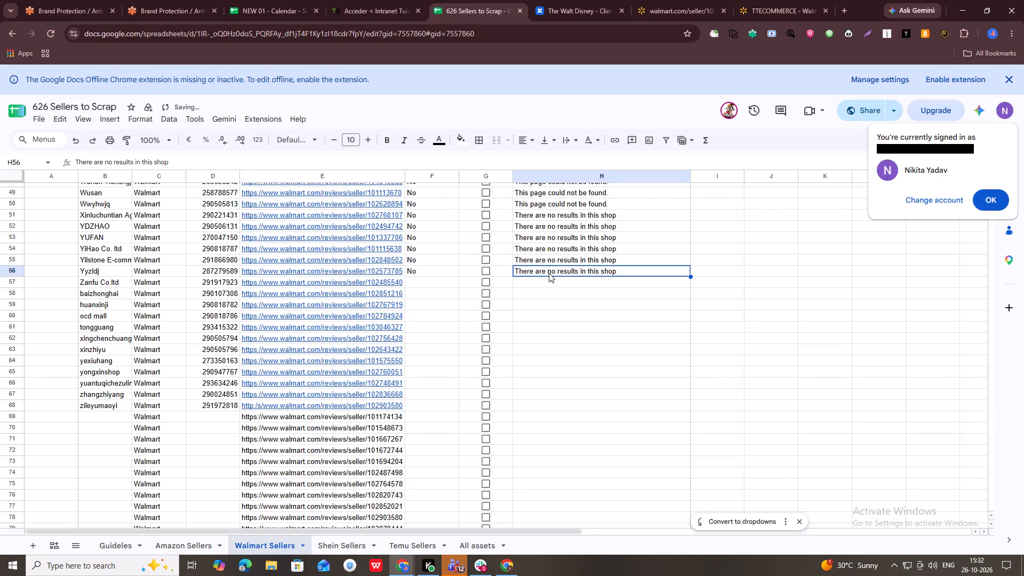
Open the Walmart seller page of Zanfu Co.ltd using its link from row 57 of the sellers sheet.
click(363, 283)
key(ctrl+c)
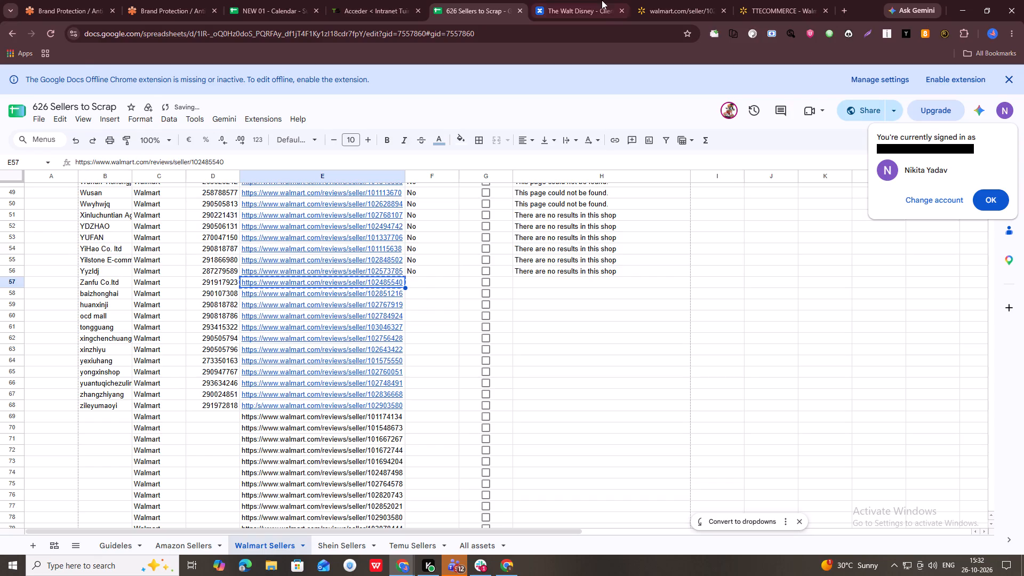
click(660, 0)
click(483, 30)
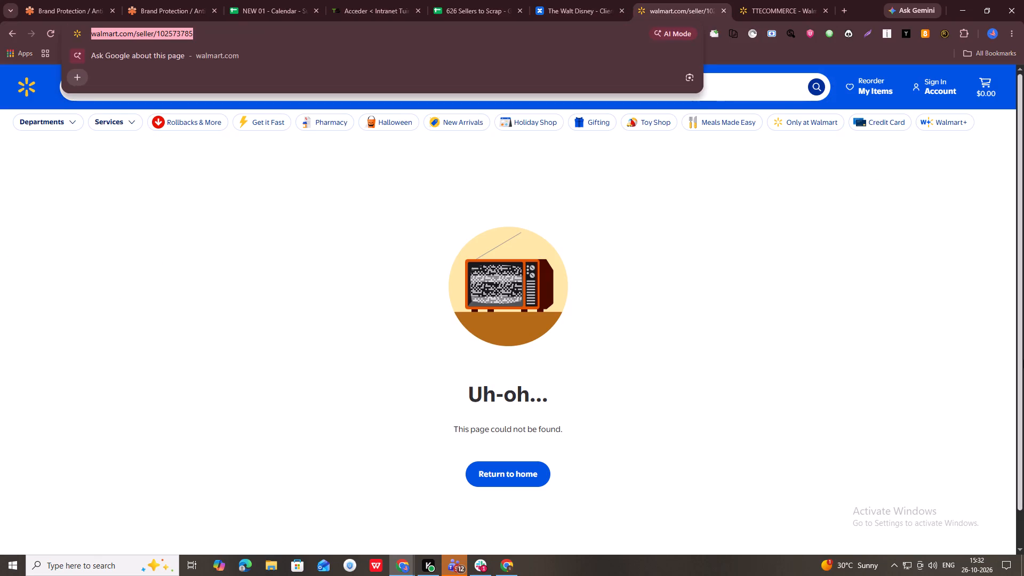
key(ctrl+v)
key(Return)
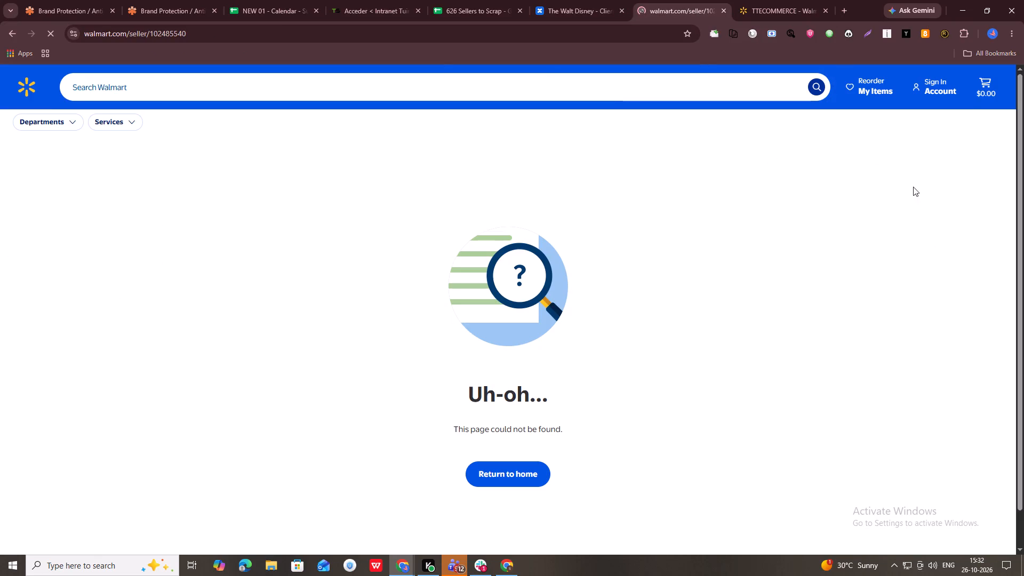
In Zanfu Co.ltd's row of 626 Sellers to Scrap, fill down availability "No" from above.
click(483, 0)
click(417, 290)
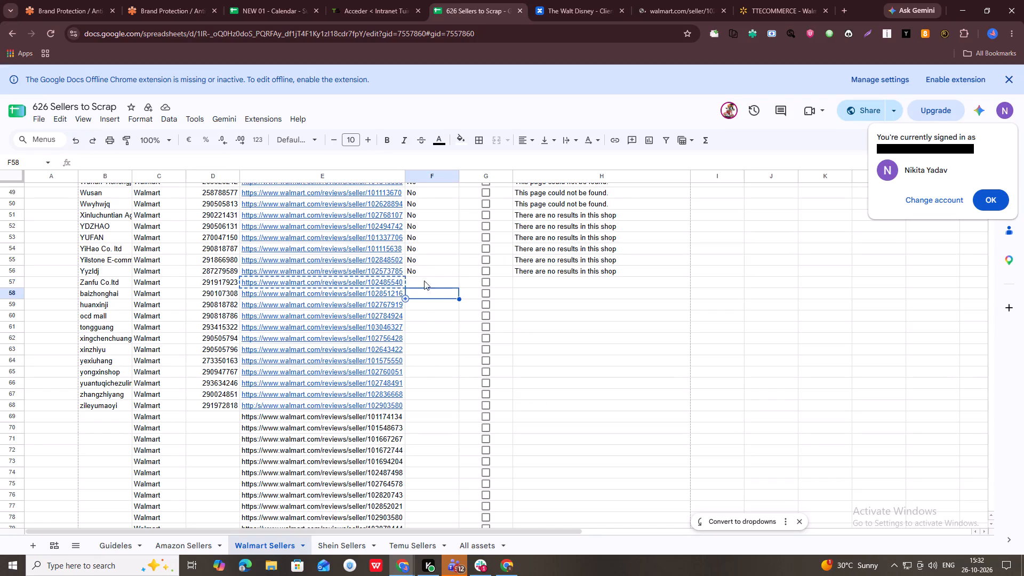
click(426, 279)
key(ctrl+d)
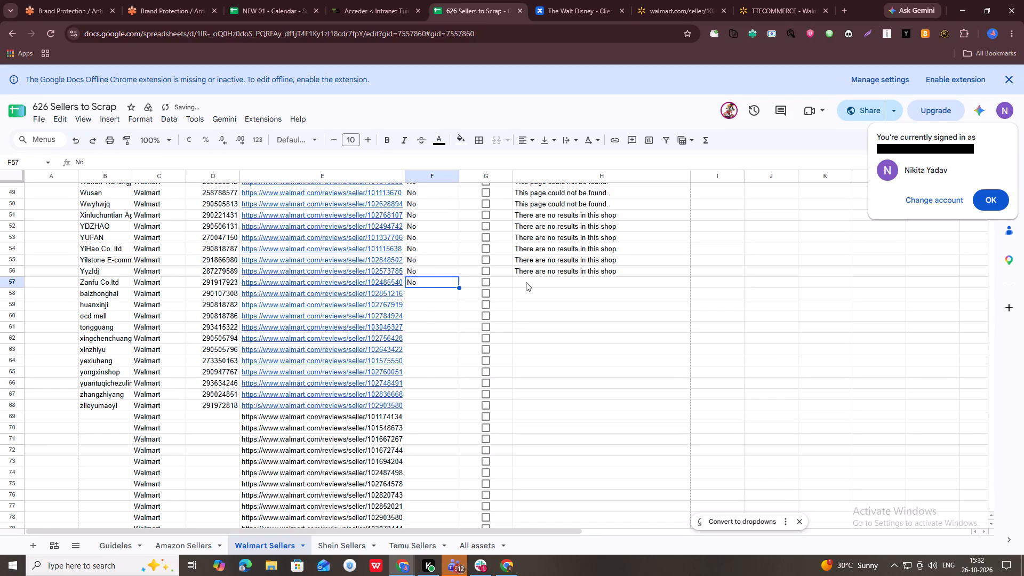
Copy Wwyhwjq's note "This page could not be found." into the notes of both Yyzldj and Zanfu Co.ltd.
click(526, 282)
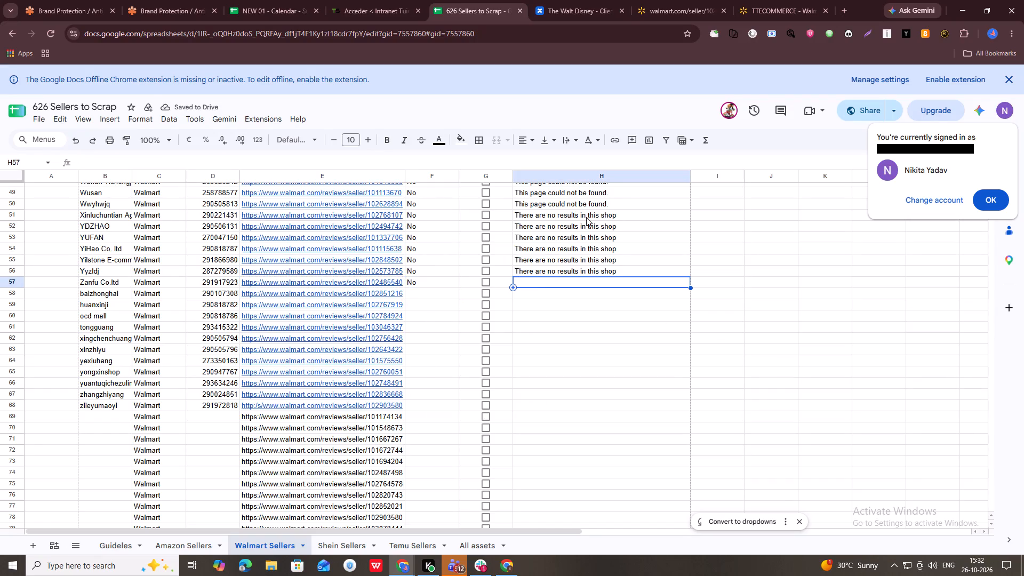
click(591, 203)
key(ctrl+c)
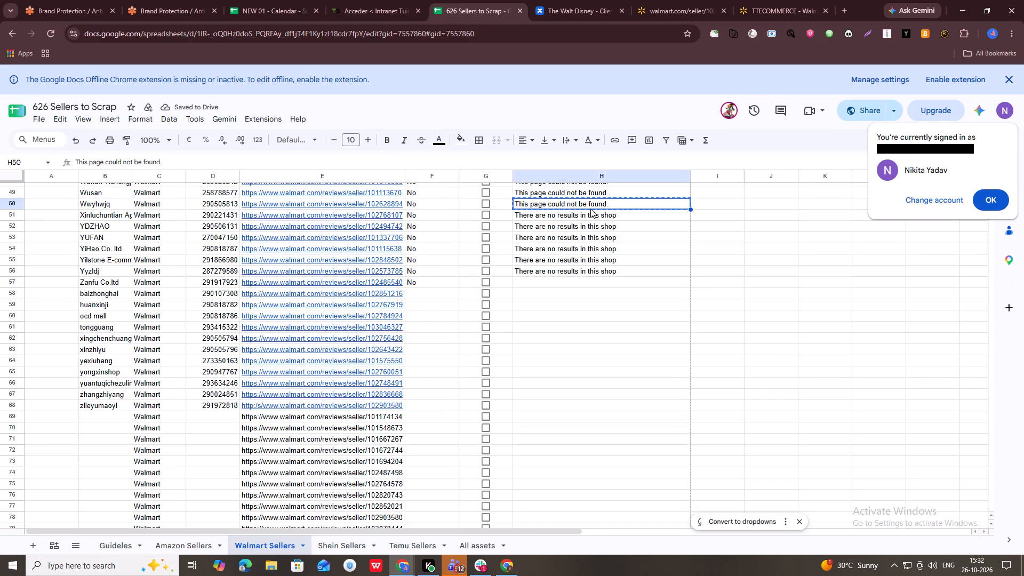
click(573, 270)
key(ctrl+v)
click(564, 283)
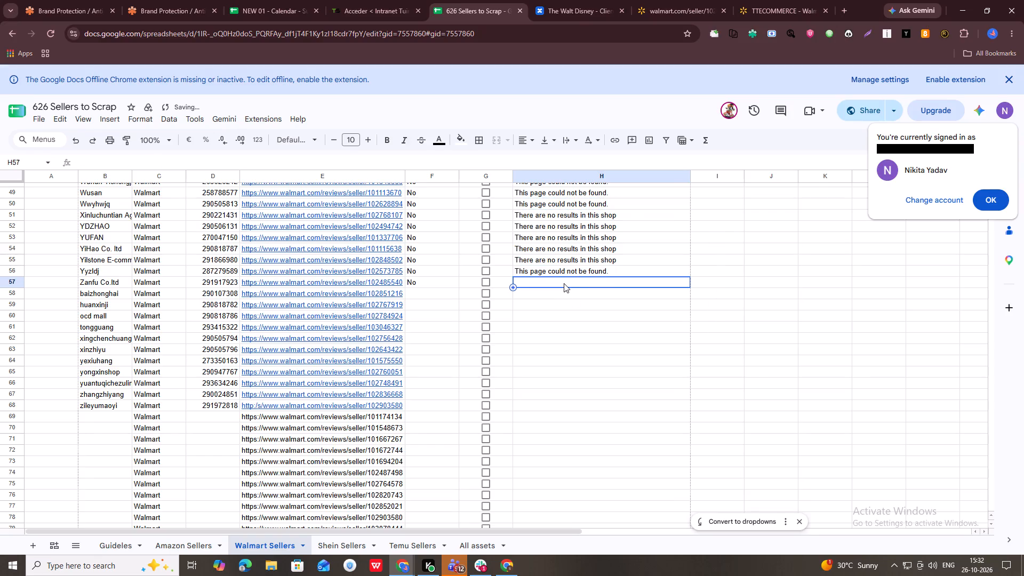
key(ctrl+v)
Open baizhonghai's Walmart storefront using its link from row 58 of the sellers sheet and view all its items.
click(348, 293)
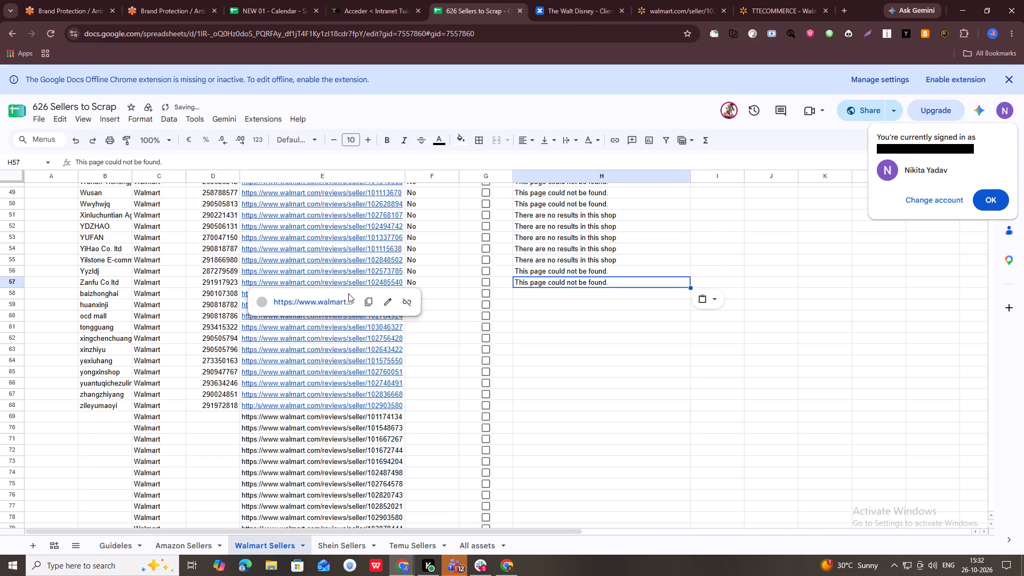
click(537, 302)
click(383, 294)
key(ctrl+c)
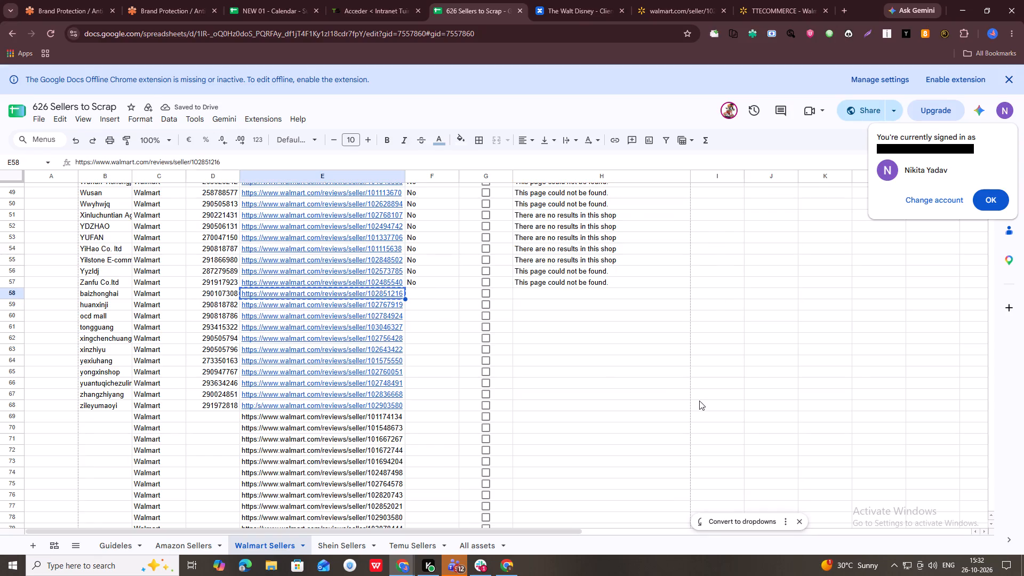
click(649, 0)
click(468, 37)
key(ctrl+v)
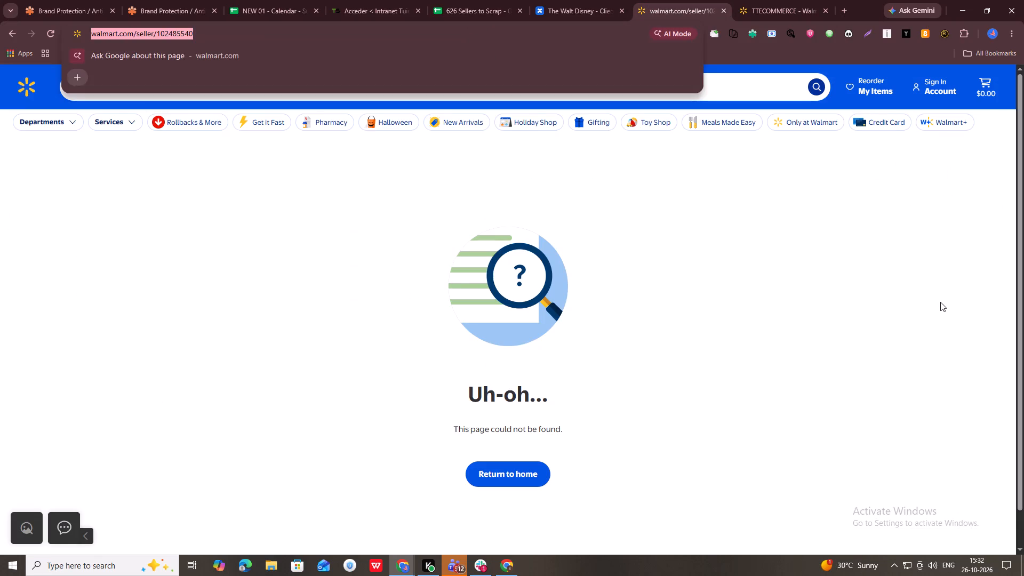
key(Return)
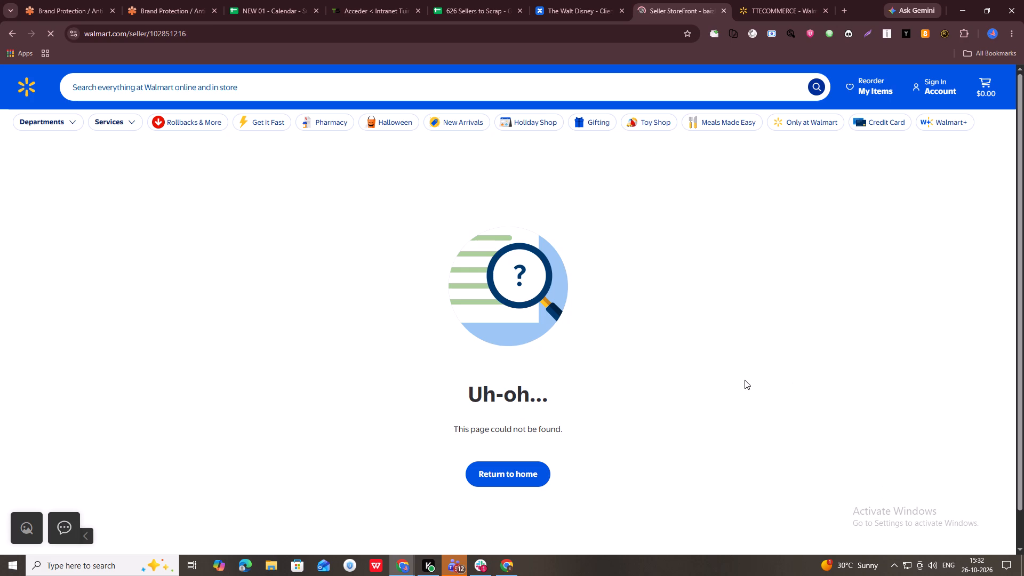
click(451, 214)
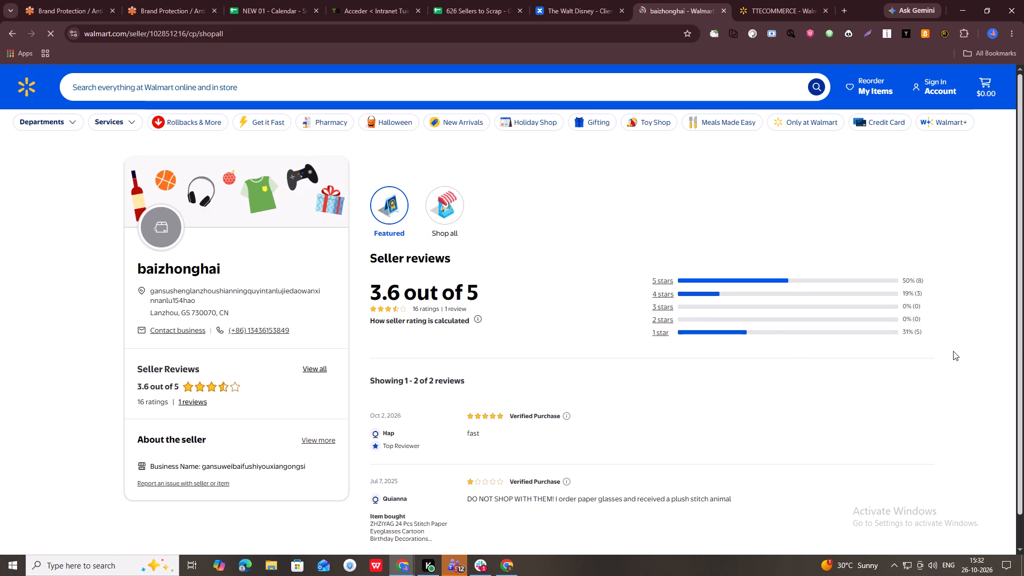
scroll(756, 410, down, 5)
scroll(756, 409, up, 4)
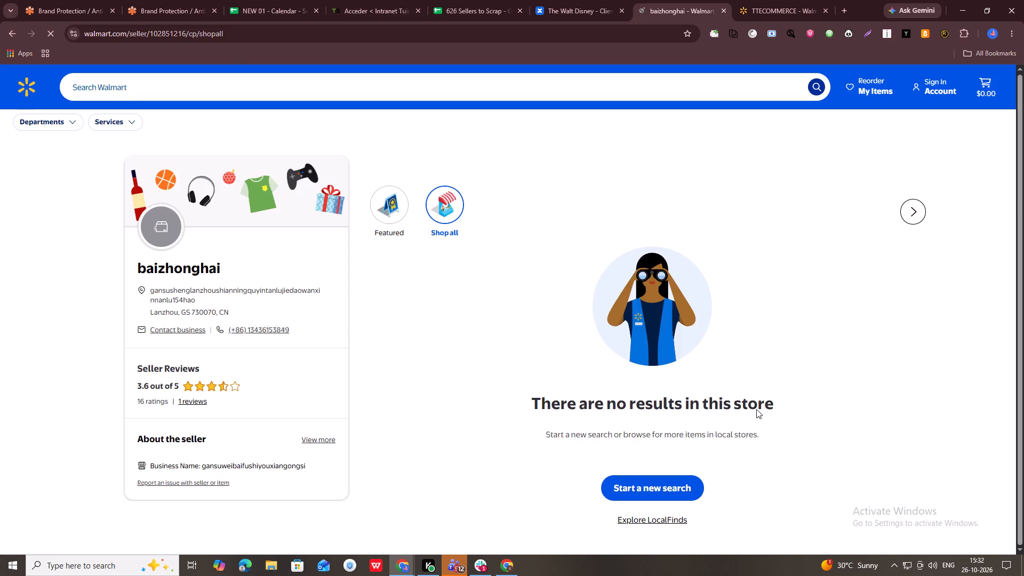
click(510, 0)
click(427, 293)
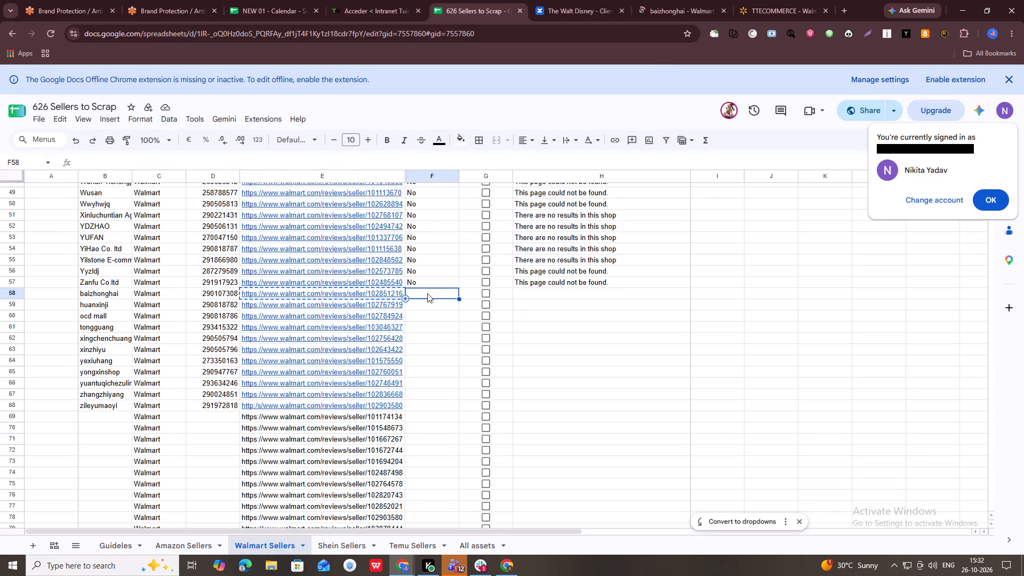
key(ctrl+d)
click(580, 239)
key(ctrl+c)
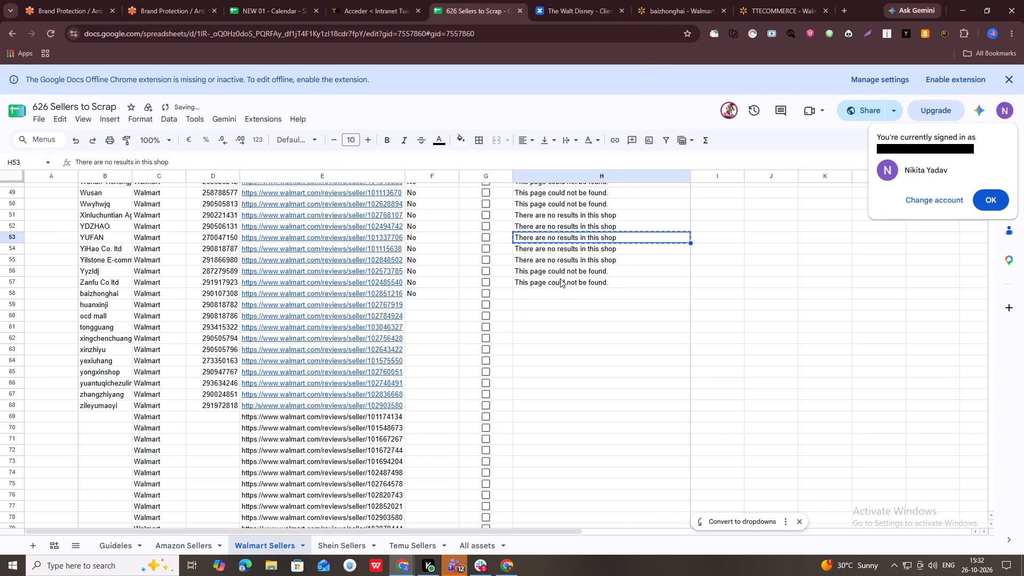
click(553, 294)
key(ctrl+v)
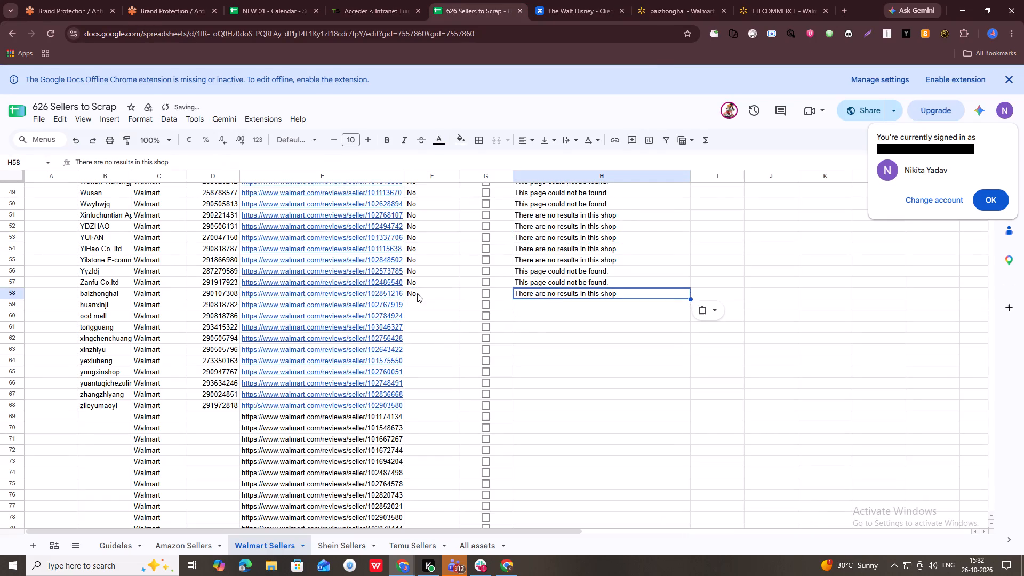
Open the Walmart seller page of huanxinji using its link from row 59 of the sellers sheet.
scroll(405, 287, down, 3)
scroll(405, 287, up, 2)
click(377, 253)
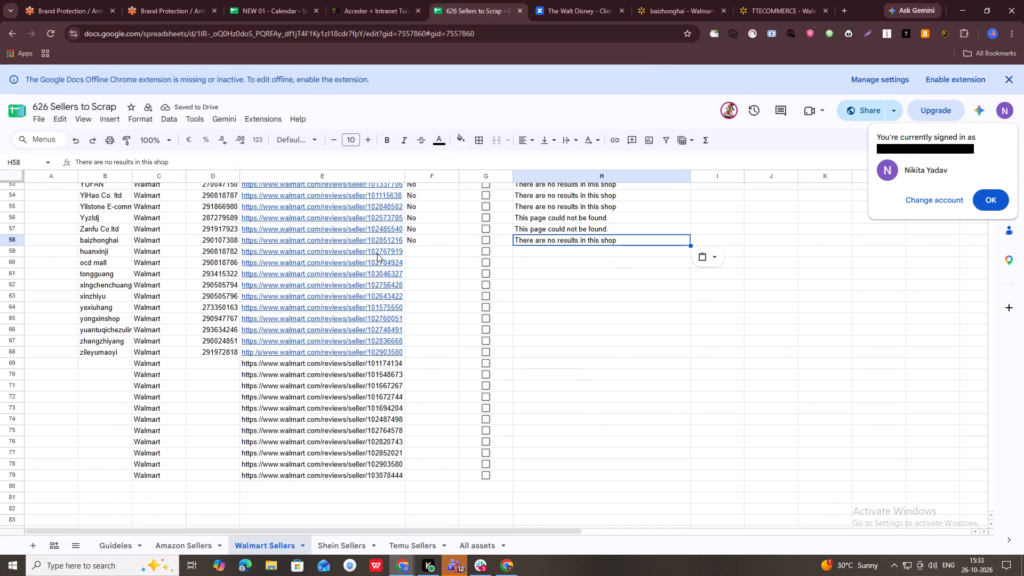
scroll(455, 323, up, 15)
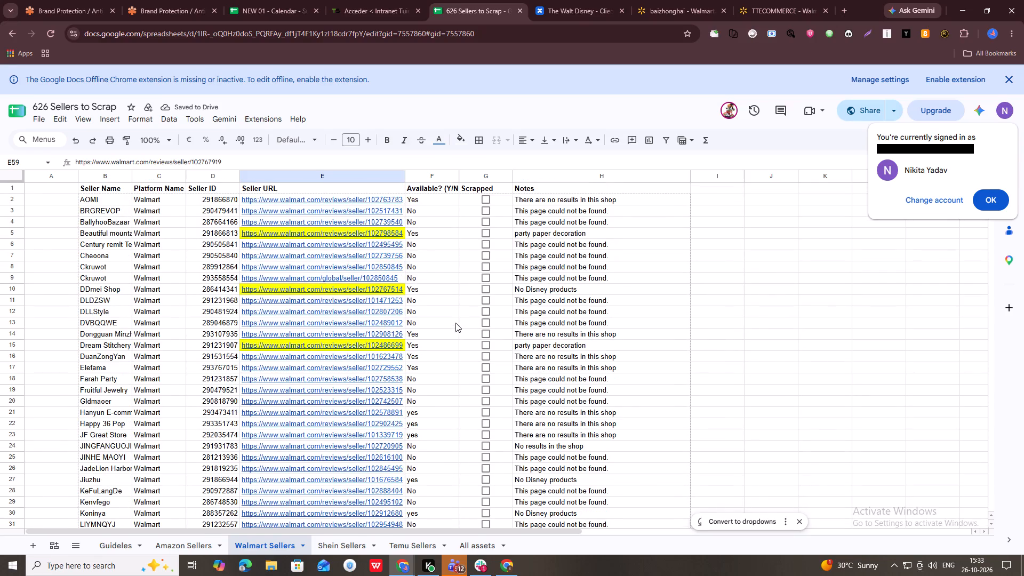
scroll(455, 323, down, 9)
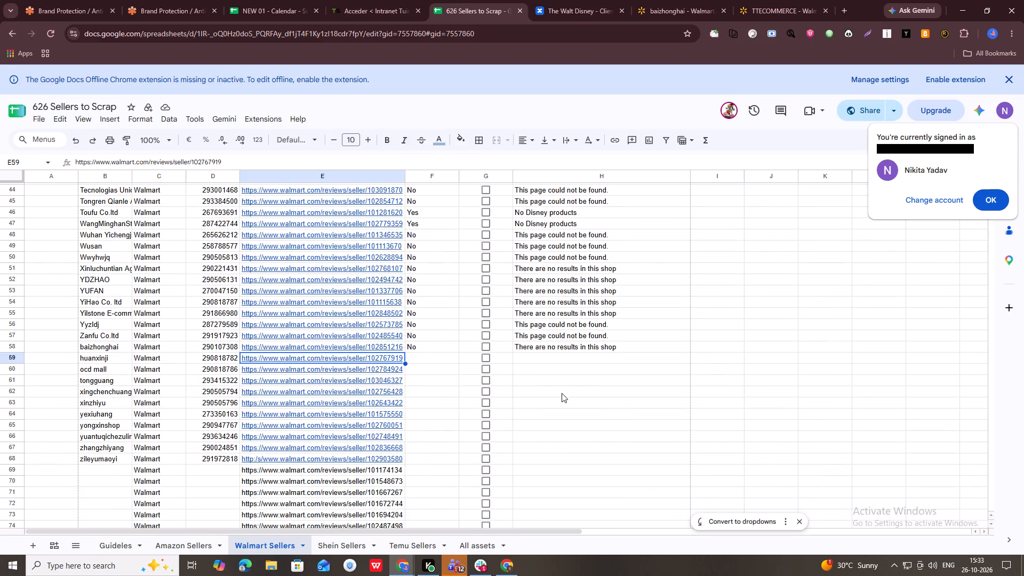
key(ctrl+c)
click(669, 0)
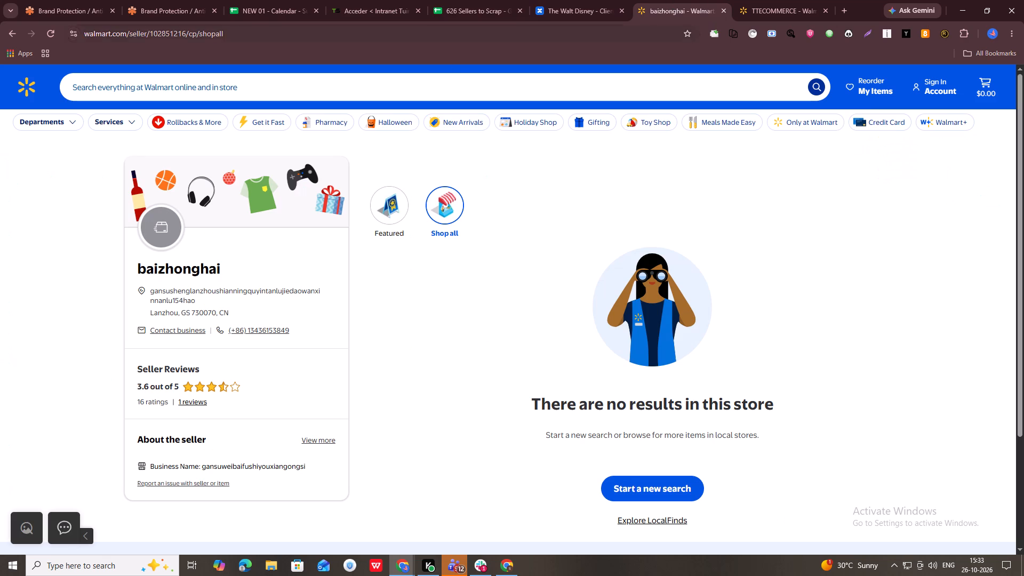
click(431, 37)
key(ctrl+v)
key(Return)
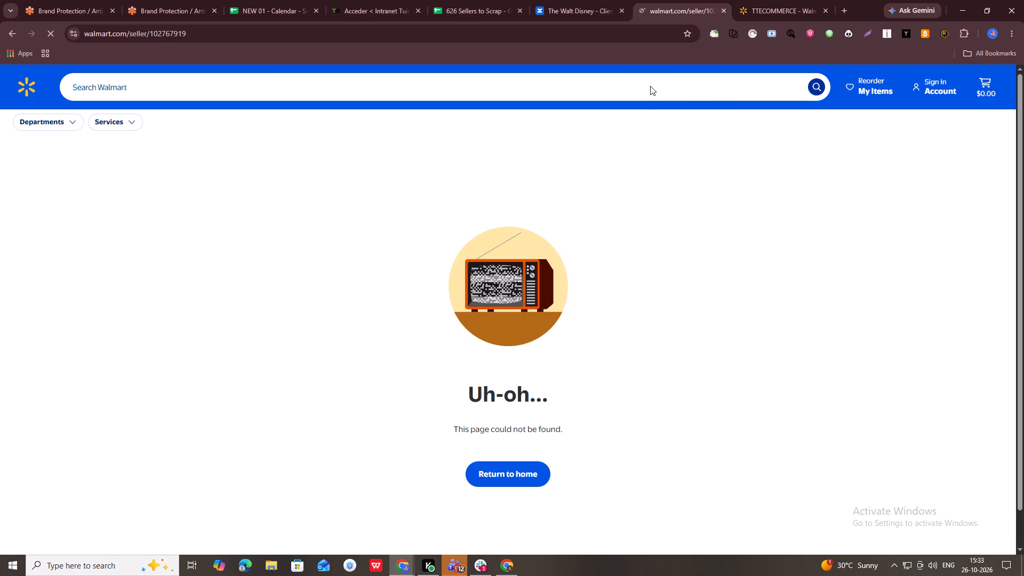
In huanxinji's row of 626 Sellers to Scrap, fill down availability "No" and copy in Zanfu Co.ltd's note "This page could not be found.".
click(551, 0)
click(468, 0)
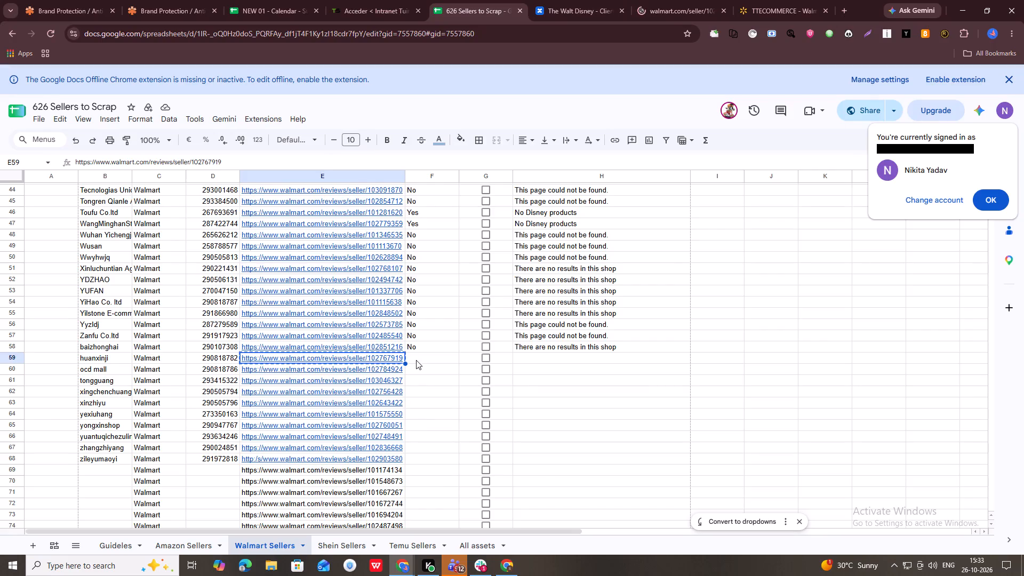
click(416, 360)
key(ctrl+d)
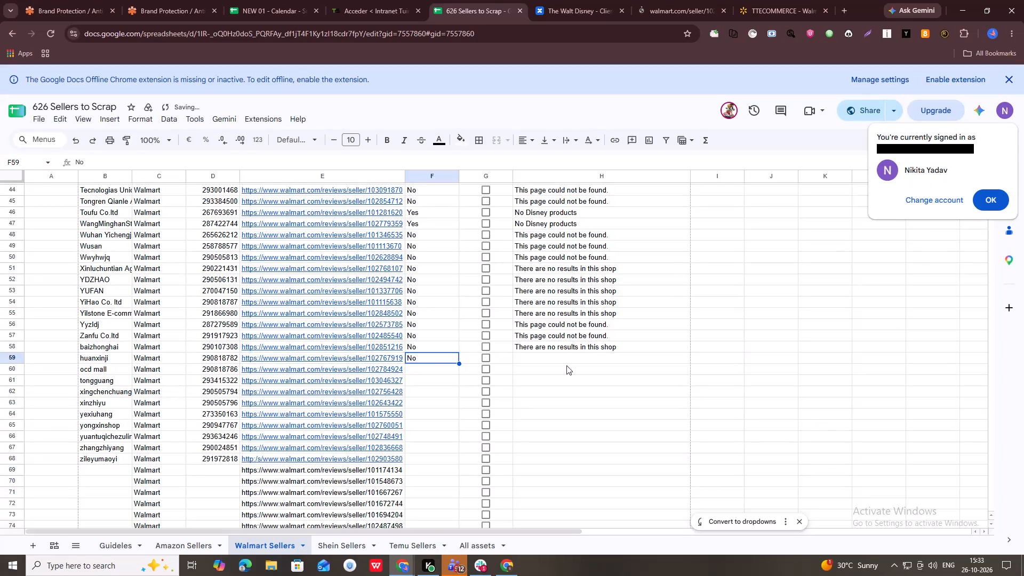
click(577, 331)
key(ctrl+c)
click(548, 359)
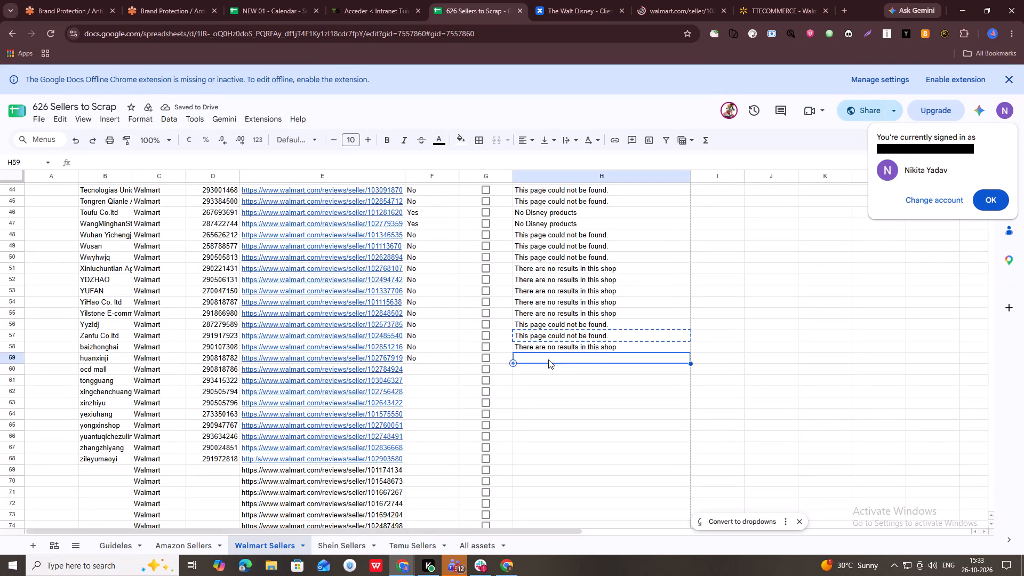
key(ctrl+v)
Open the Walmart seller page of ocd mall using its link from row 60, retrying in the second Walmart tab.
click(369, 370)
key(ctrl+c)
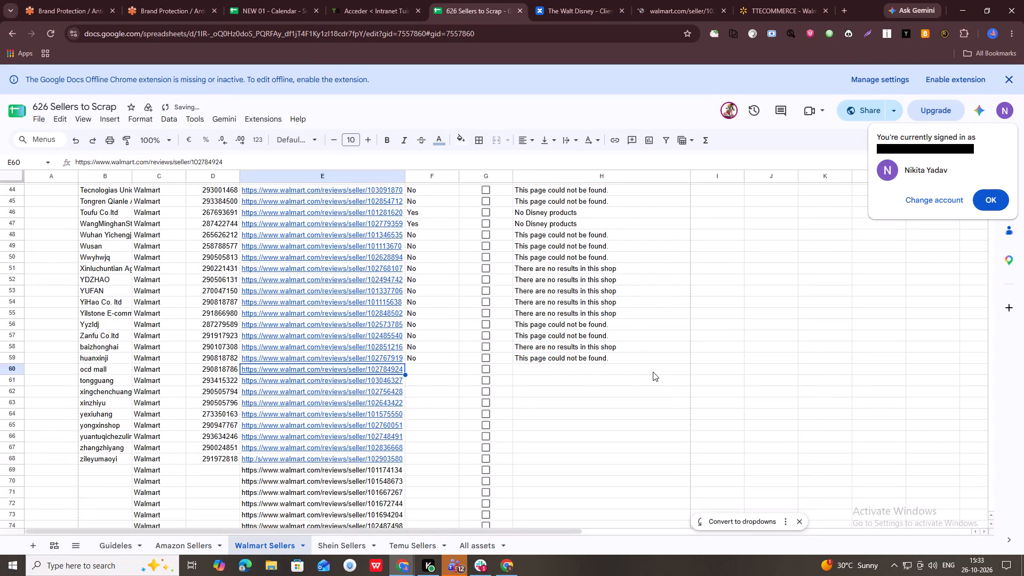
click(671, 0)
click(516, 30)
key(ctrl+v)
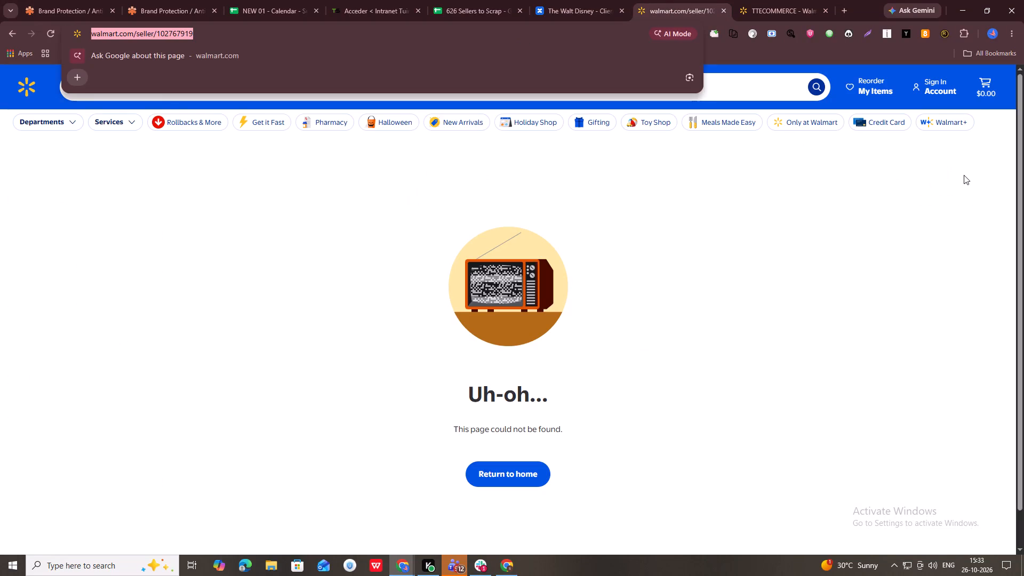
key(Return)
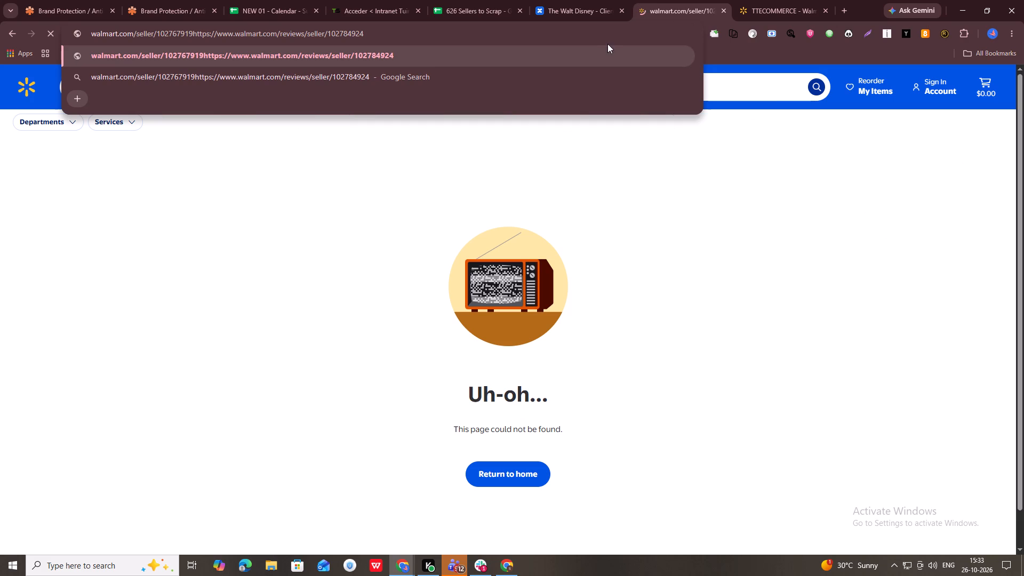
key(Return)
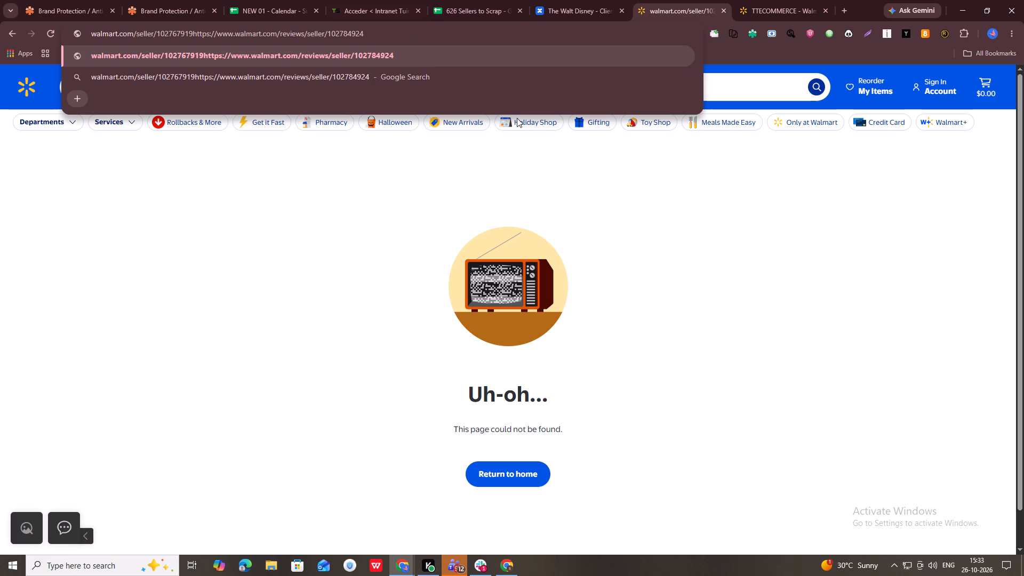
key(Return)
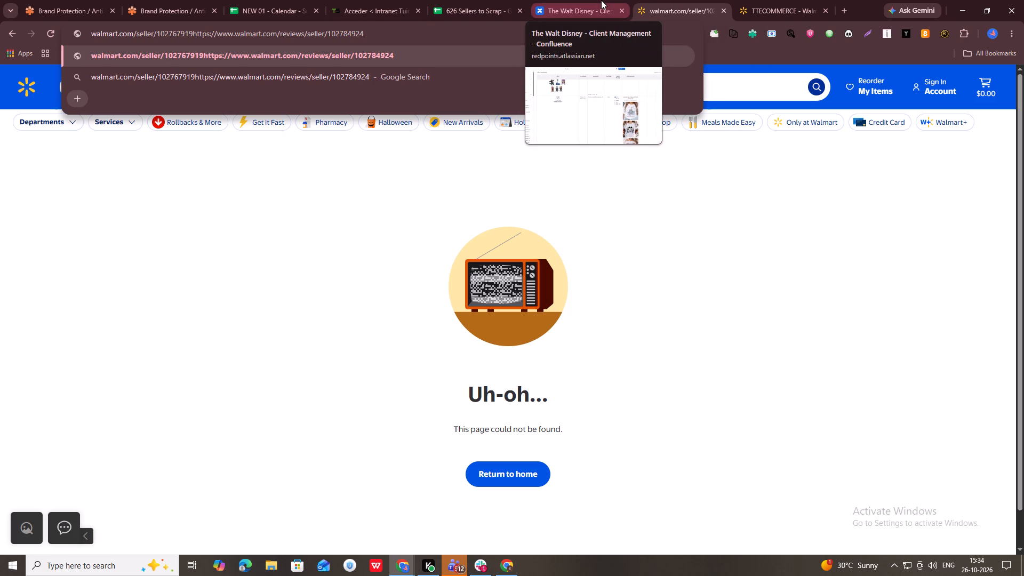
click(459, 0)
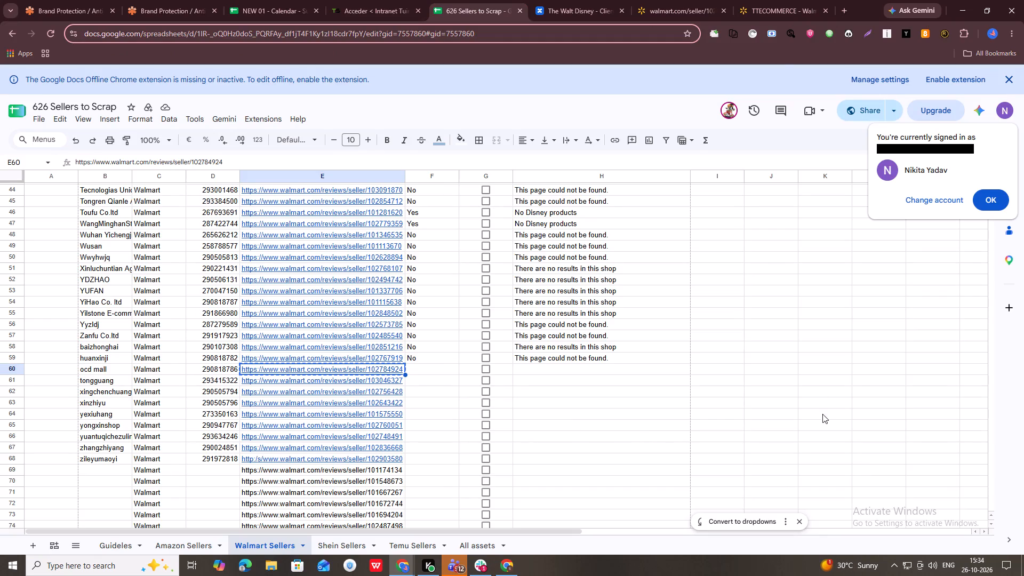
click(755, 0)
click(316, 33)
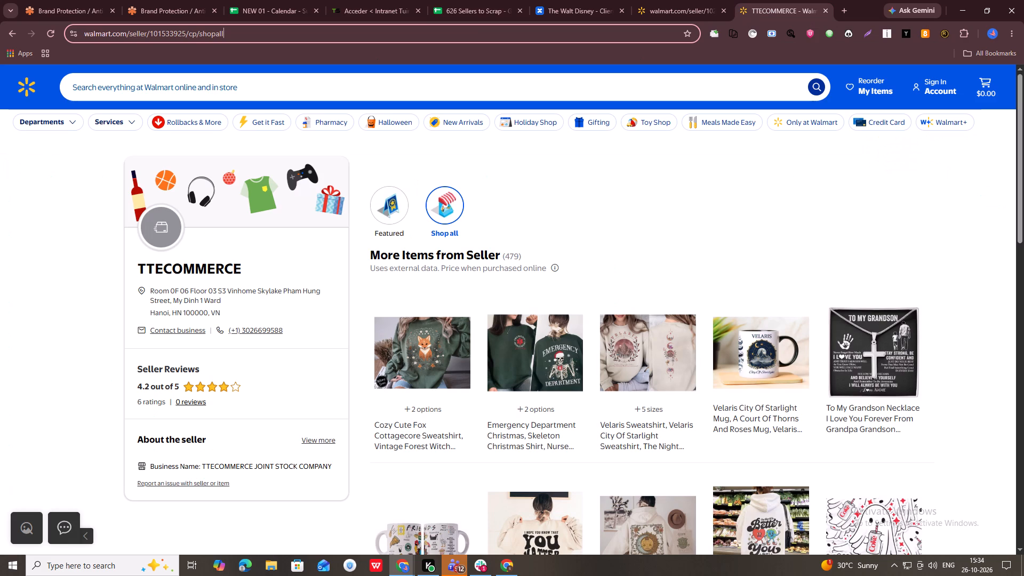
key(ctrl+v)
key(Return)
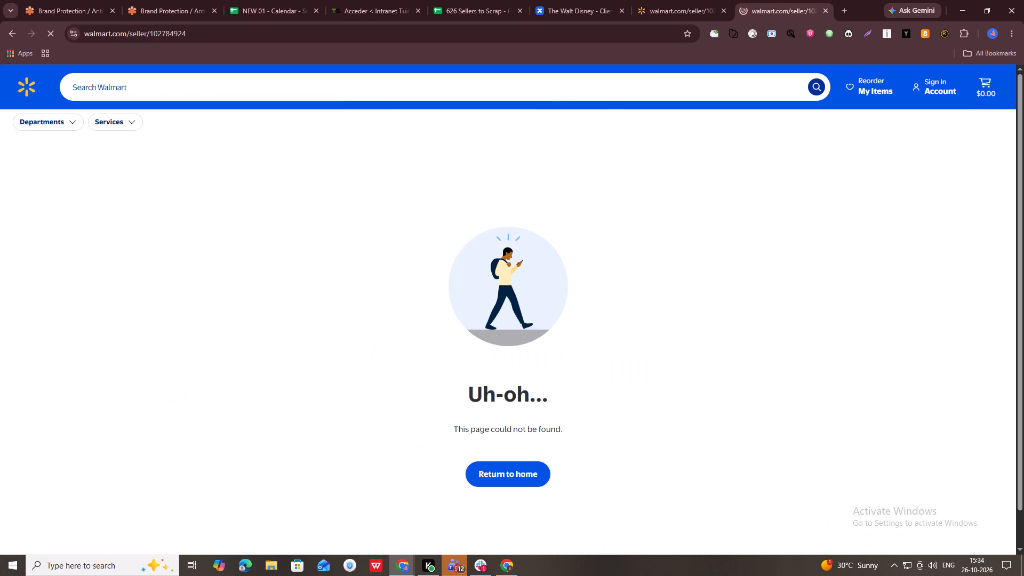
click(677, 0)
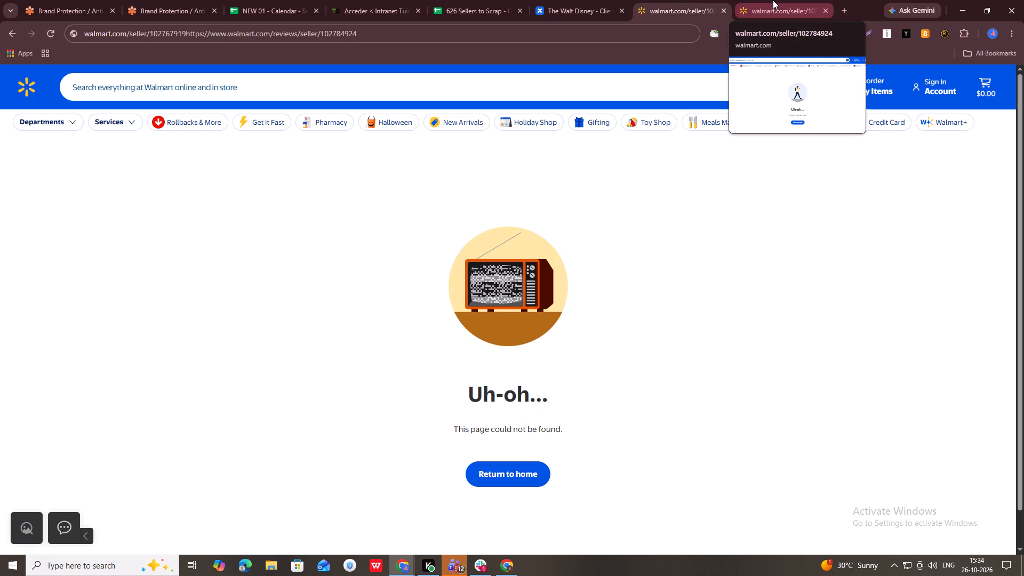
In ocd mall's row of 626 Sellers to Scrap, fill down availability "No" and the note "This page could not be found.".
click(446, 0)
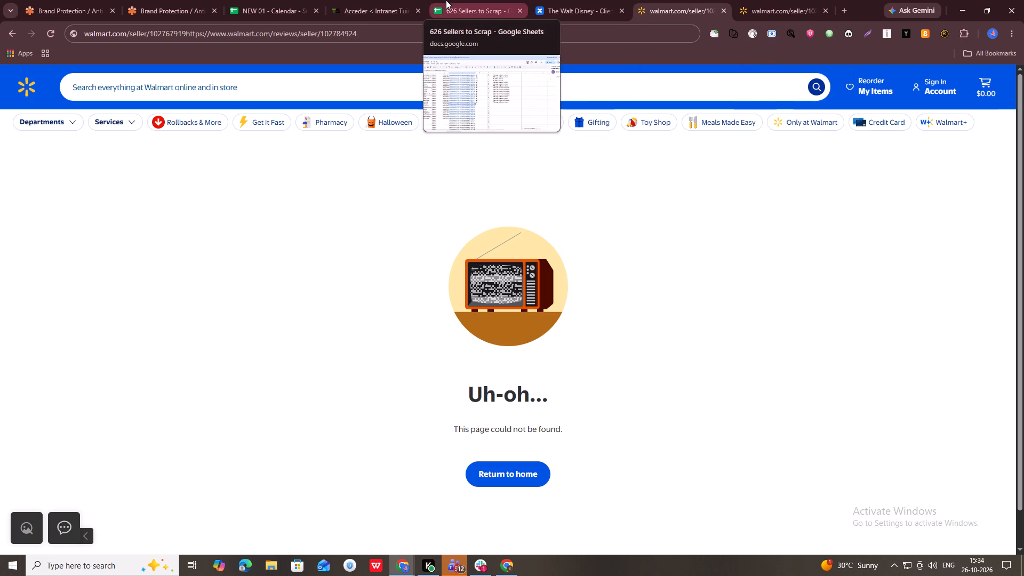
click(417, 373)
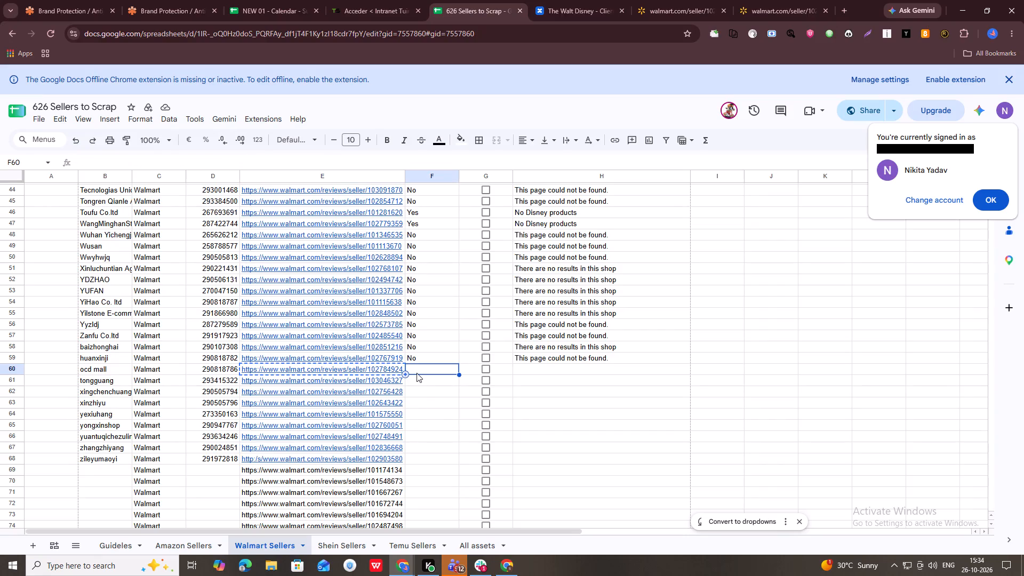
key(ctrl+d)
click(730, 0)
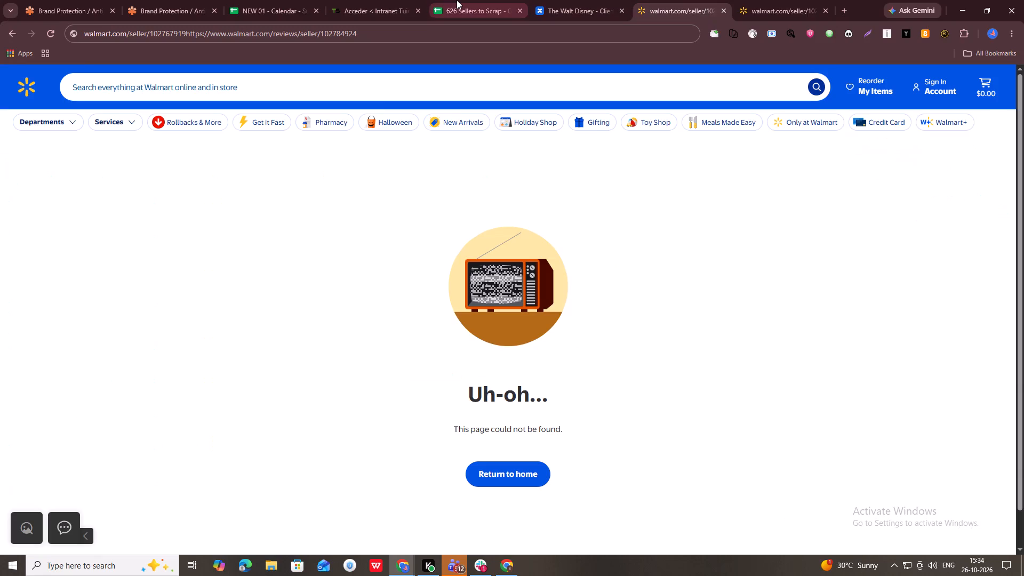
click(453, 0)
click(571, 371)
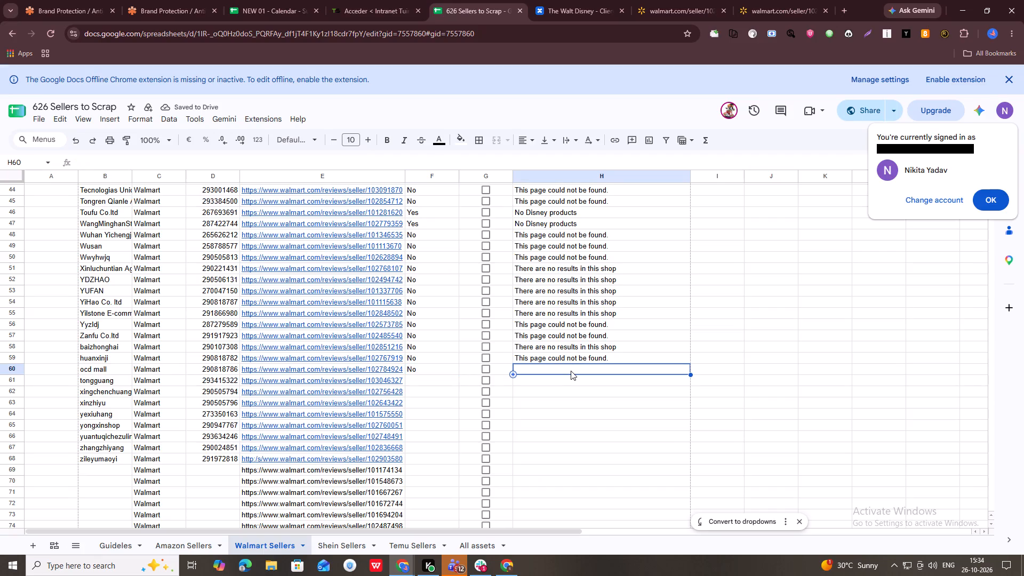
key(ctrl+d)
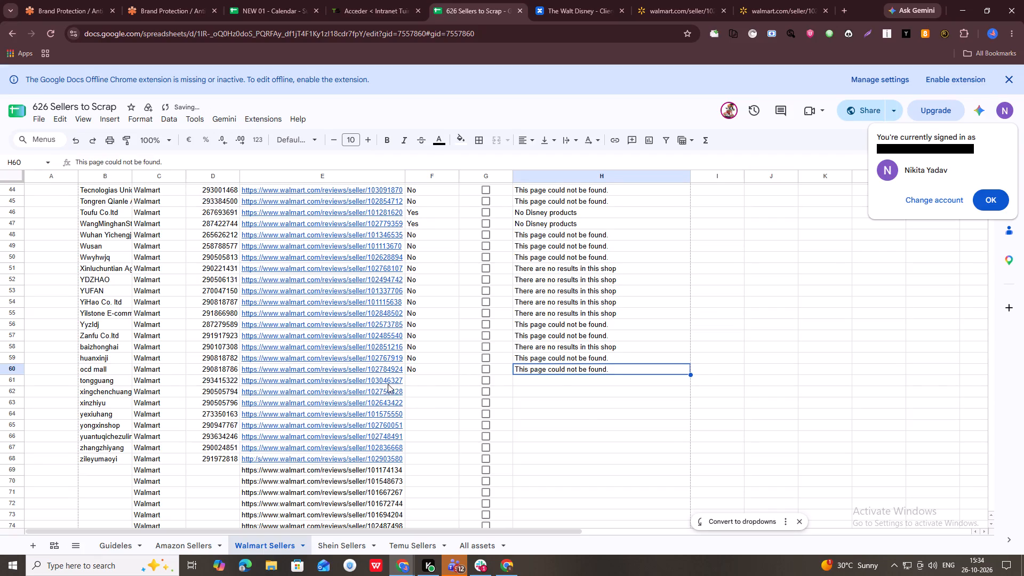
Open the Walmart seller page of tongguang using its link from row 61 of the sellers sheet.
click(388, 384)
scroll(634, 390, down, 2)
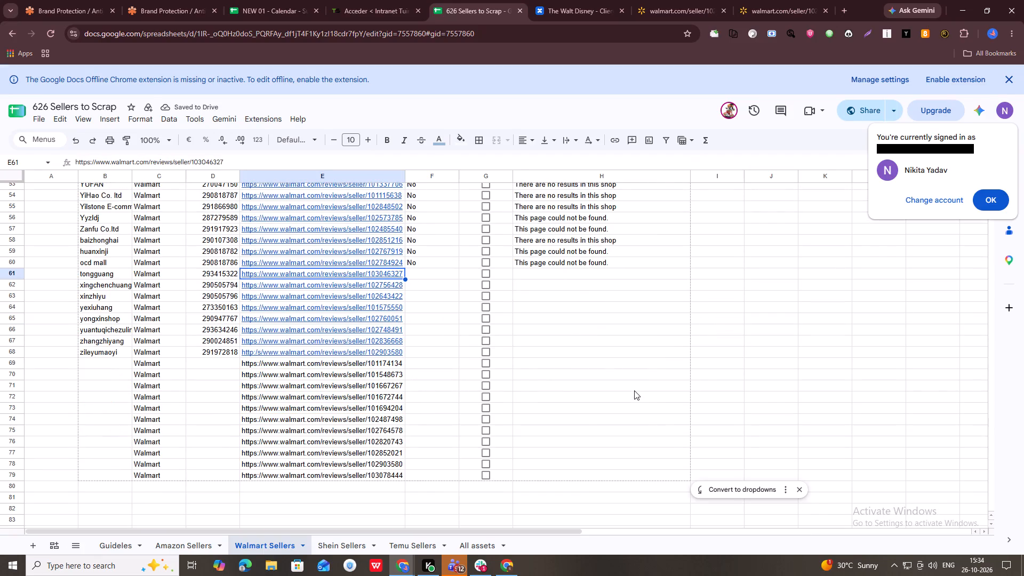
key(ctrl+c)
click(654, 1)
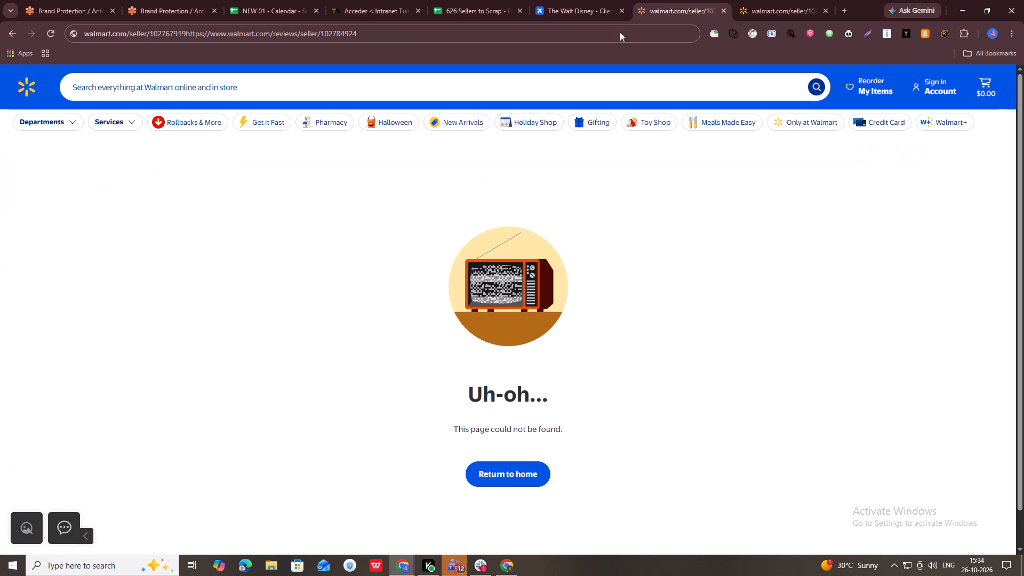
click(516, 33)
key(ctrl+v)
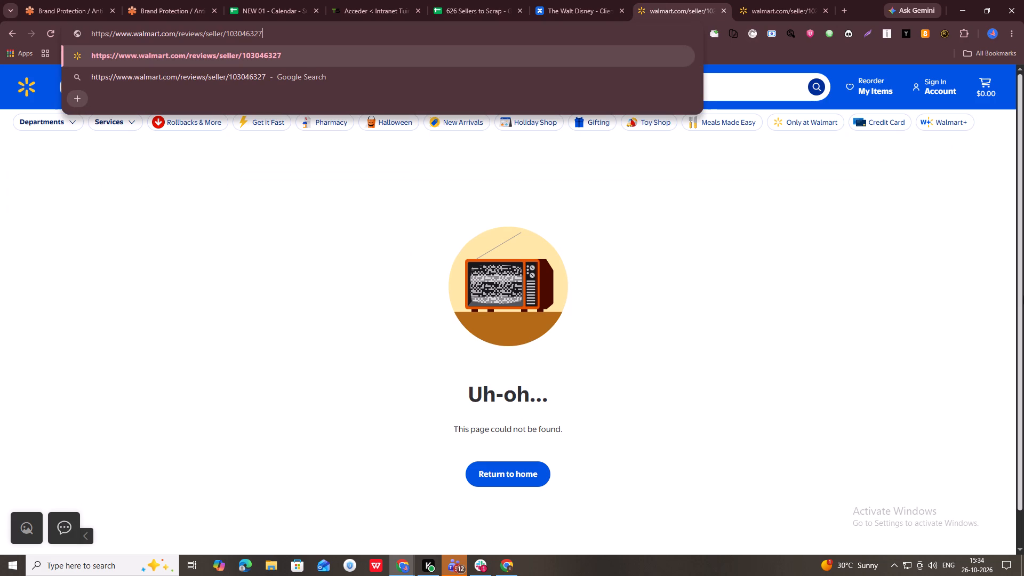
key(Return)
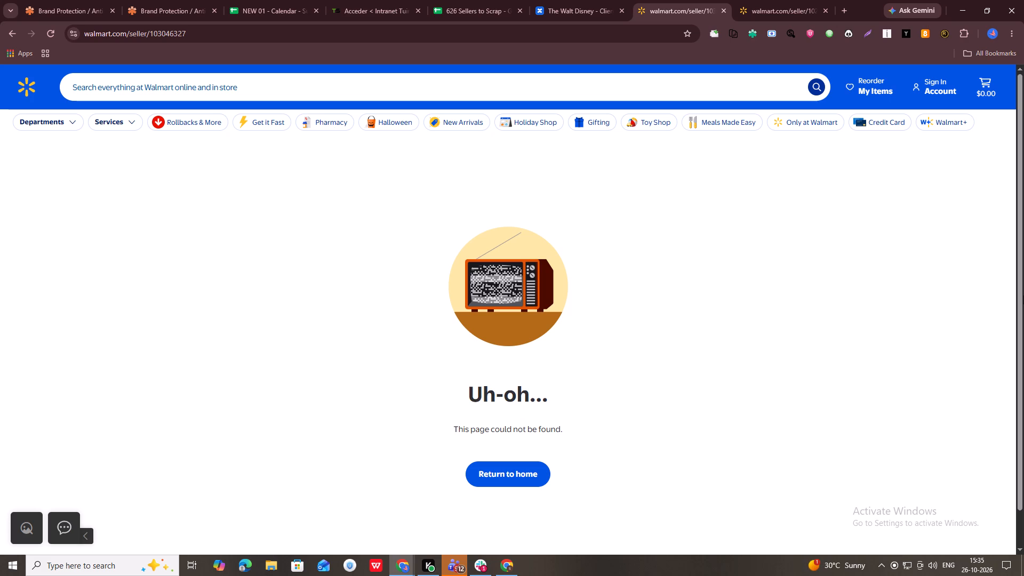
key(Return)
Load tongguang's seller link from row 61 in the second Walmart tab as well, and compare both tabs.
click(479, 0)
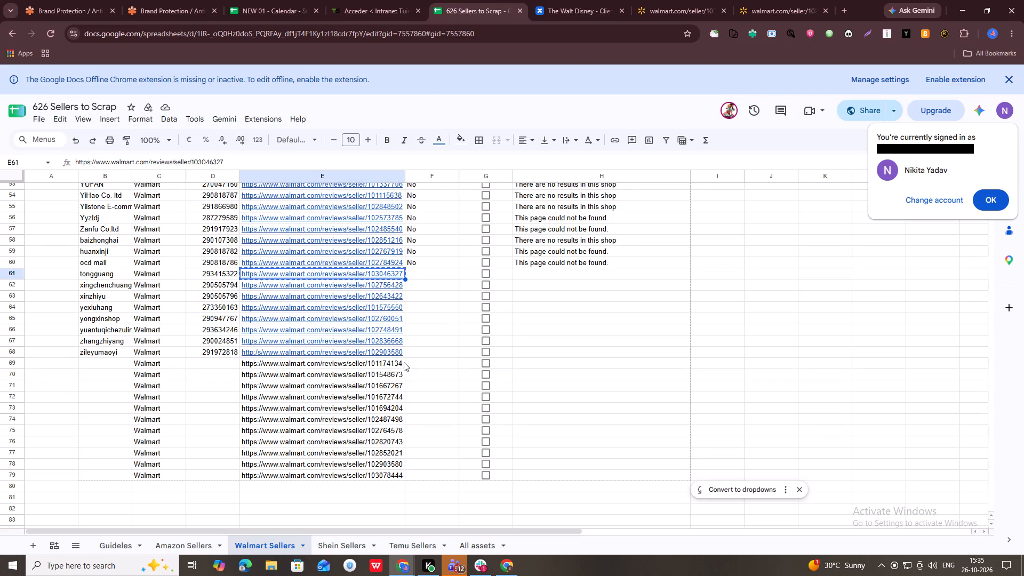
key(ctrl+c)
click(788, 0)
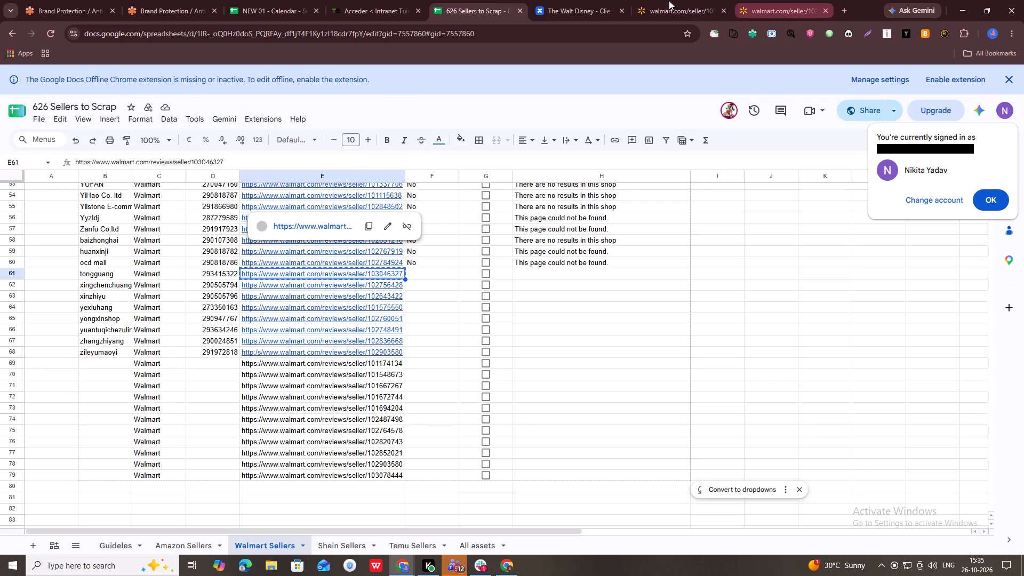
click(313, 36)
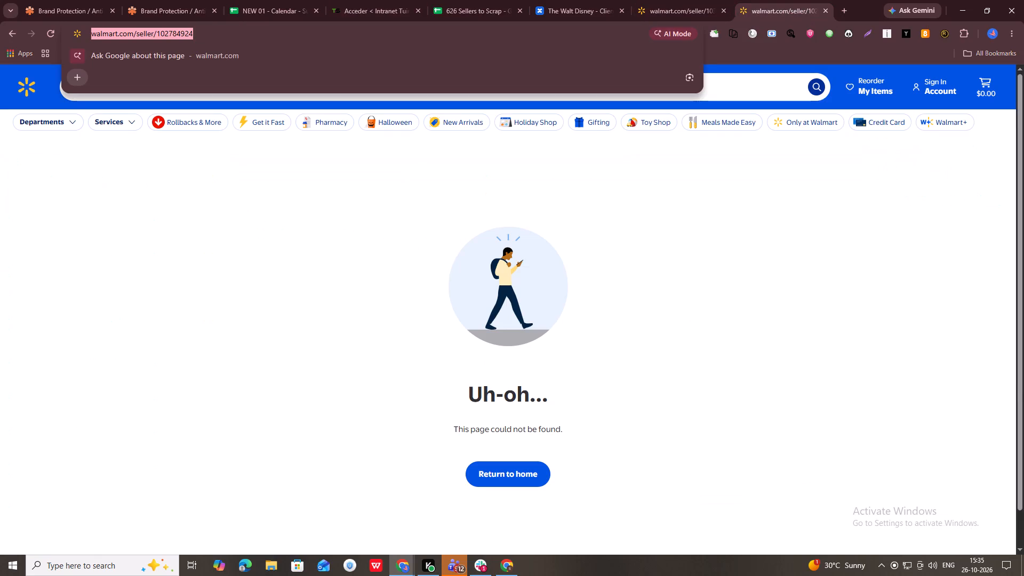
key(ctrl+v)
key(Return)
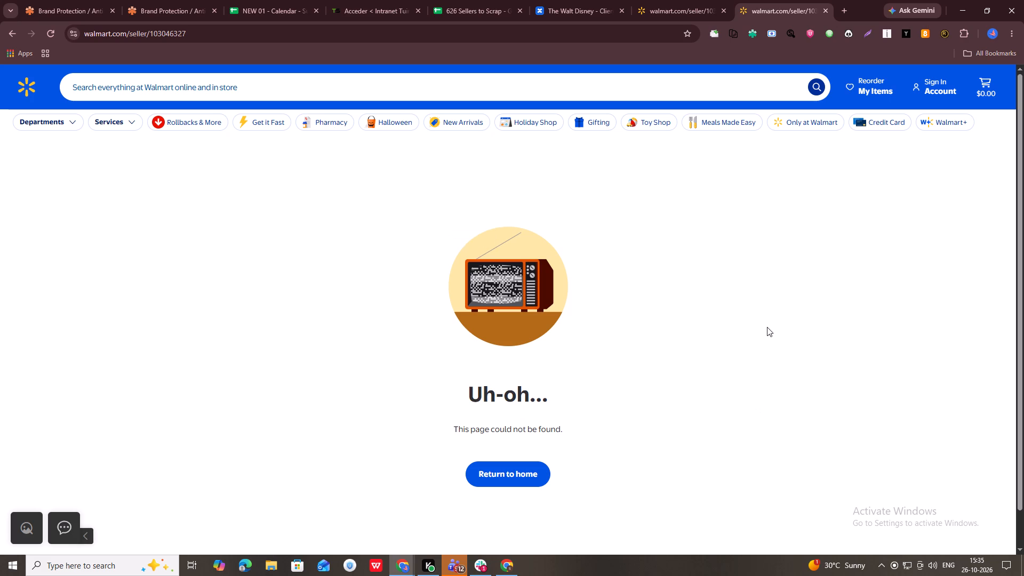
click(491, 0)
click(695, 0)
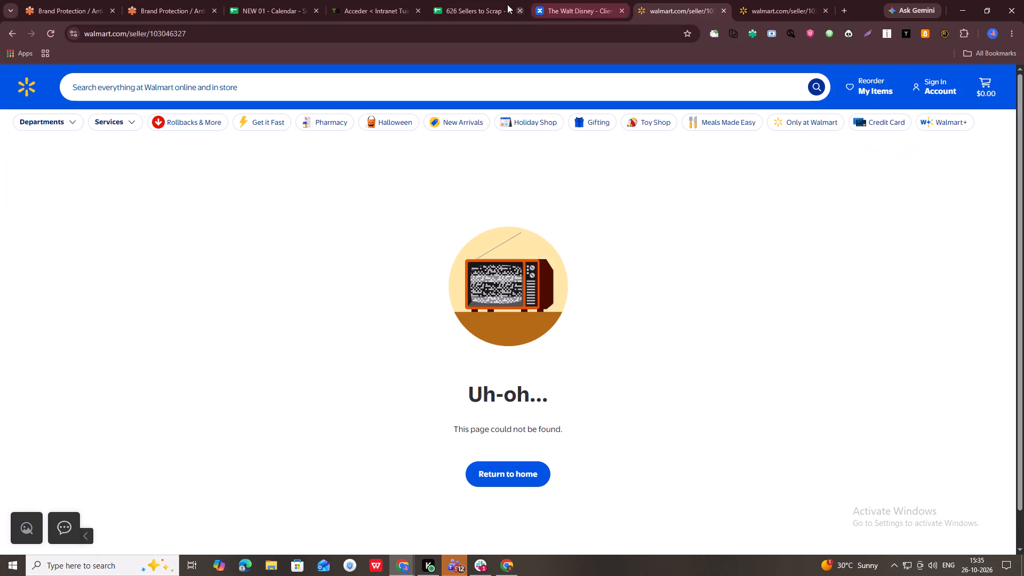
In tongguang's row of 626 Sellers to Scrap, fill down availability "No" and the note "This page could not be found.".
click(460, 0)
click(420, 278)
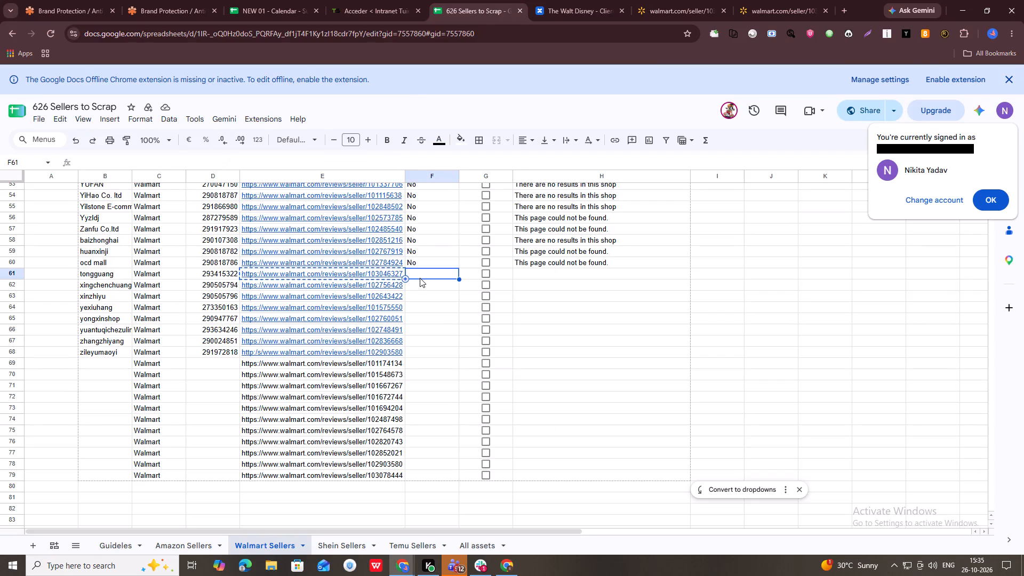
key(ctrl+d)
click(557, 275)
key(ctrl+d)
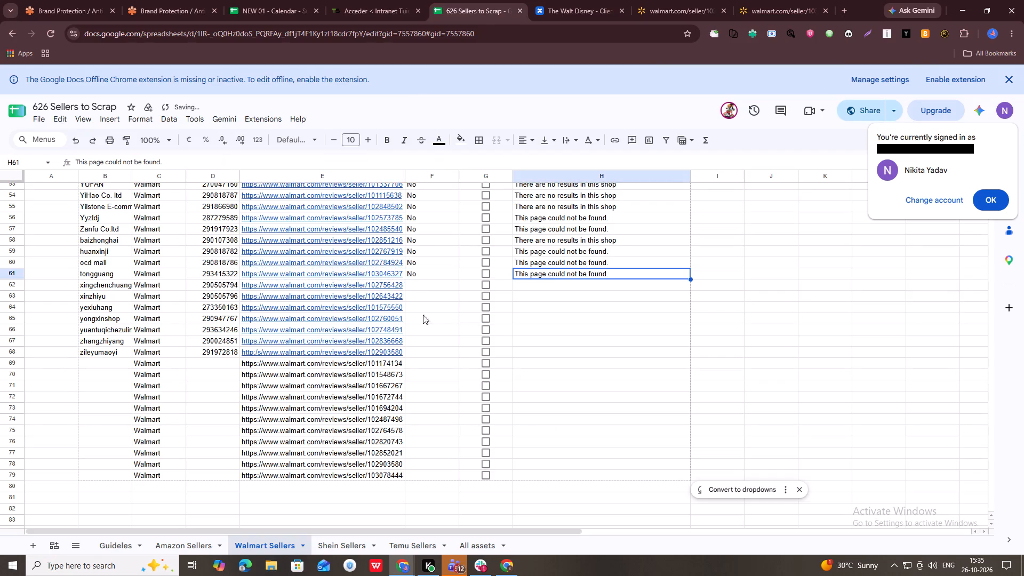
Open the Walmart page of the seller in row 62 using its link from the sellers sheet, in the first Walmart tab.
click(380, 285)
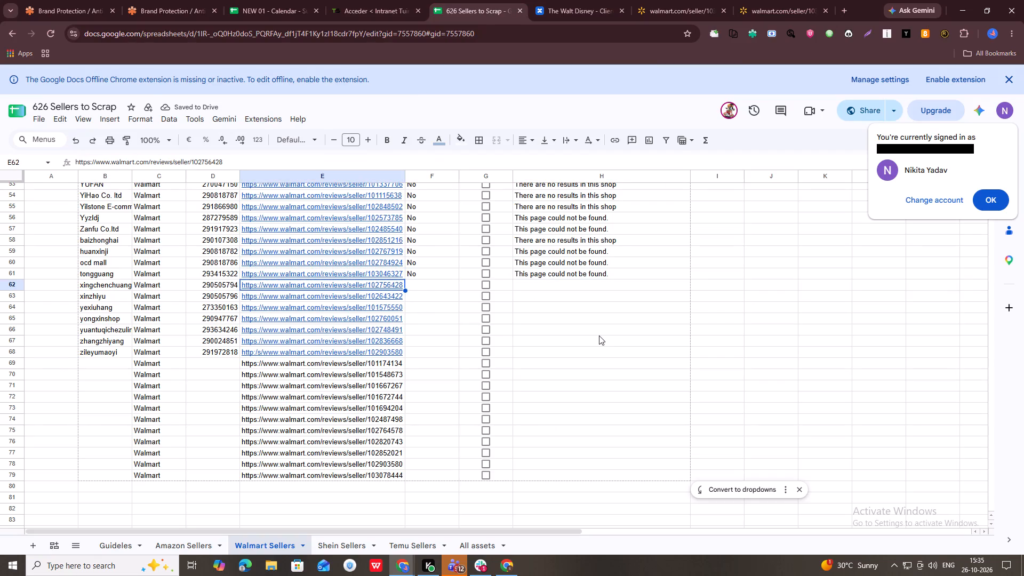
key(ctrl+c)
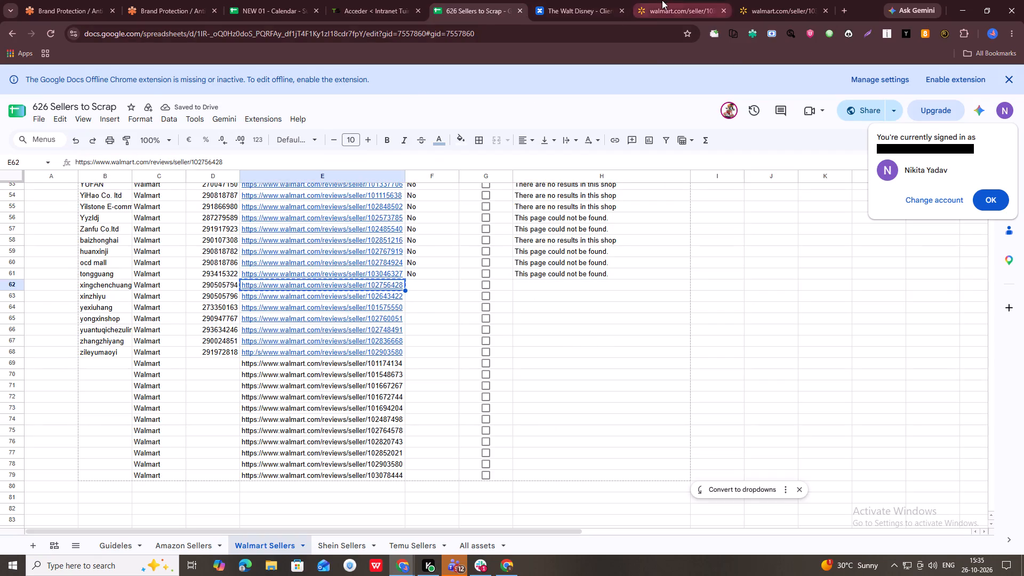
click(663, 0)
click(451, 36)
key(ctrl+v)
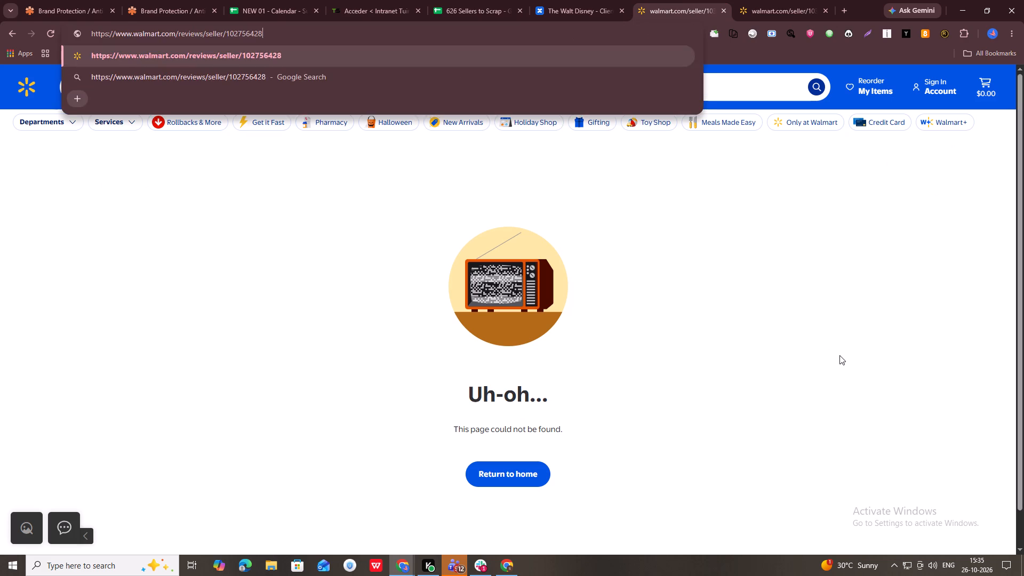
key(Return)
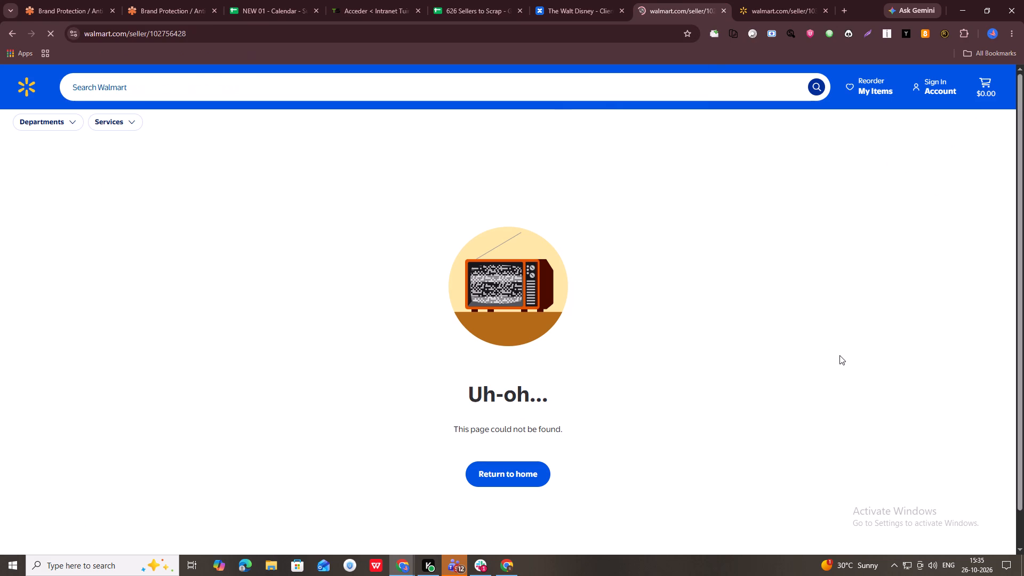
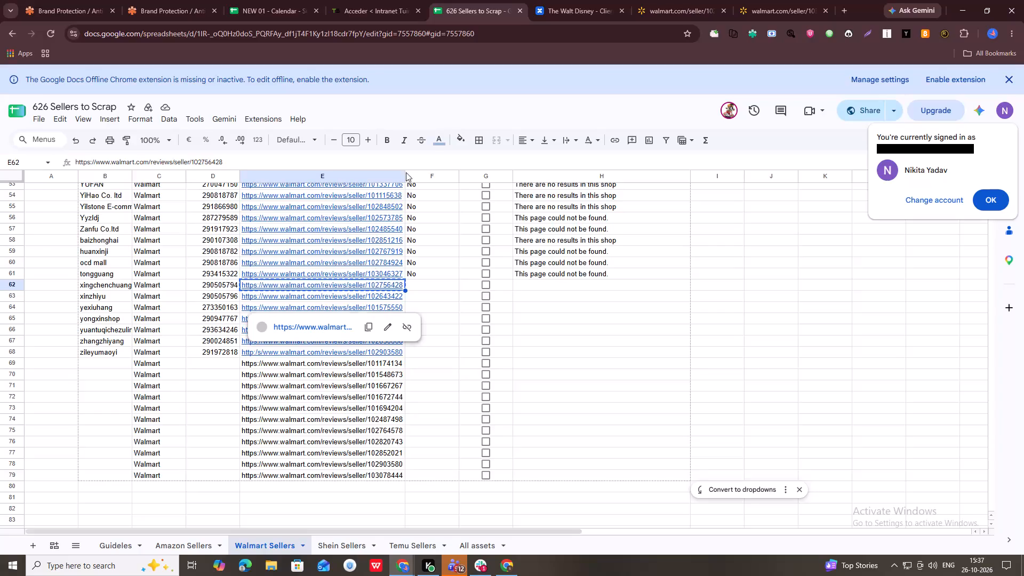
Check the row 62 seller's Walmart page and fill down availability "No" and the note "This page could not be found." in its row.
click(714, 0)
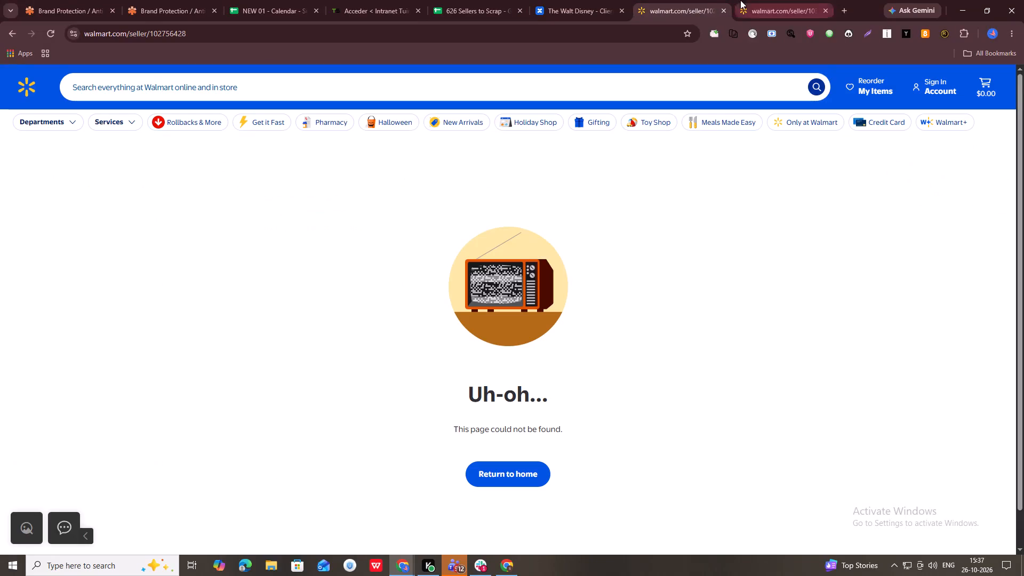
click(495, 0)
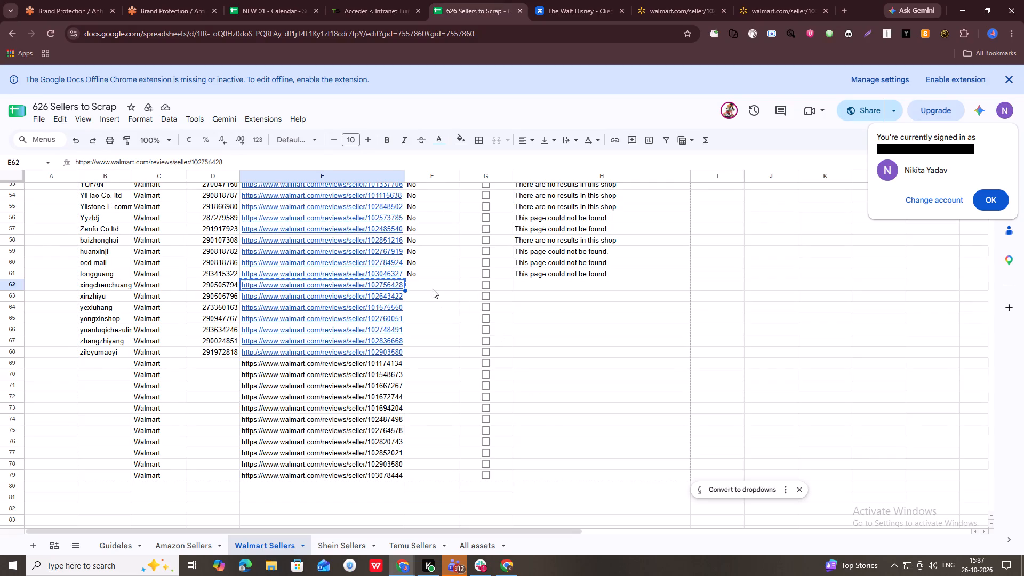
click(433, 289)
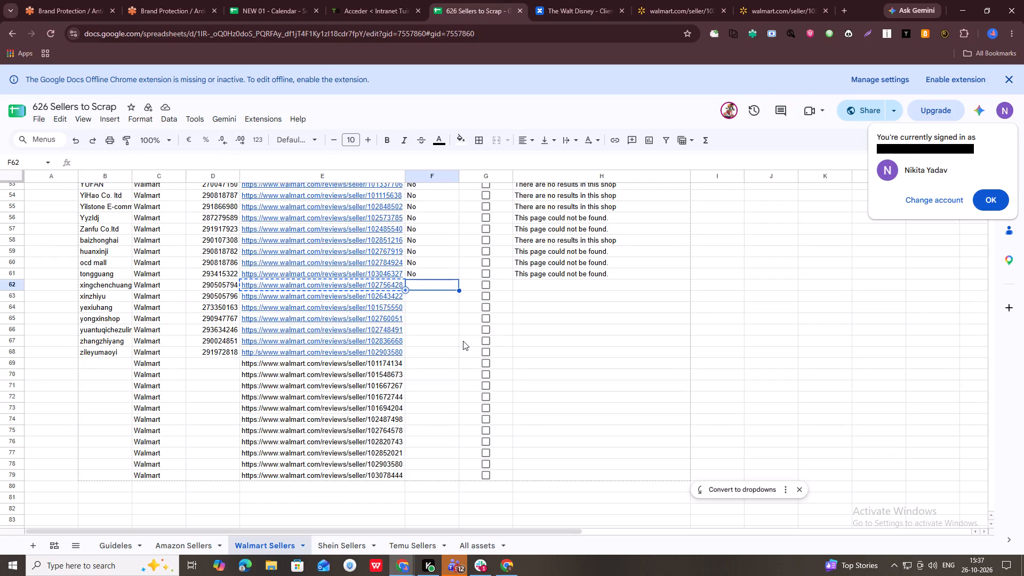
key(ctrl+d)
click(528, 288)
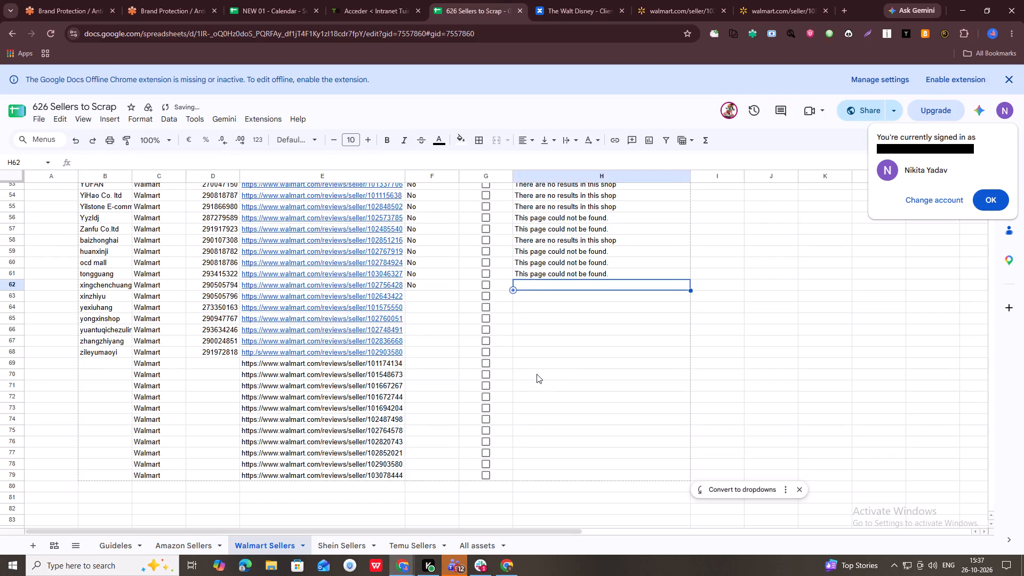
key(ctrl+d)
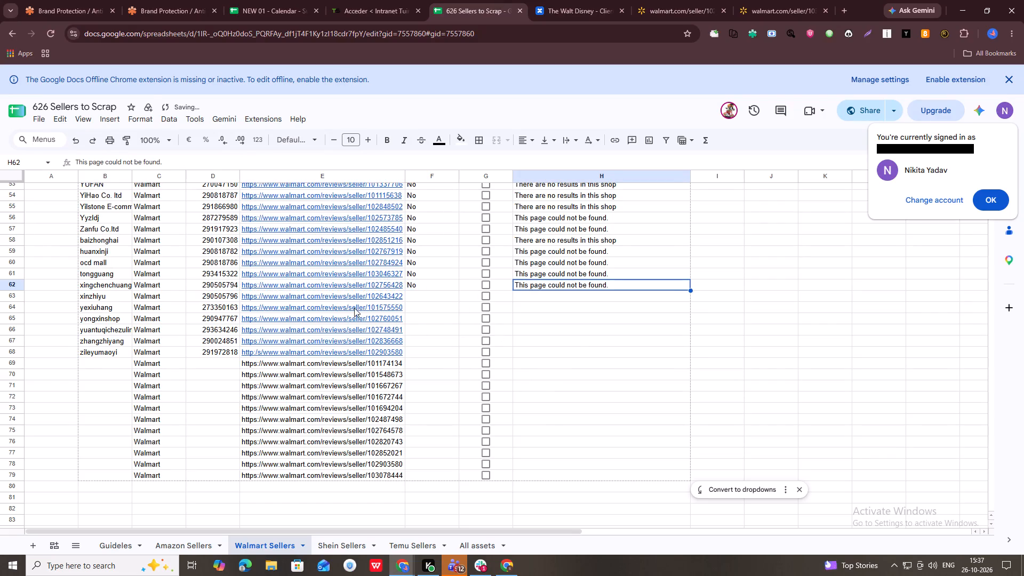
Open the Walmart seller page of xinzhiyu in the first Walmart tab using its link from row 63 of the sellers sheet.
click(353, 297)
key(ctrl+c)
click(698, 0)
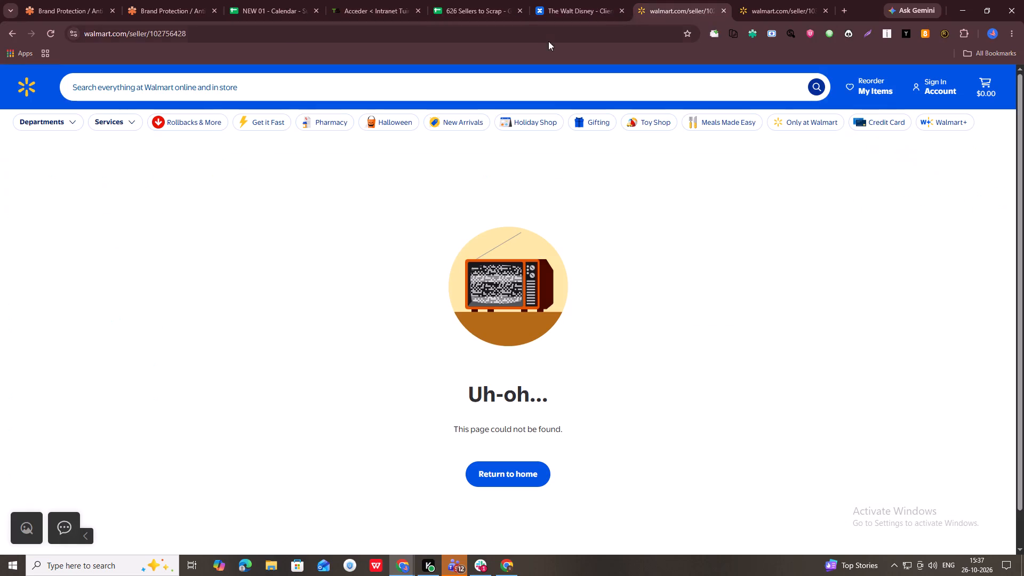
click(486, 37)
key(ctrl+v)
key(Return)
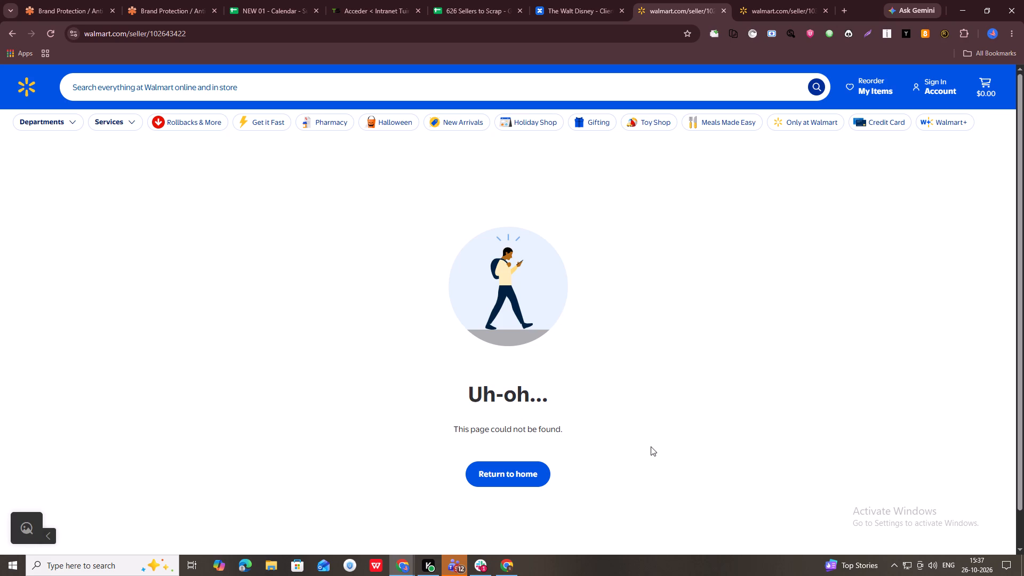
click(489, 0)
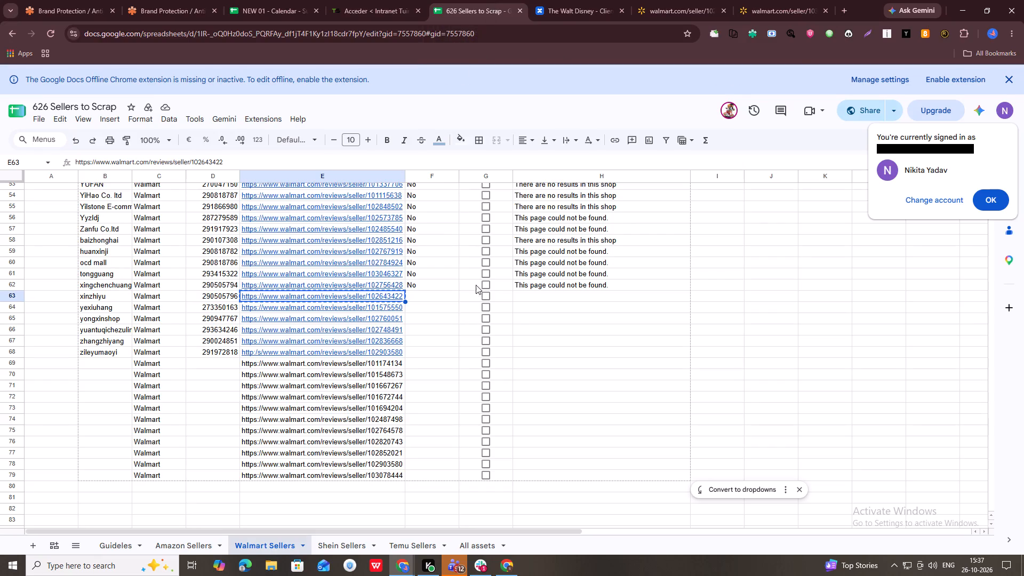
click(429, 299)
key(ctrl+d)
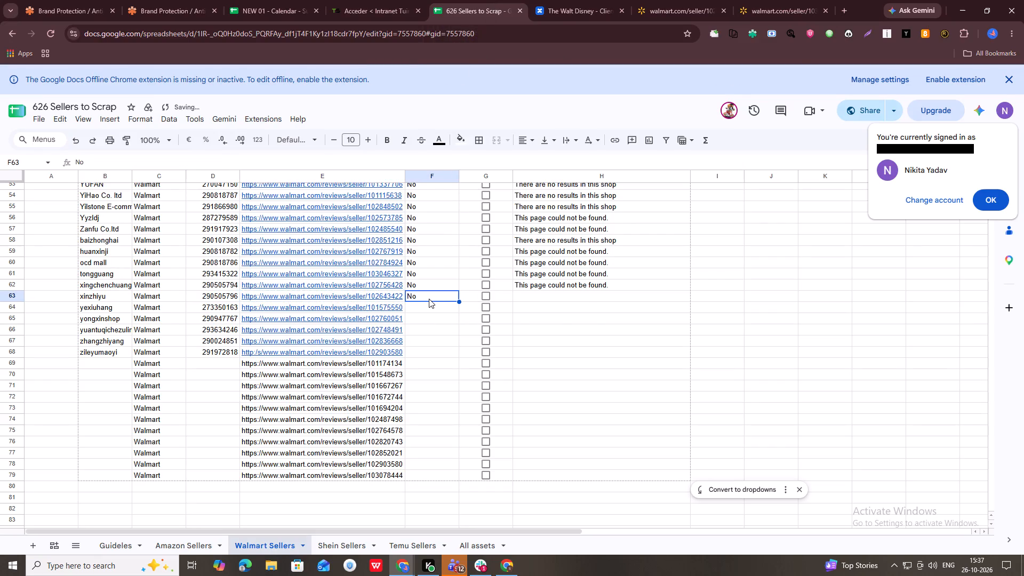
click(578, 300)
key(ctrl+d)
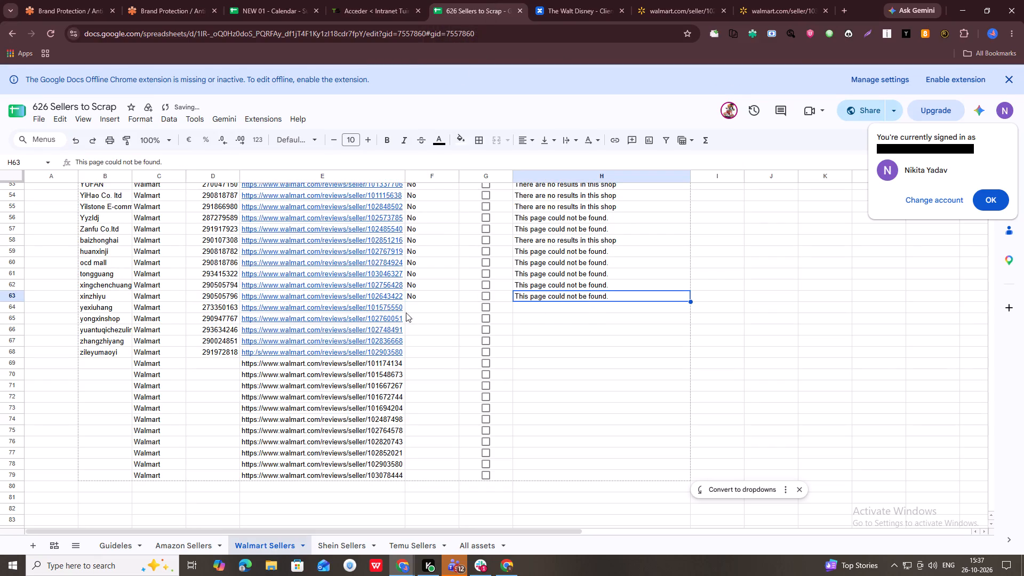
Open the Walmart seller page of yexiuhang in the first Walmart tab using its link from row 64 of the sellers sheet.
click(383, 307)
key(ctrl+c)
click(639, 0)
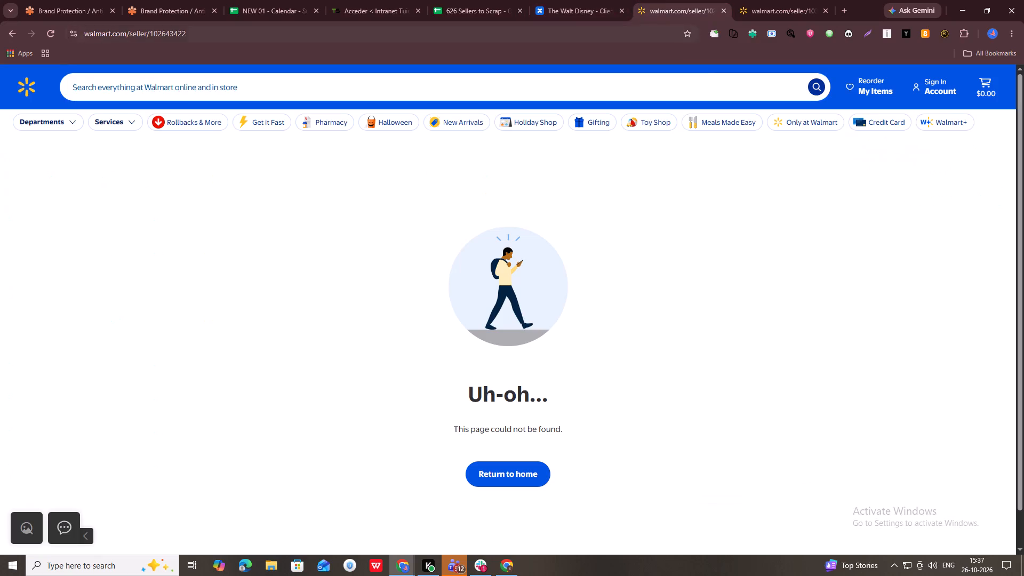
click(496, 27)
key(ctrl+v)
key(Return)
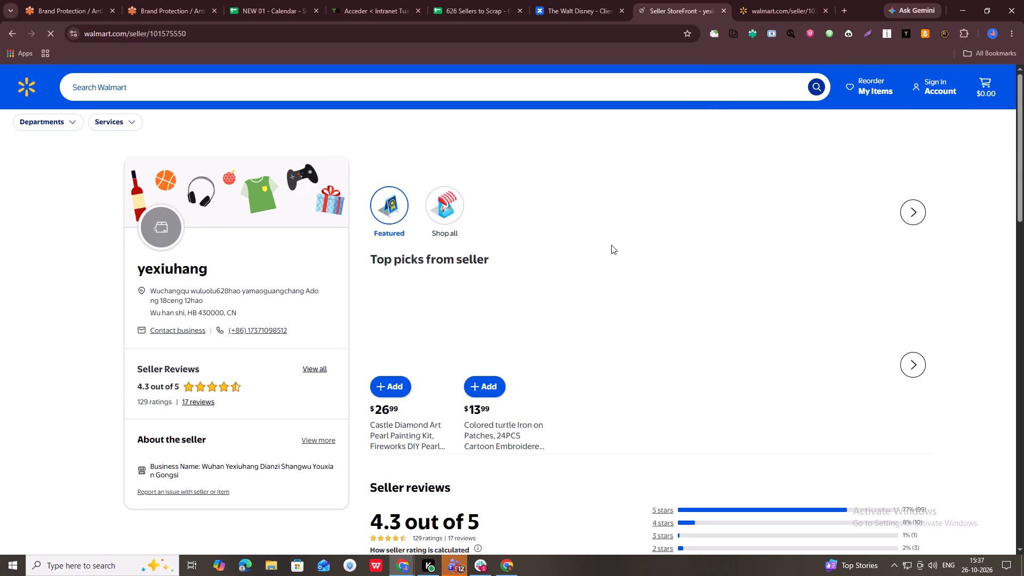
click(453, 215)
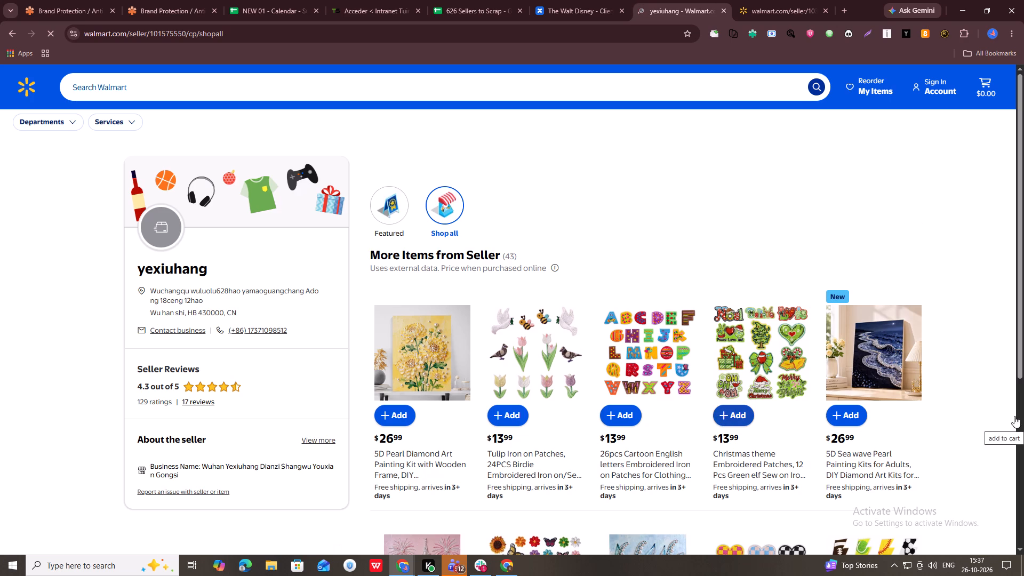
scroll(881, 384, down, 5)
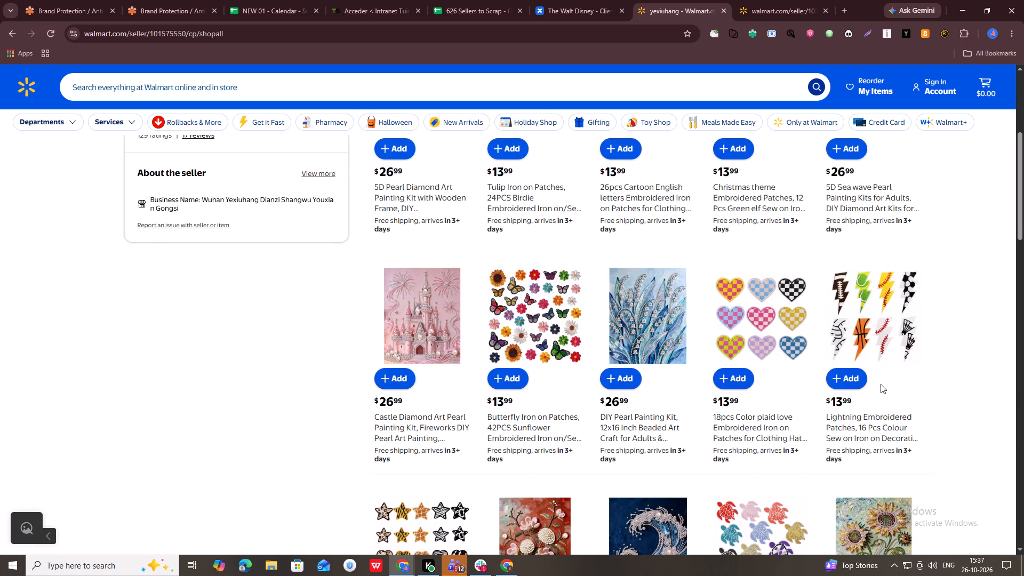
scroll(881, 384, down, 6)
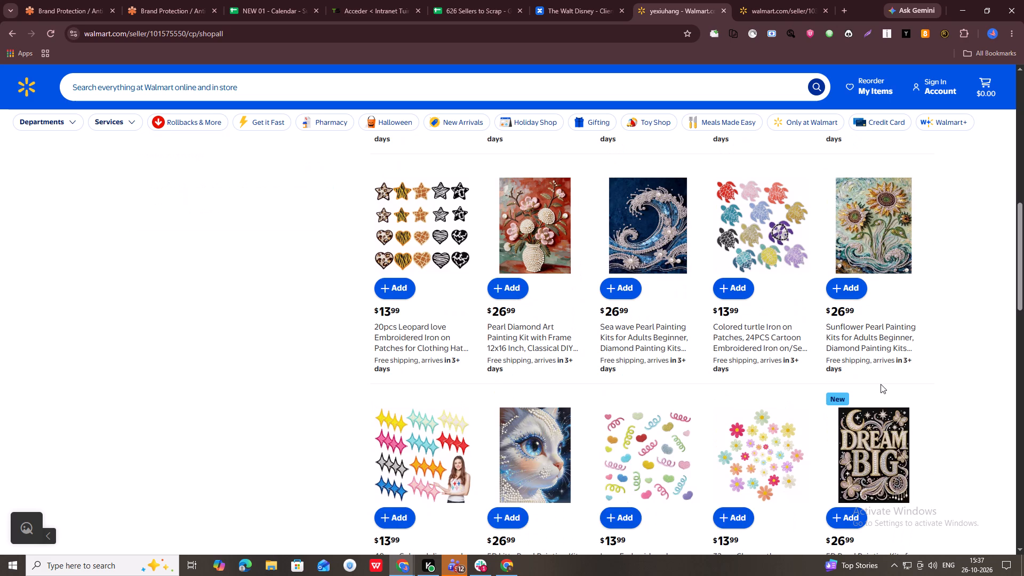
scroll(881, 384, down, 6)
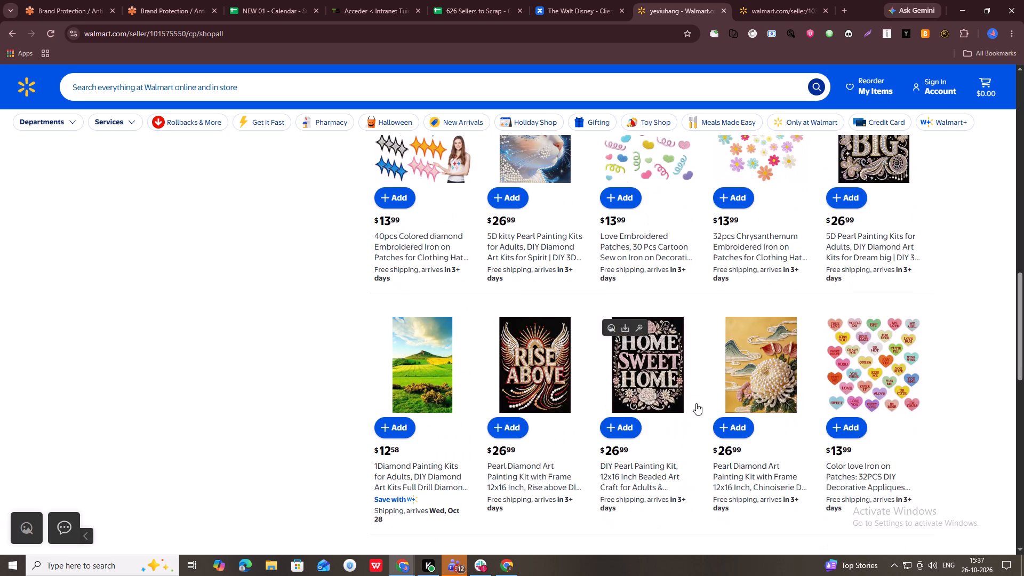
scroll(830, 398, down, 10)
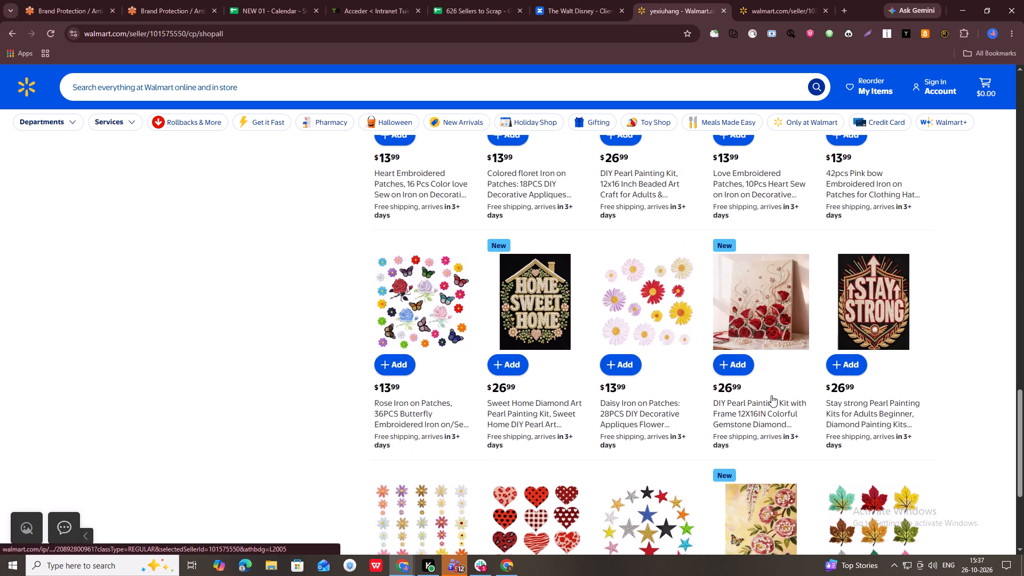
scroll(771, 395, down, 6)
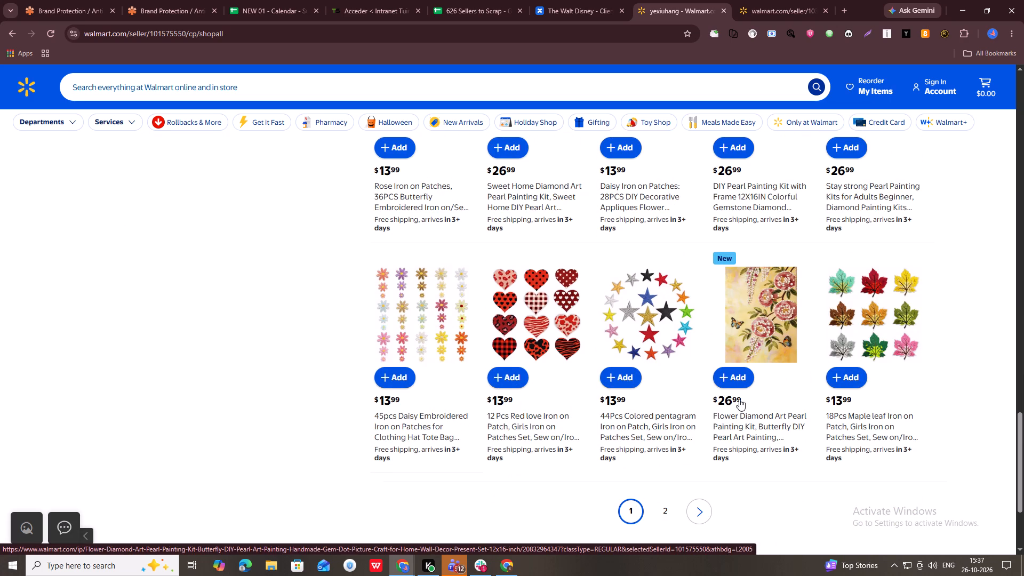
click(669, 513)
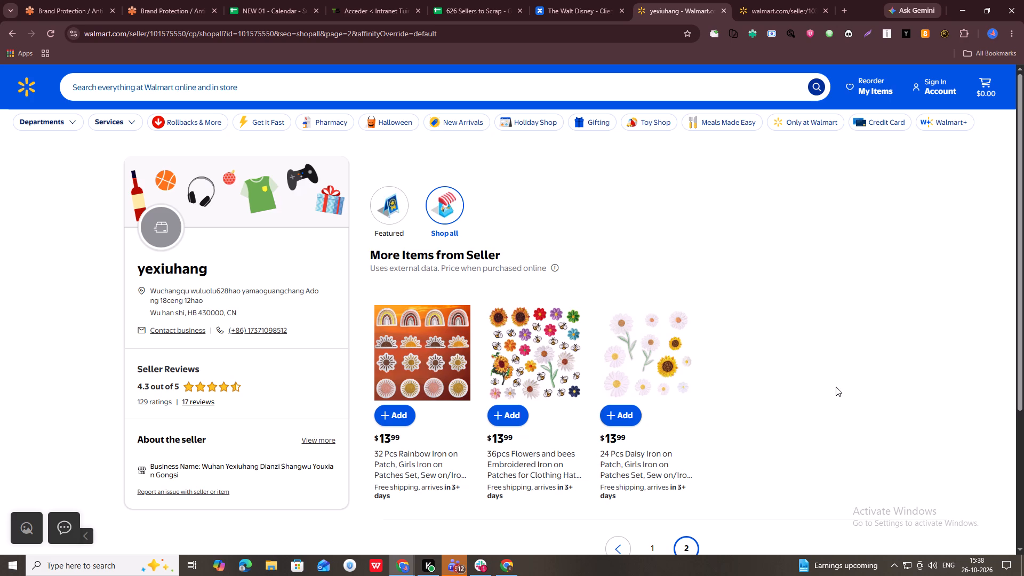
scroll(835, 387, down, 2)
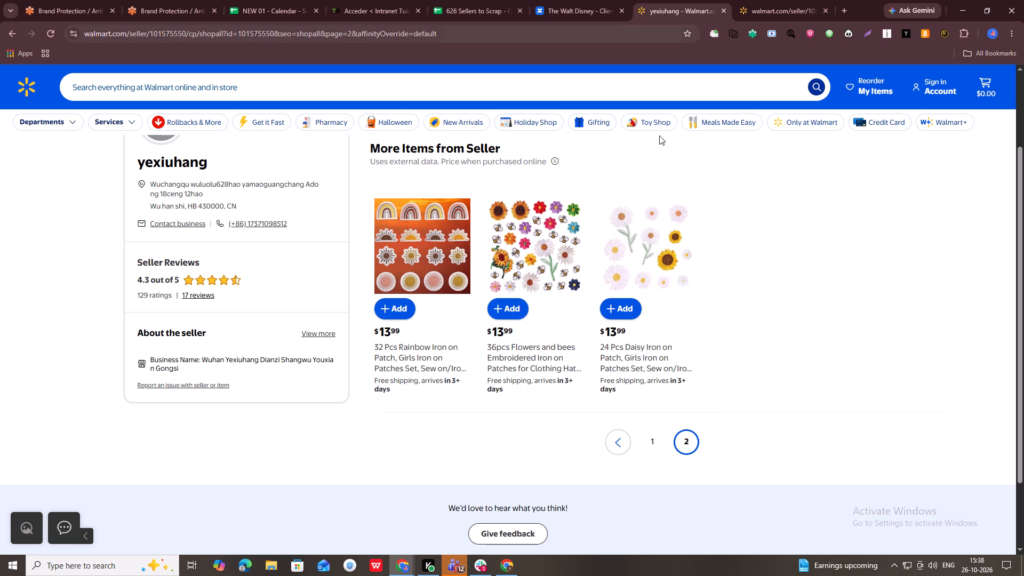
click(493, 5)
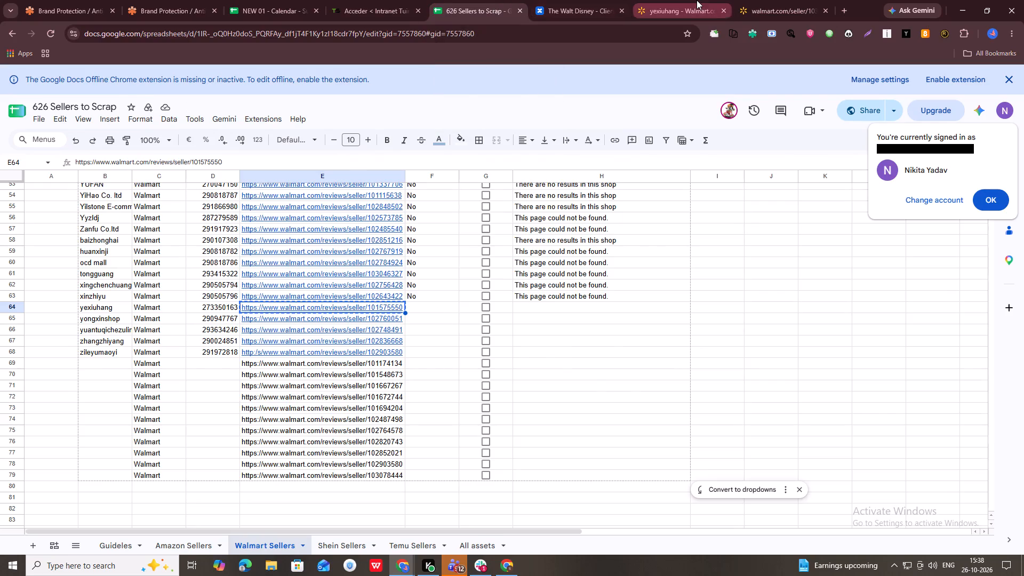
click(697, 0)
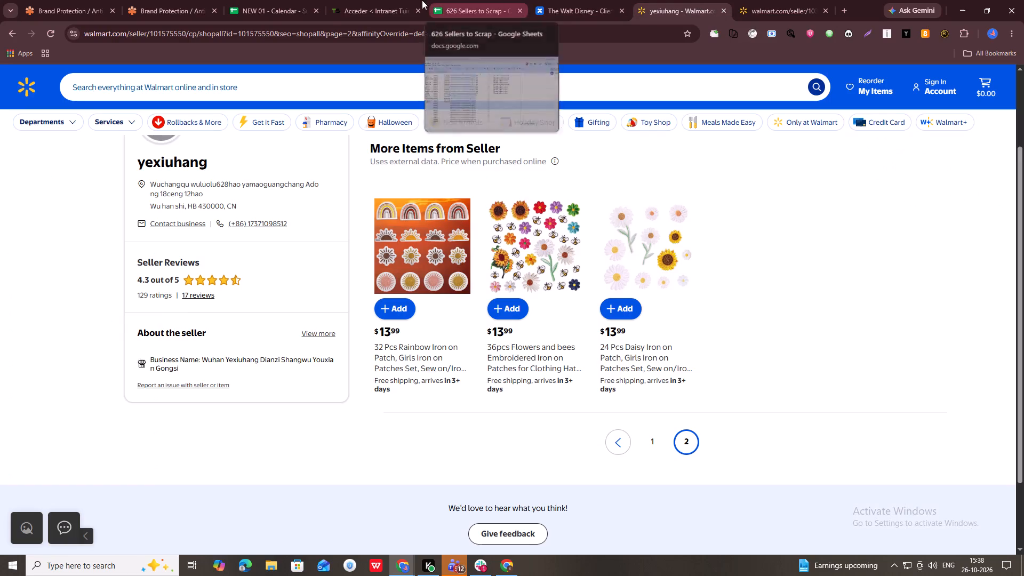
click(491, 0)
click(411, 308)
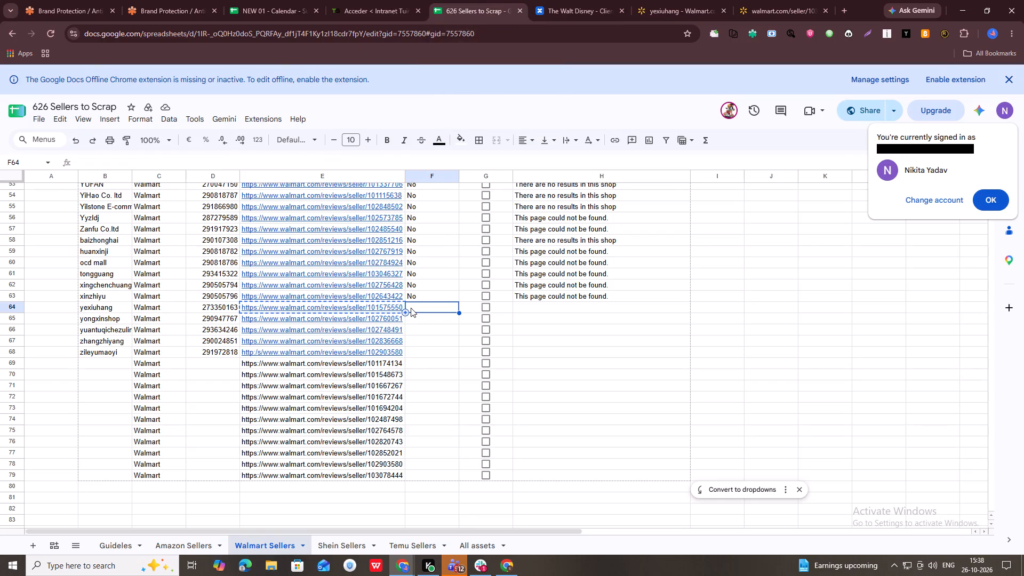
text(yes)
key(Right)
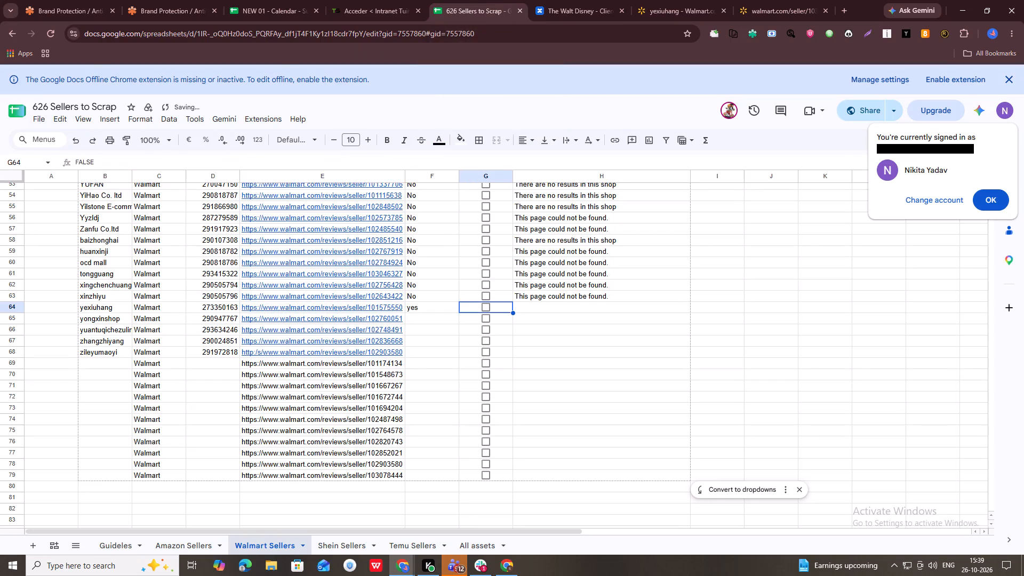
scroll(591, 301, up, 3)
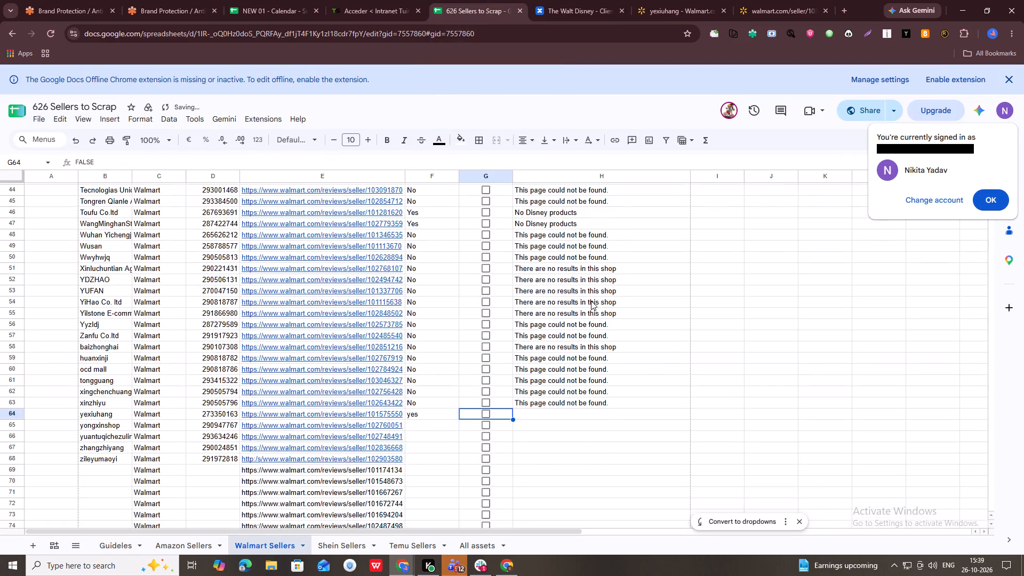
click(572, 223)
key(ctrl+c)
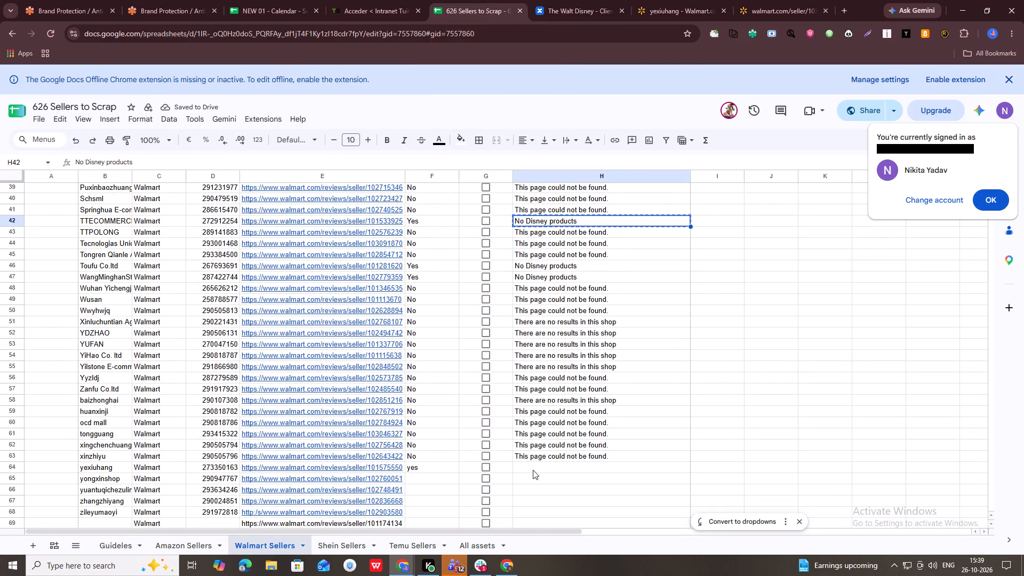
click(533, 470)
right_click(533, 470)
key(ctrl+v)
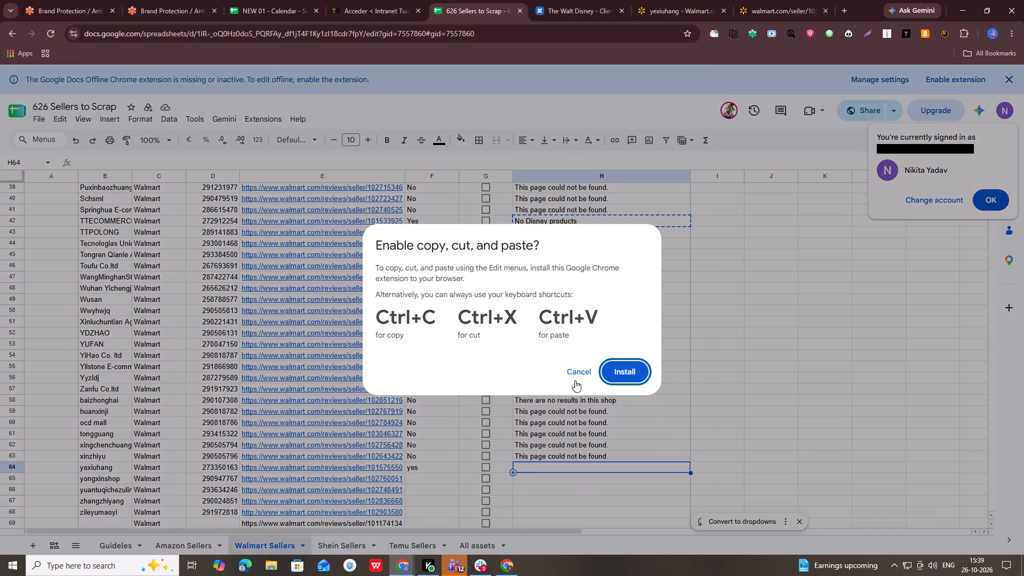
click(575, 373)
click(572, 468)
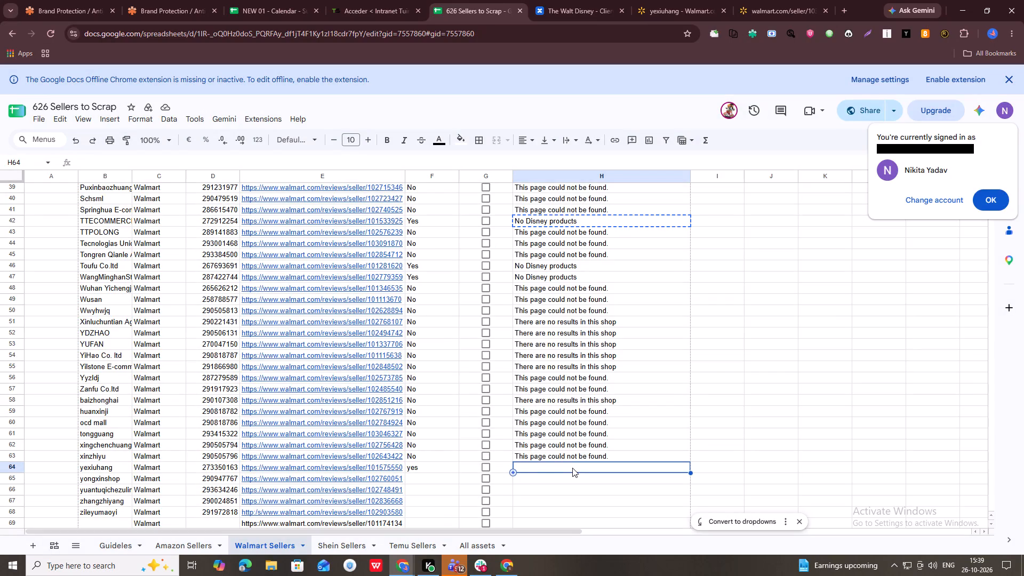
key(ctrl+v)
Open the Walmart seller page of yongxinshop in the first Walmart tab using its link from row 65 of the sellers sheet.
scroll(582, 395, down, 3)
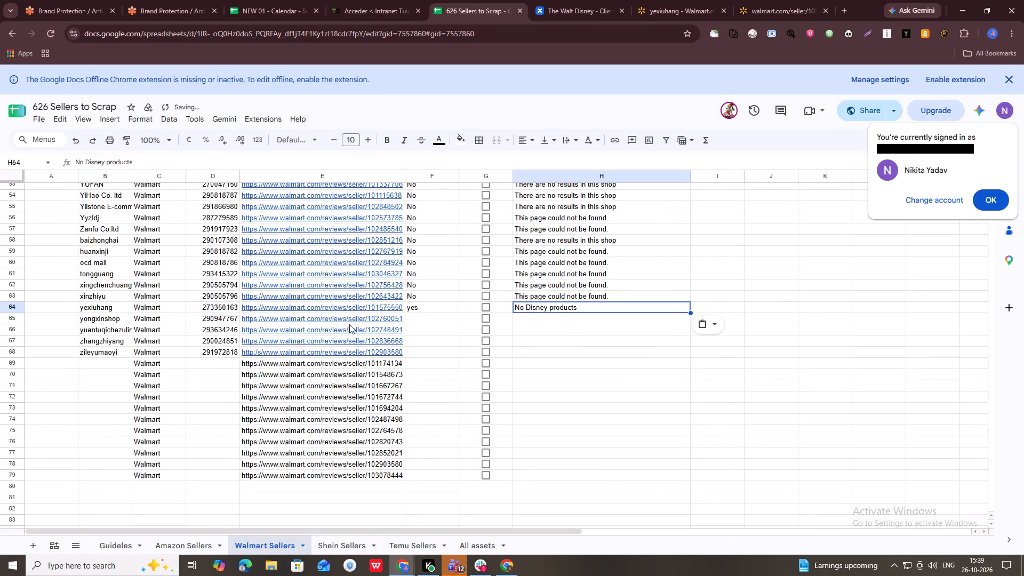
click(350, 324)
key(ctrl+c)
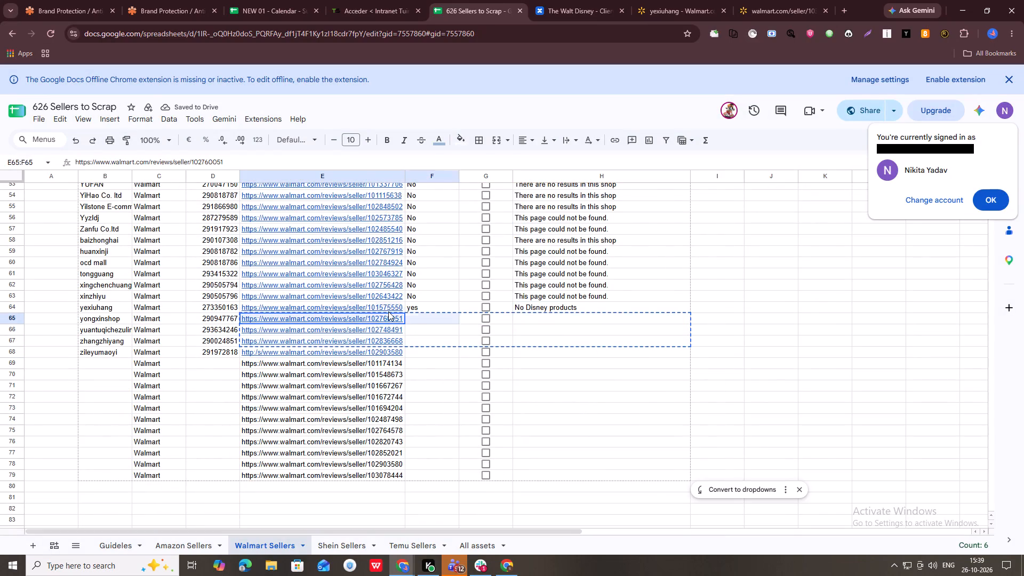
click(386, 318)
key(ctrl+c)
key(ctrl+c)
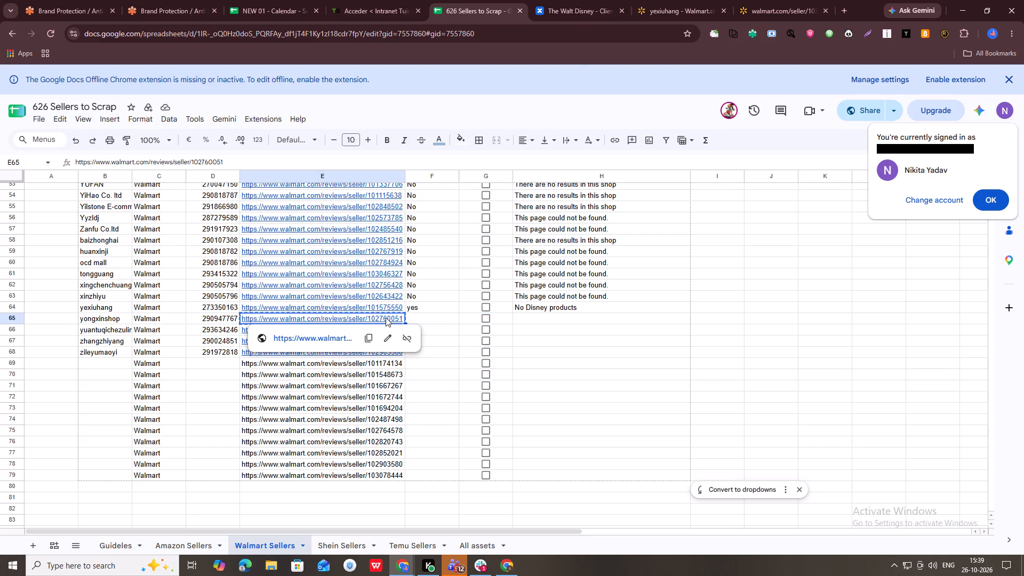
click(706, 0)
click(394, 39)
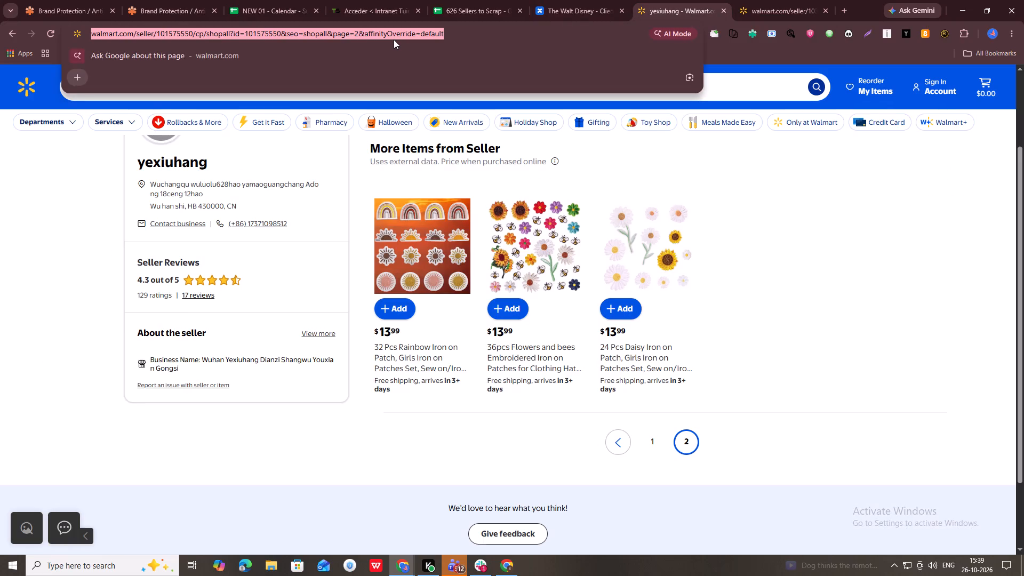
key(ctrl+v)
key(Return)
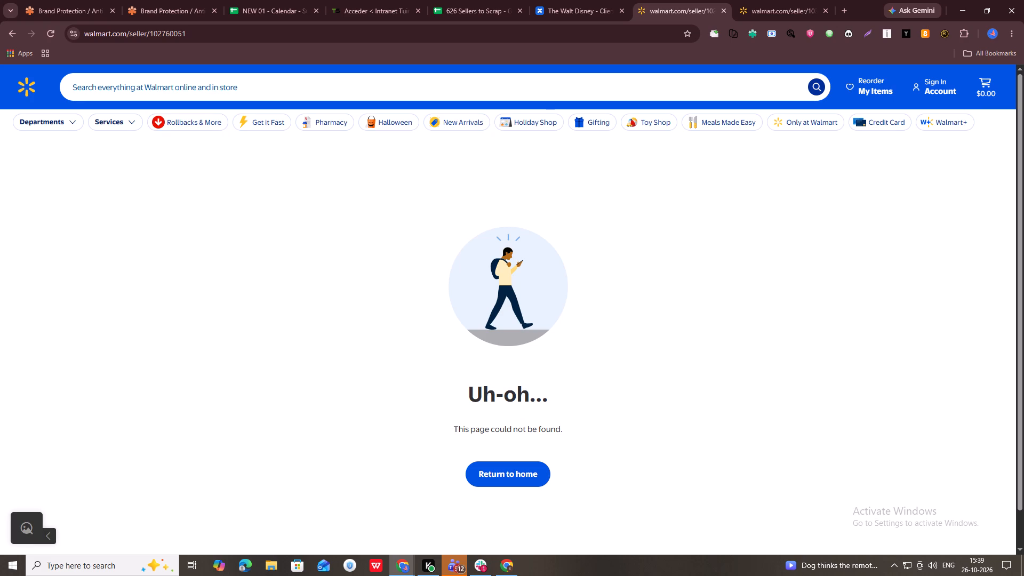
In yongxinshop's row of 626 Sellers to Scrap, copy in availability "No" and the note "This page could not be found." from row 63.
click(442, 0)
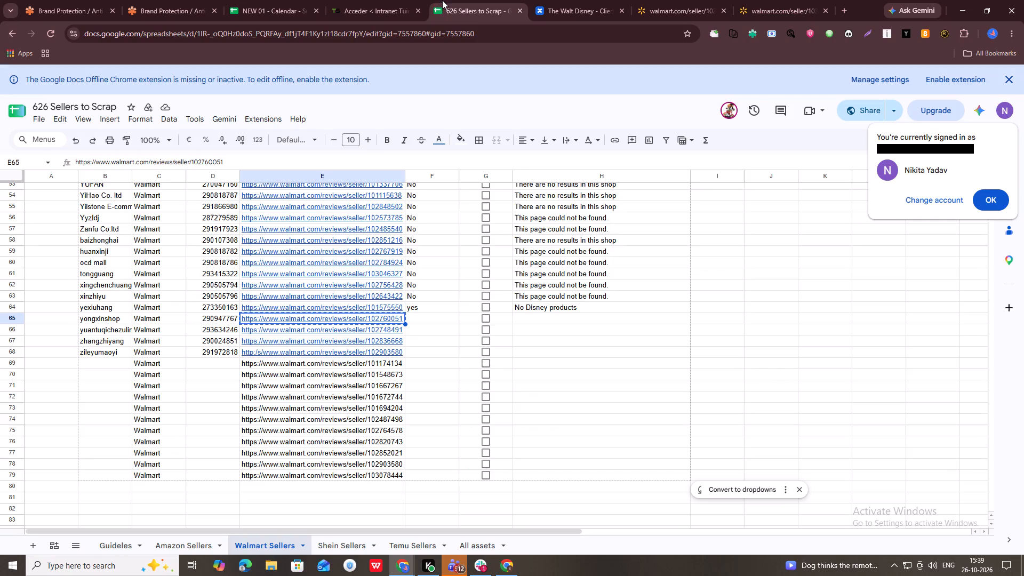
click(430, 299)
key(ctrl+c)
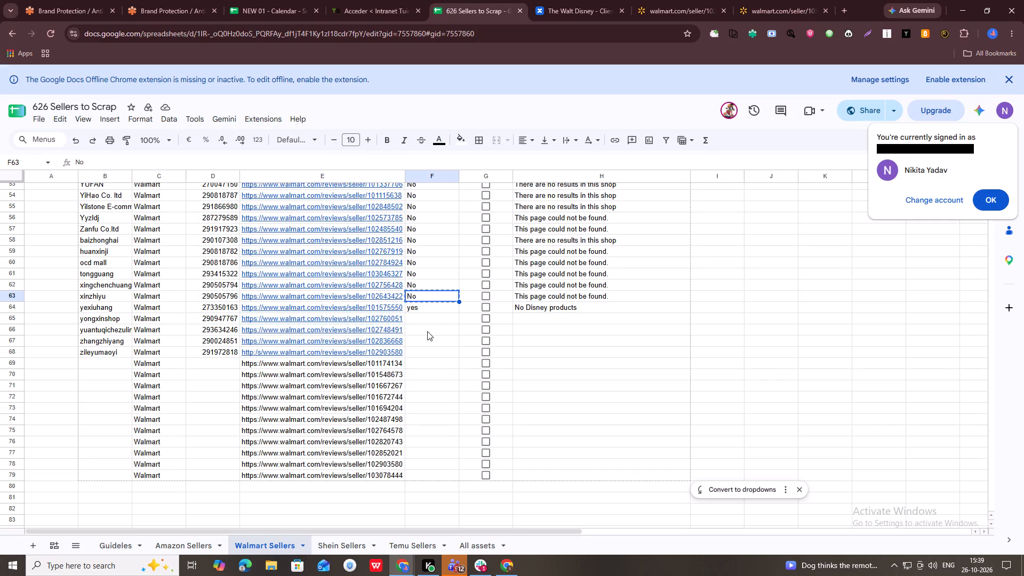
click(419, 317)
key(ctrl+v)
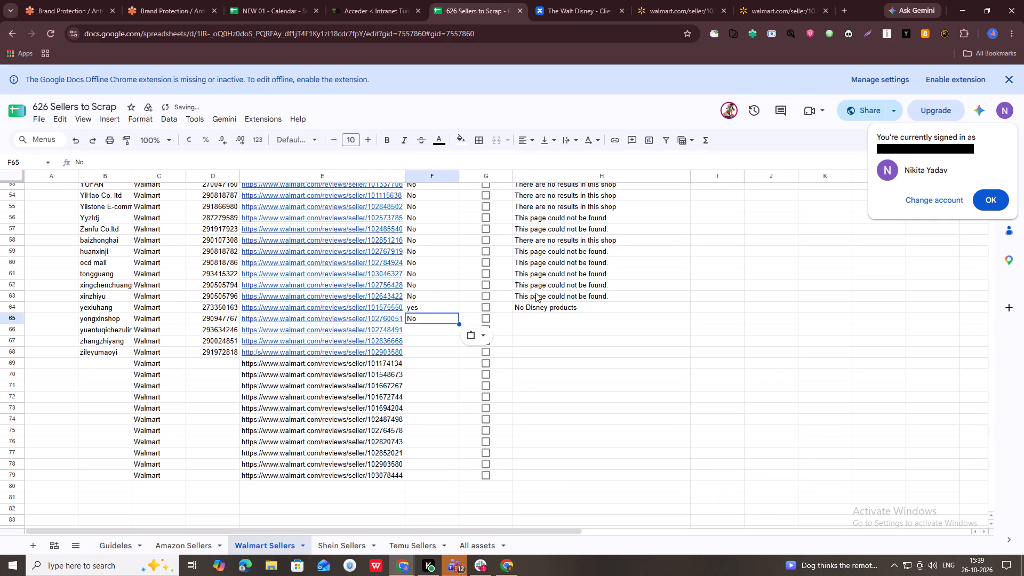
click(543, 295)
key(ctrl+c)
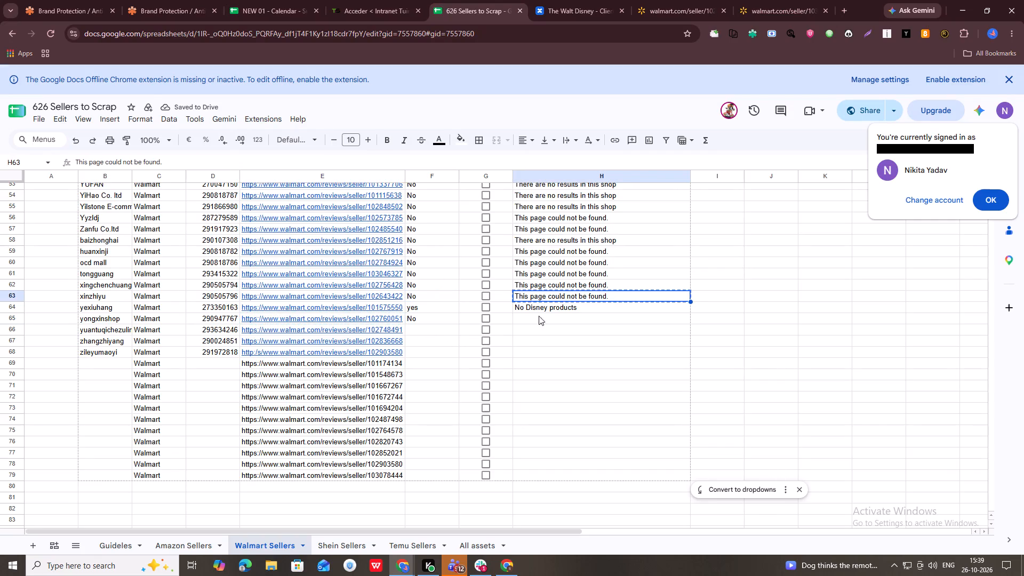
click(693, 0)
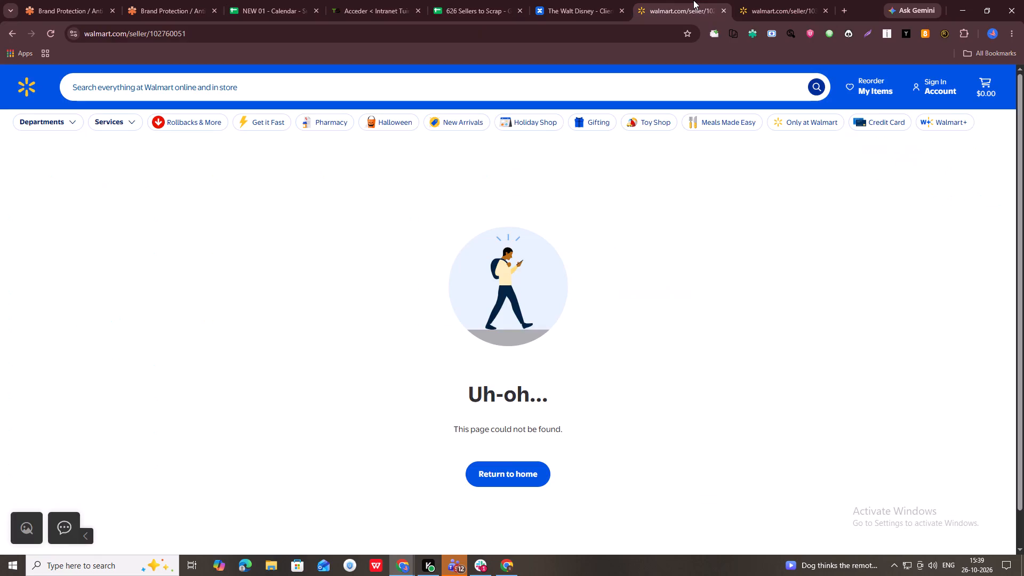
click(453, 0)
click(529, 317)
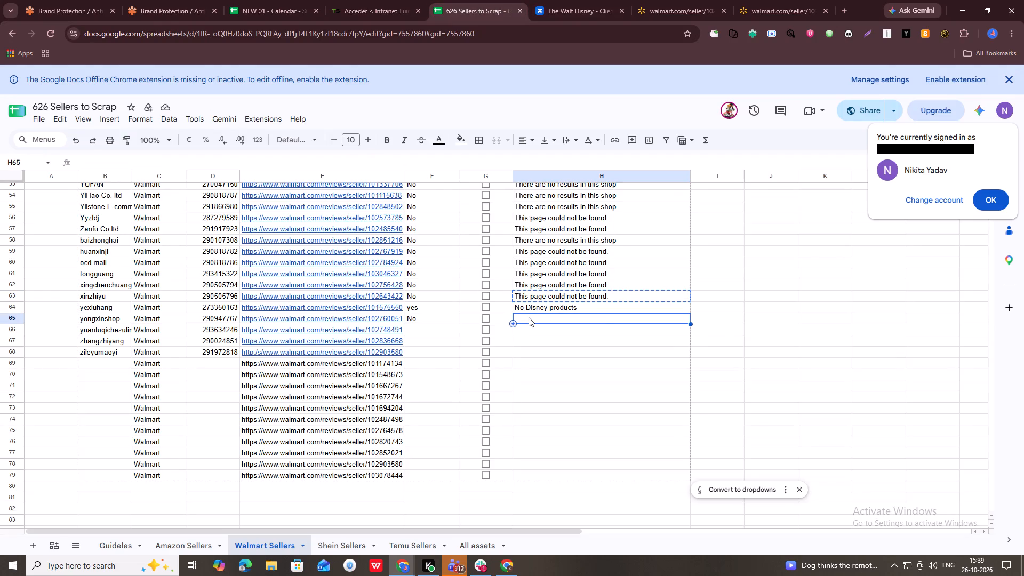
key(ctrl+v)
Open the Walmart seller page of yuantuqichezulin in the first Walmart tab using its link from row 66 of the sellers sheet.
click(401, 329)
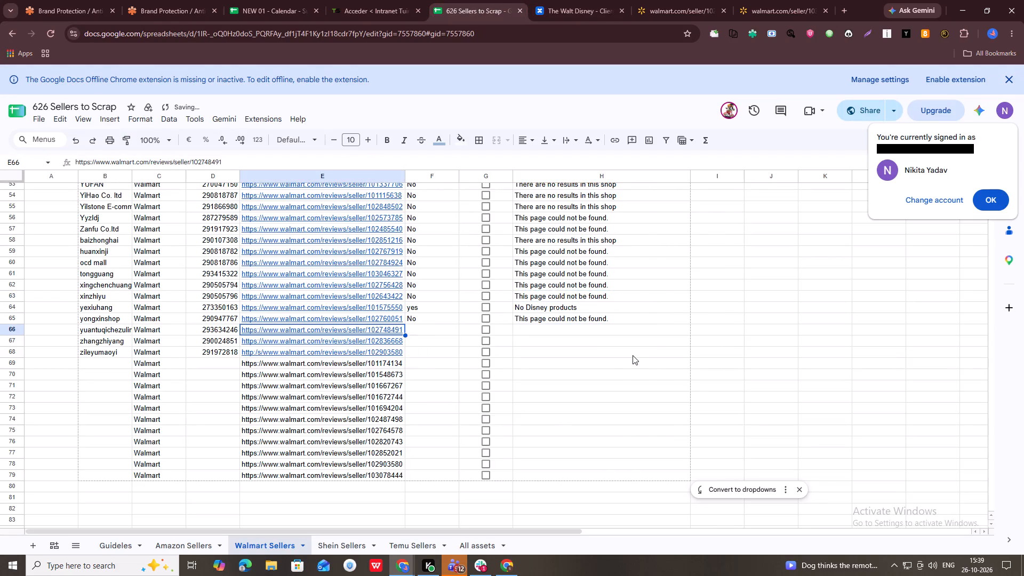
key(ctrl+c)
click(666, 0)
click(555, 40)
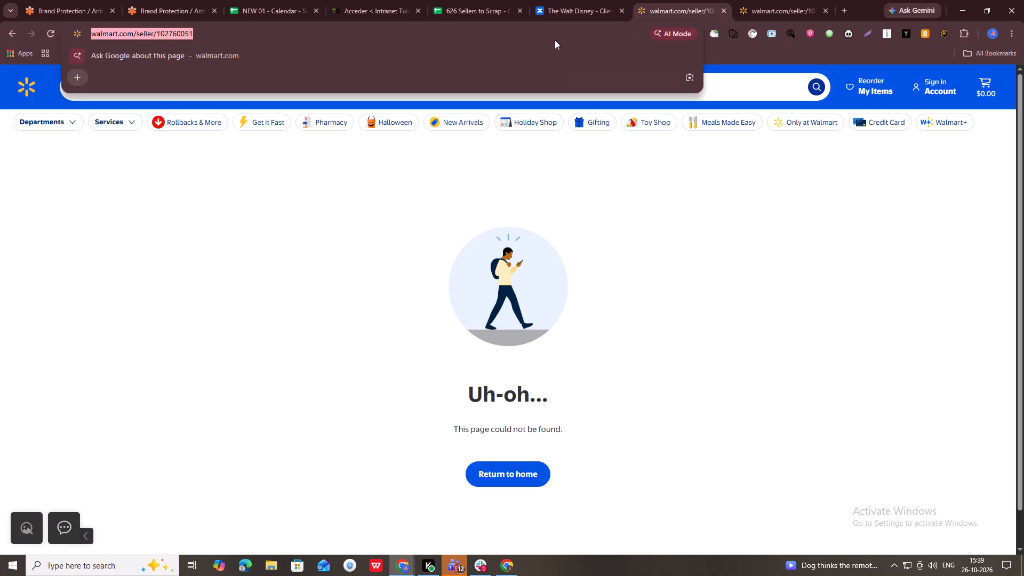
key(ctrl+v)
key(Return)
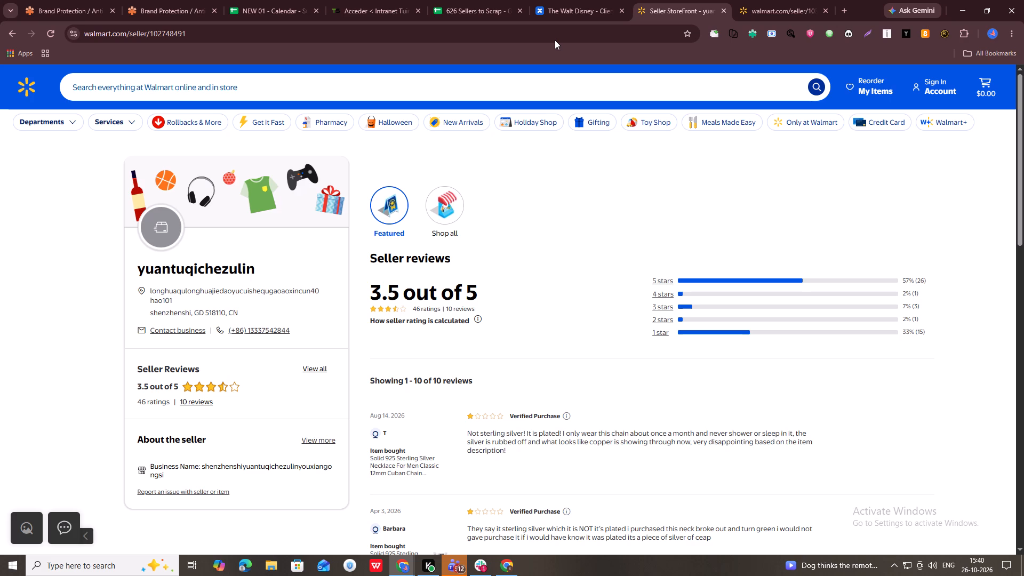
Show all of yuantuqichezulin's items and examine the listings for Disney products.
click(454, 212)
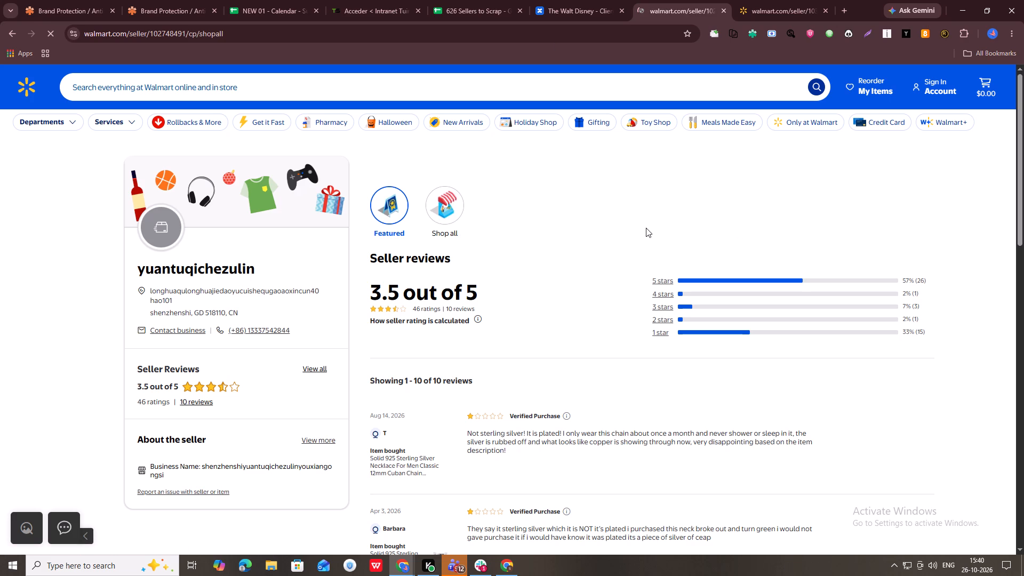
scroll(685, 370, down, 4)
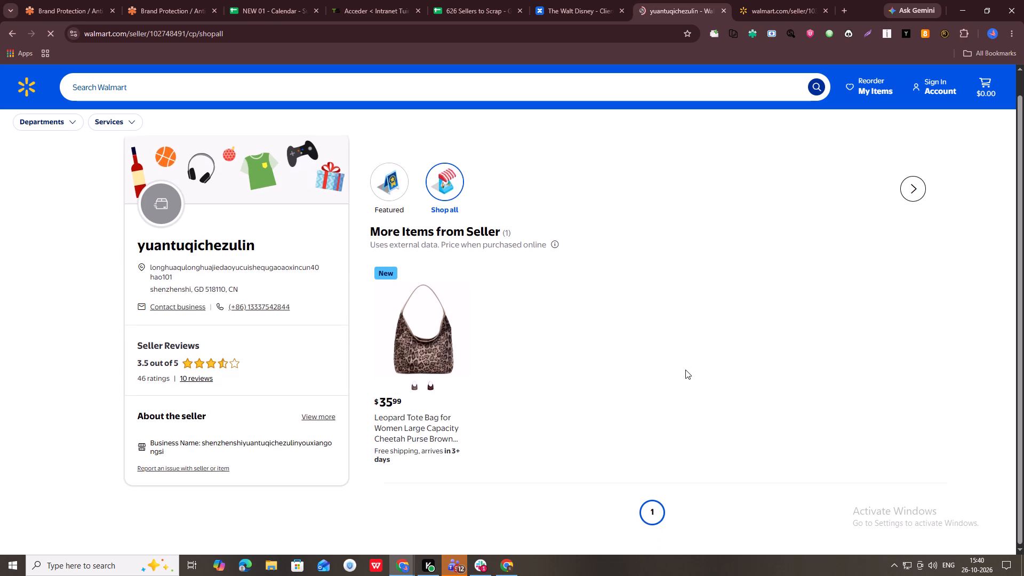
scroll(685, 370, down, 2)
scroll(685, 370, up, 4)
In yuantuqichezulin's row of 626 Sellers to Scrap, copy in availability "yes" and the note "No Disney products" from row 64.
click(455, 0)
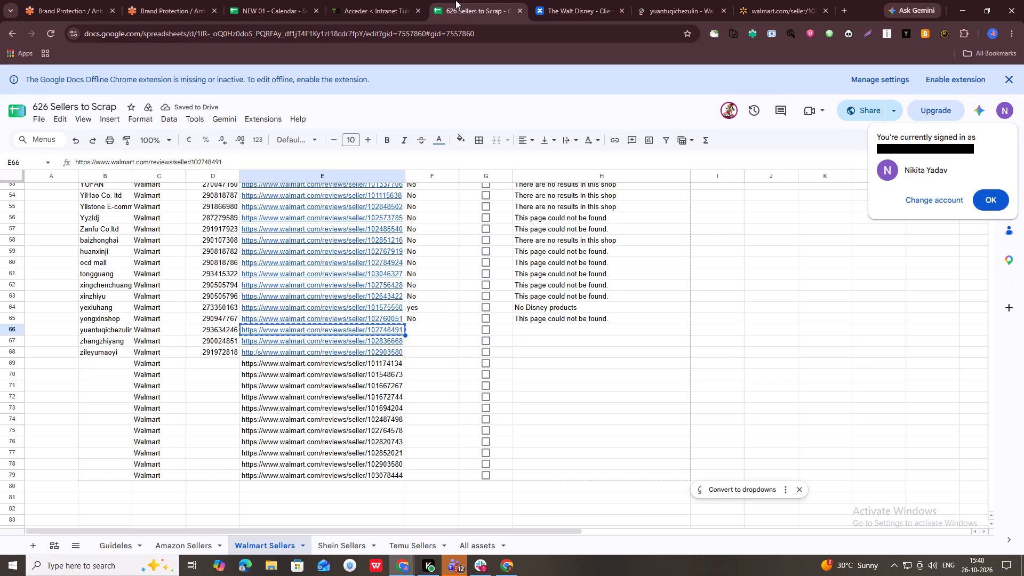
click(421, 333)
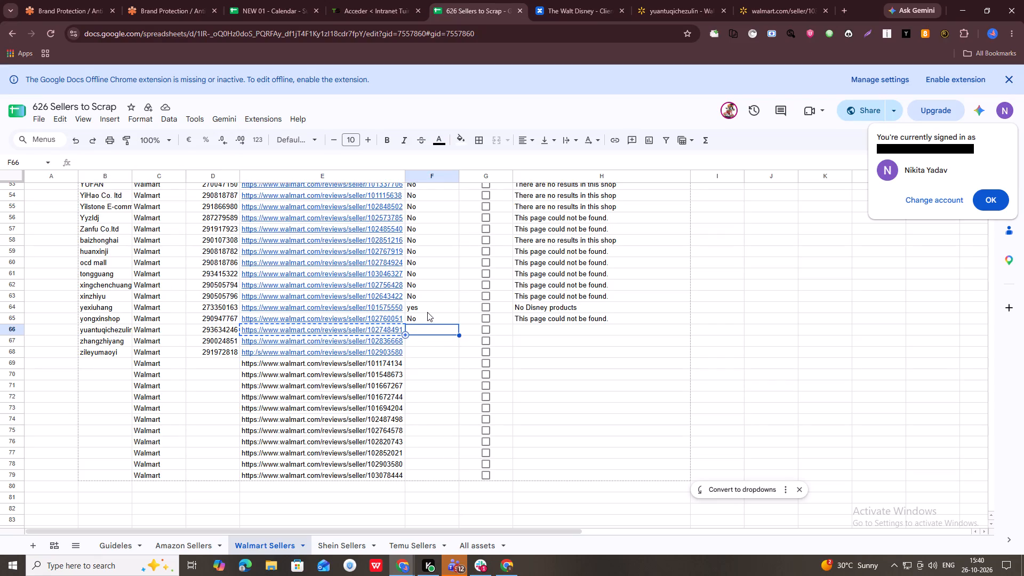
click(427, 312)
key(ctrl+c)
click(419, 329)
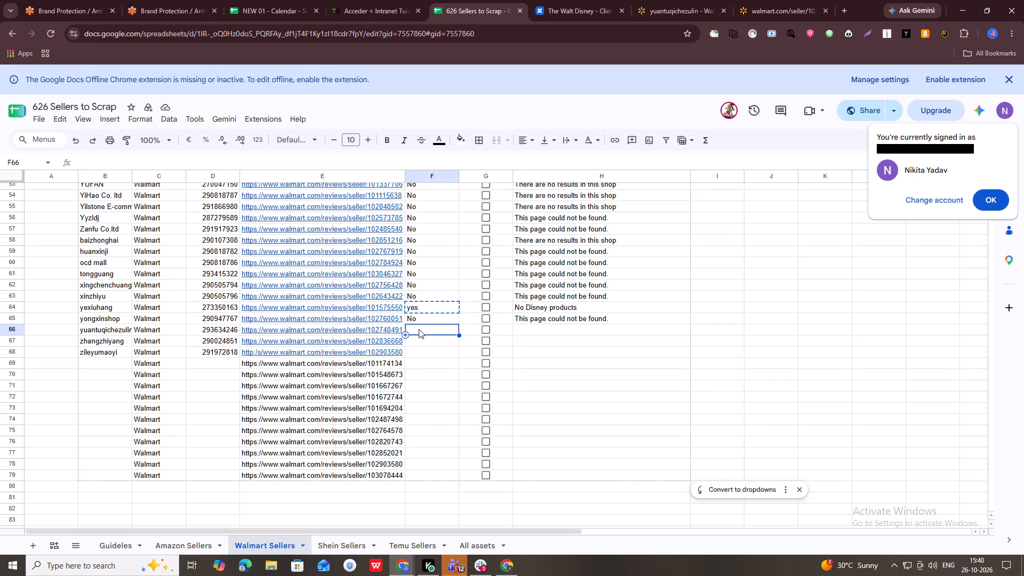
key(ctrl+v)
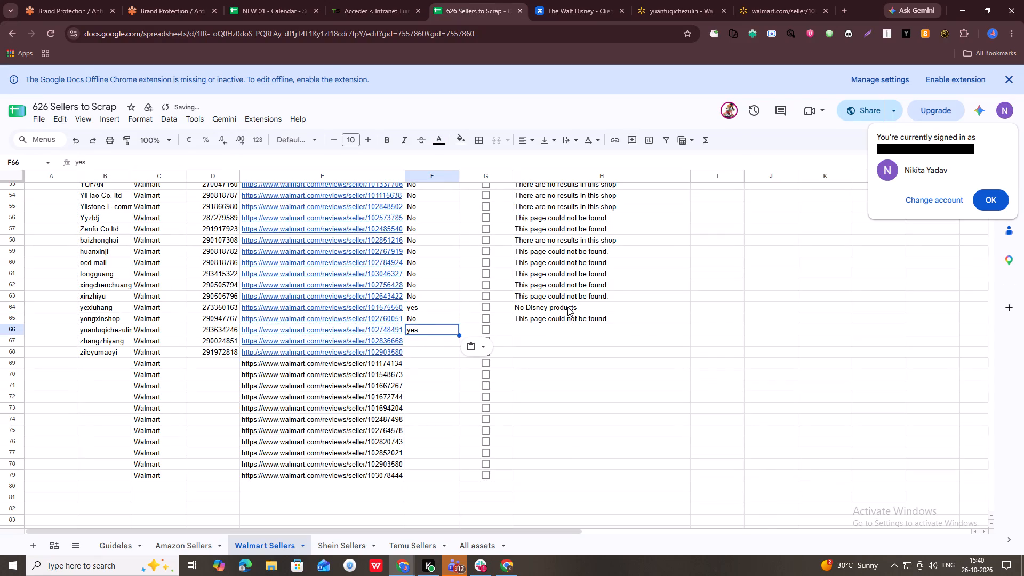
click(567, 307)
right_click(567, 307)
key(ctrl+c)
click(537, 330)
right_click(537, 330)
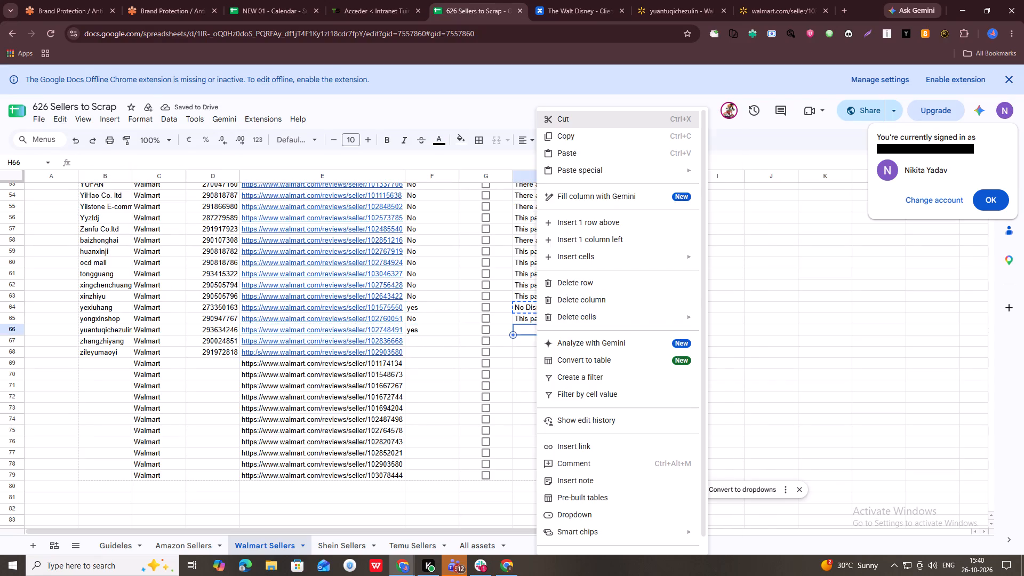
key(ctrl+v)
click(571, 375)
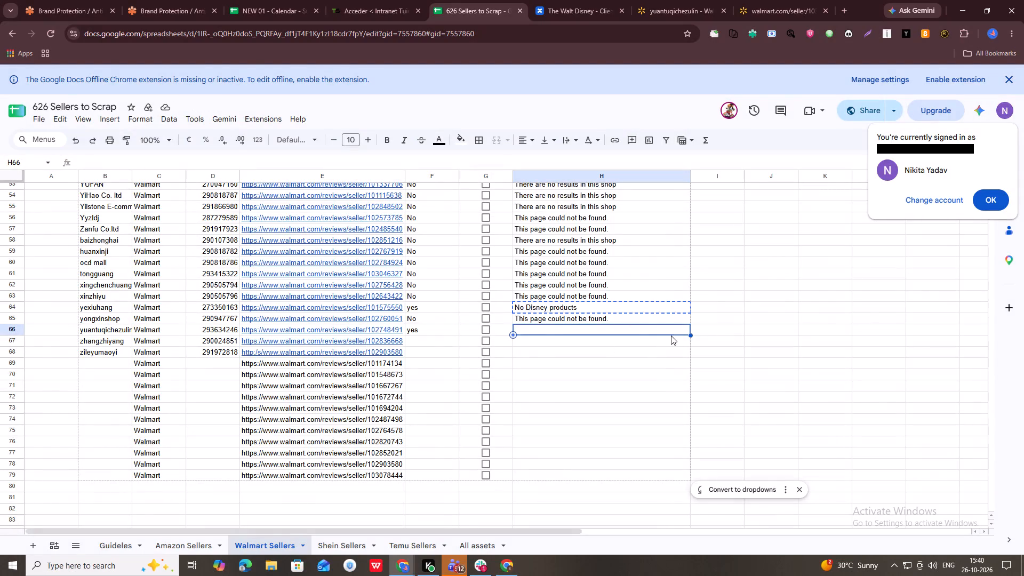
key(ctrl+v)
click(389, 340)
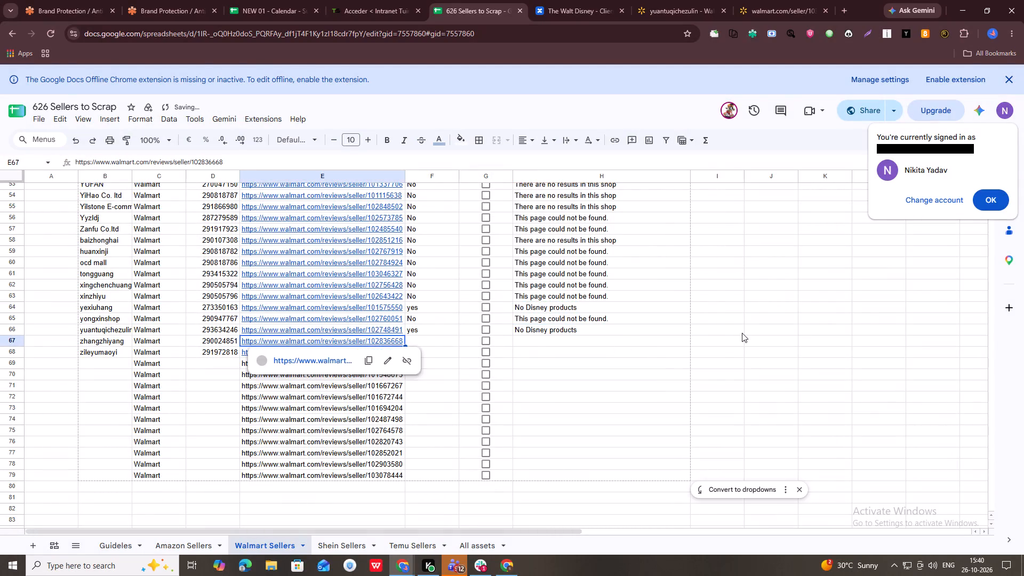
key(ctrl+c)
click(692, 0)
click(503, 35)
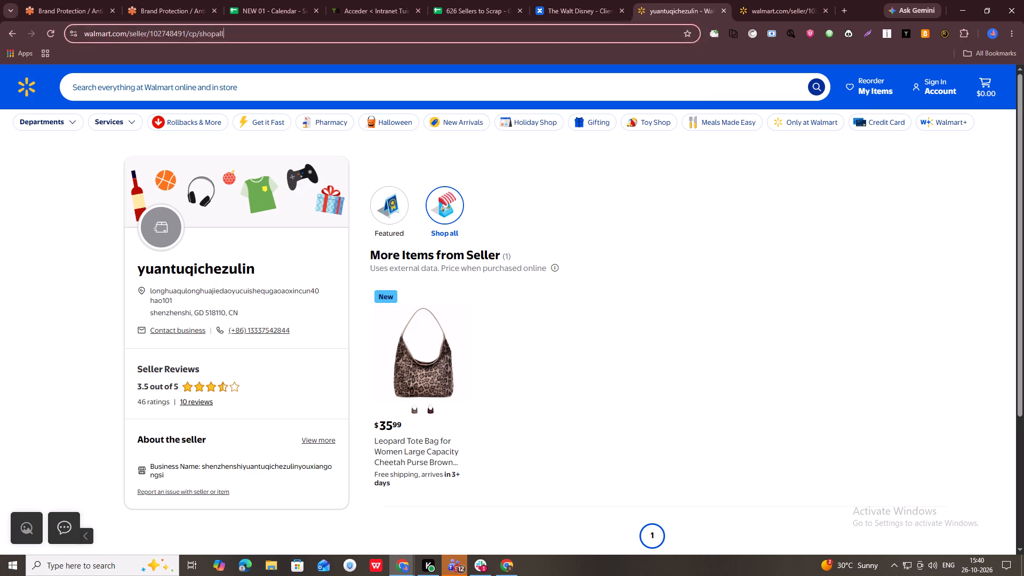
key(ctrl+v)
key(Return)
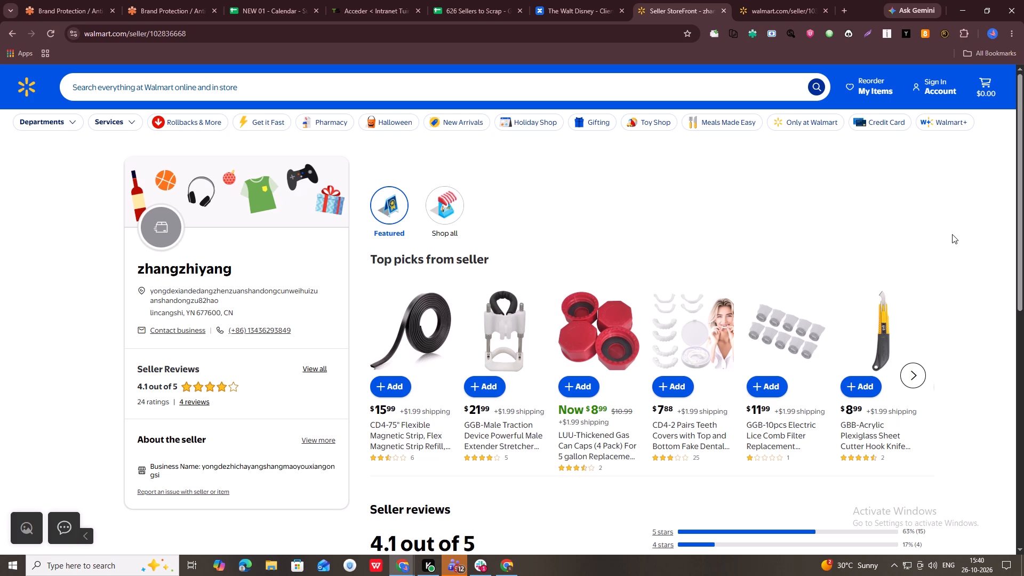
click(447, 203)
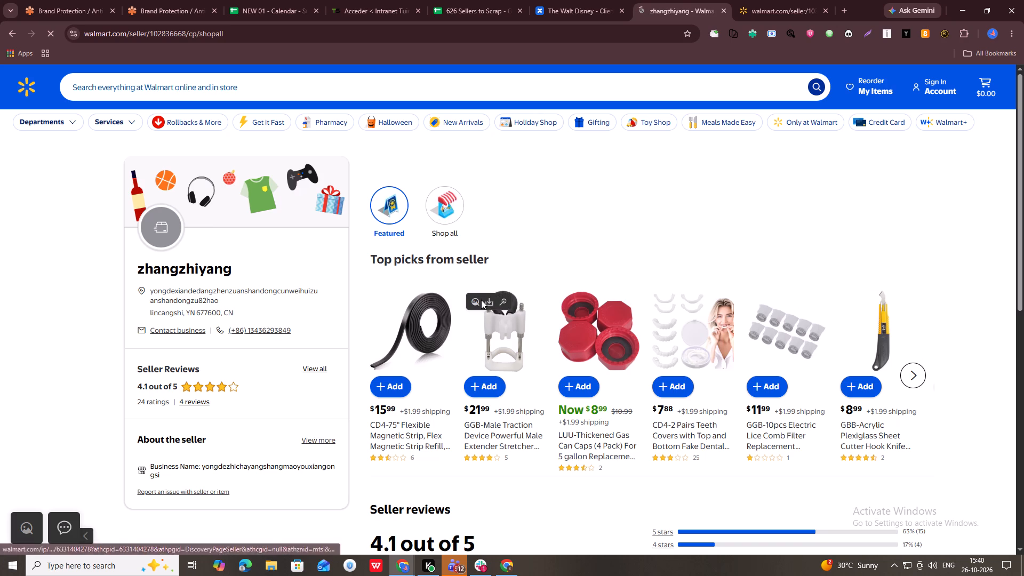
scroll(783, 363, down, 2)
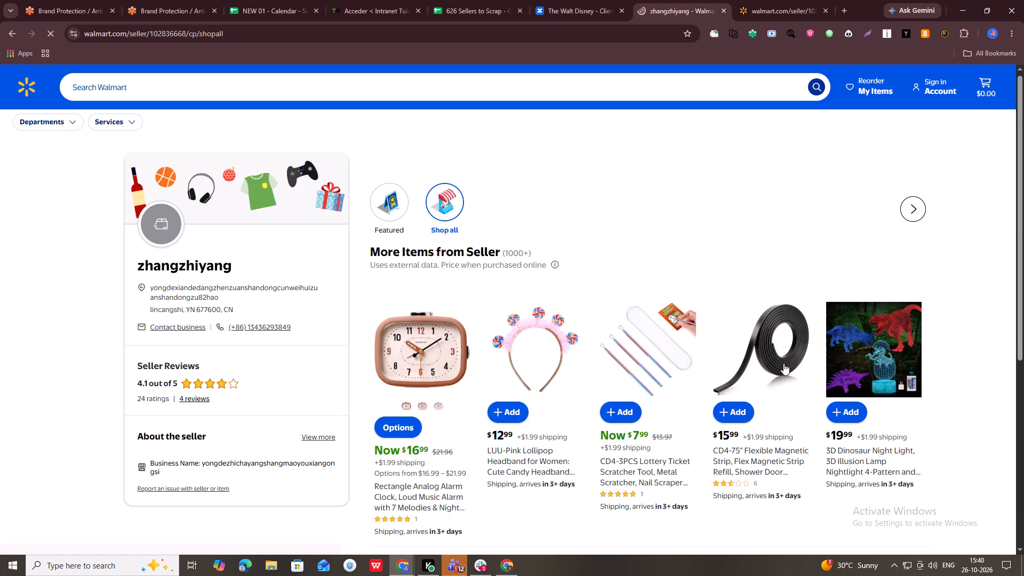
scroll(783, 363, down, 9)
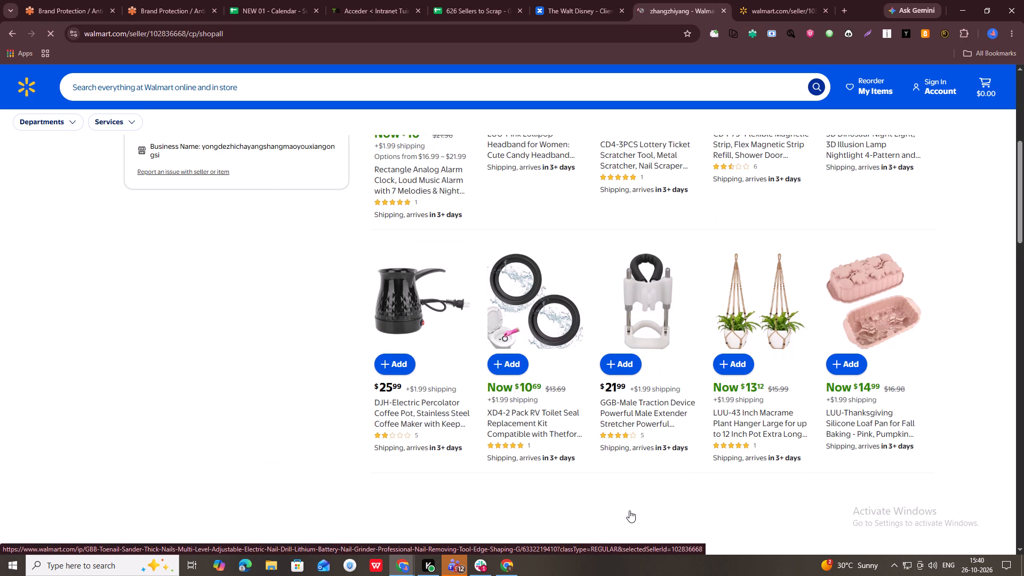
scroll(838, 309, down, 7)
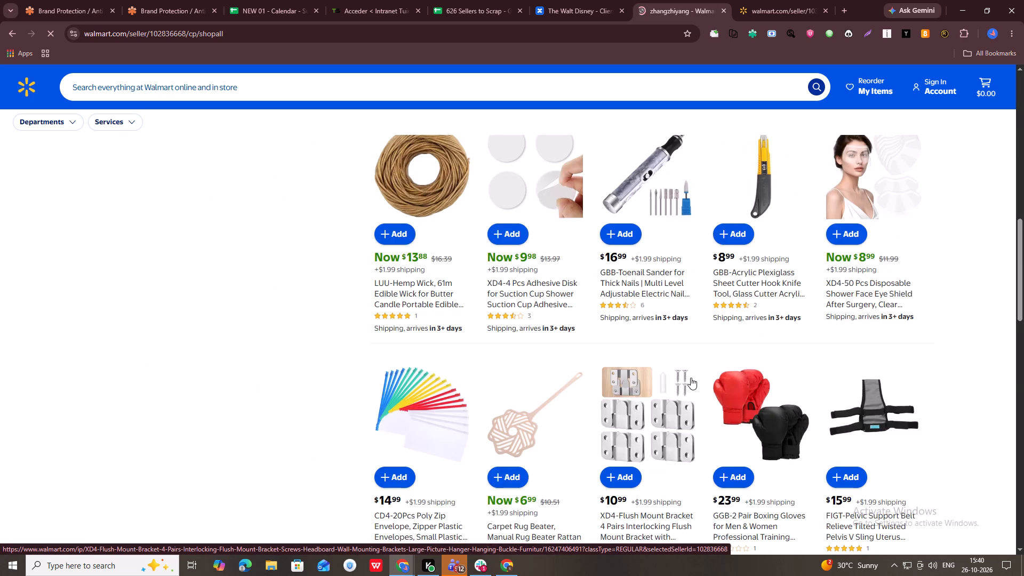
scroll(699, 369, down, 18)
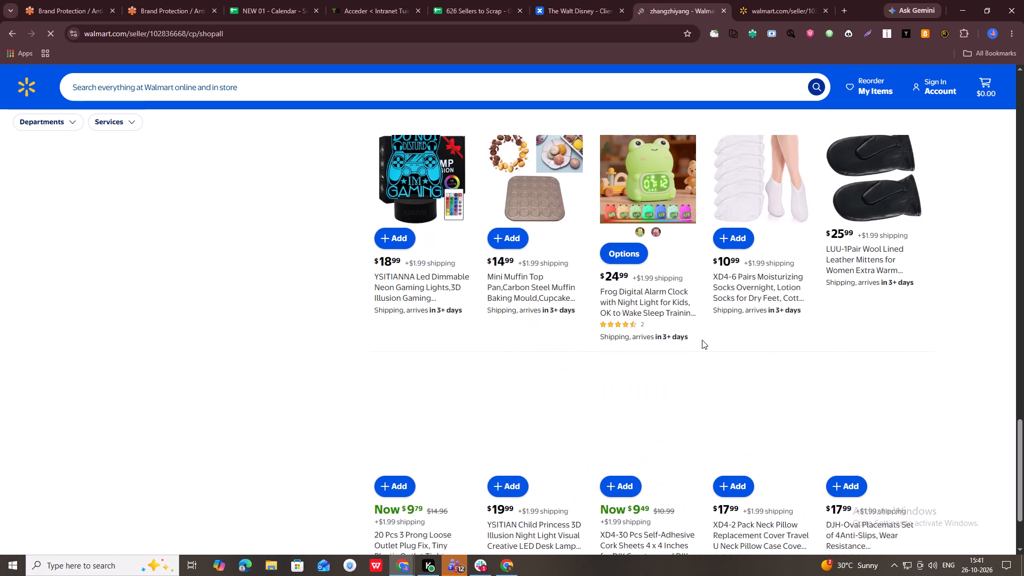
scroll(795, 310, down, 6)
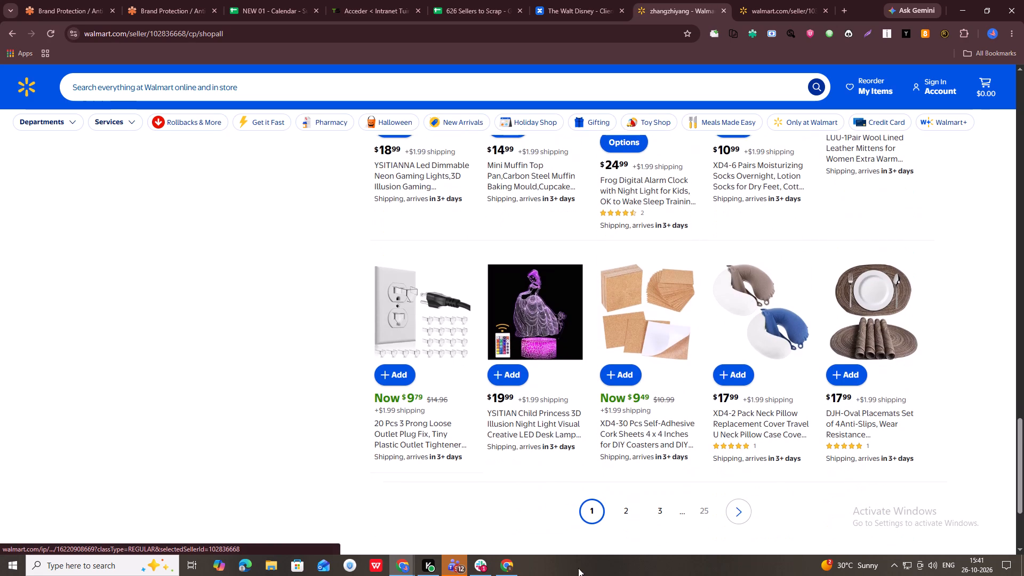
click(622, 511)
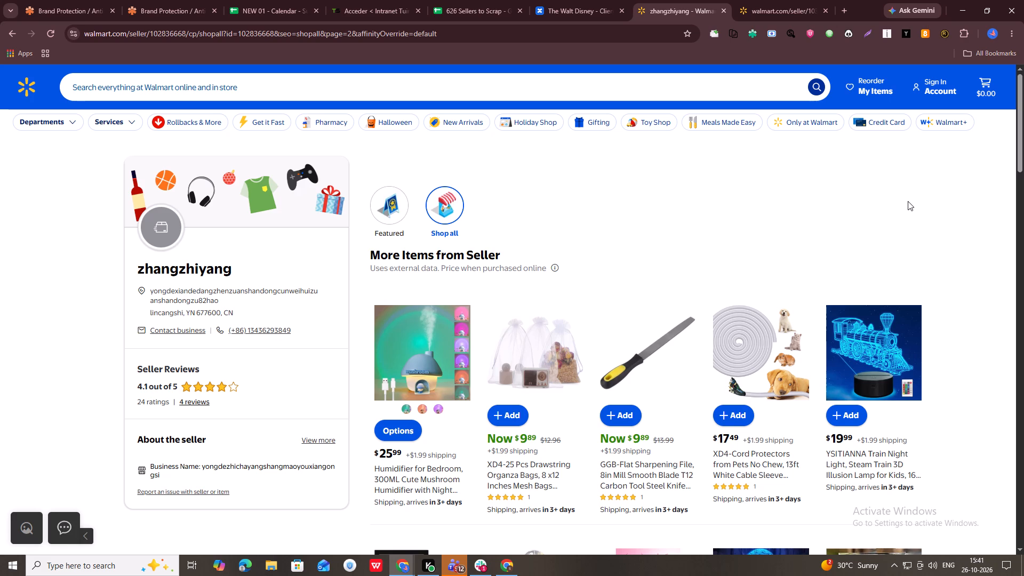
scroll(847, 341, down, 5)
scroll(914, 381, down, 5)
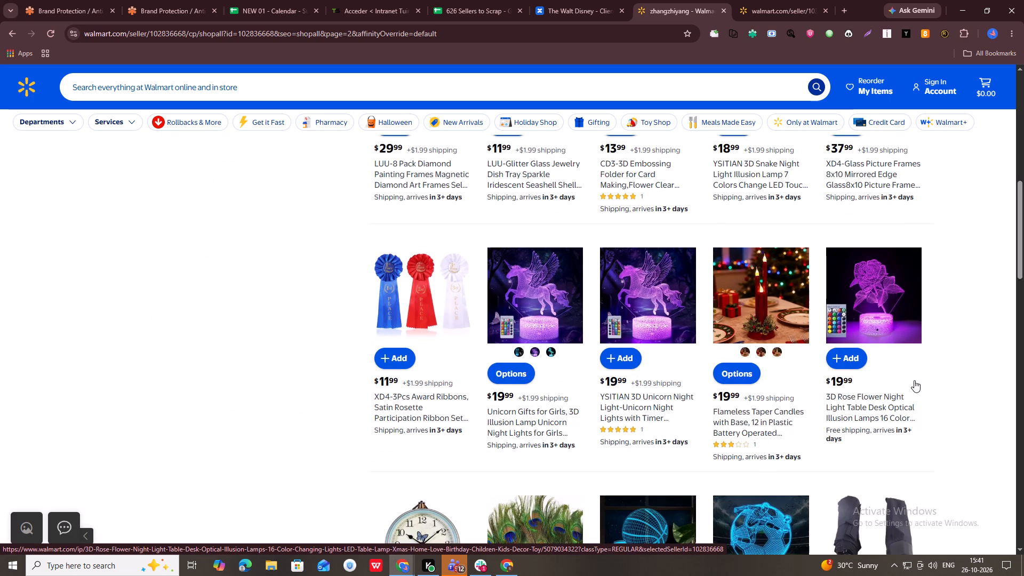
scroll(765, 411, down, 6)
scroll(740, 368, down, 5)
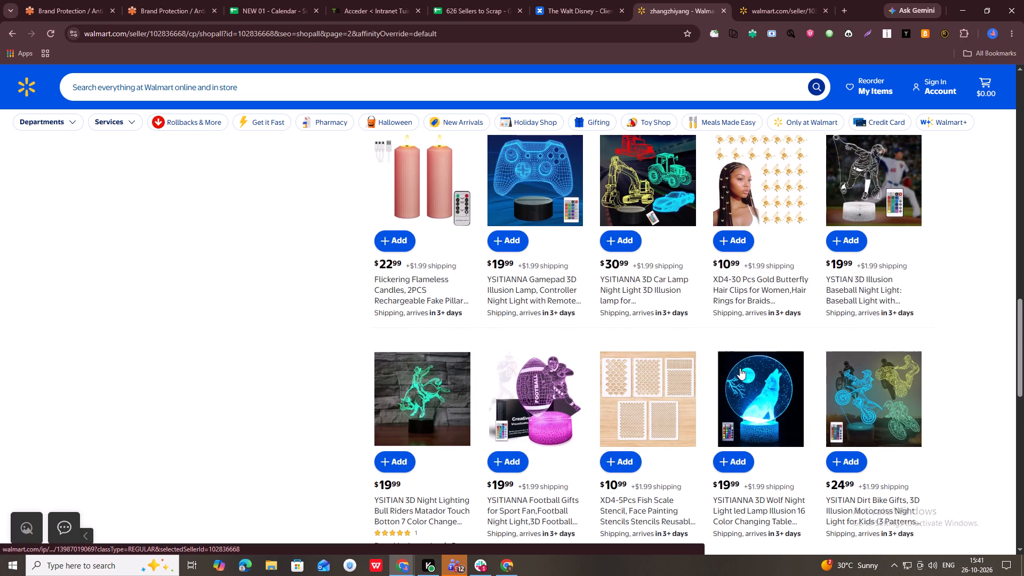
scroll(717, 357, down, 5)
scroll(973, 326, down, 5)
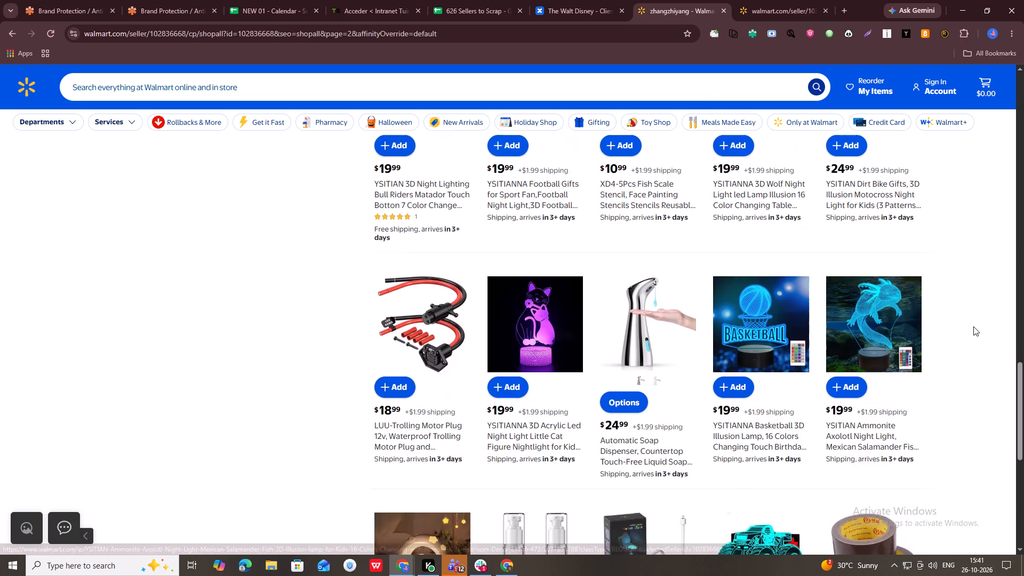
scroll(1023, 385, down, 6)
click(664, 355)
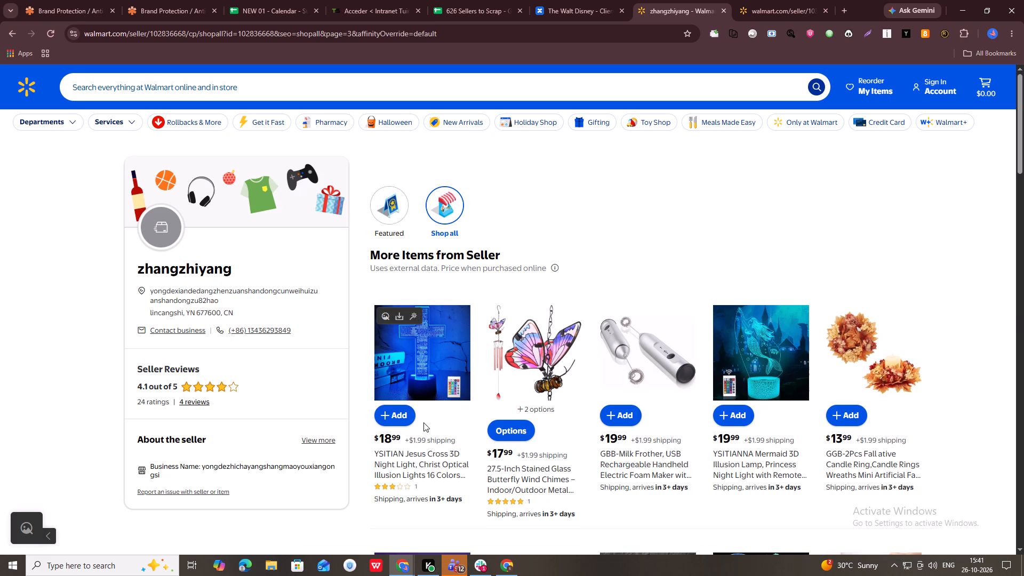
scroll(847, 417, down, 10)
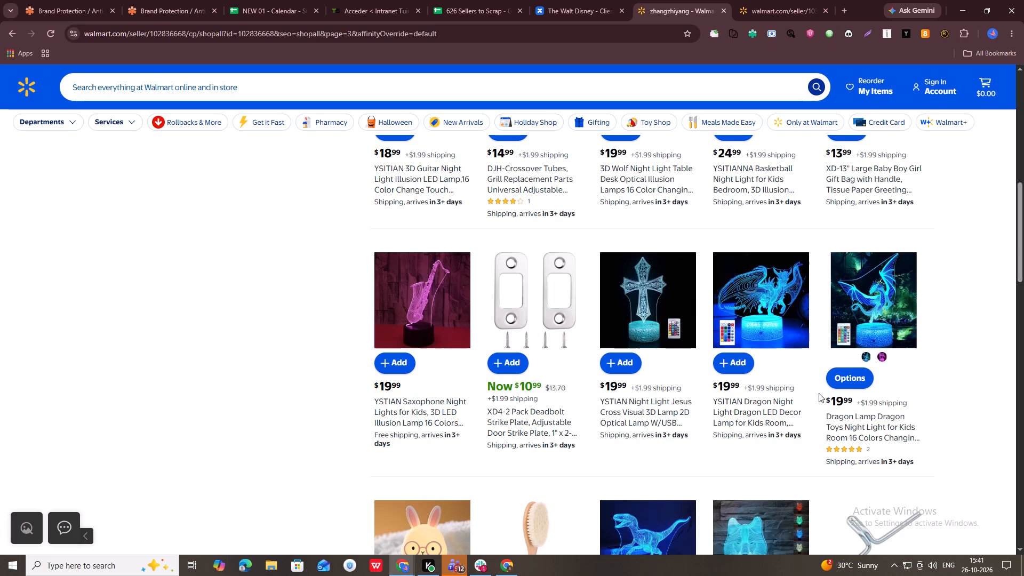
scroll(692, 426, down, 5)
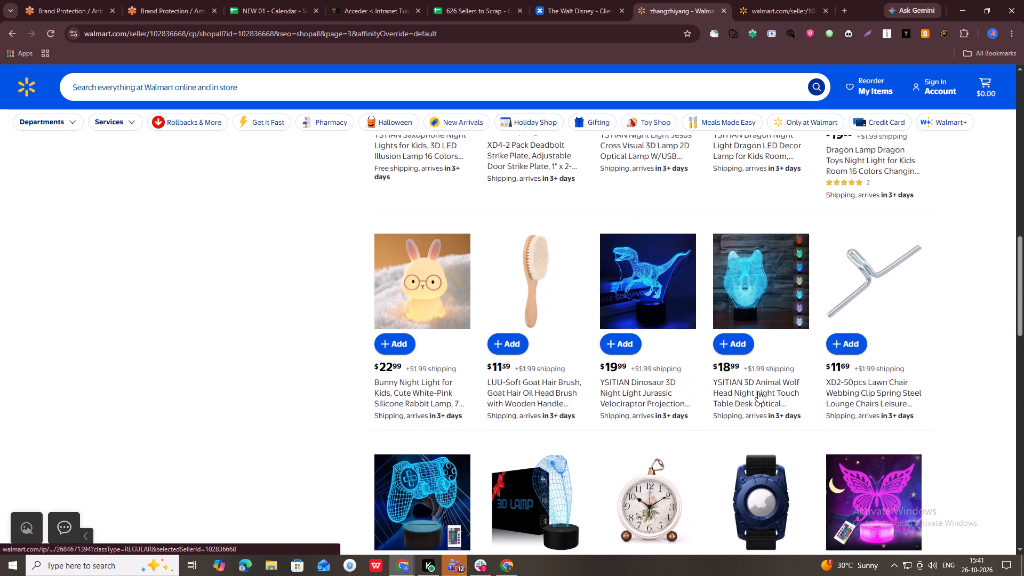
scroll(775, 386, down, 5)
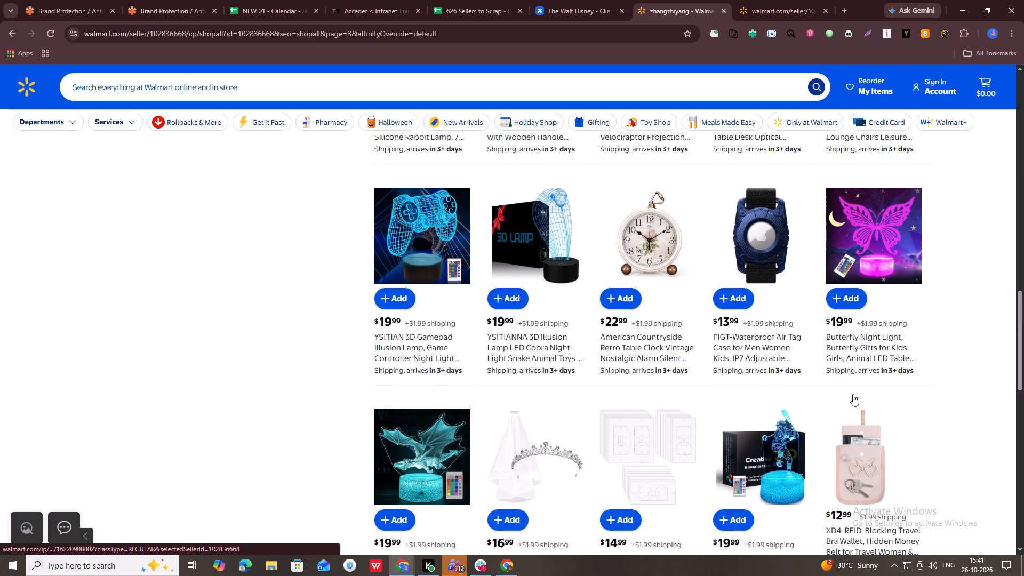
scroll(853, 394, down, 12)
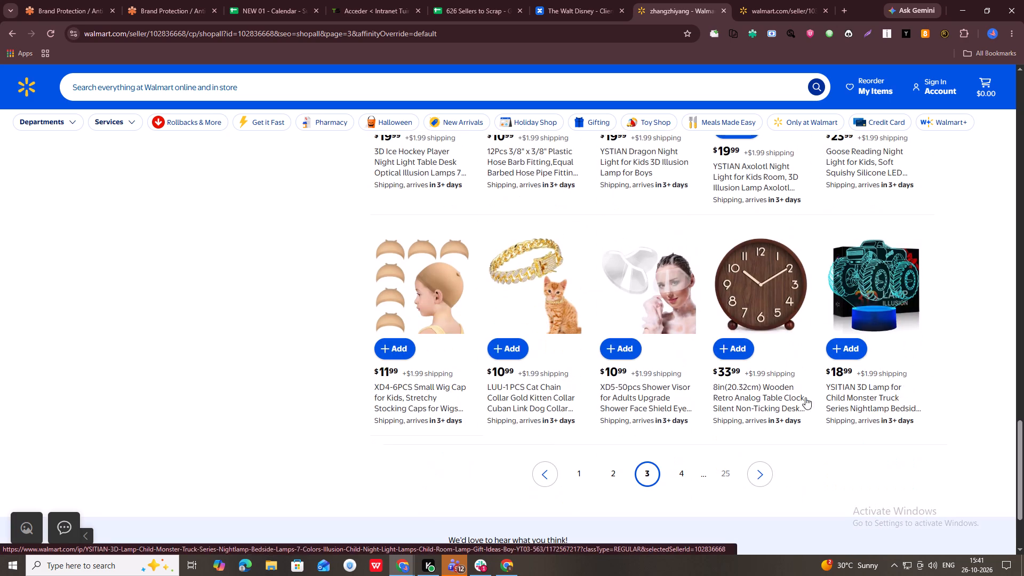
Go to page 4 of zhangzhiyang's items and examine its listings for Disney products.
click(683, 469)
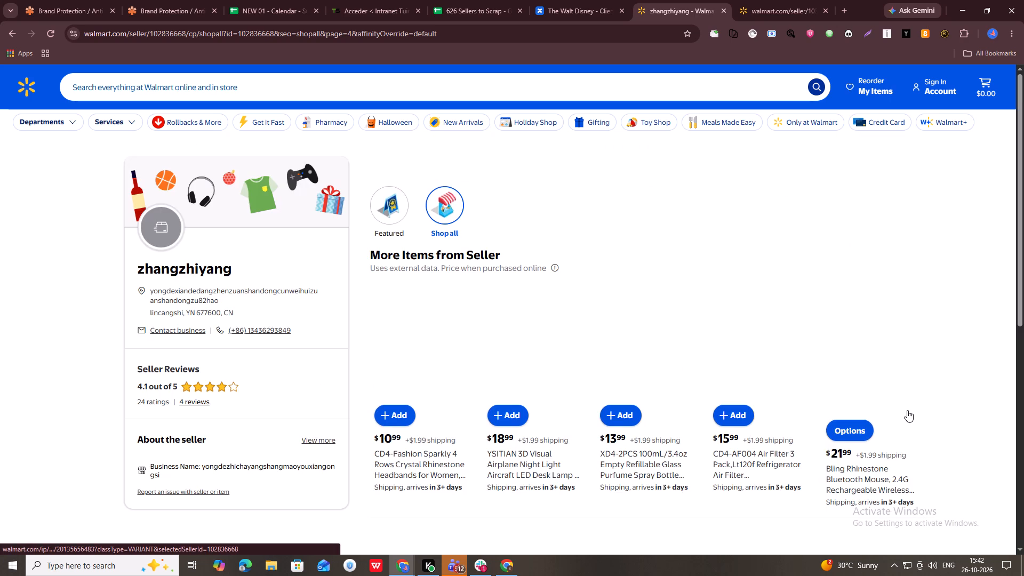
scroll(878, 491, down, 6)
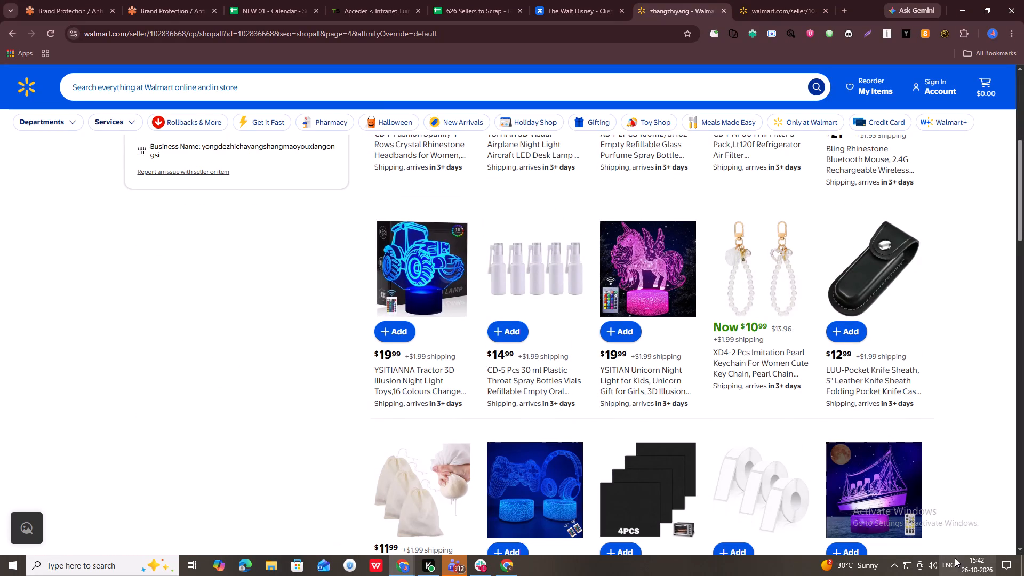
scroll(863, 419, down, 6)
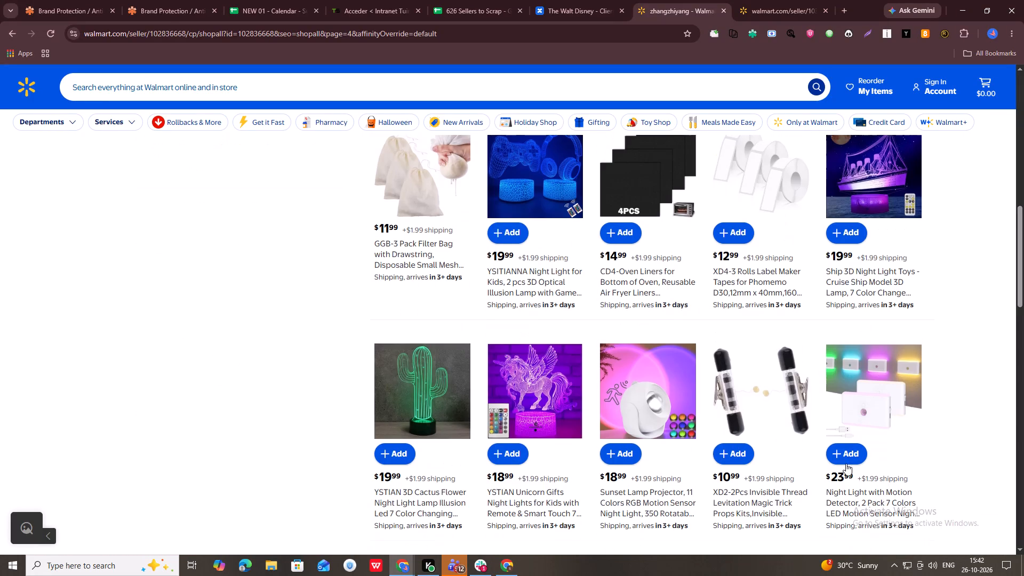
scroll(829, 443, down, 6)
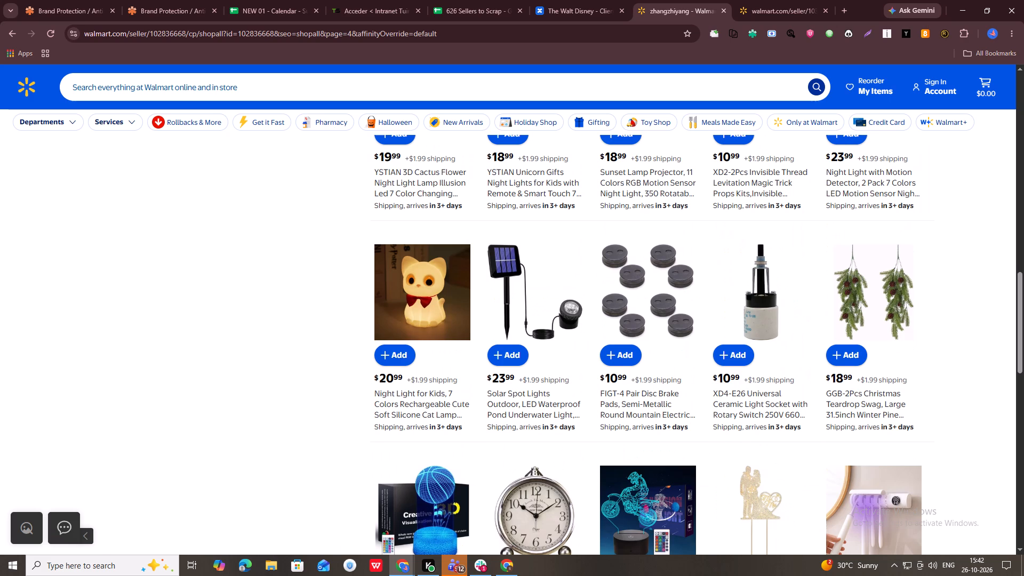
scroll(779, 426, down, 18)
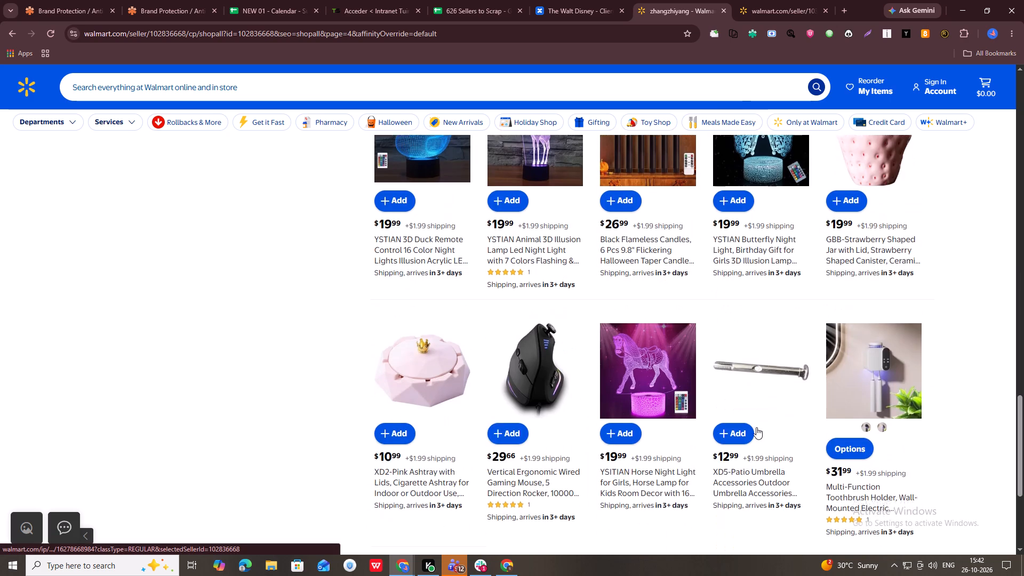
click(690, 354)
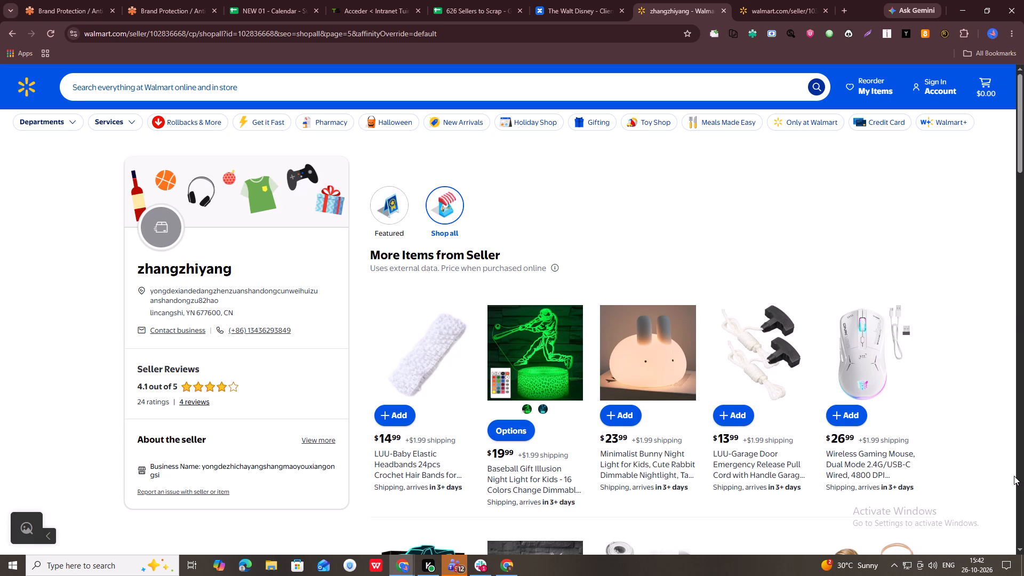
scroll(861, 443, down, 7)
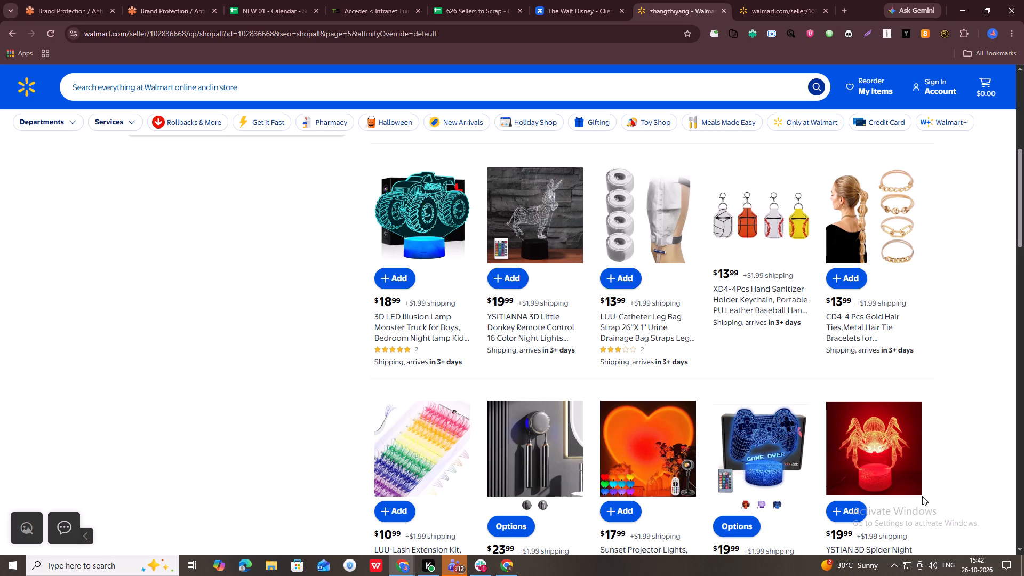
scroll(922, 496, down, 12)
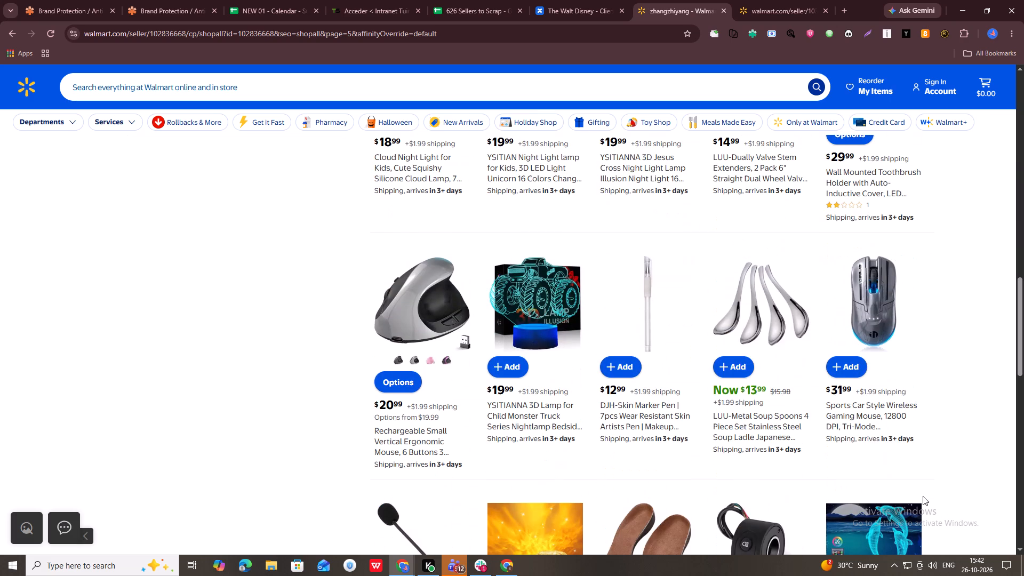
scroll(923, 496, down, 7)
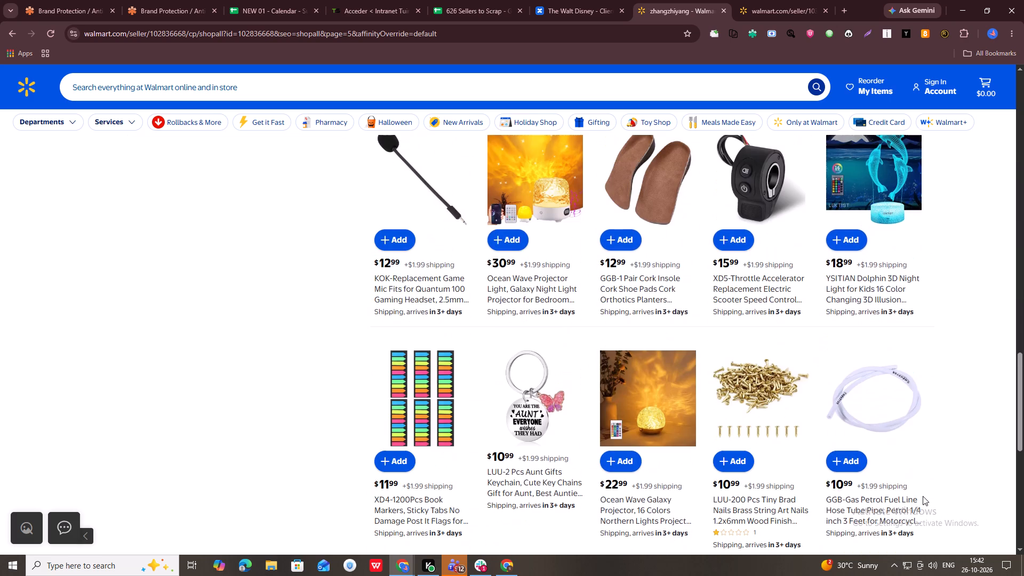
scroll(923, 496, down, 6)
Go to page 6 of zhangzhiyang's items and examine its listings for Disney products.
click(689, 500)
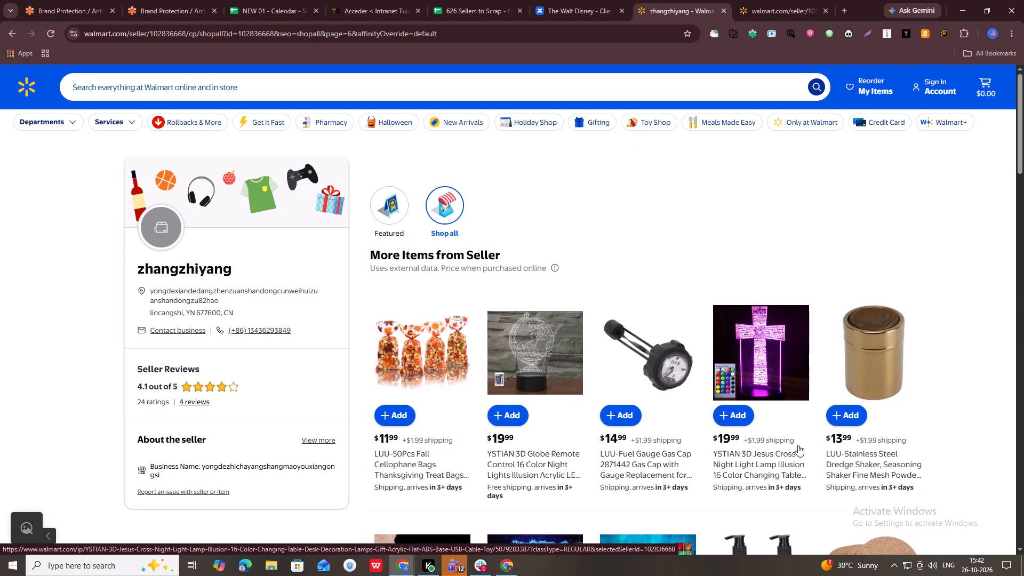
scroll(726, 420, down, 6)
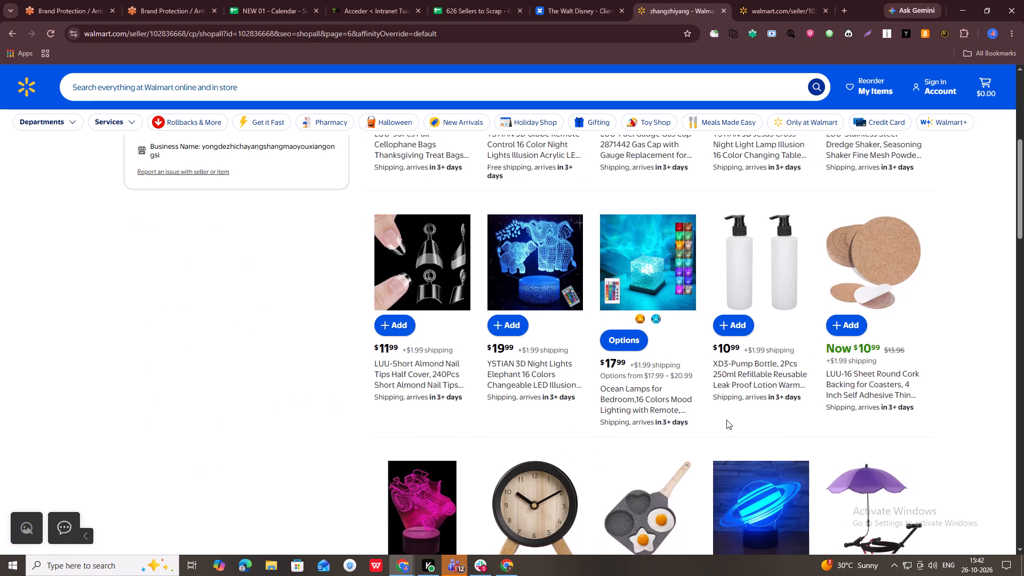
scroll(726, 420, down, 8)
scroll(726, 420, down, 13)
scroll(747, 386, down, 13)
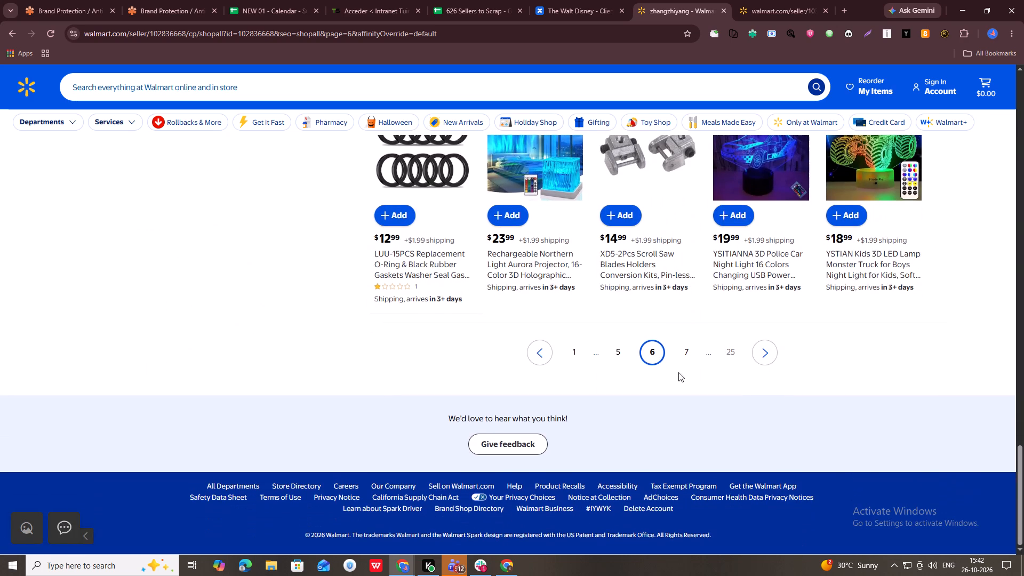
click(688, 349)
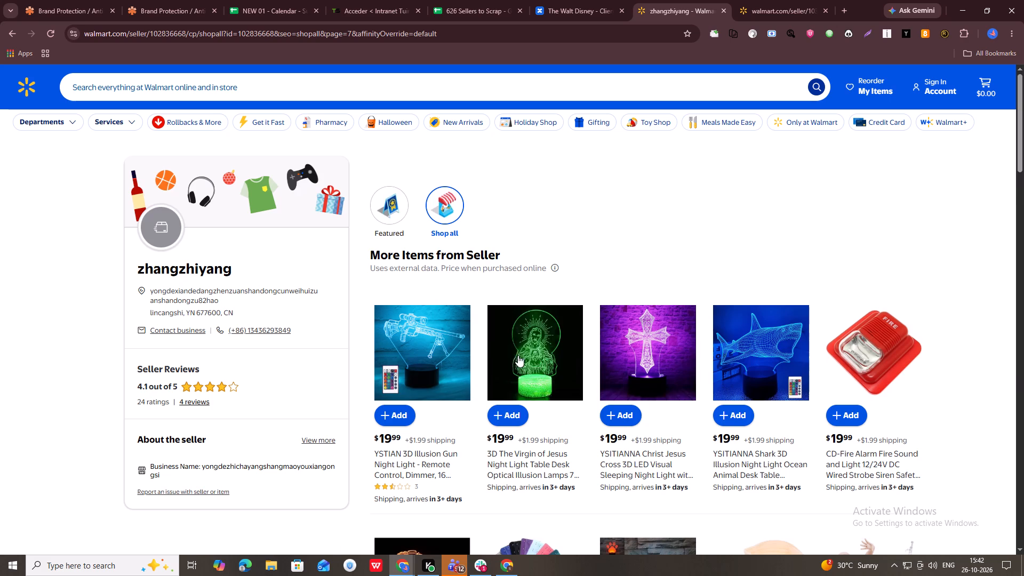
scroll(741, 378, down, 17)
scroll(739, 373, down, 16)
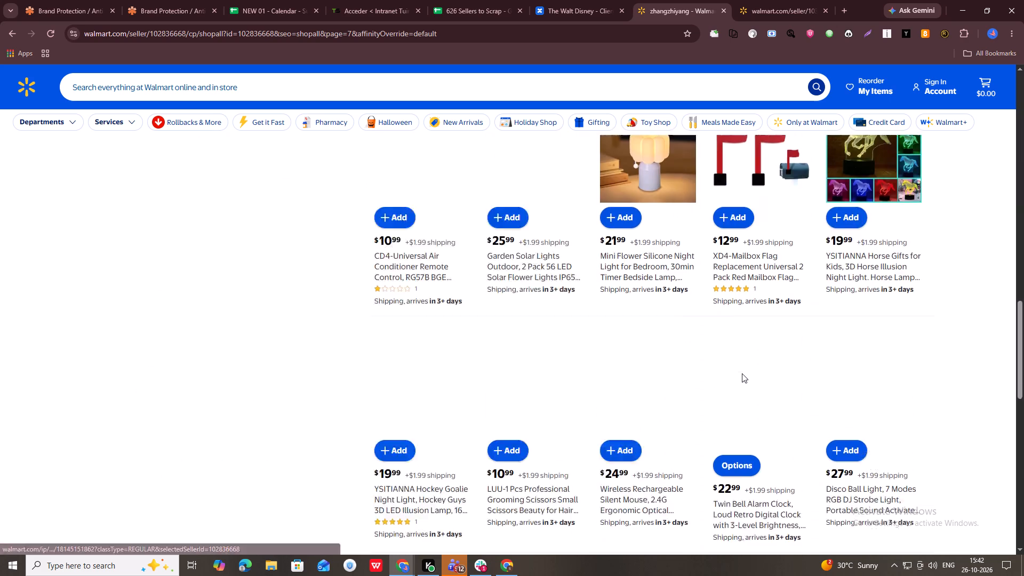
scroll(742, 371, down, 9)
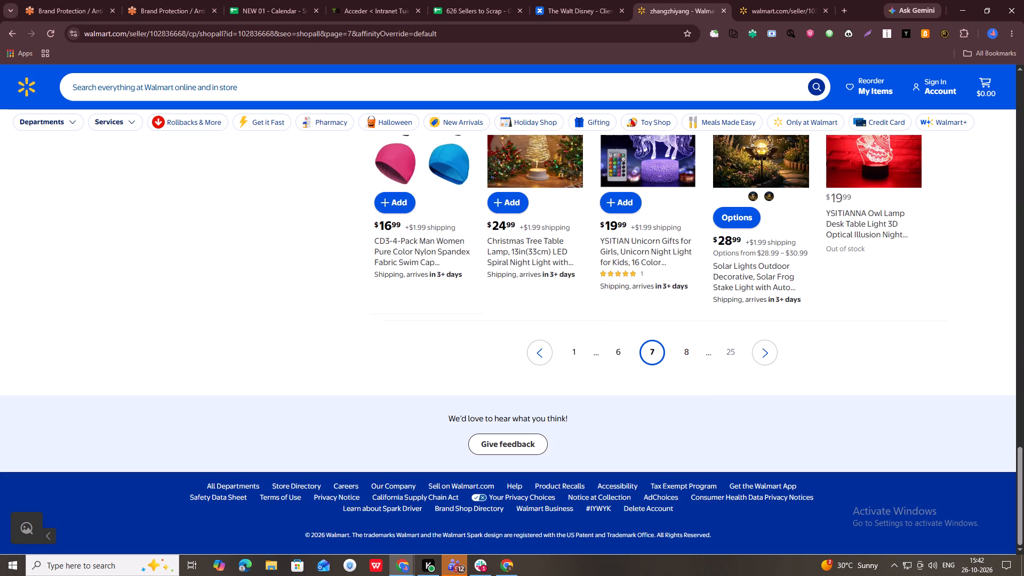
click(733, 351)
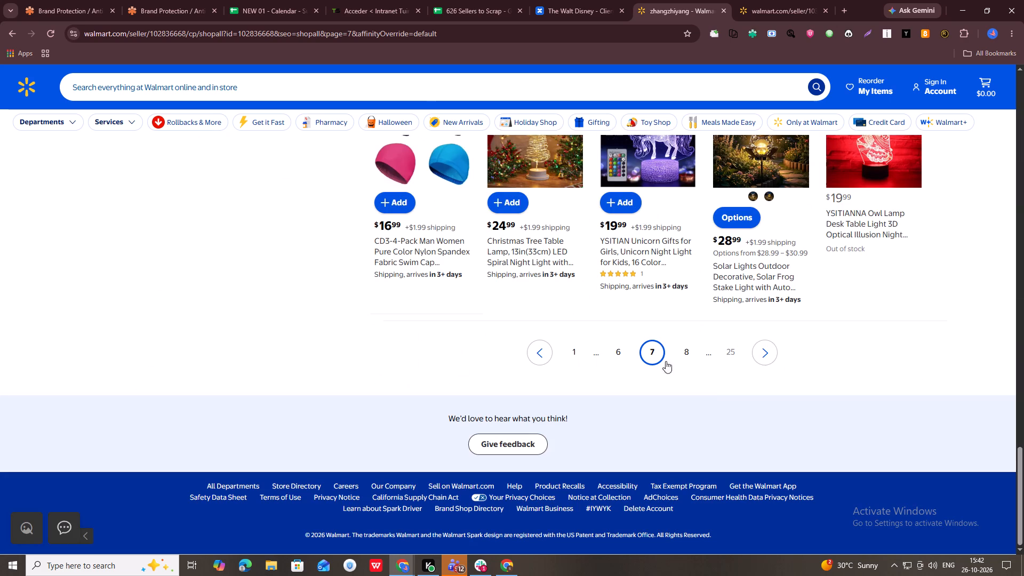
click(685, 349)
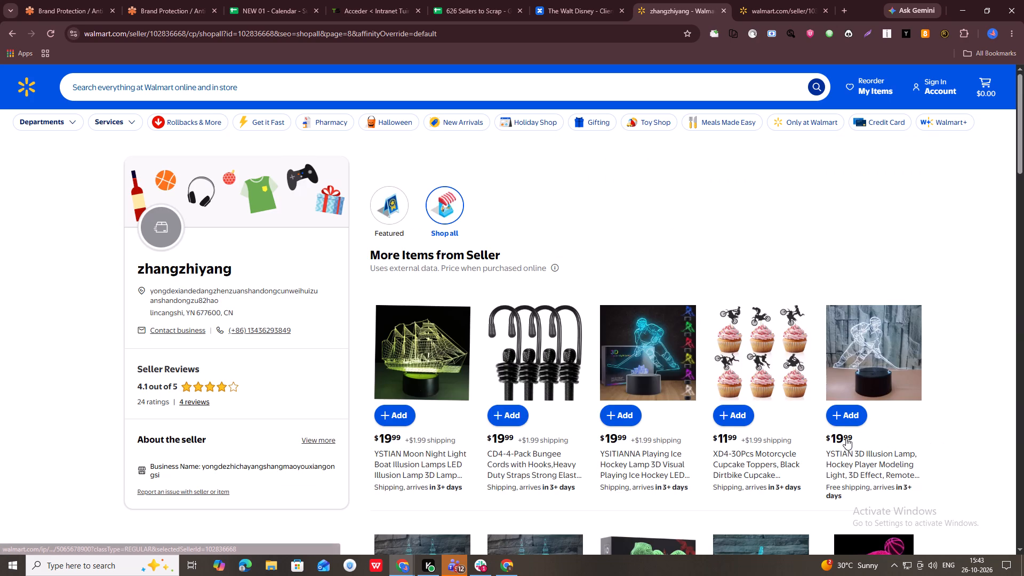
scroll(846, 438, down, 12)
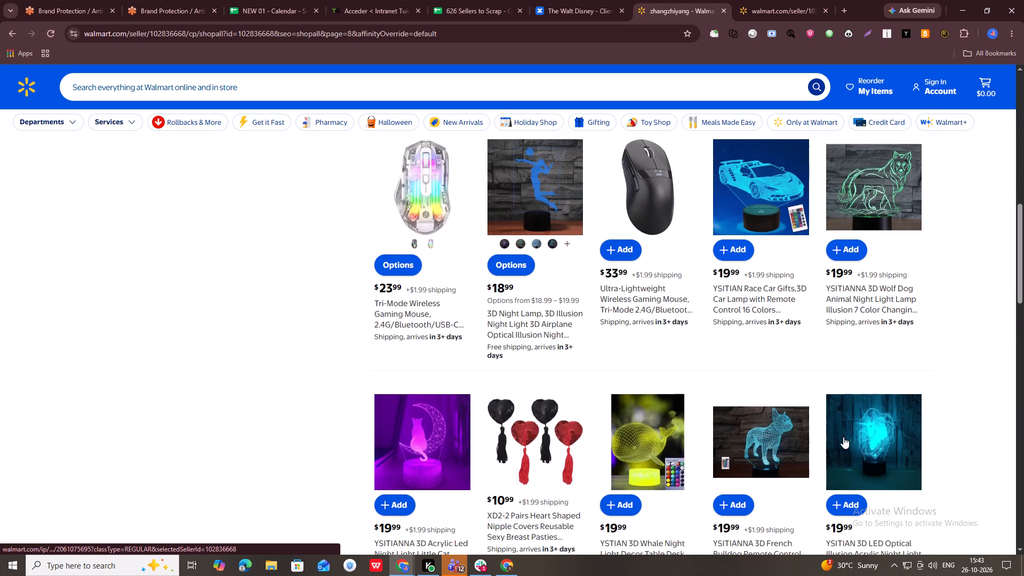
scroll(801, 459, down, 6)
scroll(679, 471, down, 6)
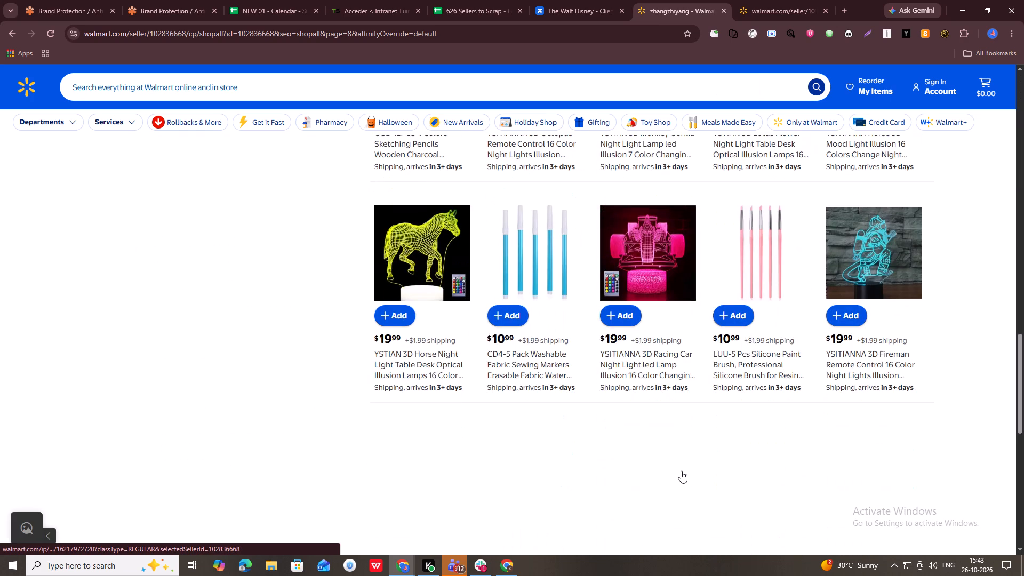
scroll(681, 471, down, 12)
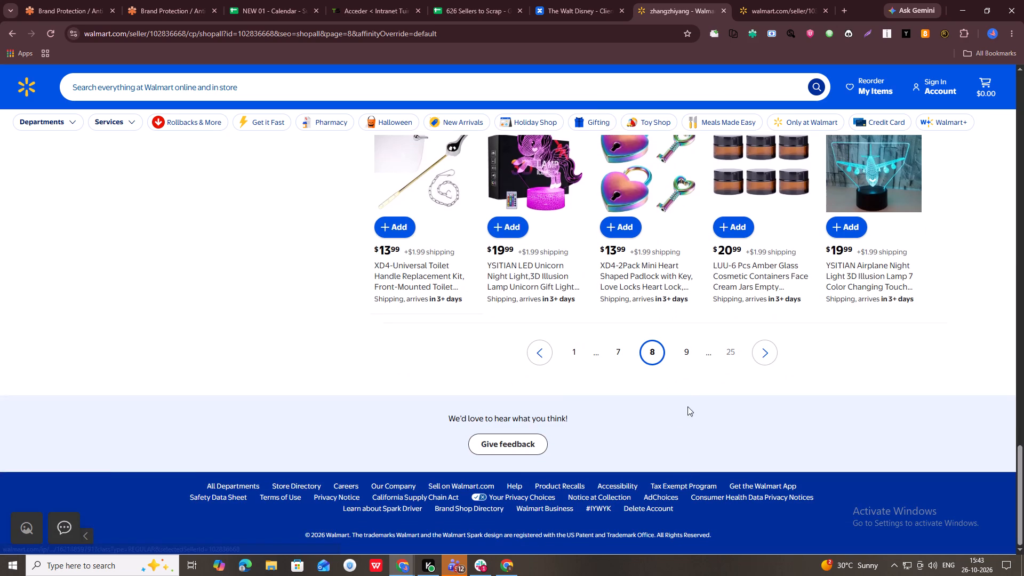
click(681, 357)
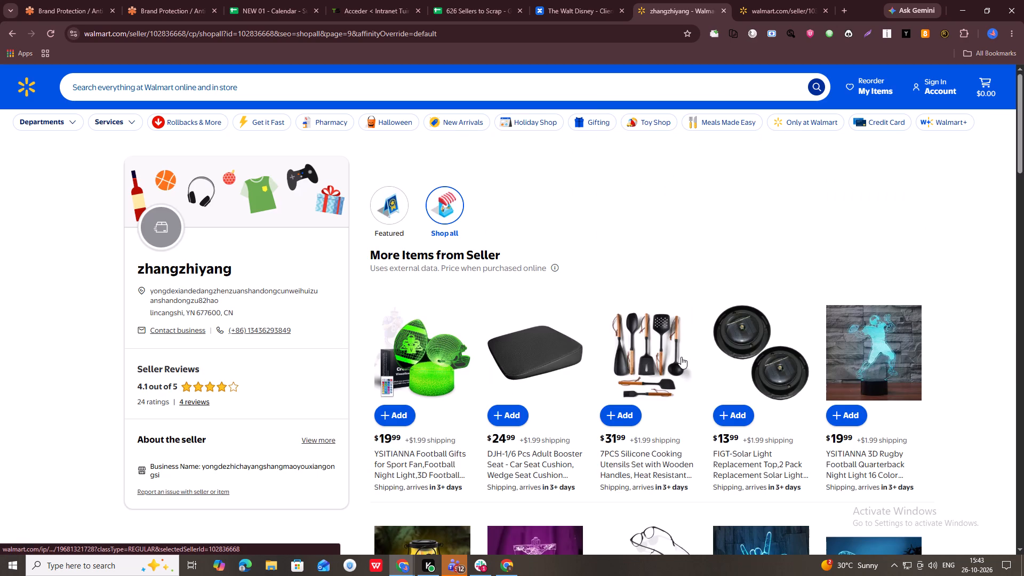
scroll(681, 357, down, 7)
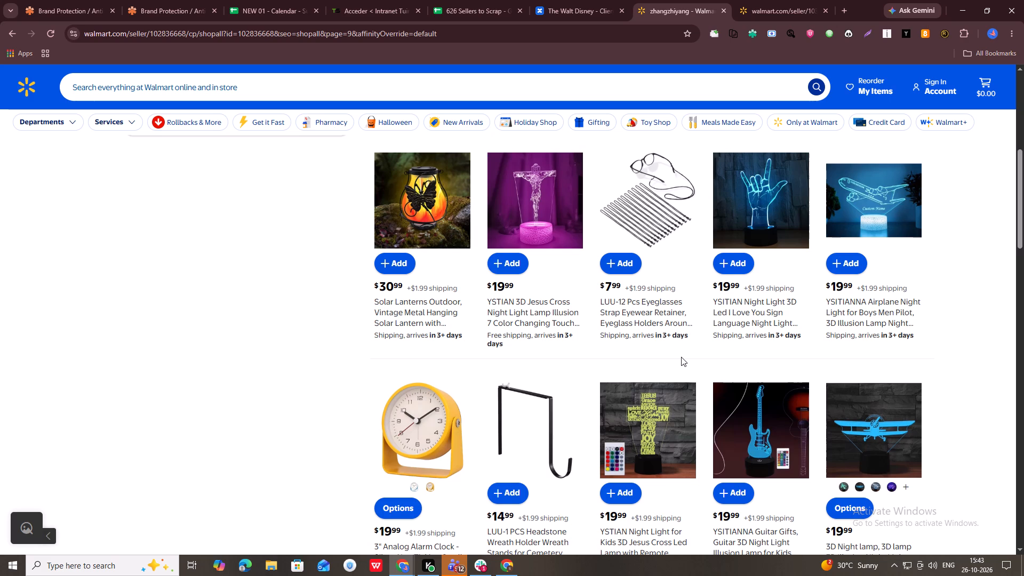
scroll(681, 357, down, 7)
scroll(945, 315, down, 3)
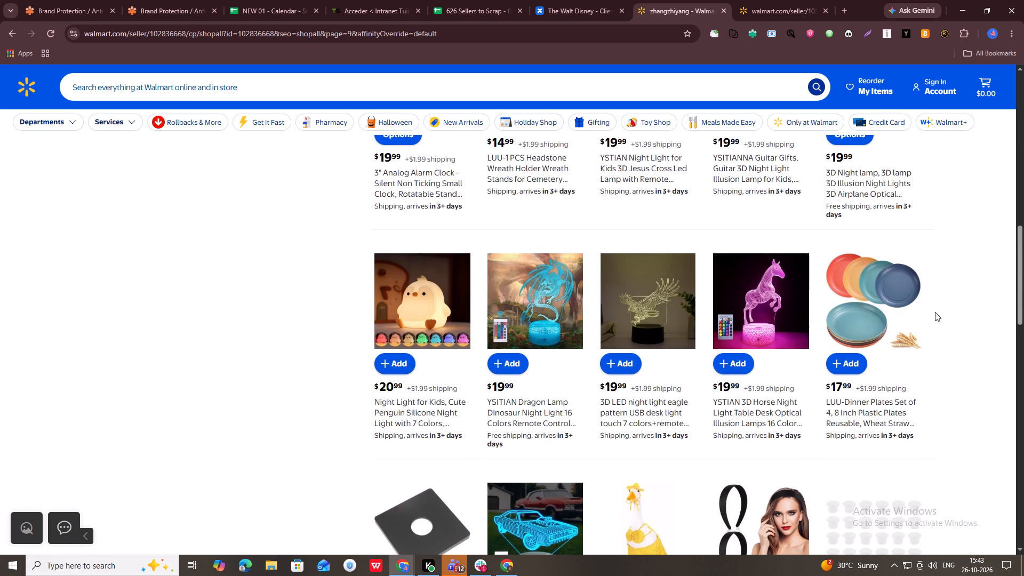
scroll(935, 312, down, 4)
scroll(721, 306, down, 6)
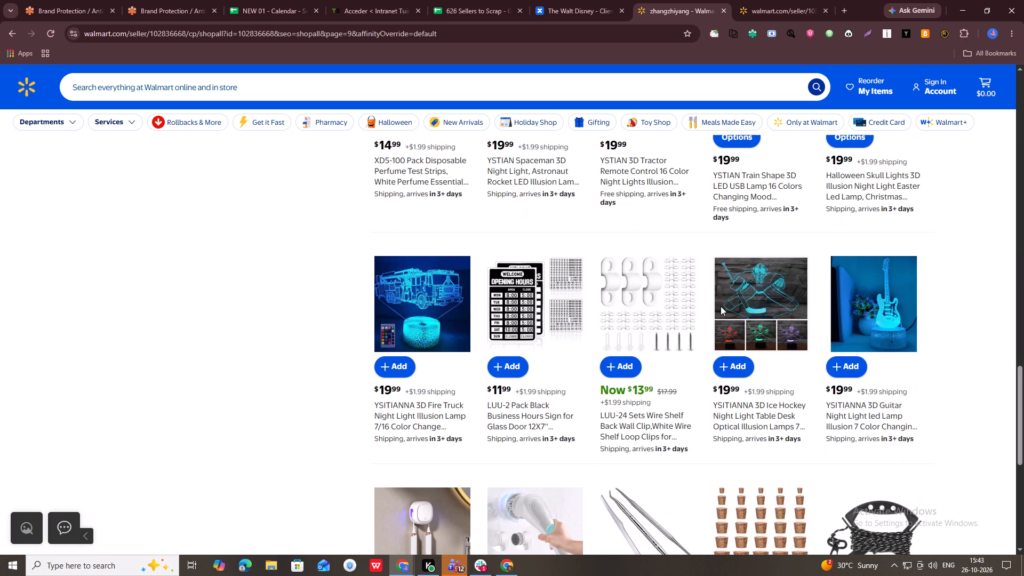
scroll(721, 306, down, 5)
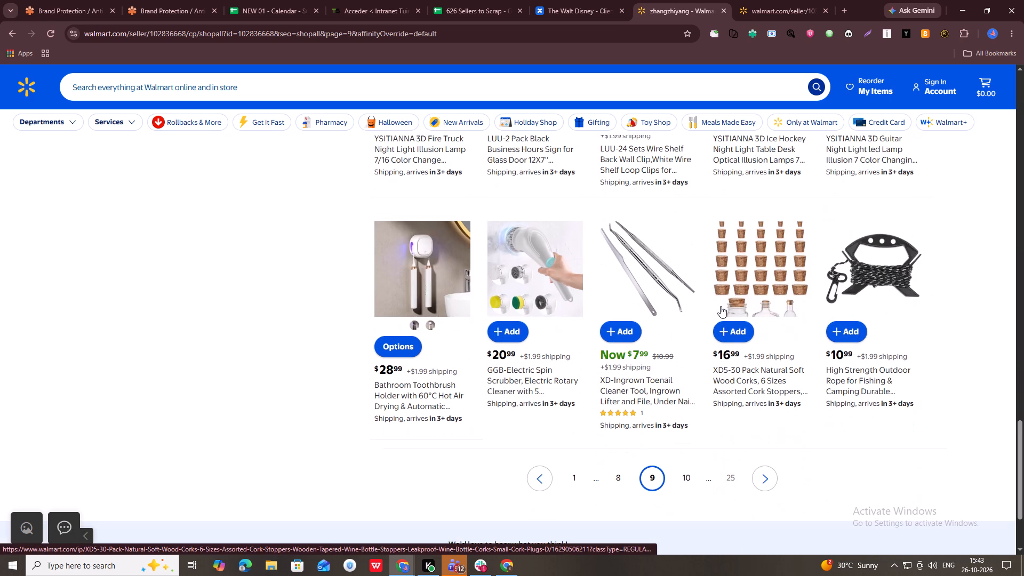
click(686, 473)
right_click(686, 473)
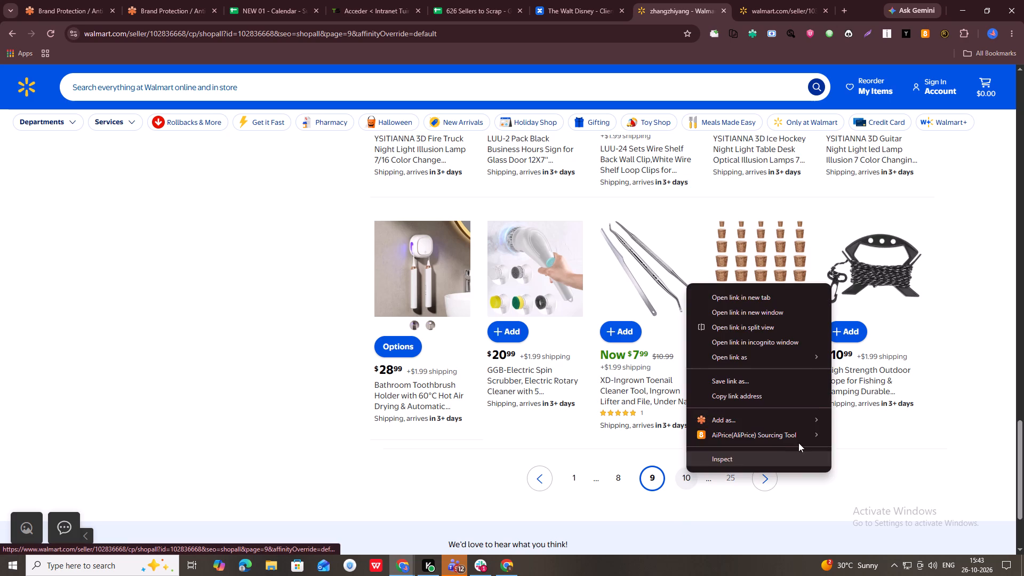
click(679, 482)
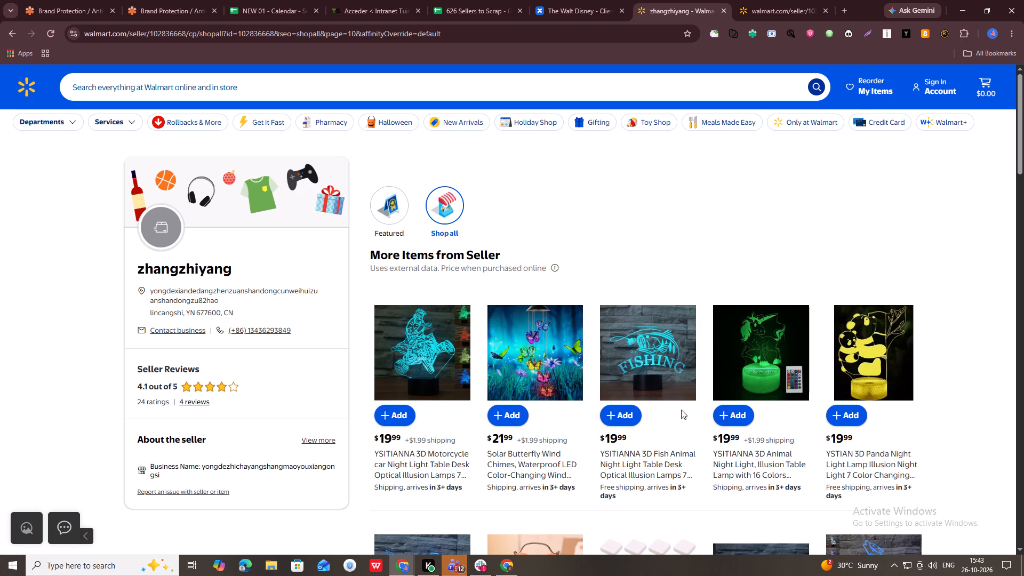
scroll(780, 401, down, 8)
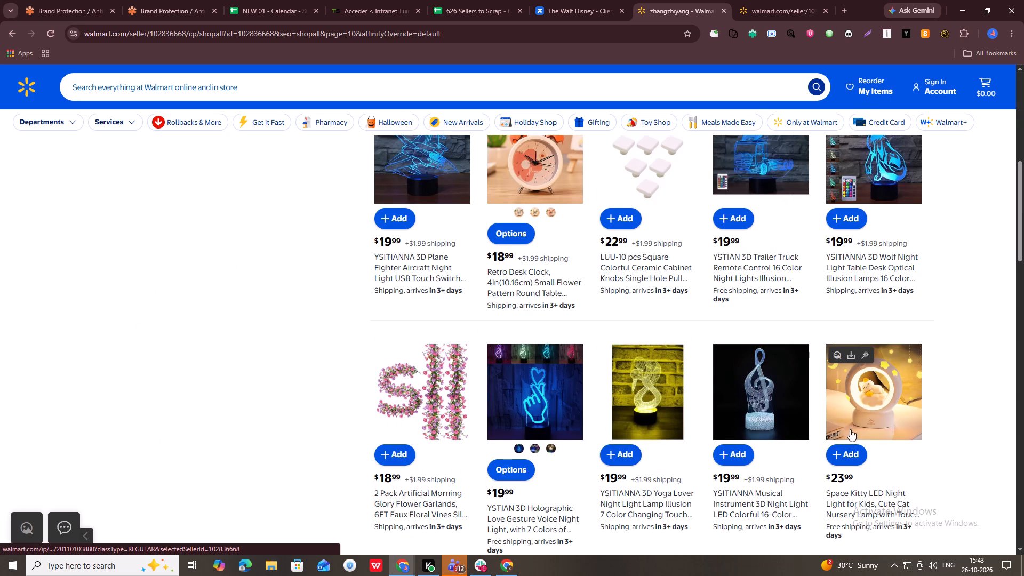
scroll(852, 423, down, 6)
scroll(803, 418, down, 6)
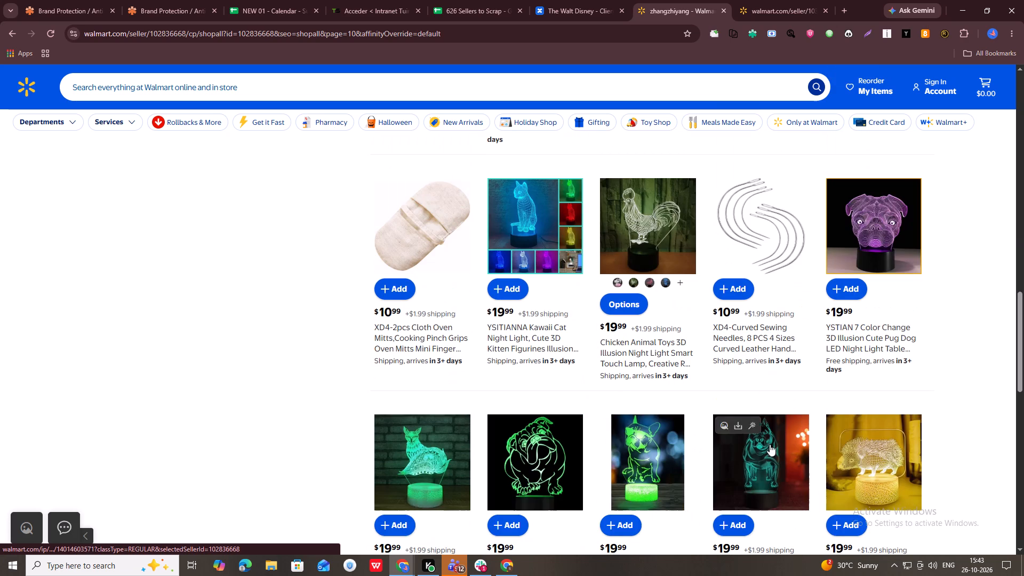
scroll(771, 431, down, 6)
scroll(712, 452, down, 6)
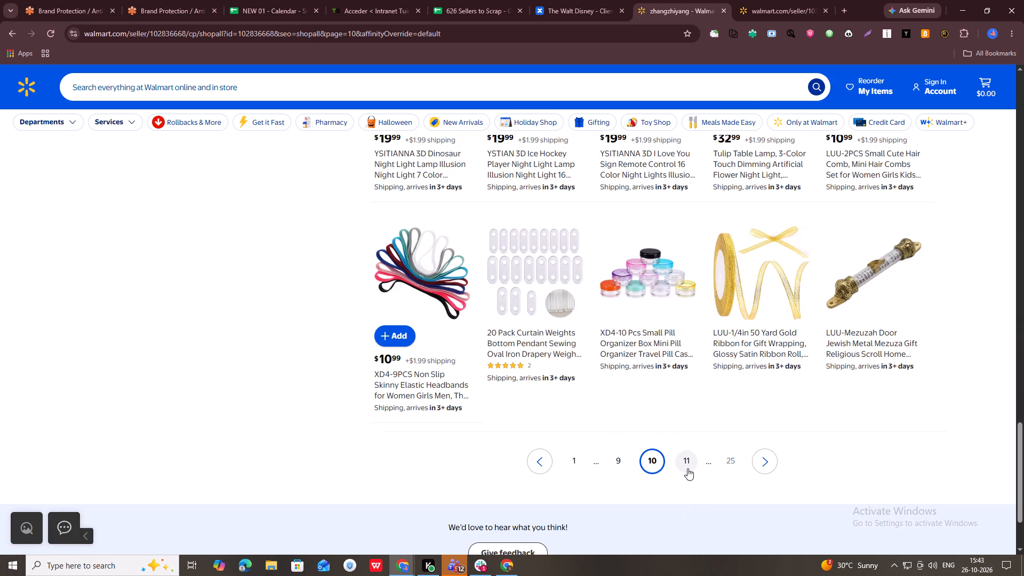
click(687, 465)
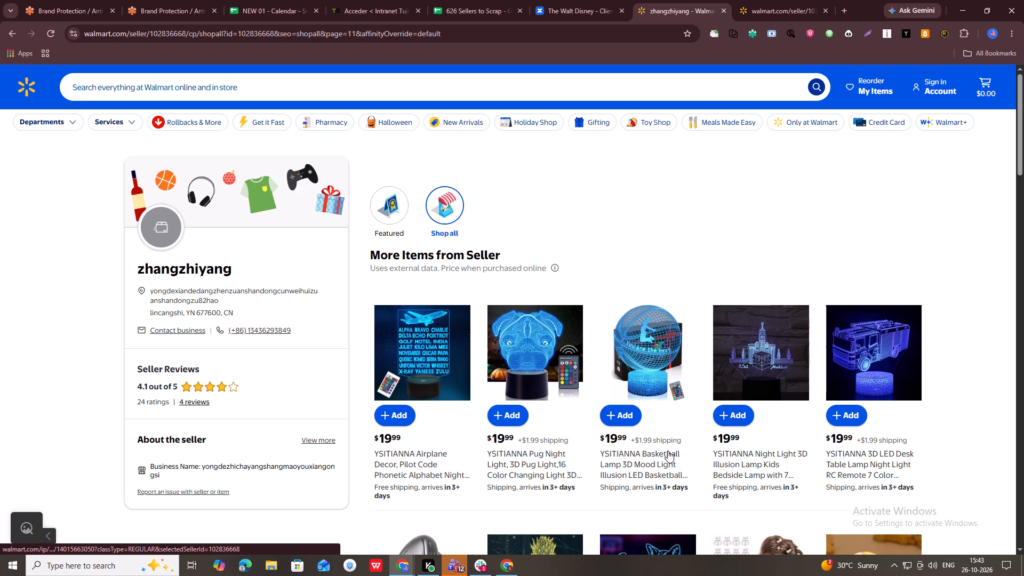
scroll(713, 467, down, 16)
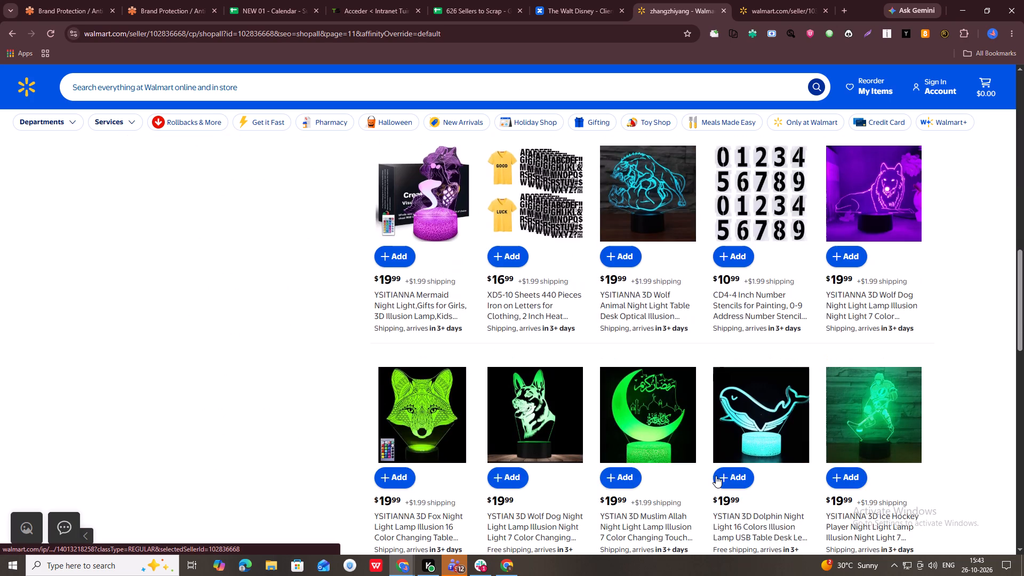
scroll(716, 476, down, 8)
scroll(722, 479, down, 17)
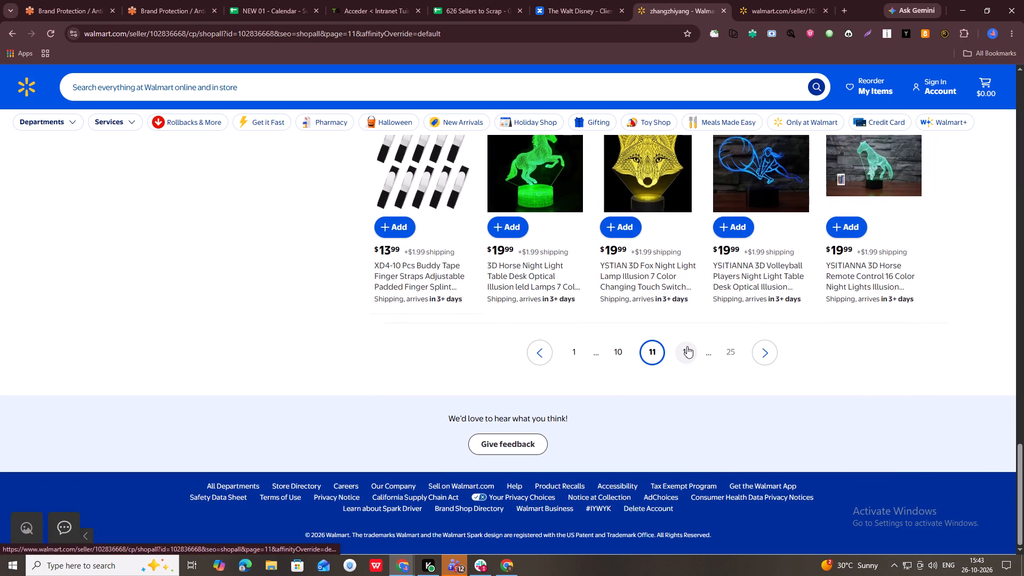
click(687, 346)
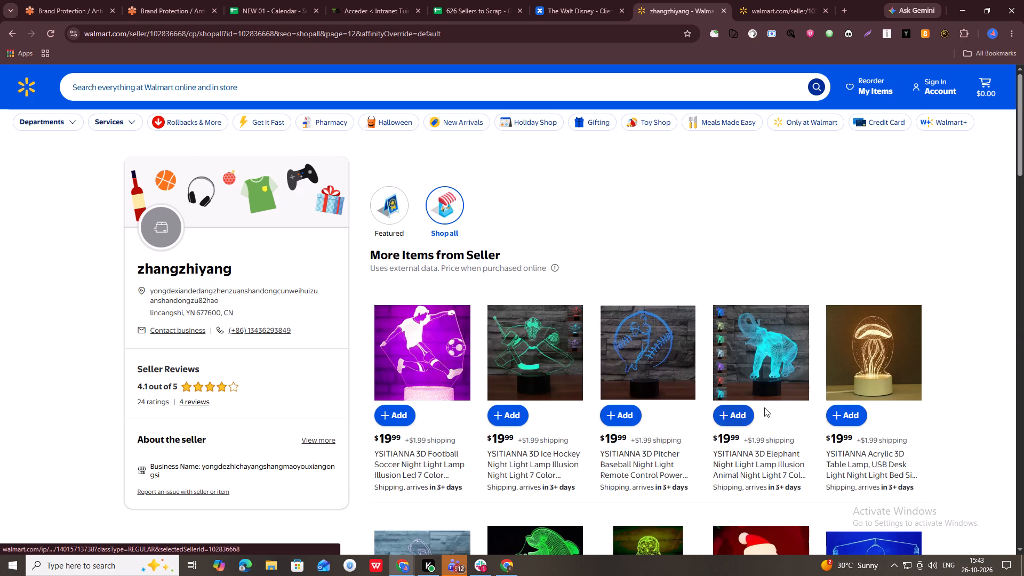
scroll(777, 404, down, 14)
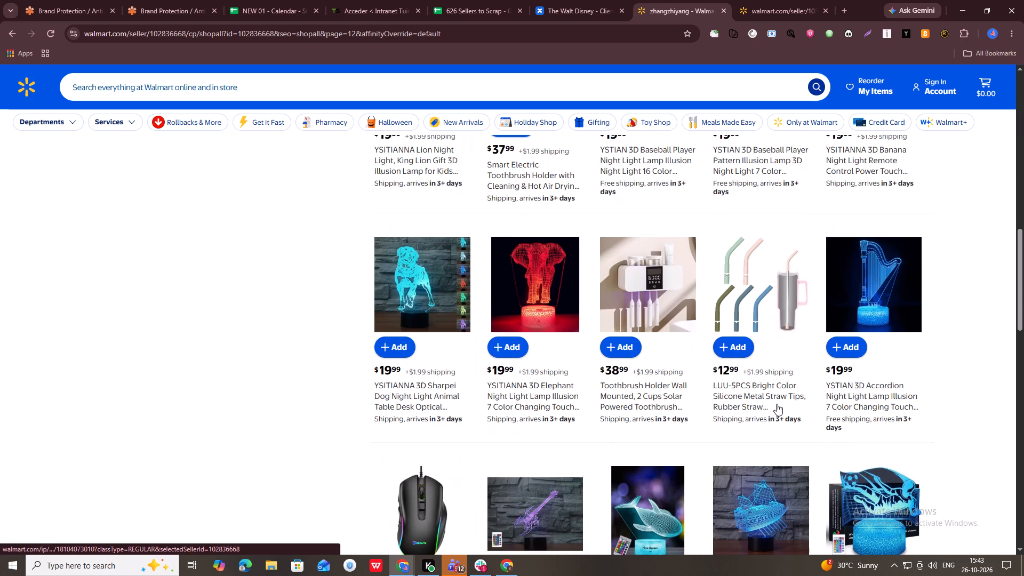
scroll(777, 404, down, 17)
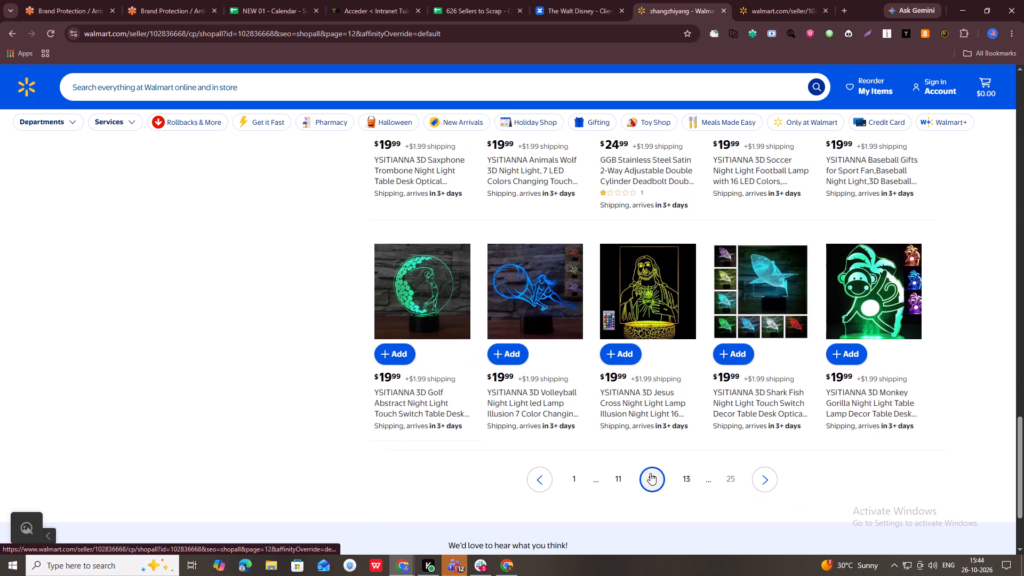
click(687, 478)
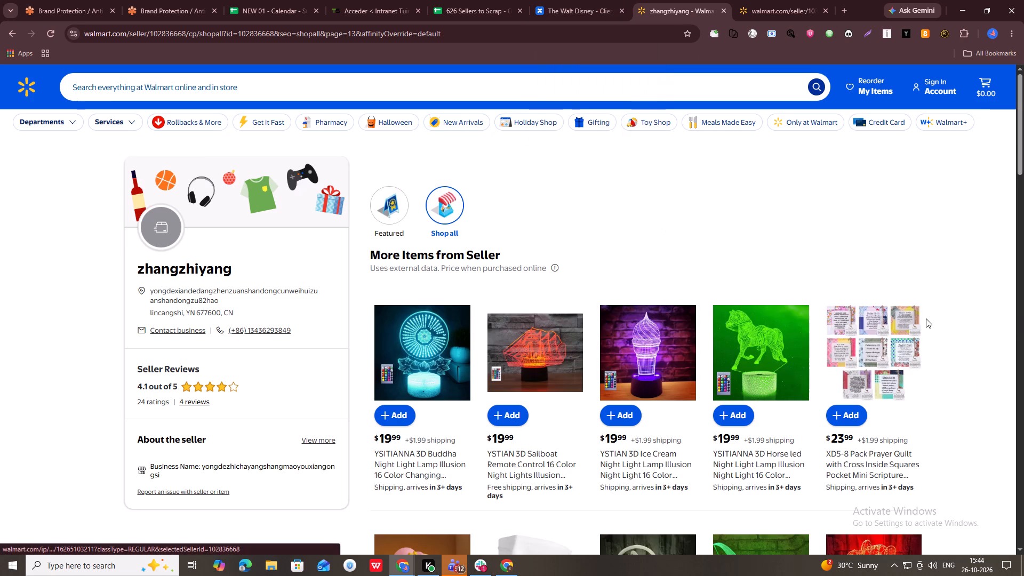
scroll(816, 371, down, 14)
scroll(816, 371, down, 8)
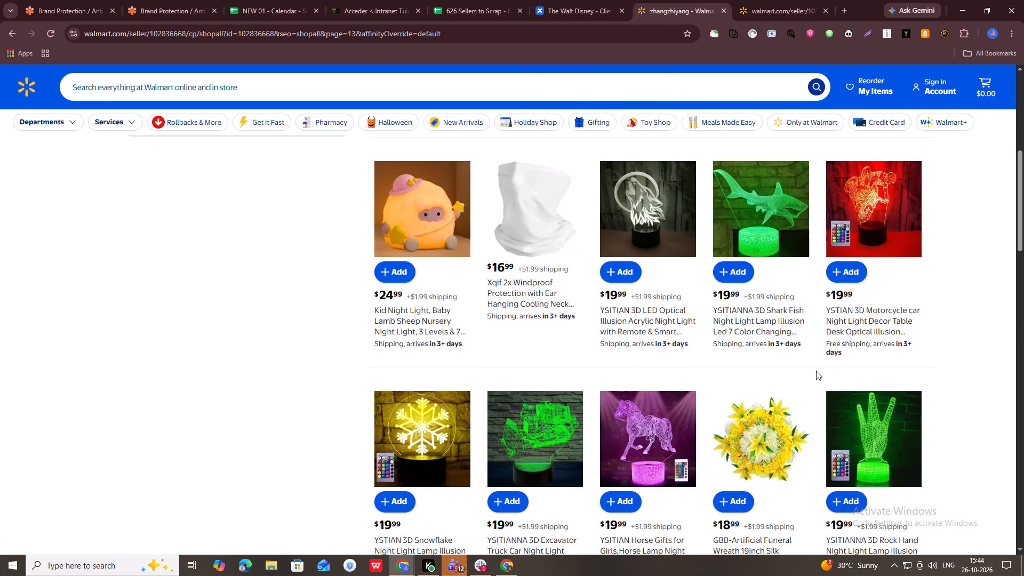
scroll(711, 431, down, 7)
scroll(721, 448, down, 16)
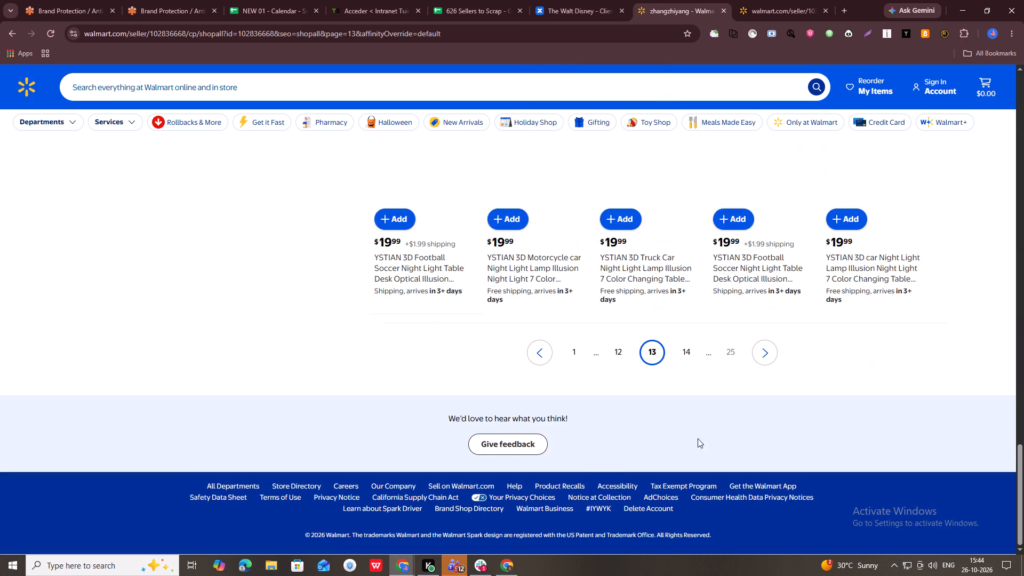
scroll(734, 494, up, 4)
scroll(734, 494, down, 4)
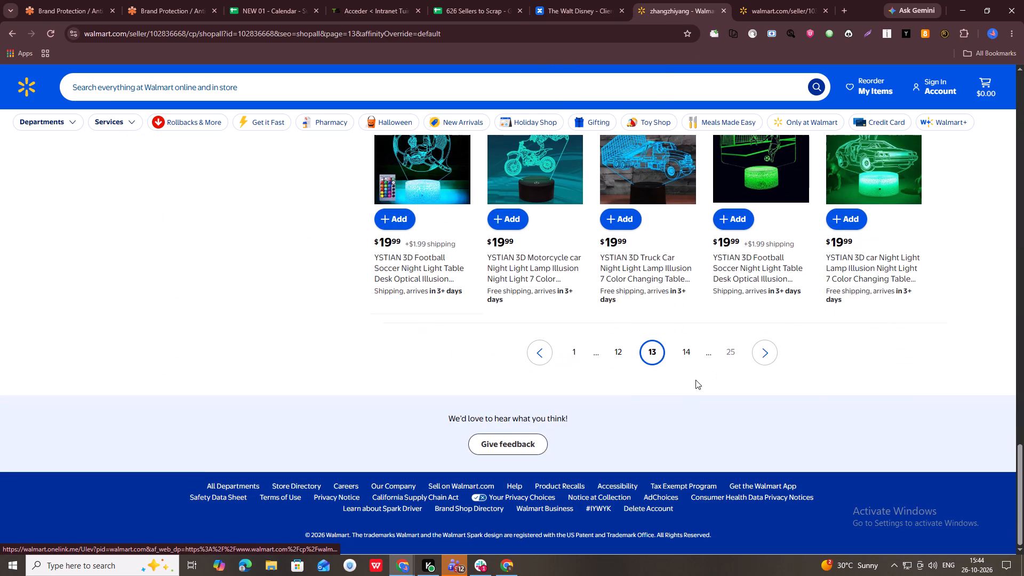
click(687, 355)
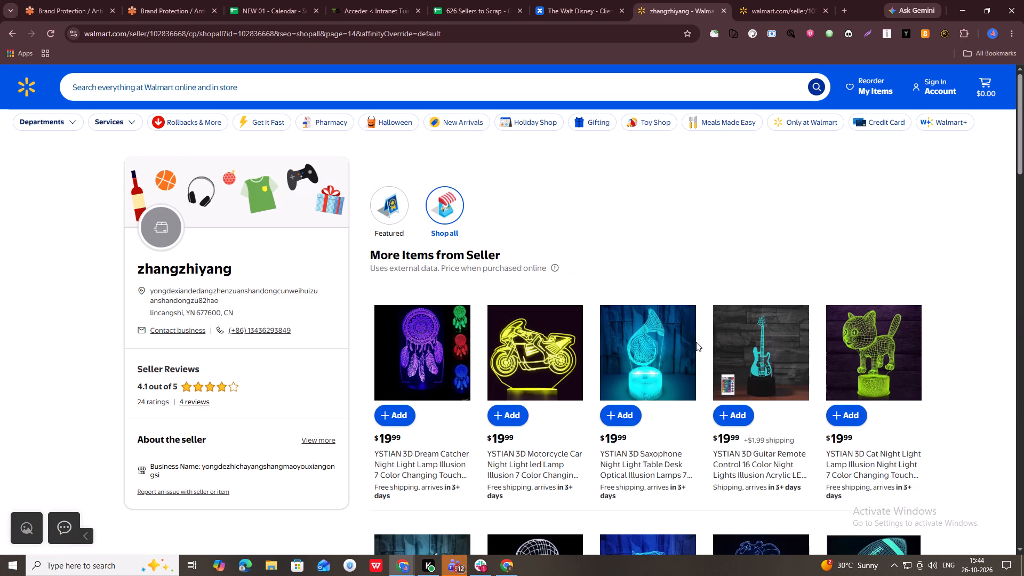
scroll(696, 342, down, 12)
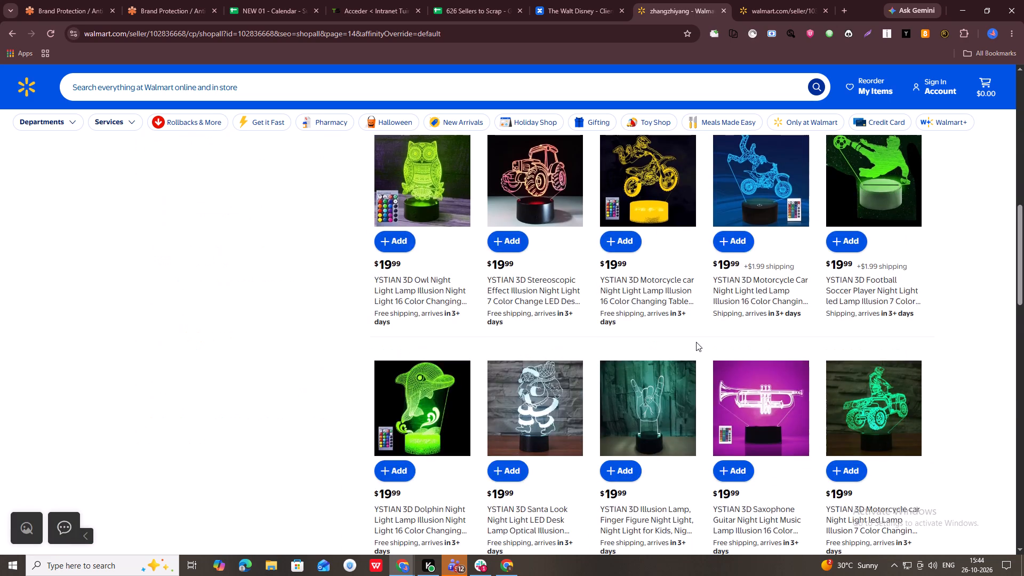
scroll(696, 342, down, 16)
scroll(696, 342, down, 8)
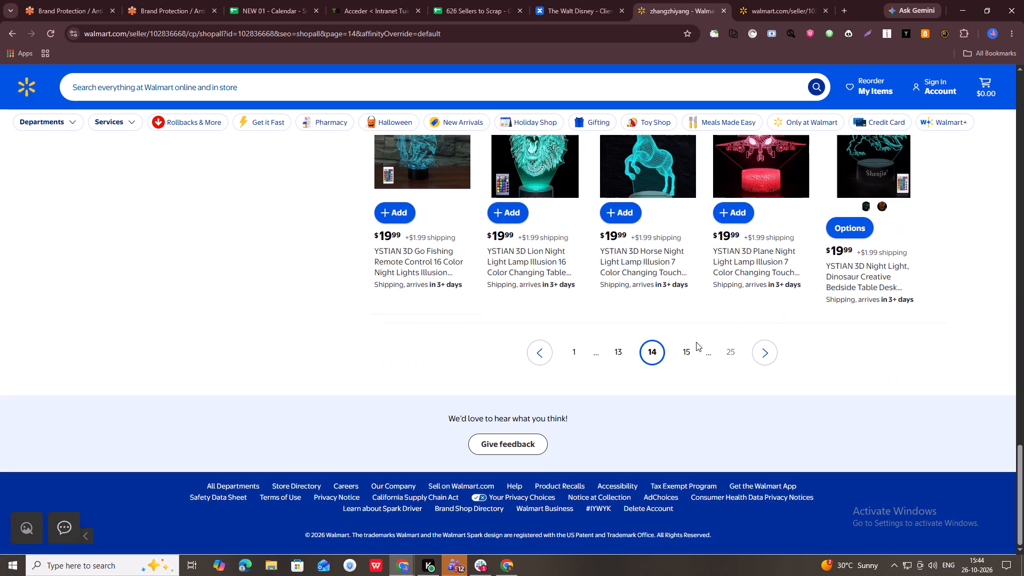
click(690, 353)
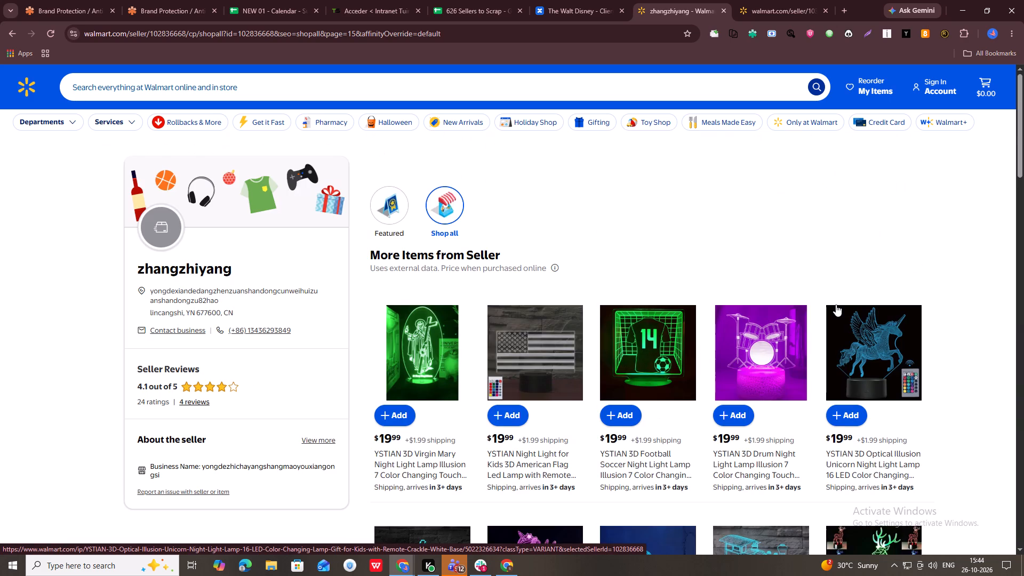
scroll(836, 305, down, 8)
scroll(681, 382, down, 7)
scroll(693, 385, down, 20)
scroll(693, 385, down, 1)
scroll(704, 383, up, 2)
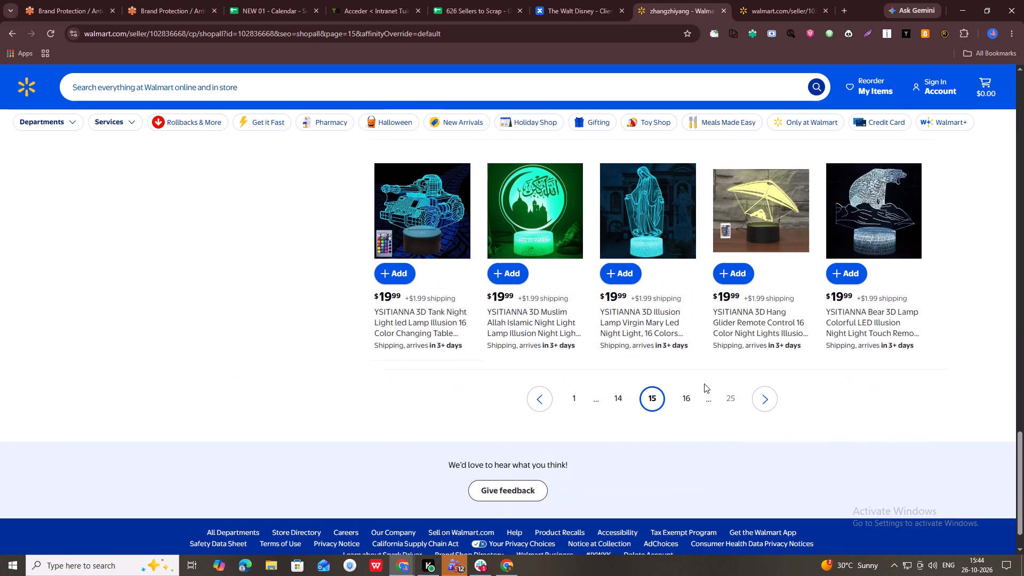
click(683, 462)
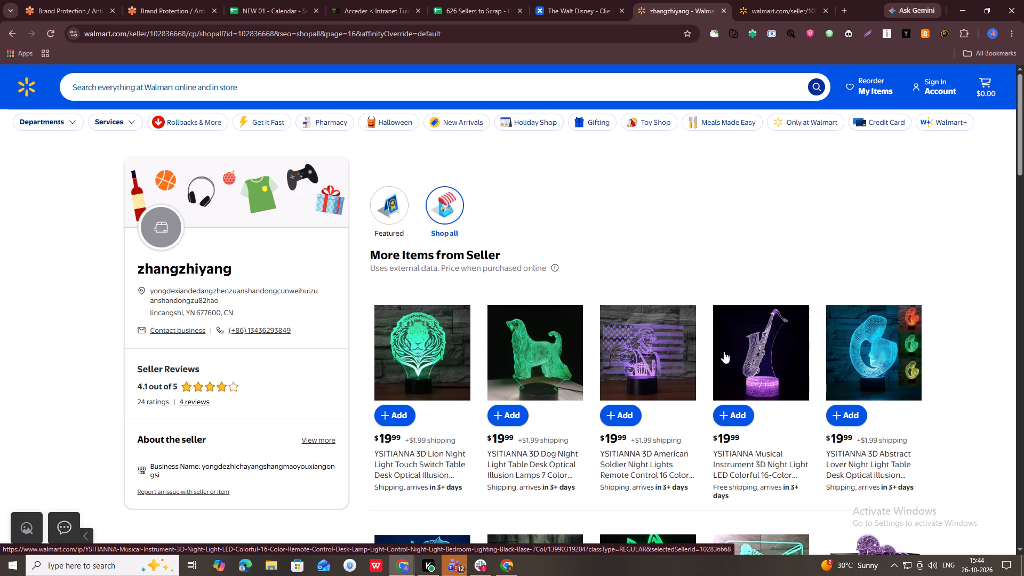
scroll(647, 437, down, 20)
scroll(647, 437, down, 8)
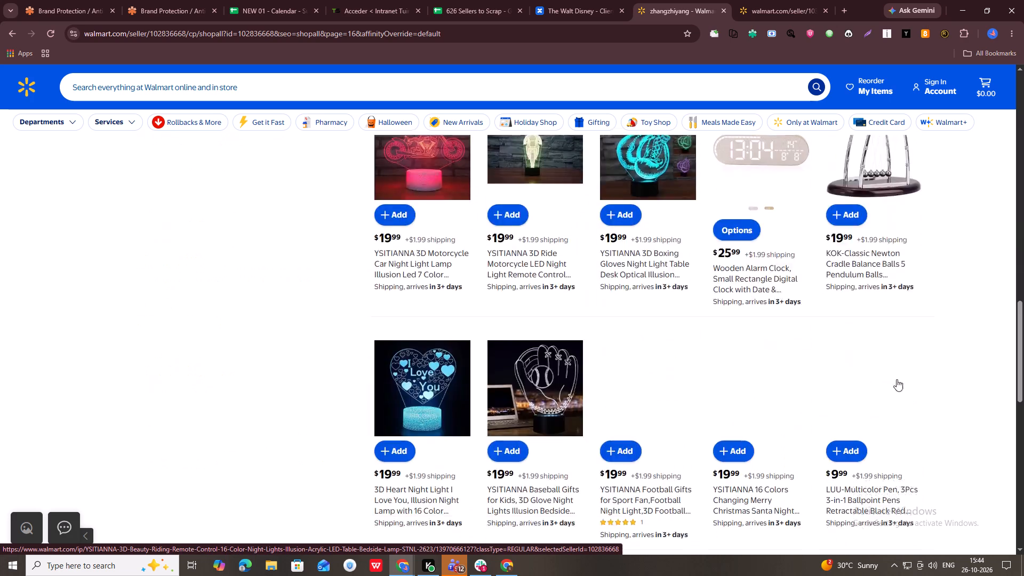
scroll(897, 379, down, 16)
click(683, 348)
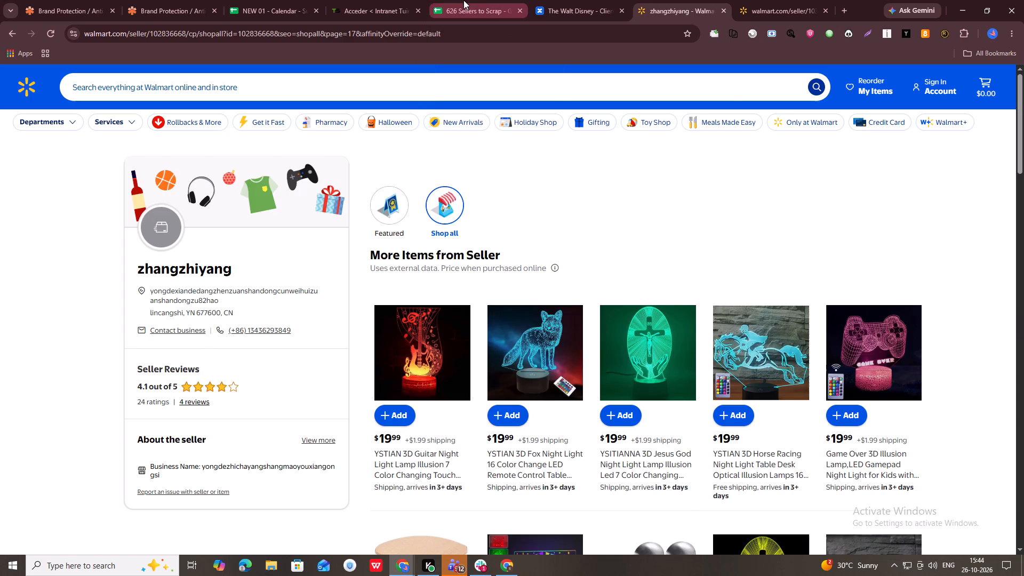
click(463, 0)
click(418, 341)
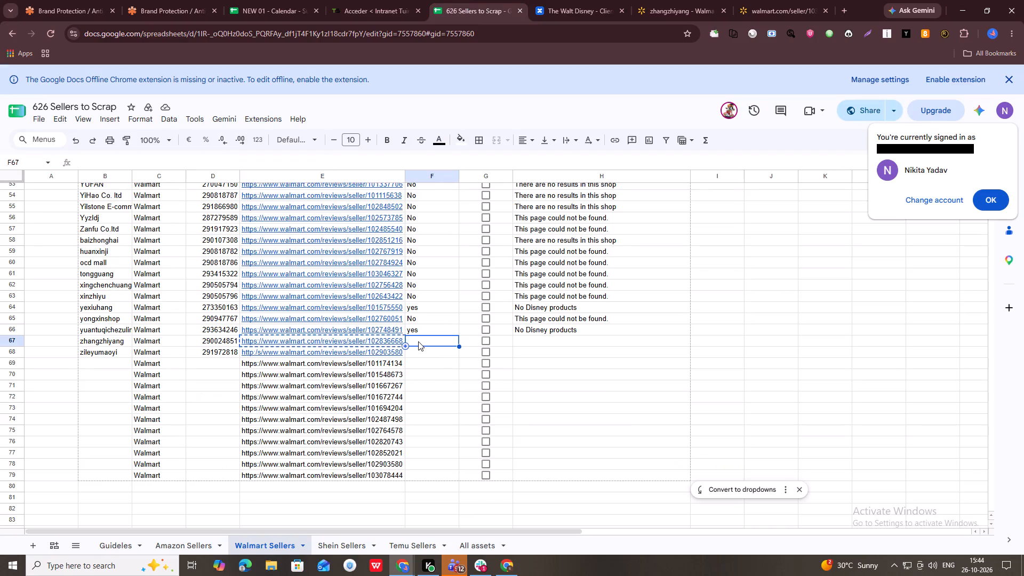
text(yes)
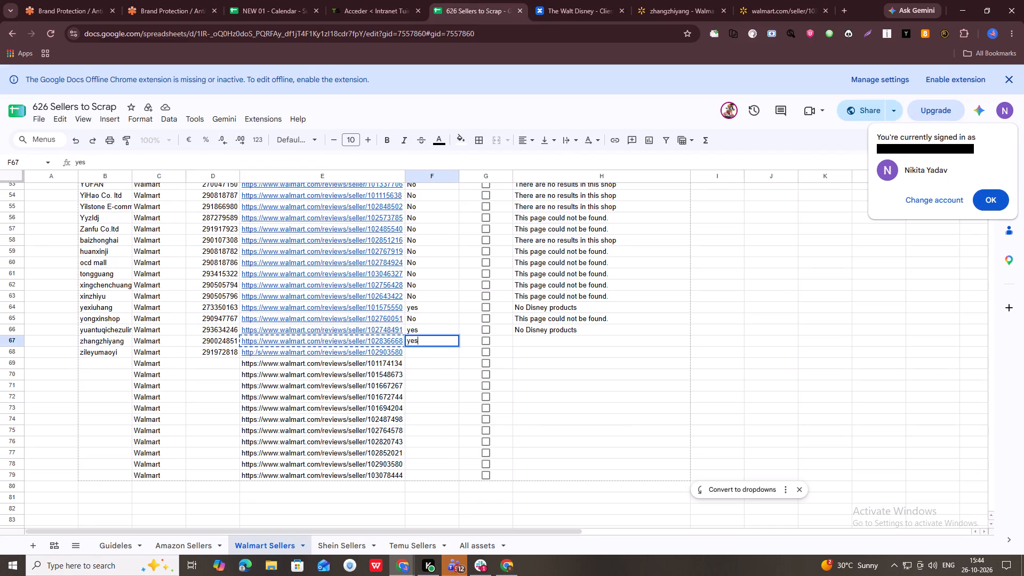
key(Right)
key(Right)
key(ctrl+d)
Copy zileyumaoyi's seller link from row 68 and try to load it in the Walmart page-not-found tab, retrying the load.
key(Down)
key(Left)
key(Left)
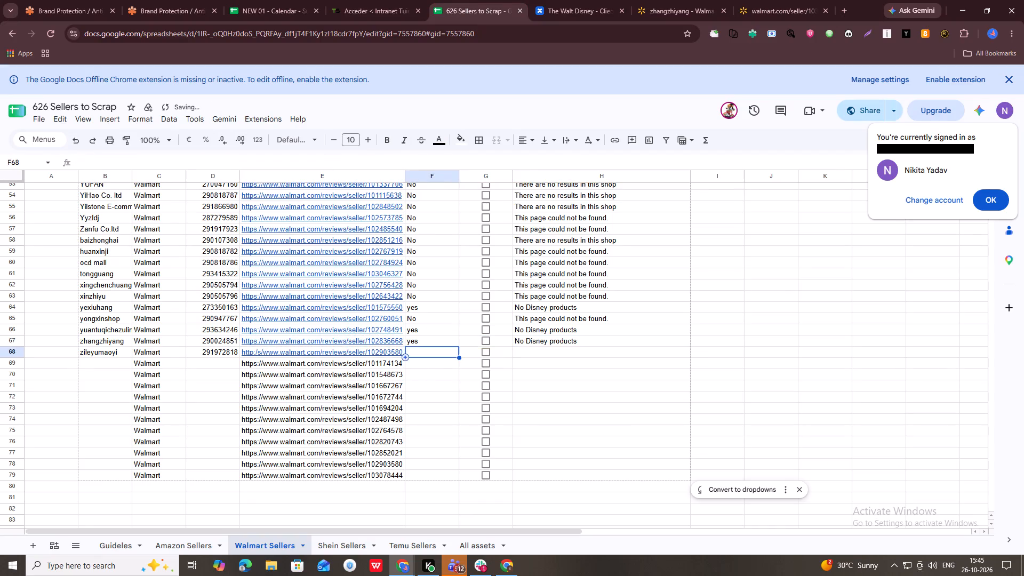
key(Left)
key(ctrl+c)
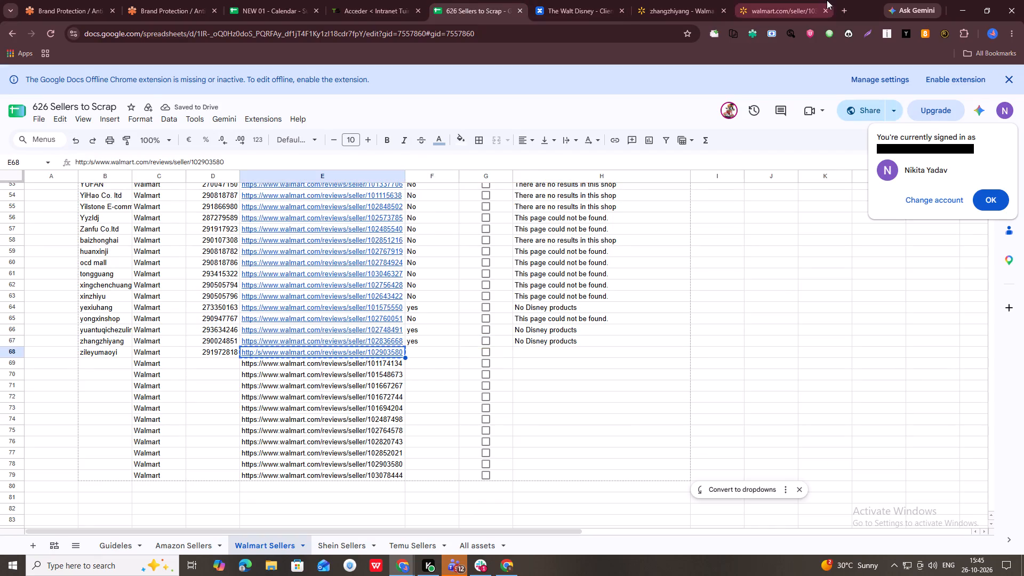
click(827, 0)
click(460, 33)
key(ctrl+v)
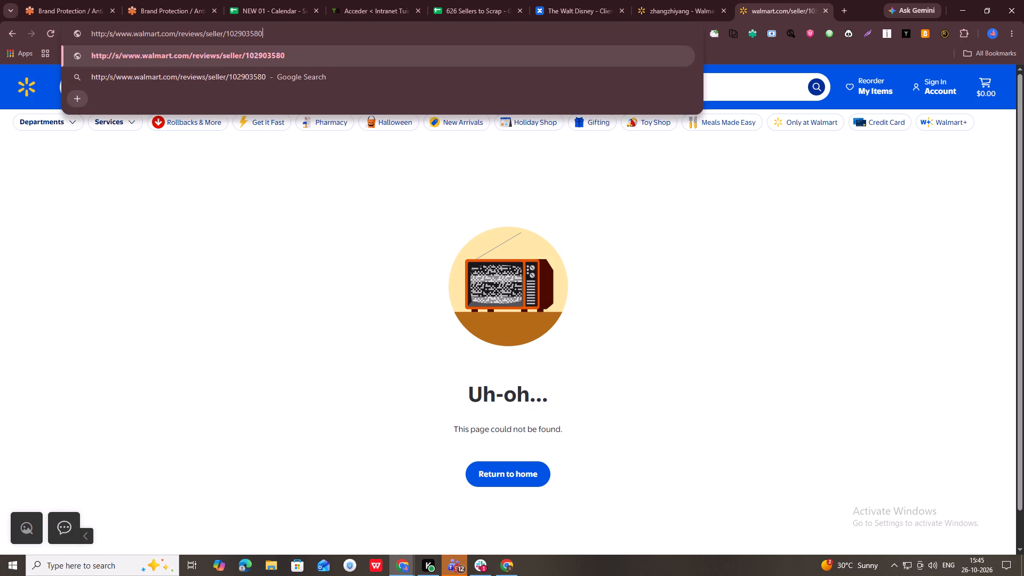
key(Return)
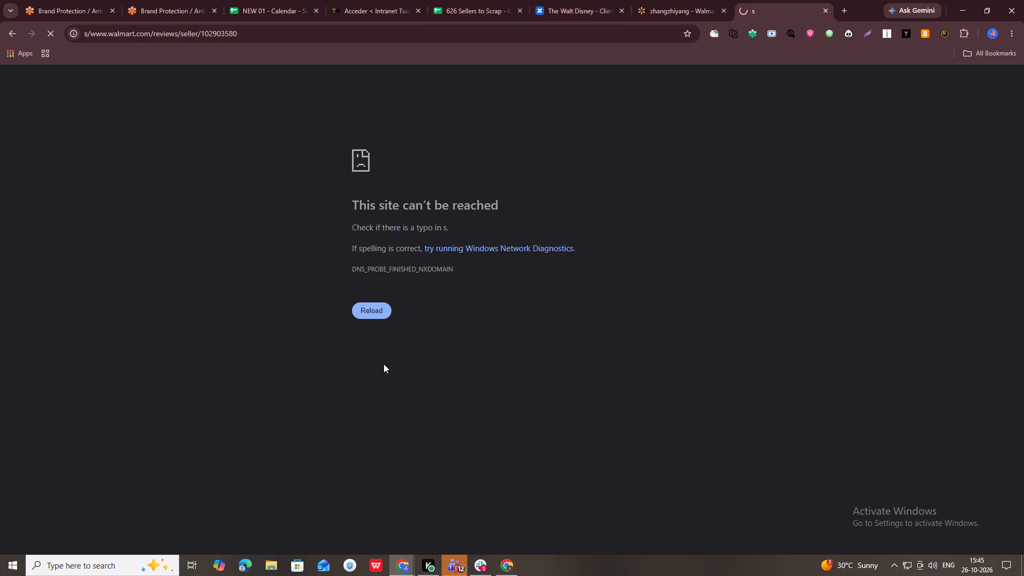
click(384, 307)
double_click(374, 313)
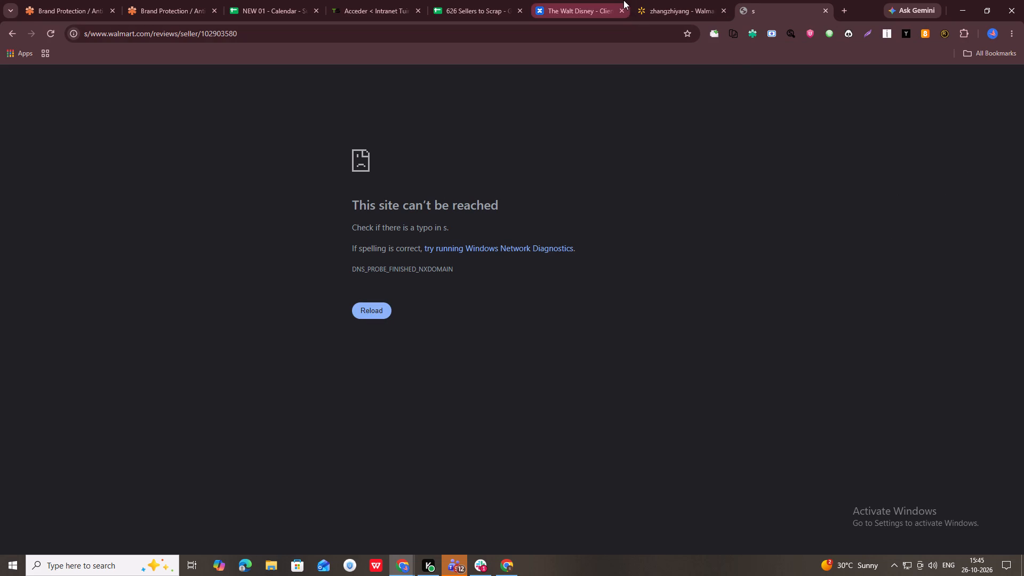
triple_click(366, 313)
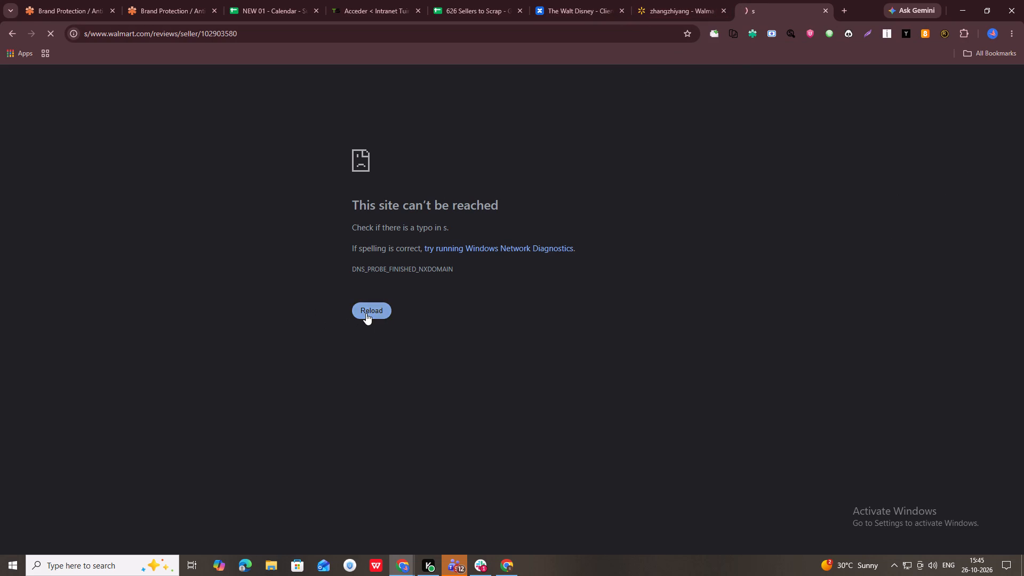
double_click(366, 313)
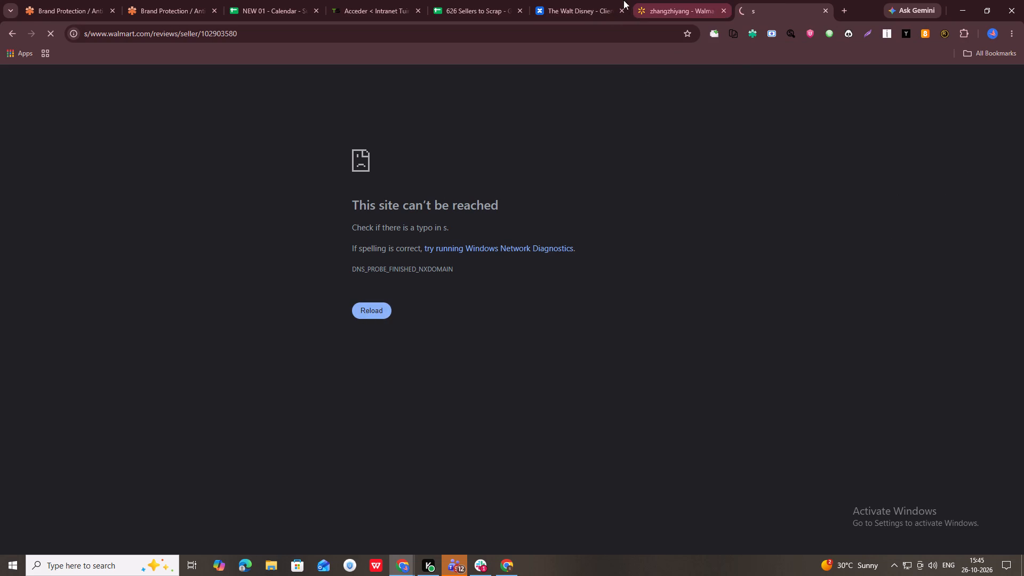
Open zileyumaoyi's store directly from its link cell in 626 Sellers to Scrap and examine all its items for Disney products.
click(580, 0)
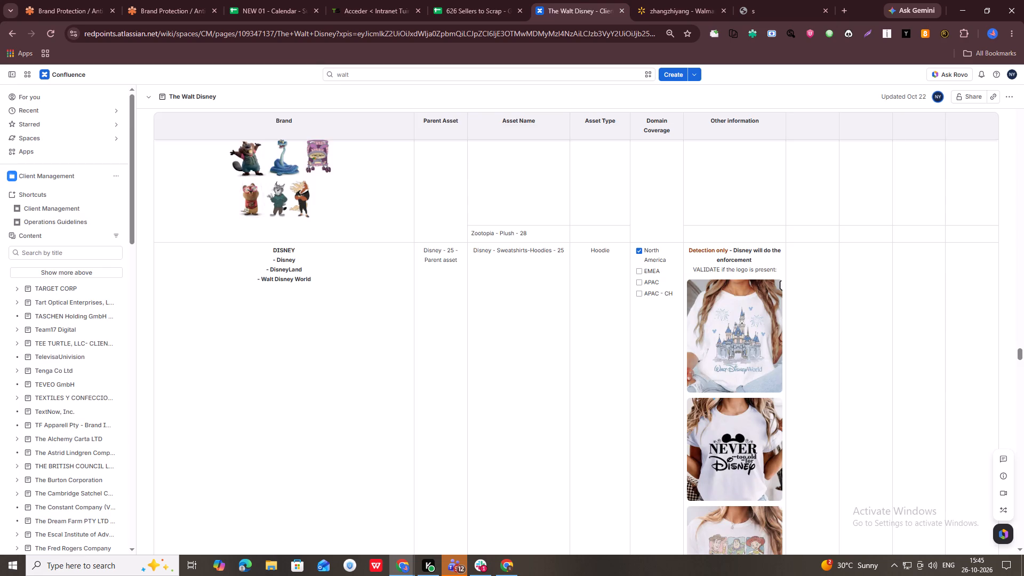
click(490, 0)
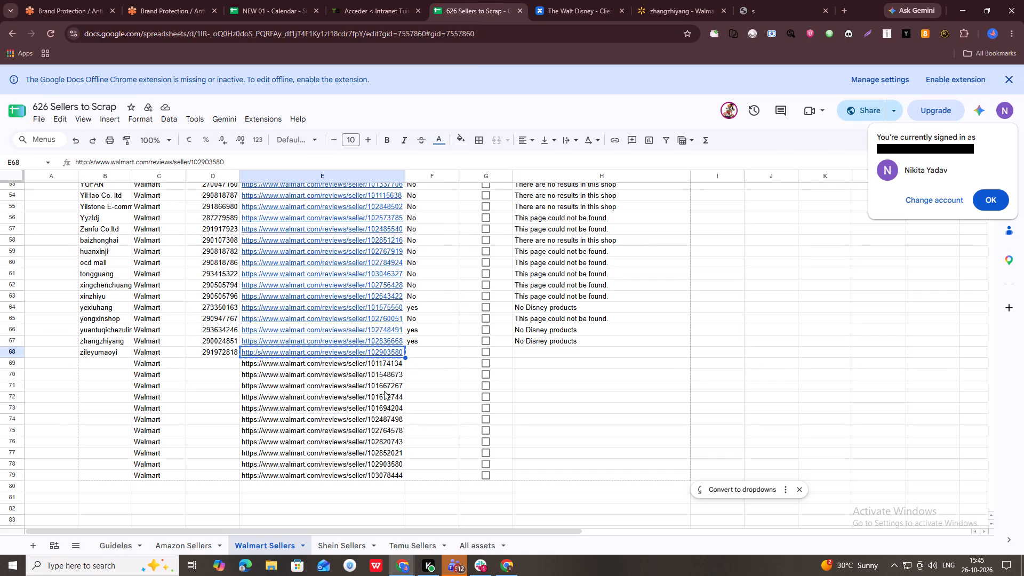
key(alt+Return)
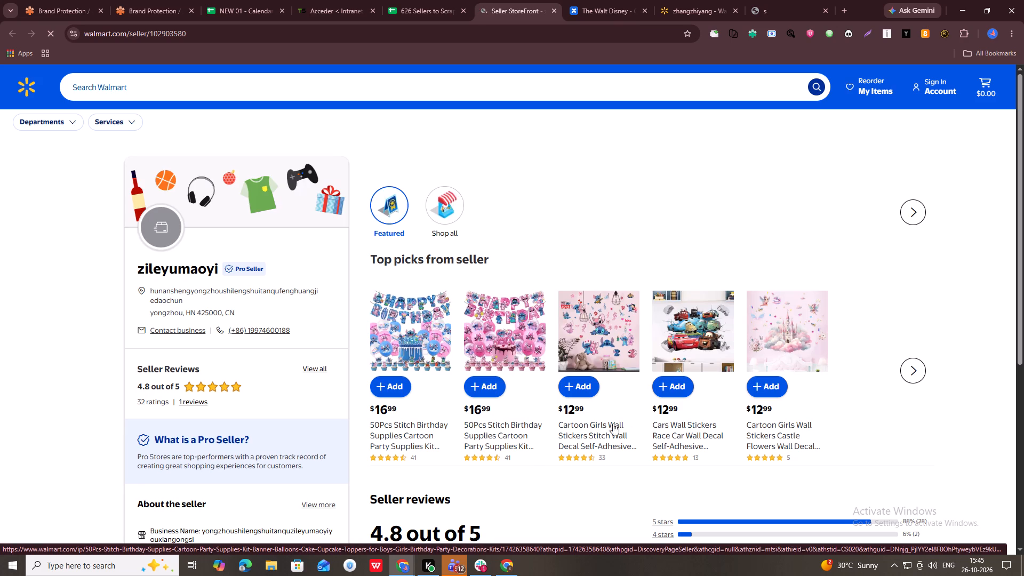
click(444, 217)
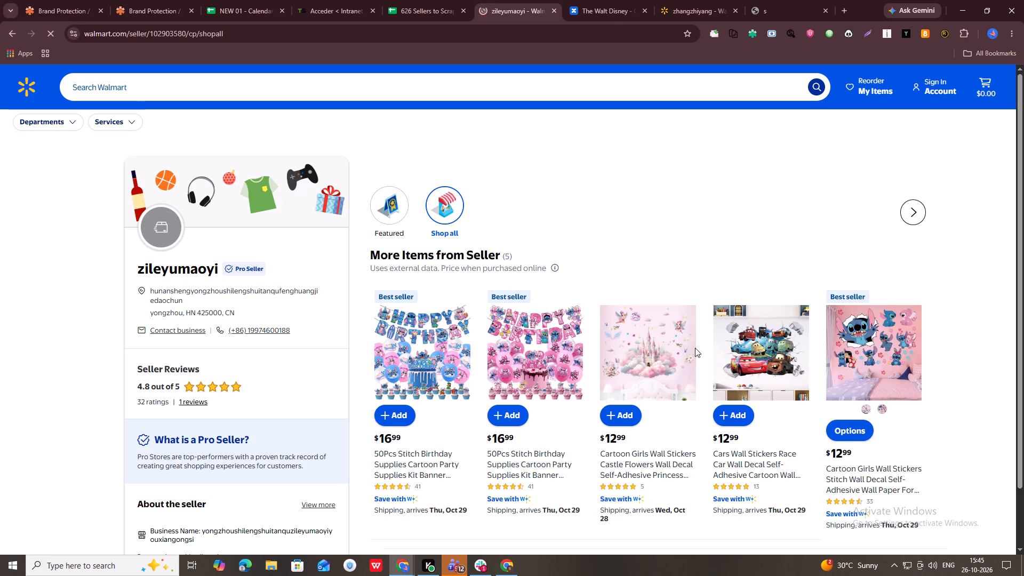
scroll(695, 348, down, 7)
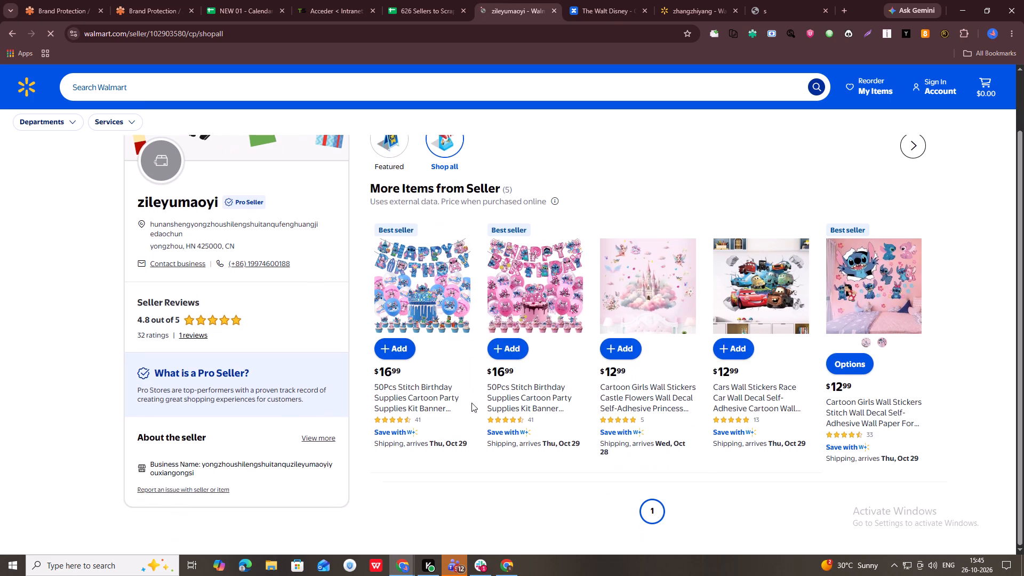
Insert two blank rows at 101687 in Manual Detection Records and paste the blue 50Pcs Stitch Birthday Supplies product link in row 101688's Links cell.
right_click(430, 399)
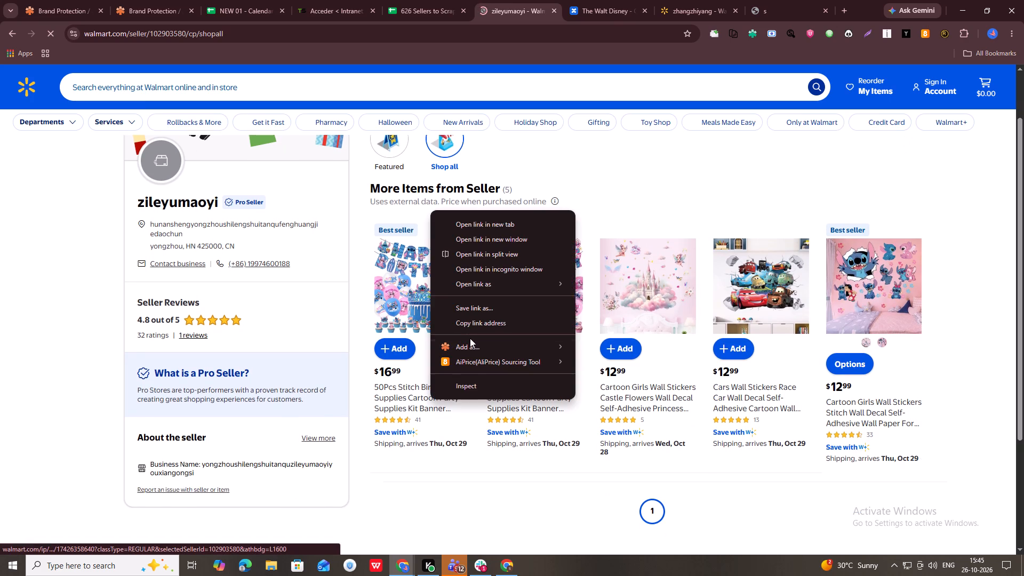
click(475, 327)
key(alt+Tab)
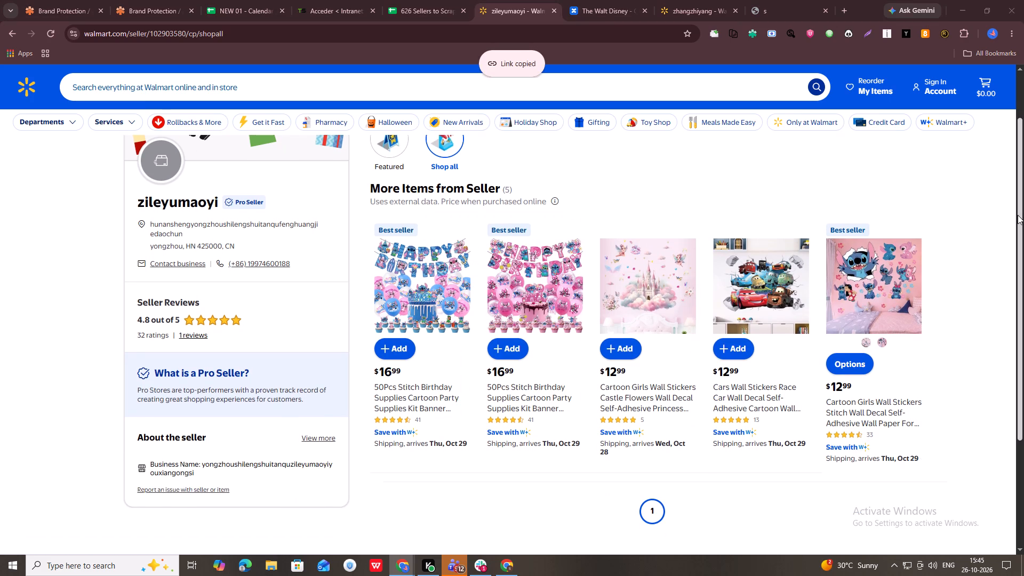
key(alt+Tab)
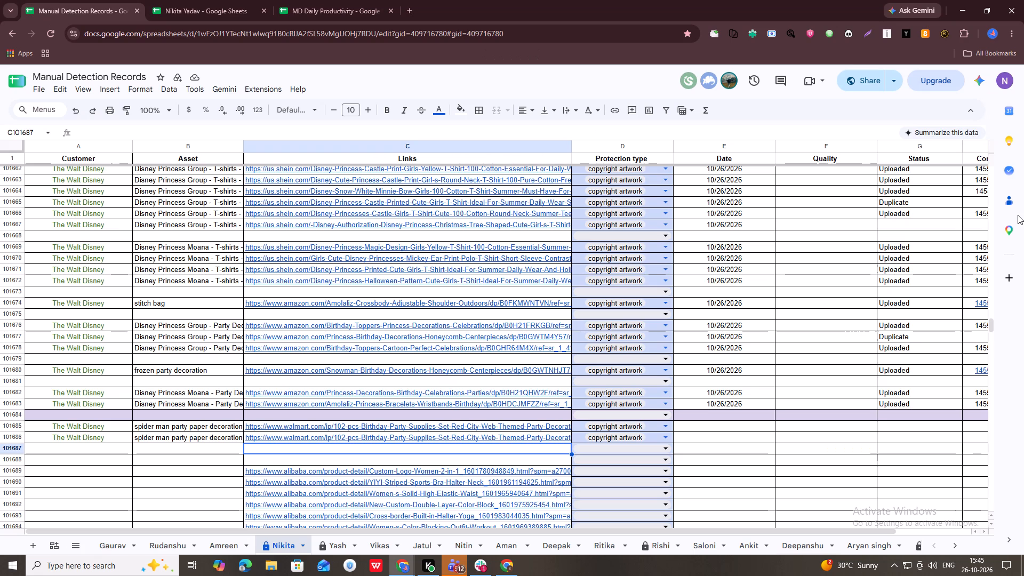
scroll(379, 340, down, 4)
scroll(379, 340, up, 3)
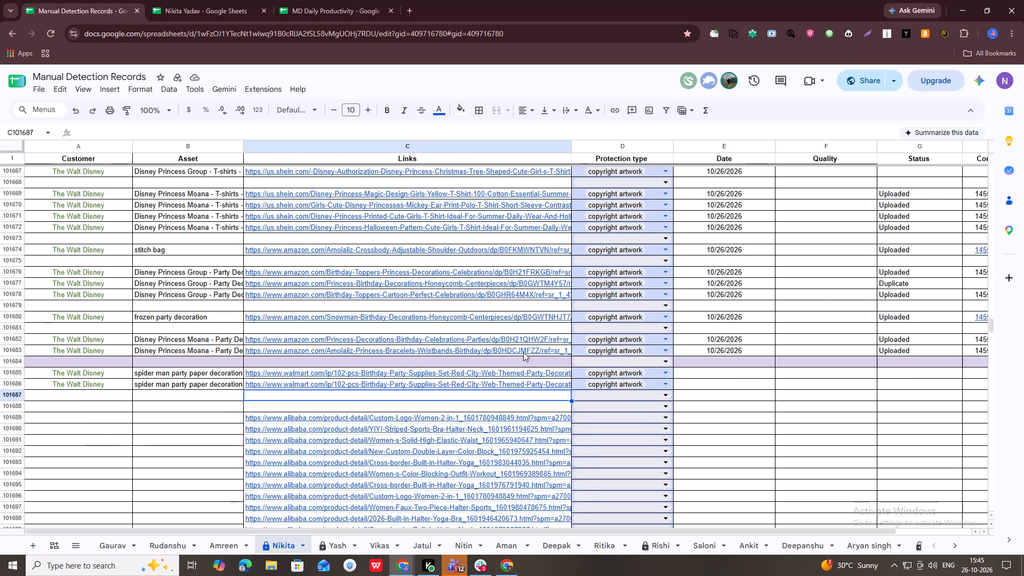
click(4, 398)
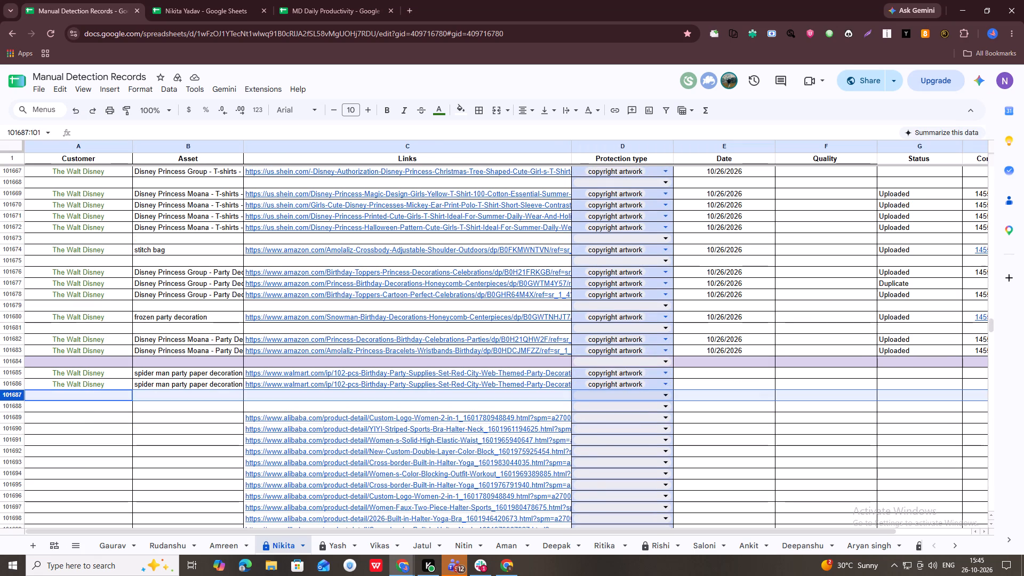
key(ctrl+alt+equal)
key(ctrl+alt+equal)
key(Right)
key(Right)
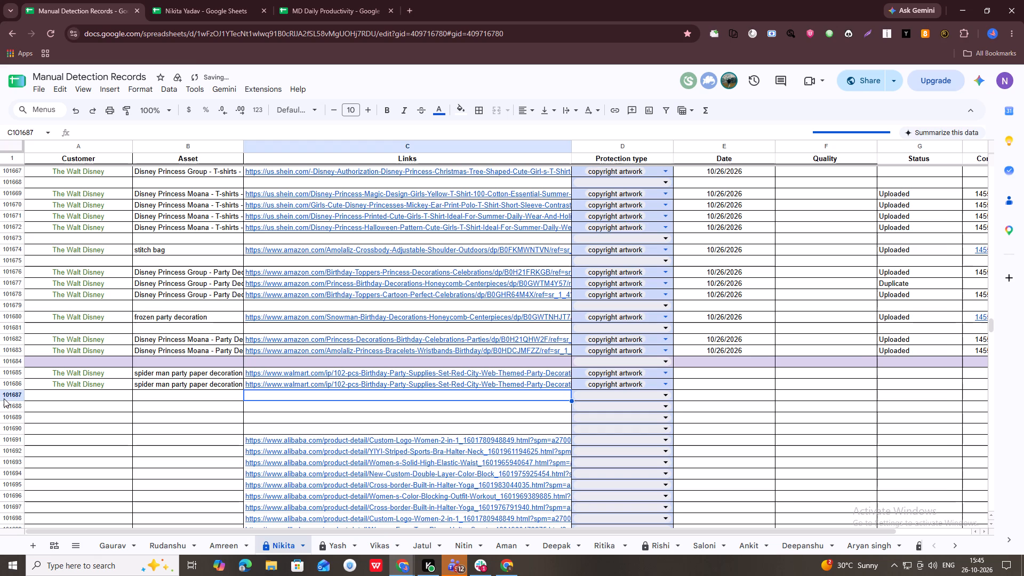
key(Down)
key(ctrl+v)
For row 101688, enter the asset "stitch party decoration" and copy in the customer The Walt Disney from row 101686.
key(Left)
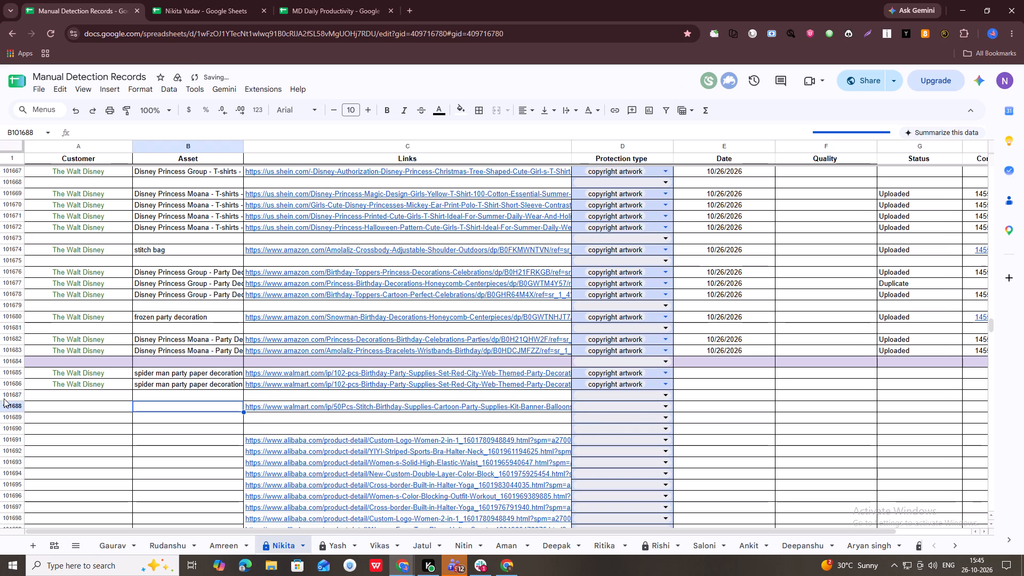
text(stitch party decoration)
key(ctrl+Left)
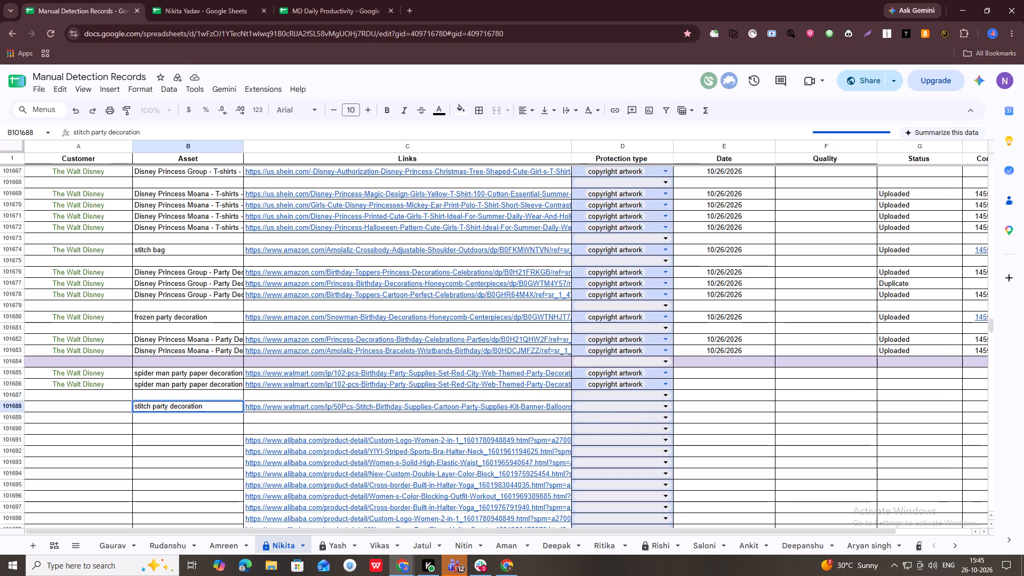
key(ctrl+Up)
key(ctrl+c)
key(Right)
key(Down)
key(Left)
key(Down)
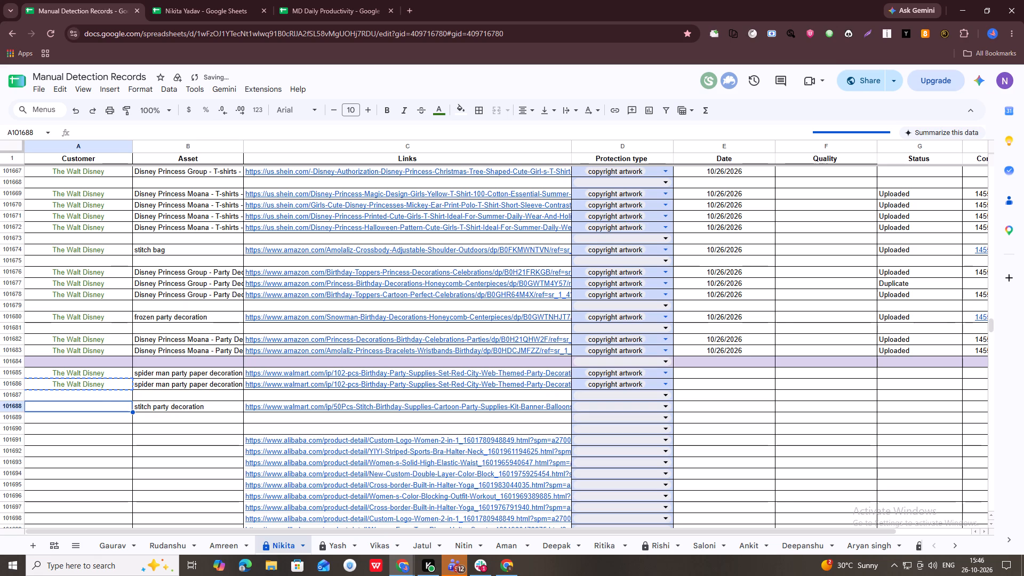
key(ctrl+v)
Copy the protection type "copyright artwork" from row 101686 into row 101688.
key(Right)
key(Right)
key(Right)
key(ctrl+Up)
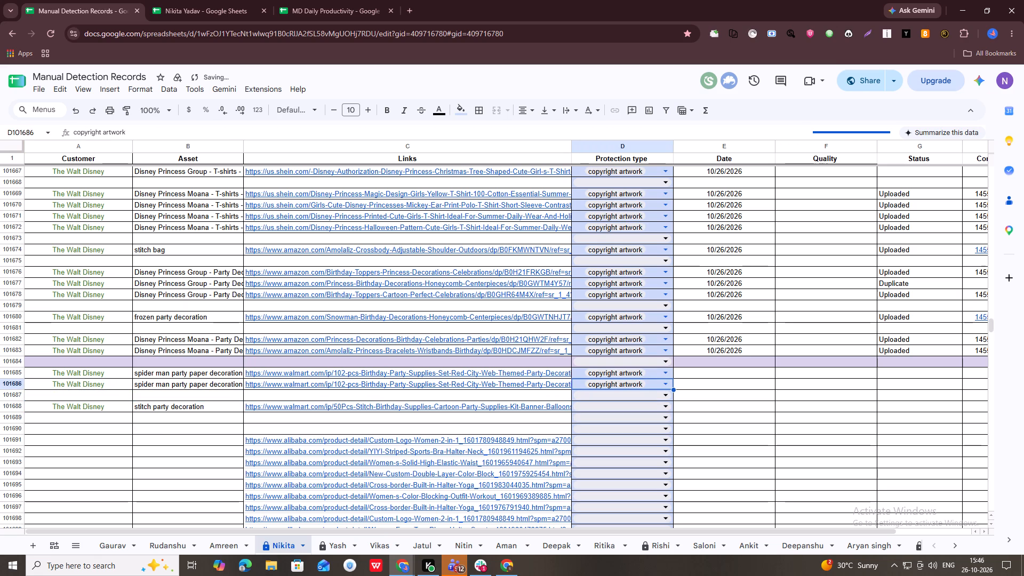
key(ctrl+c)
key(Down)
key(Down)
key(ctrl+v)
Copy the pink 50Pcs Stitch Birthday Supplies product link from zileyumaoyi's store into the Links cell of row 101689.
key(Down)
key(Left)
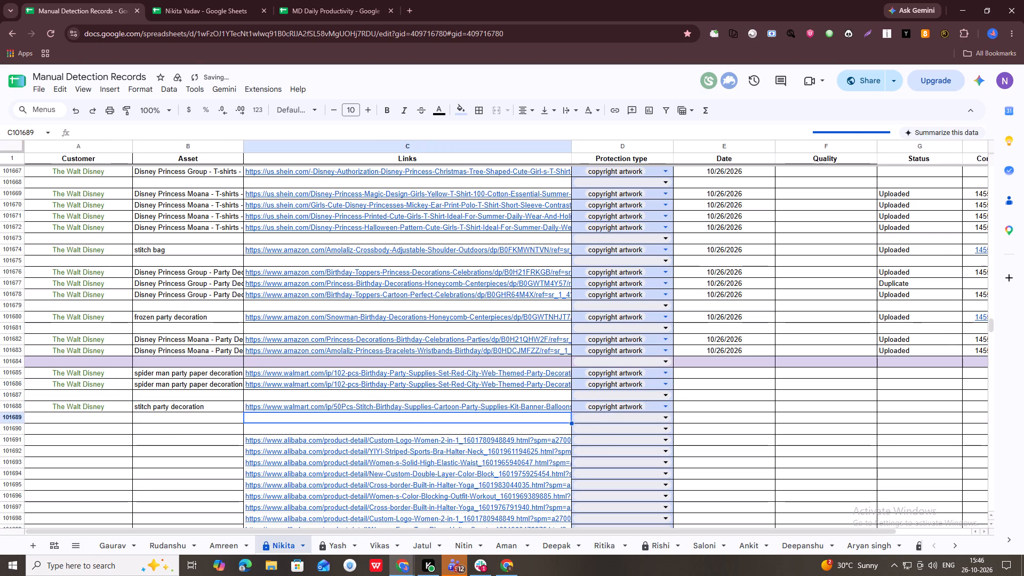
key(alt+Tab)
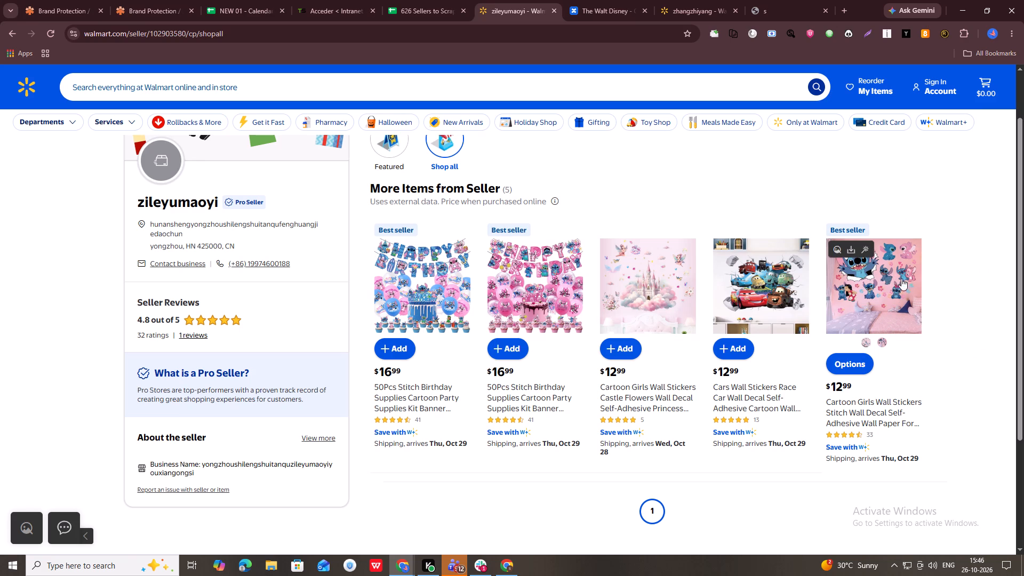
right_click(536, 392)
click(587, 311)
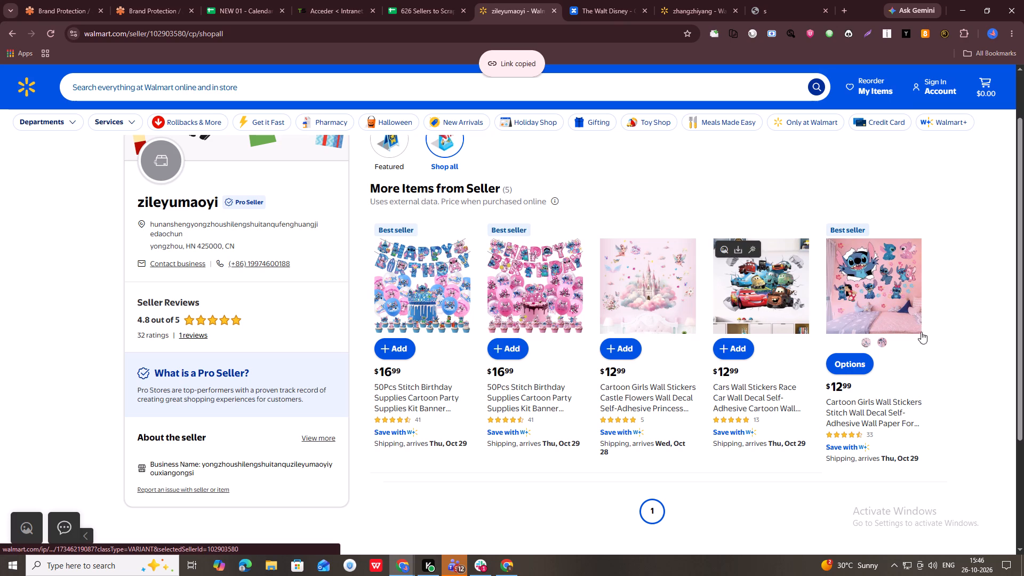
key(alt+Tab)
key(ctrl+v)
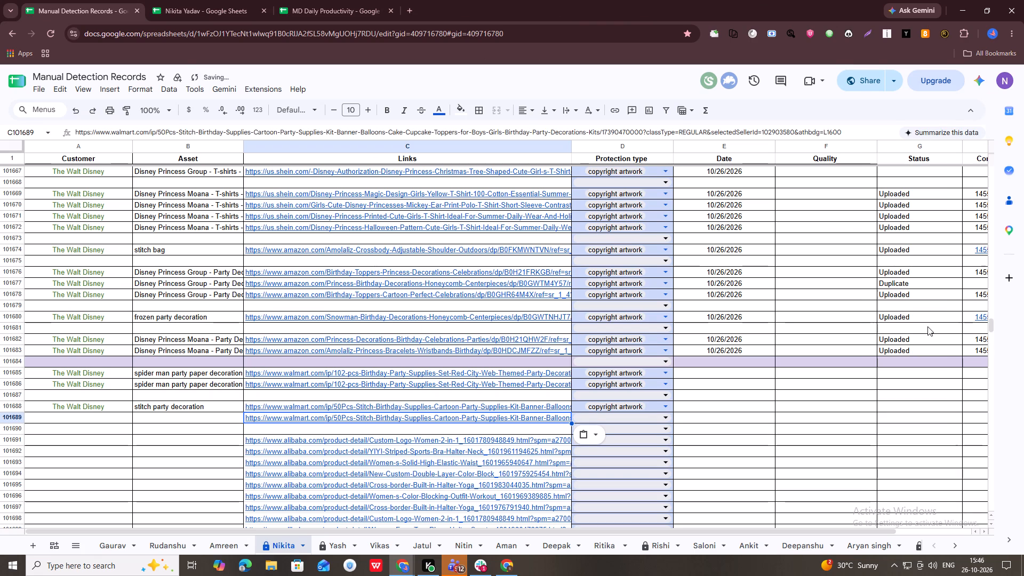
Insert two blank rows at 101690 and paste zileyumaoyi's Stitch wall decal product link in row 101690's Links cell.
click(263, 430)
click(7, 429)
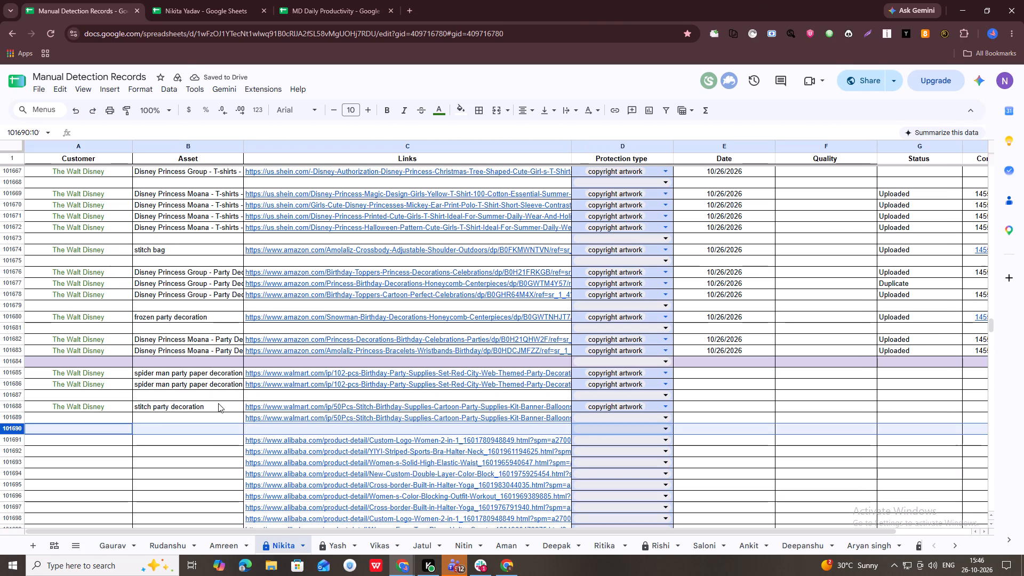
key(ctrl+alt+equal)
key(ctrl+alt+equal)
key(Right)
key(Right)
key(Right)
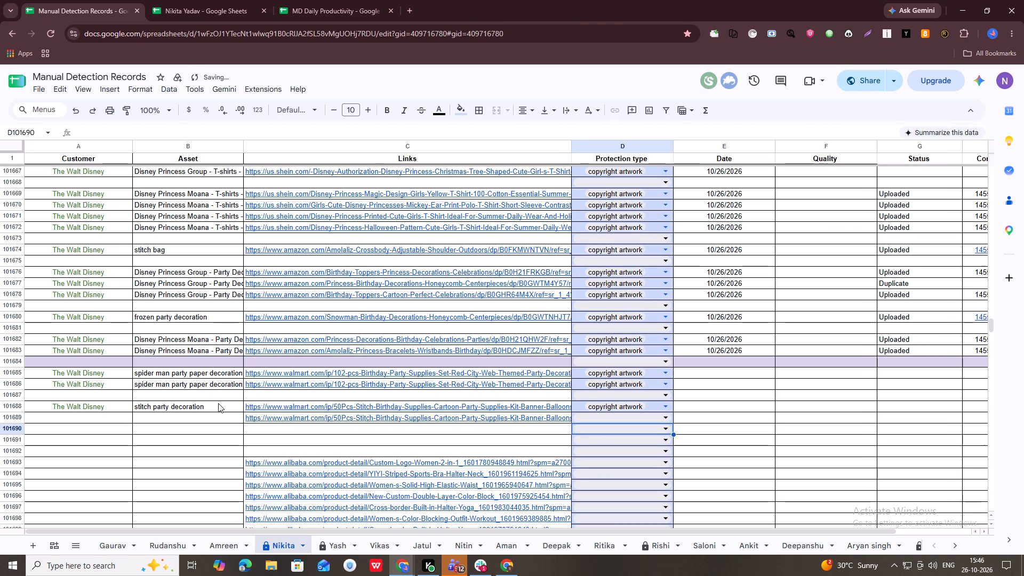
key(Left)
key(alt+Tab)
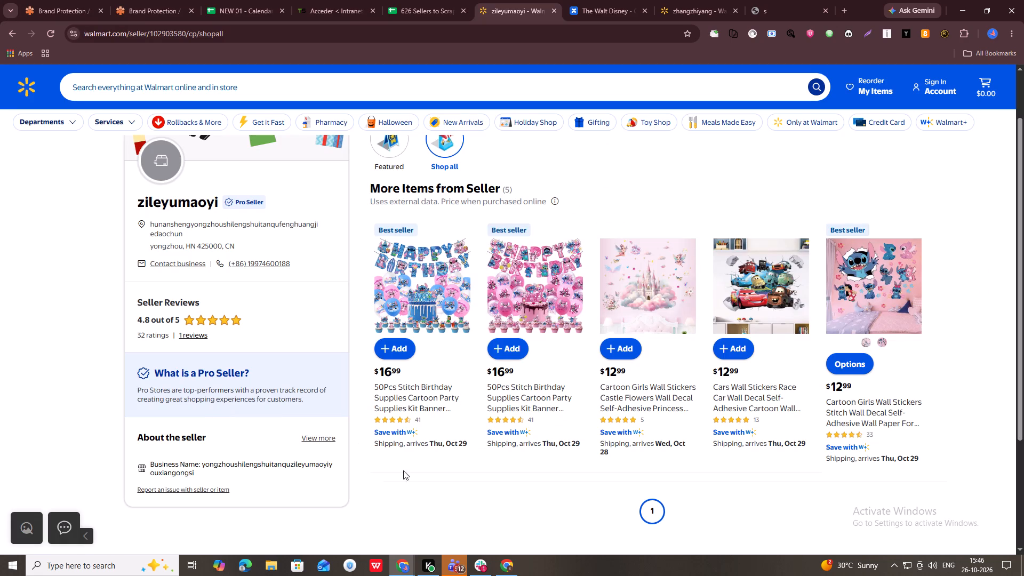
right_click(877, 414)
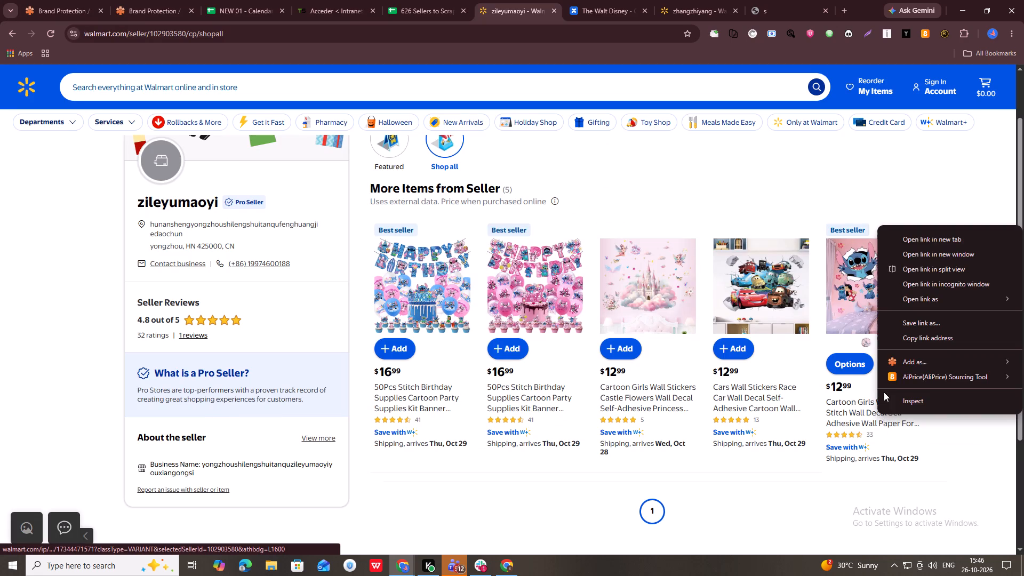
click(929, 337)
key(alt+Tab)
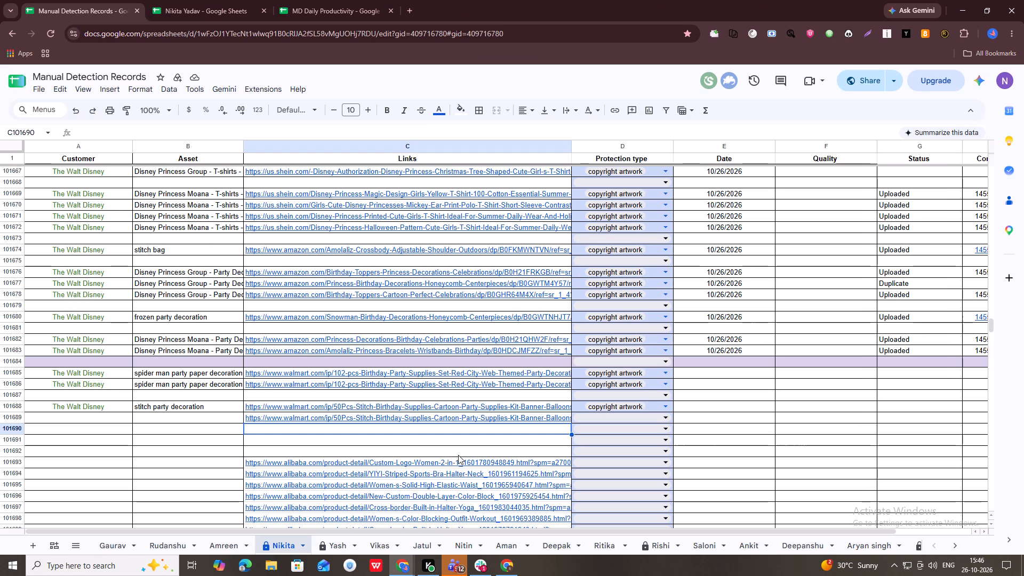
key(ctrl+v)
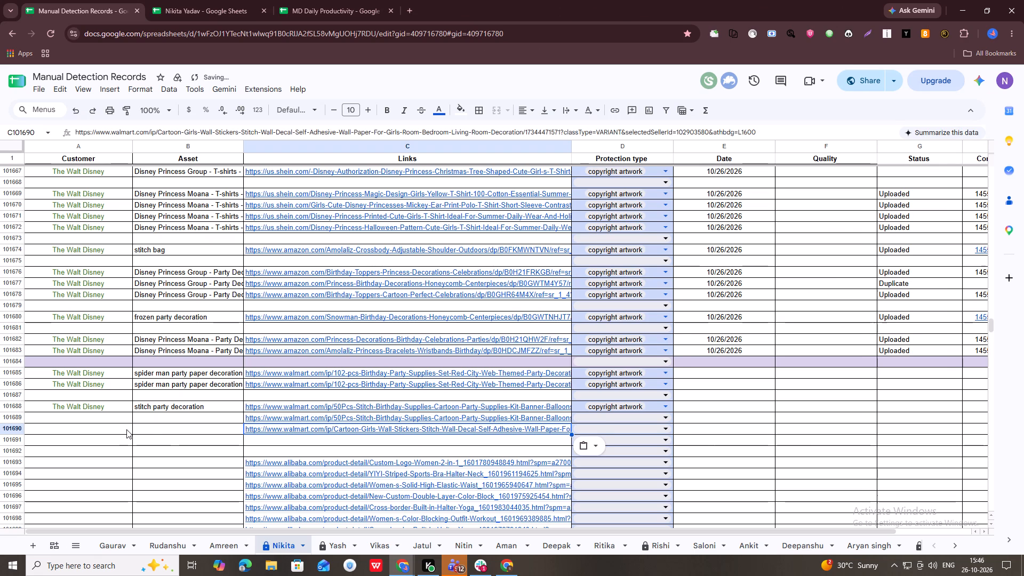
Fill the customer The Walt Disney and asset "stitch party decoration" down from row 101688 through row 101690.
click(124, 428)
shift+click(154, 412)
key(ctrl+d)
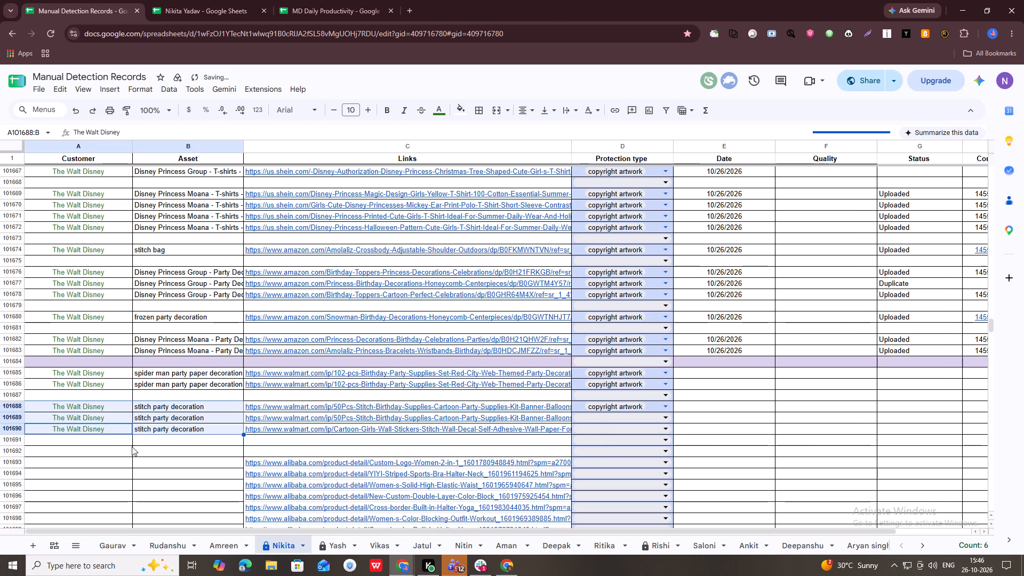
In row 101692, enter the asset "cars party decoration" and paste zileyumaoyi's Cars Wall Stickers product link.
click(150, 448)
text(car)
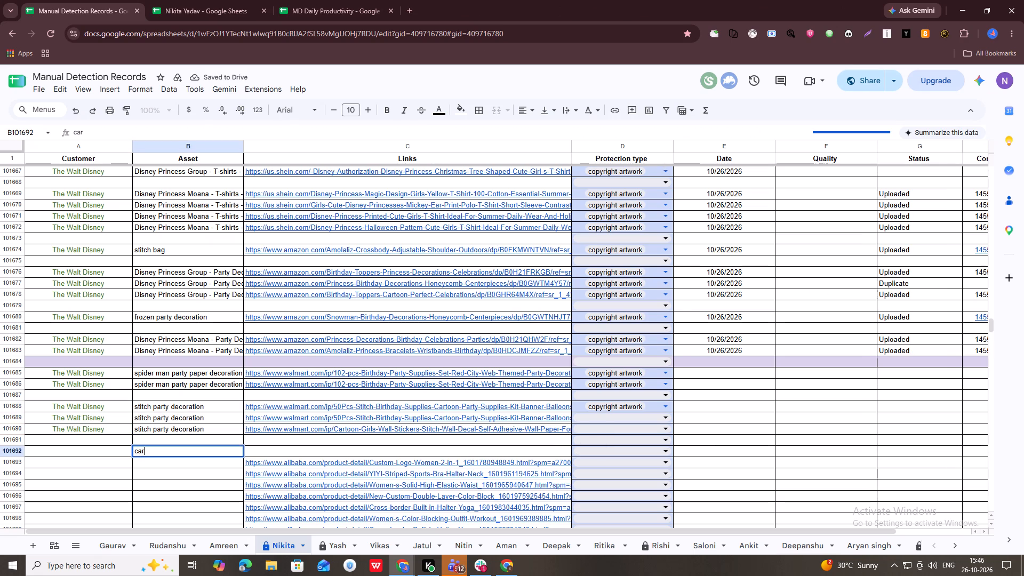
text(s)
key(space)
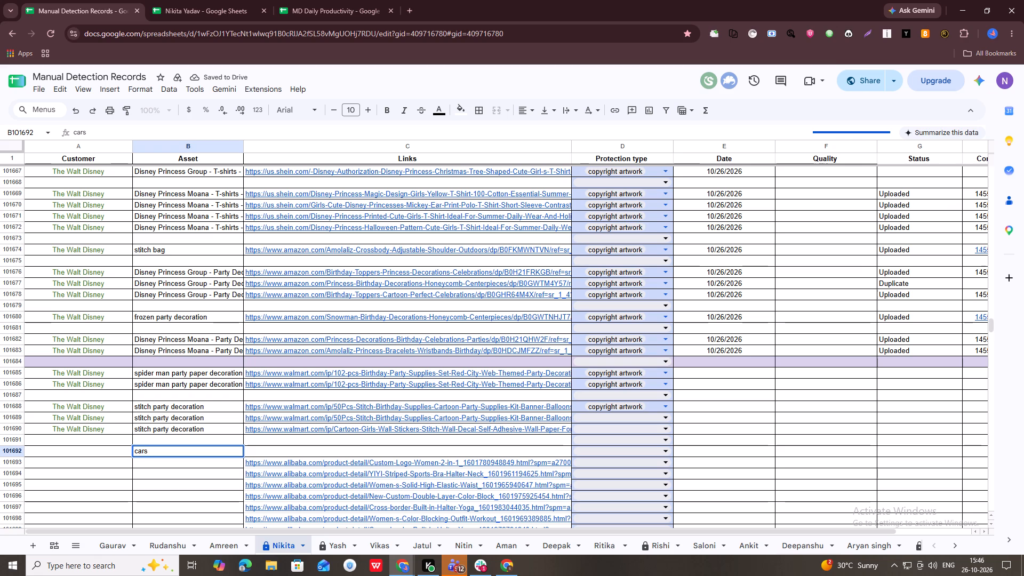
text(party decoration)
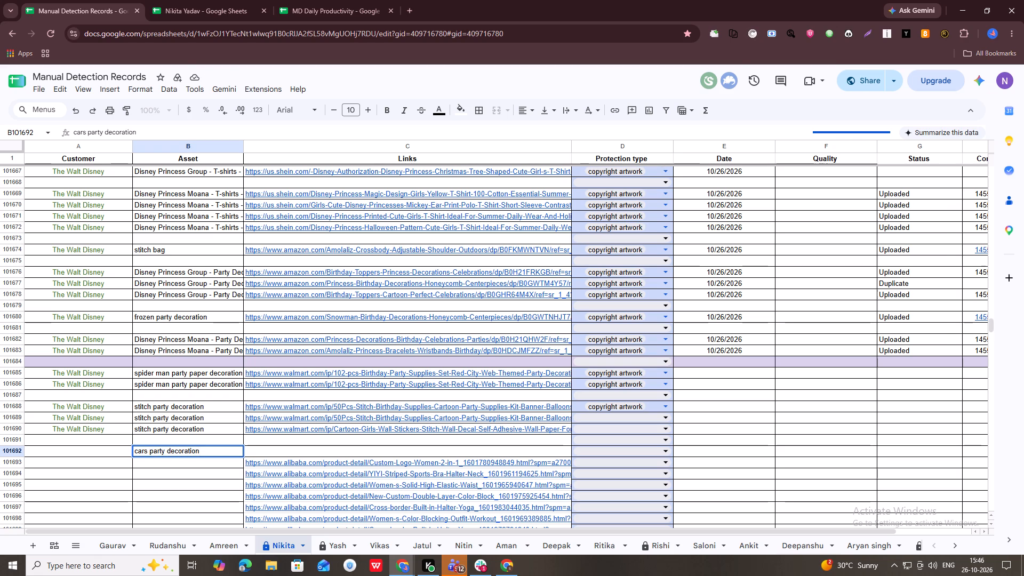
key(Right)
key(alt+Tab)
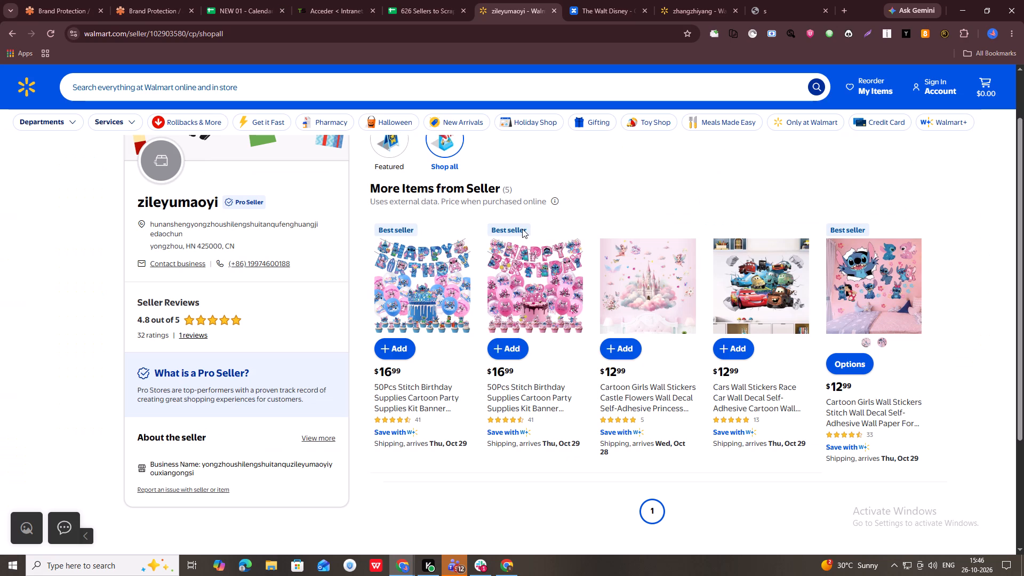
right_click(759, 394)
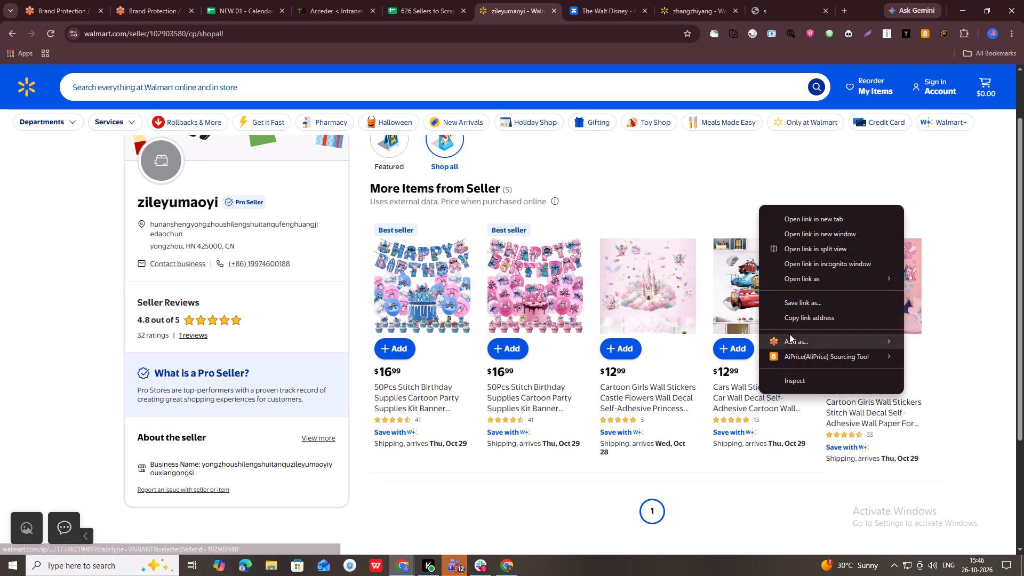
click(794, 319)
key(alt+Tab)
key(ctrl+v)
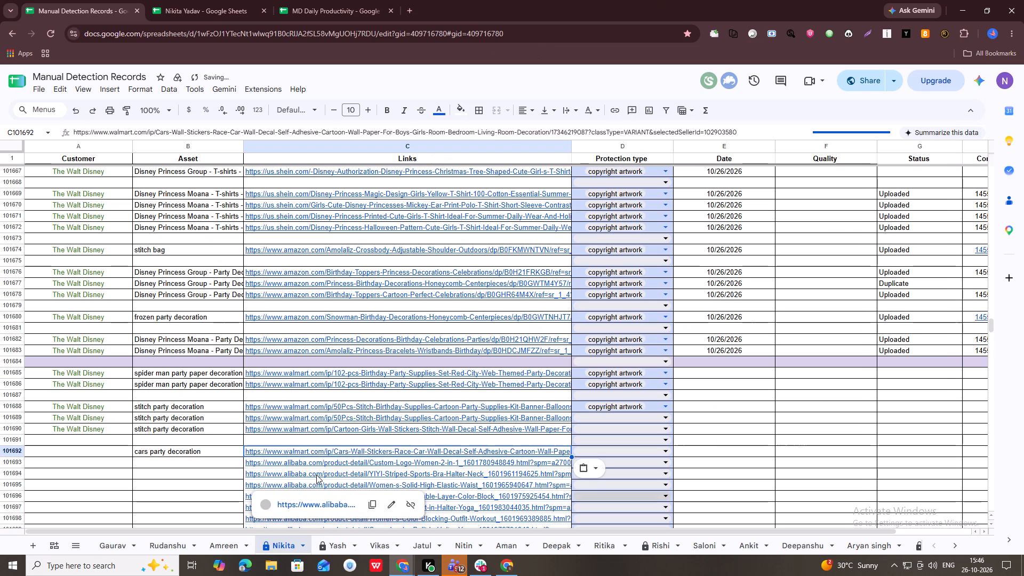
Insert a blank row below the Cars entry and copy the customer The Walt Disney from row 101690 into row 101692.
click(7, 463)
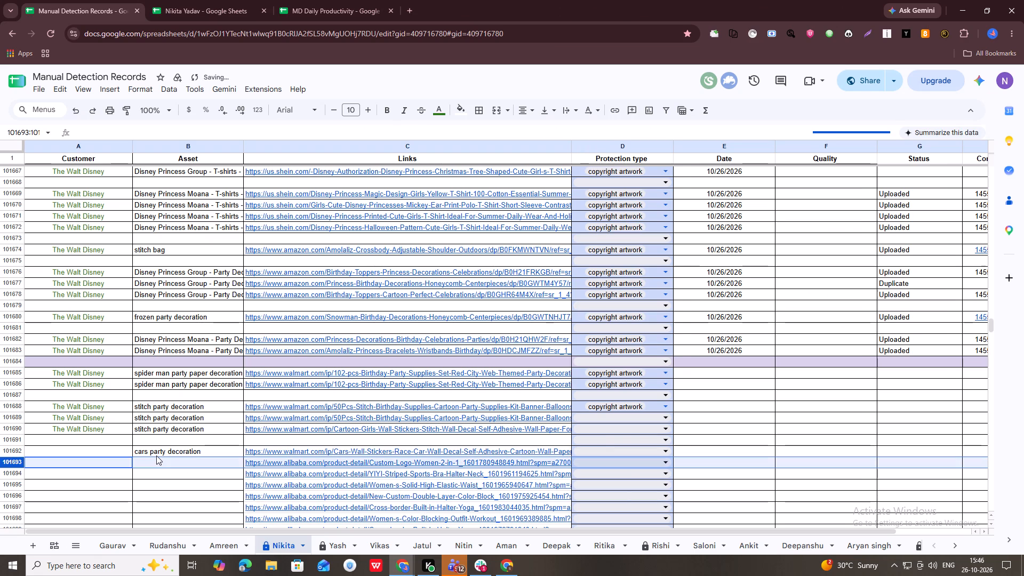
key(ctrl+alt+equal)
key(Up)
key(Left)
key(Up)
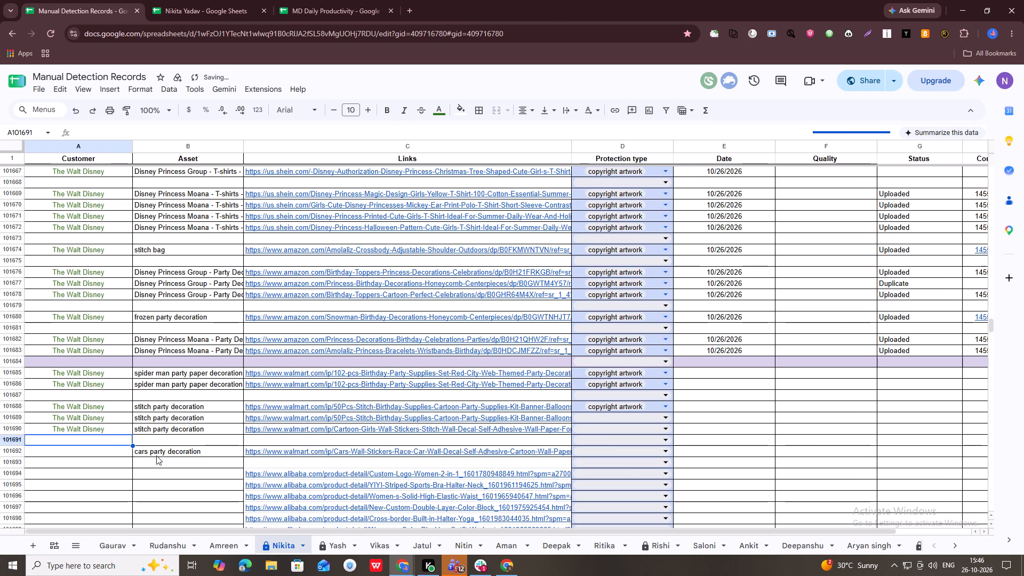
key(Up)
key(ctrl+c)
key(Down)
key(Down)
key(ctrl+v)
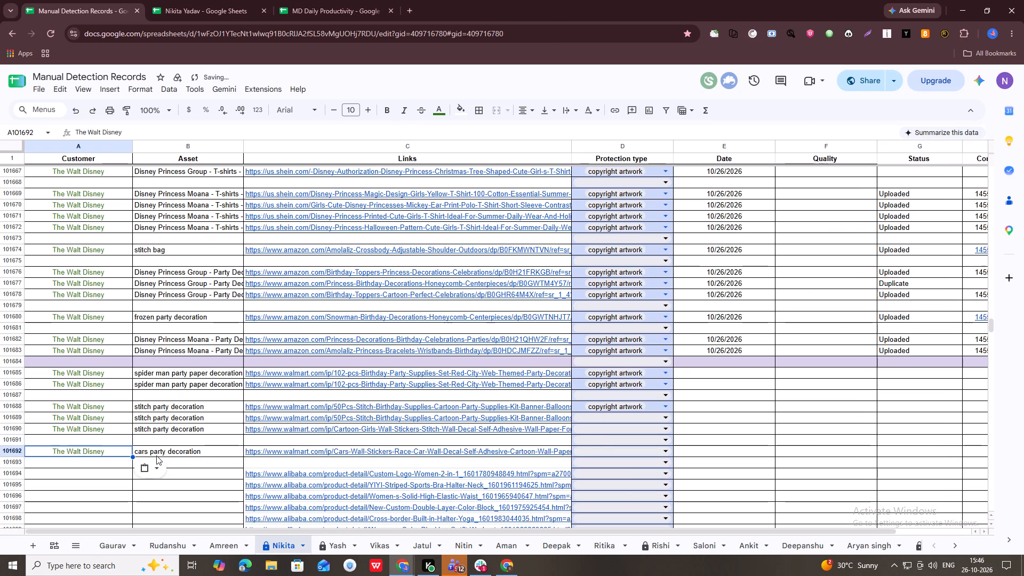
key(Right)
In 626 Sellers to Scrap, mark Walmart seller zileyumaoyi in row 68 as available with "yes" and note "Party decoration".
key(alt+Tab)
click(423, 0)
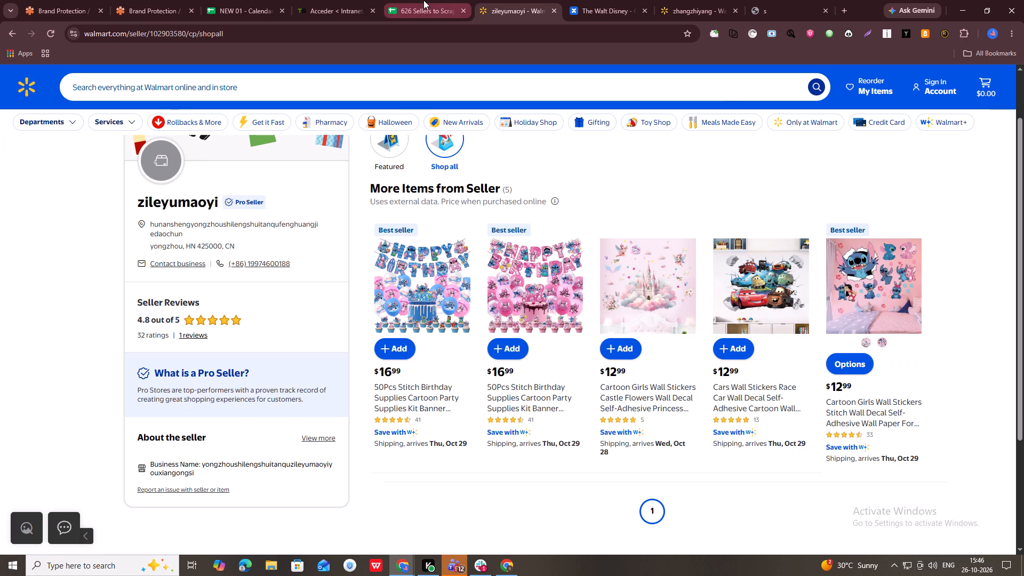
click(429, 351)
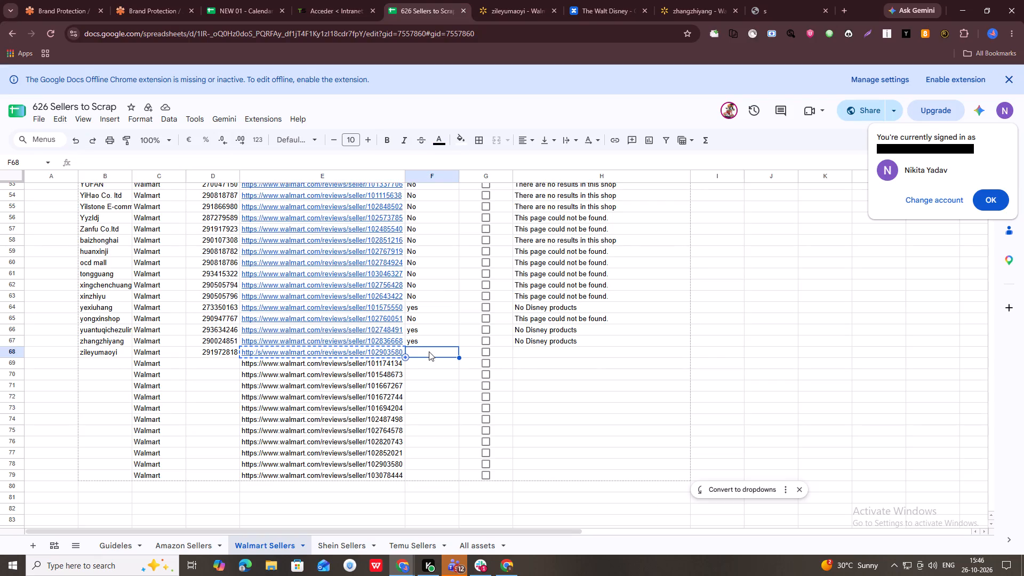
text(yes)
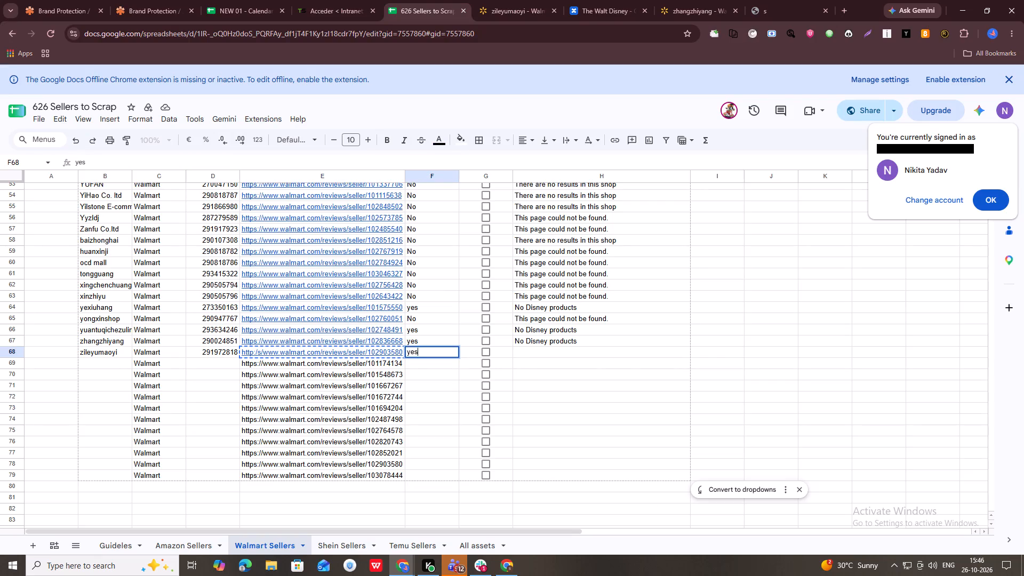
key(Right)
key(Right)
text(Party decoration)
key(Down)
key(Left)
key(Left)
key(Left)
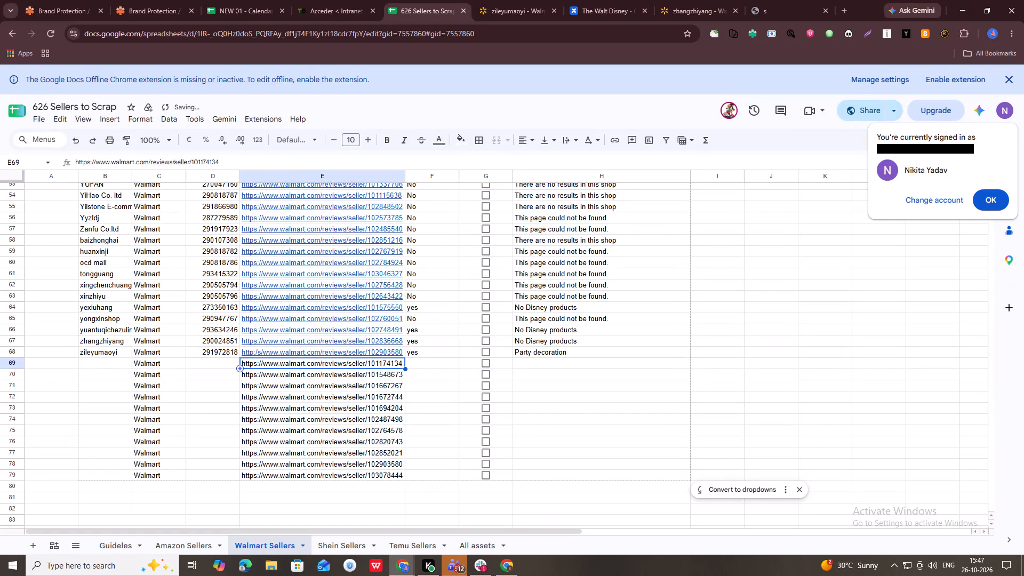
Look through the Amazon Sellers list for its availability, scrapped and notes entries.
click(201, 547)
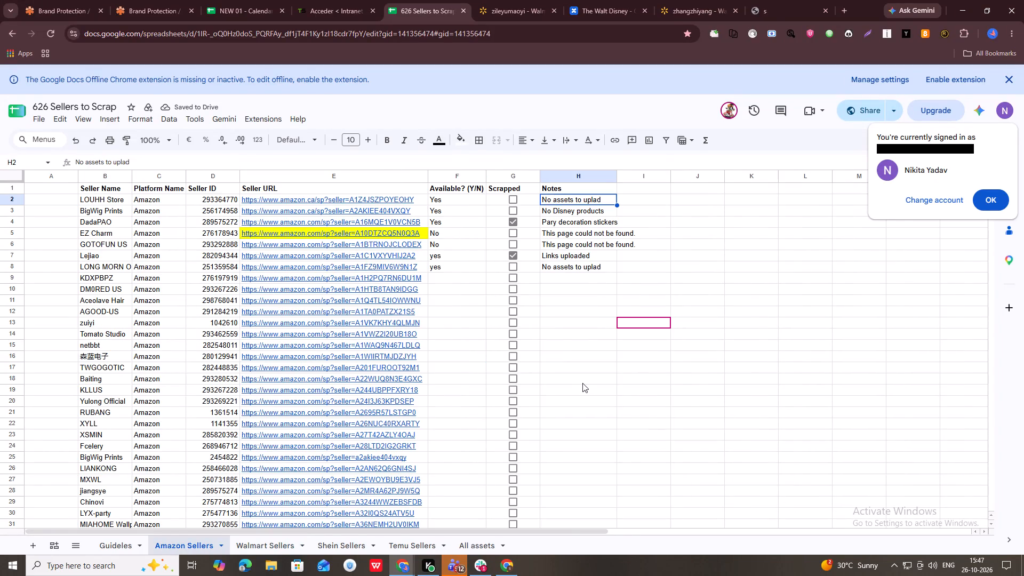
scroll(431, 358, down, 20)
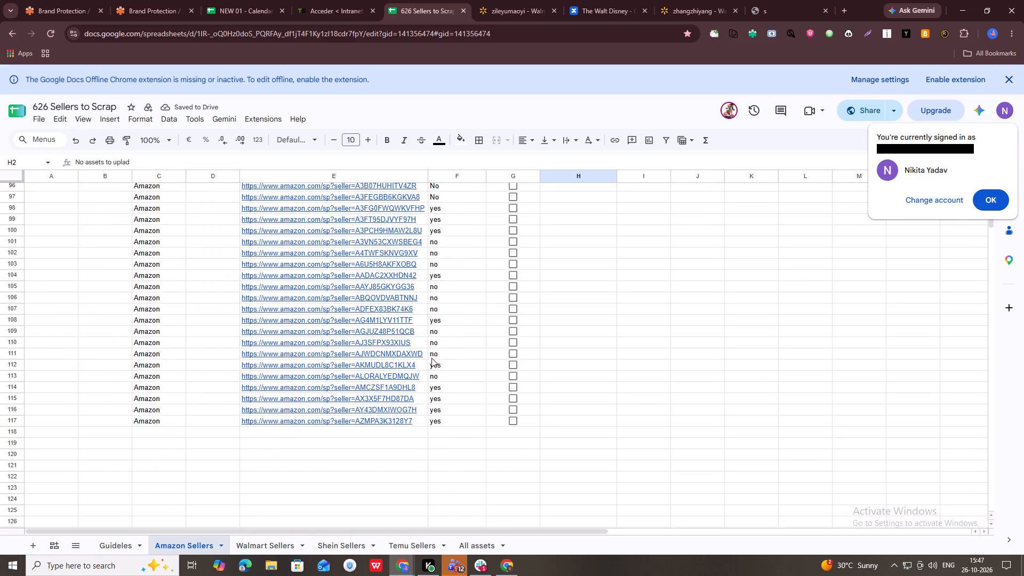
scroll(431, 358, up, 6)
scroll(431, 358, down, 5)
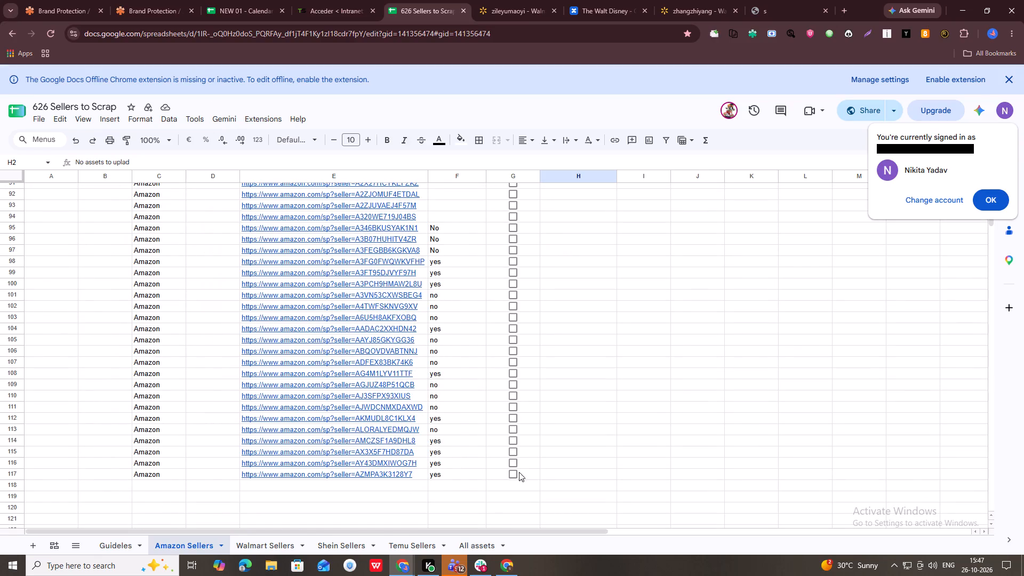
scroll(513, 473, up, 16)
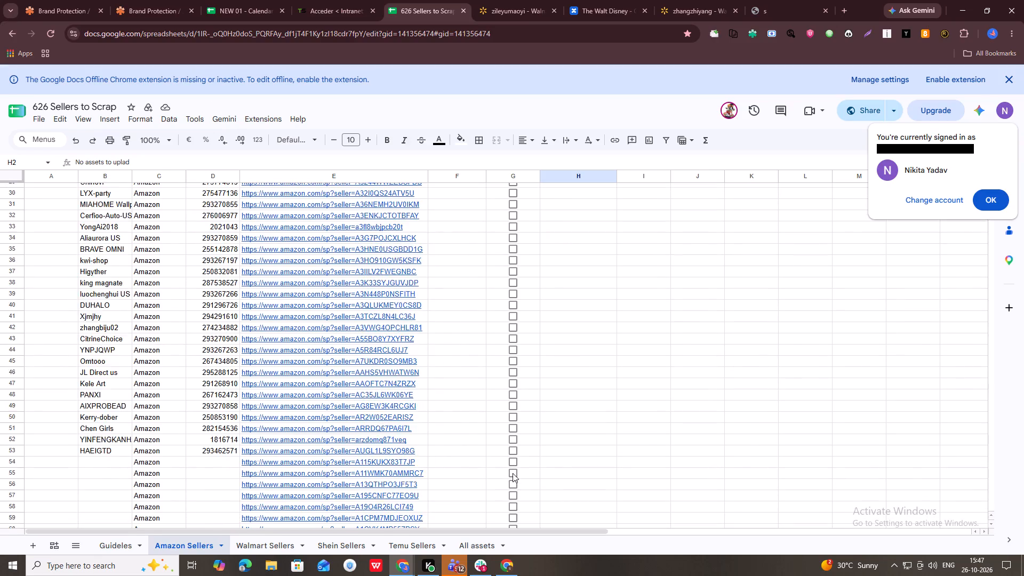
scroll(513, 473, up, 11)
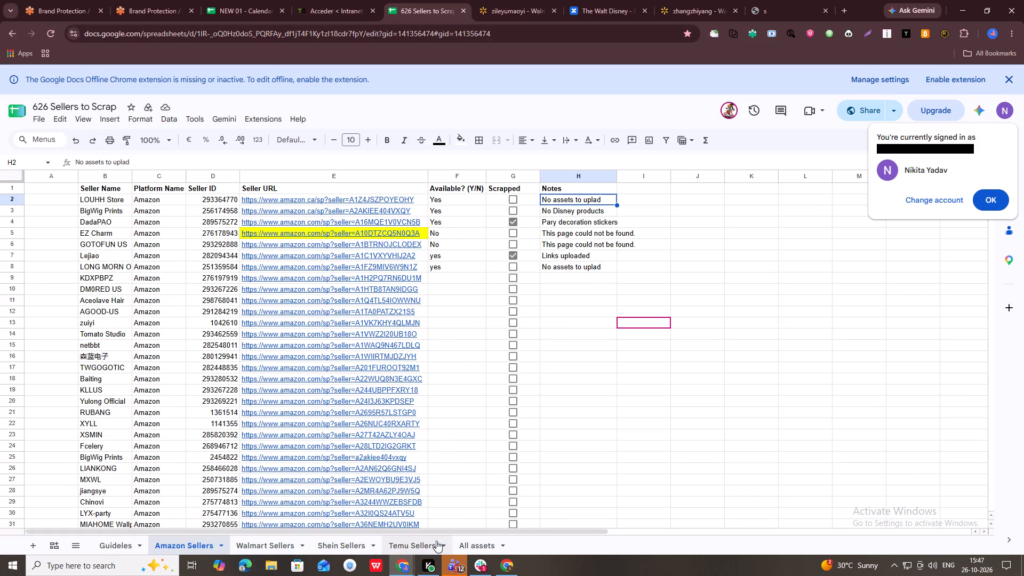
Look through the Walmart and Shein Sellers lists and recheck the Amazon one for sellers still without entries.
click(251, 548)
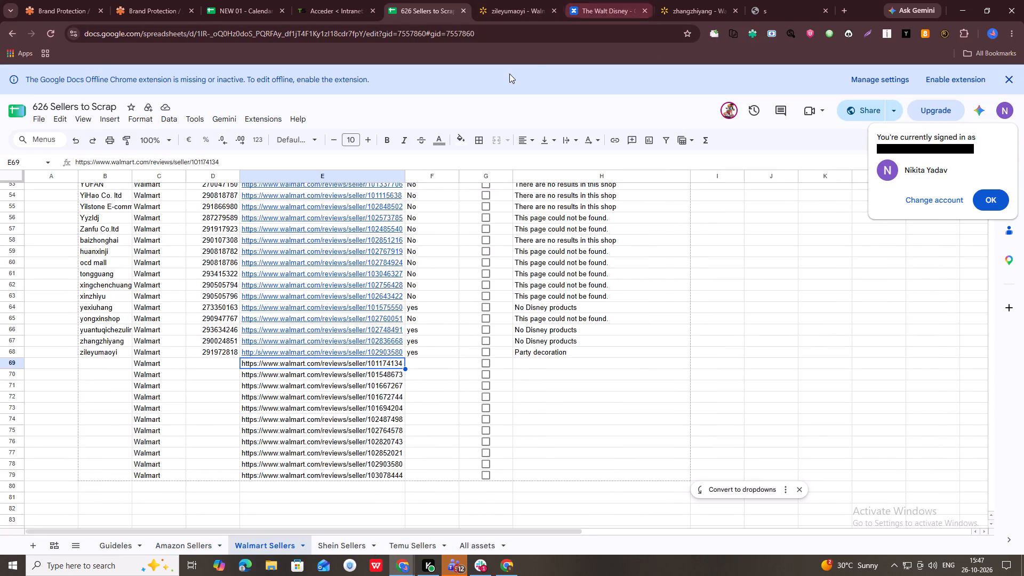
scroll(533, 313, up, 8)
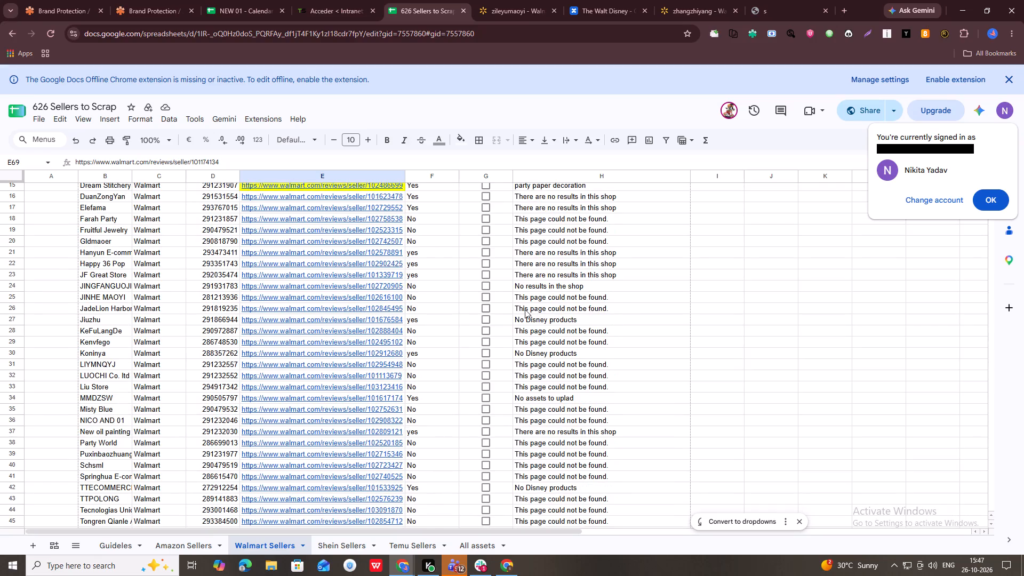
scroll(603, 321, up, 3)
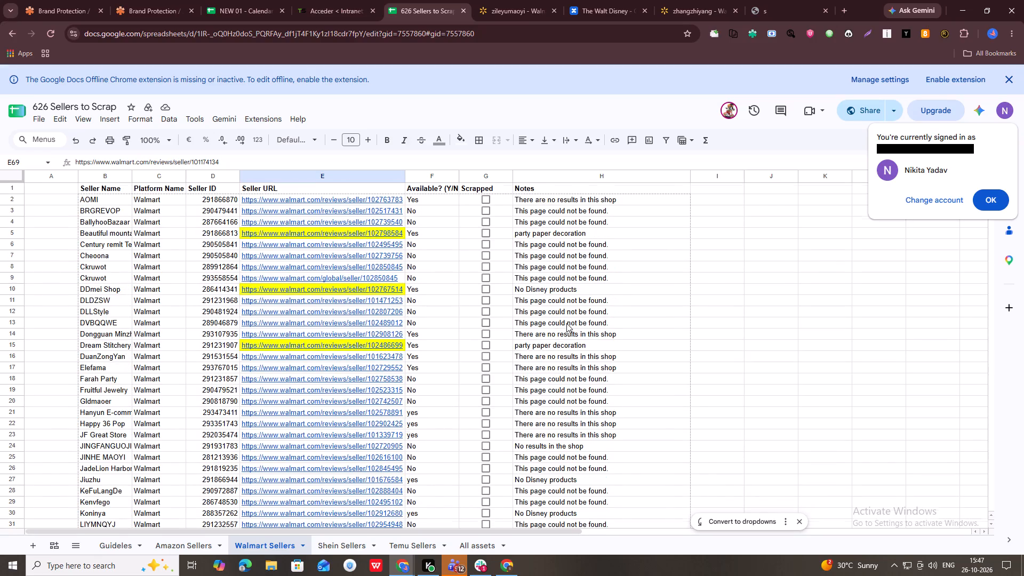
scroll(566, 323, up, 2)
scroll(566, 323, down, 14)
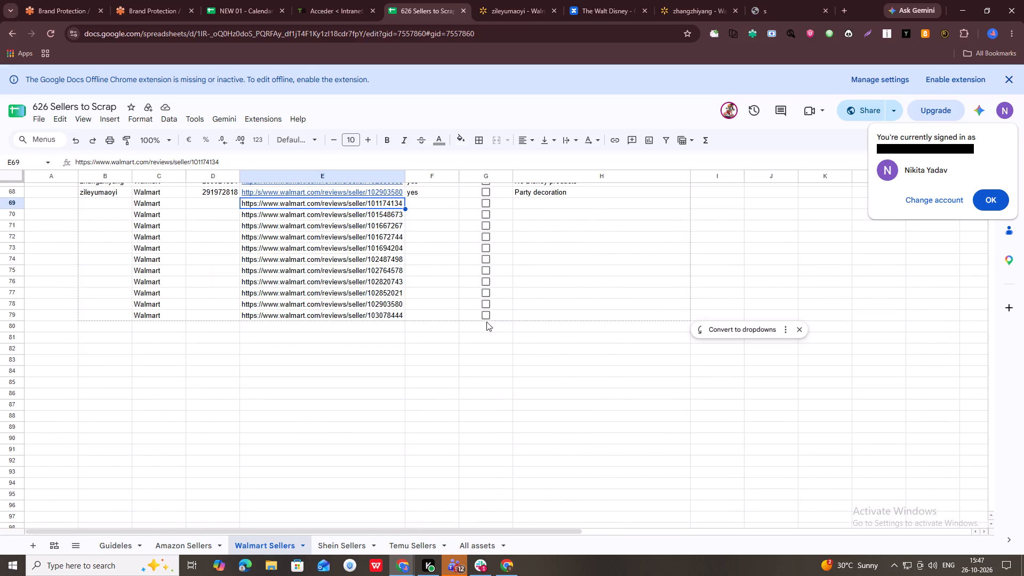
click(582, 290)
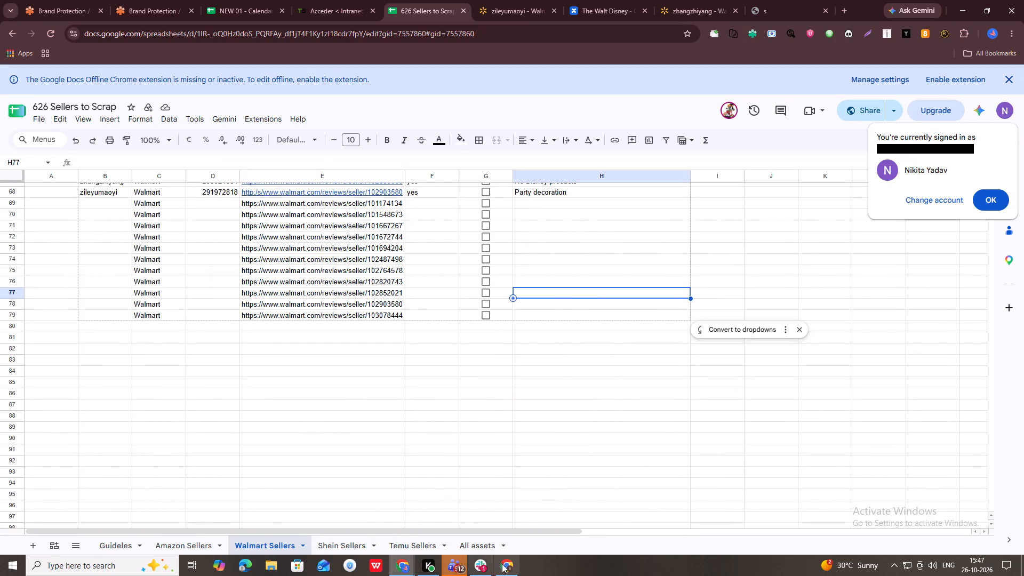
click(340, 547)
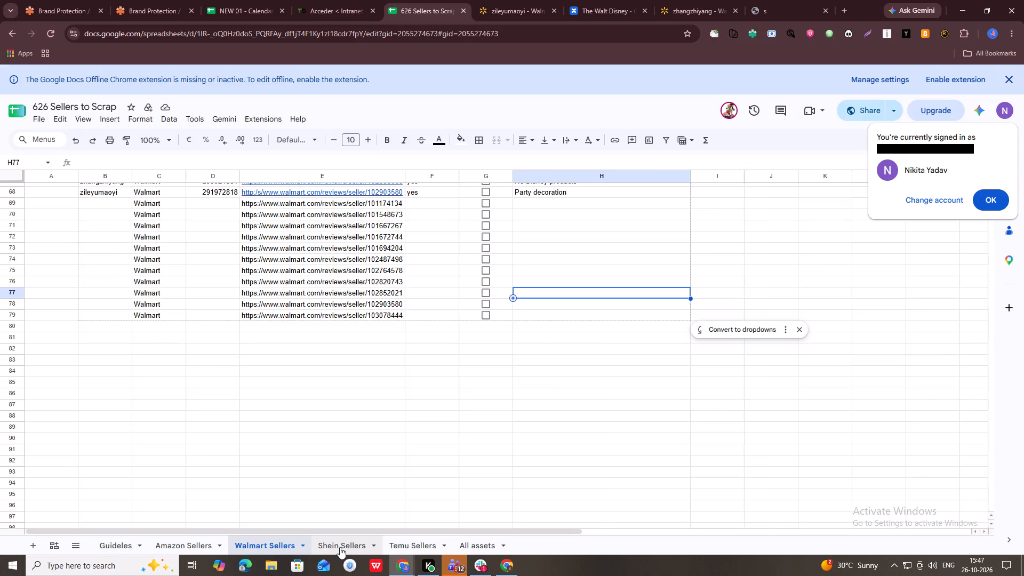
click(748, 248)
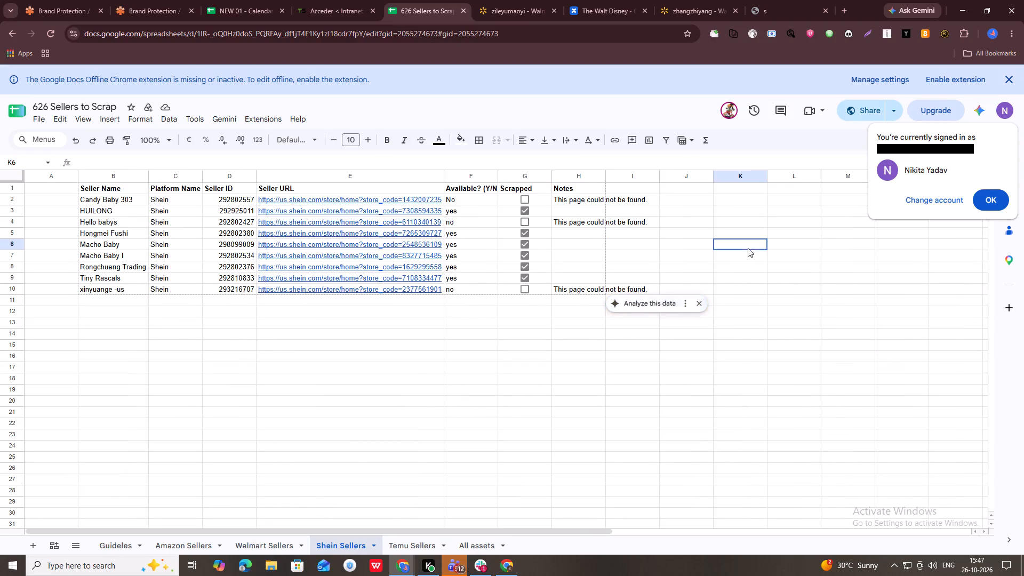
click(181, 547)
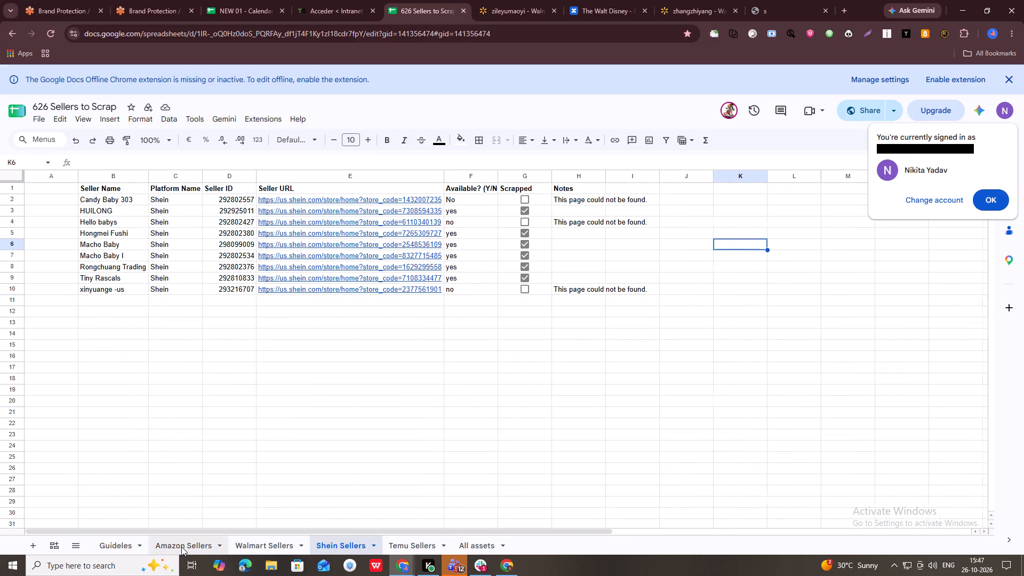
scroll(351, 447, down, 6)
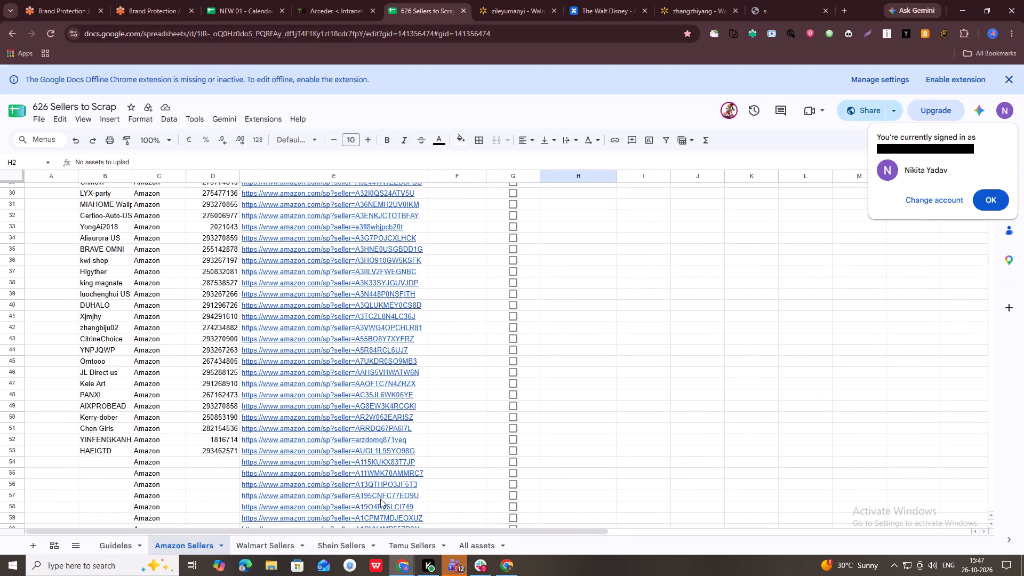
Copy the row 2 seller URL from Temu Sellers and open it in a new tab of the Brand Protection FrontOffice browser window.
click(416, 549)
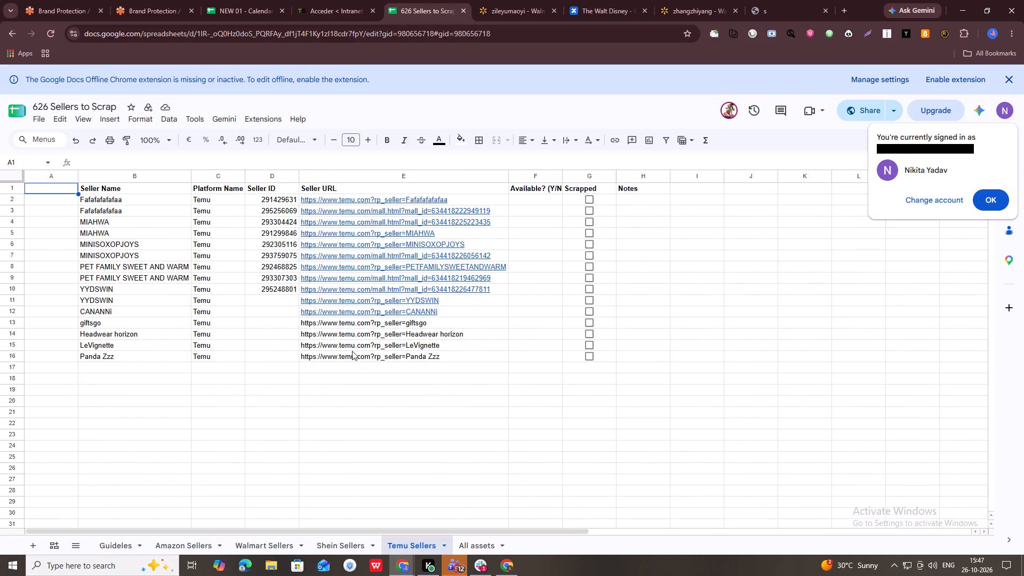
click(403, 198)
key(ctrl+c)
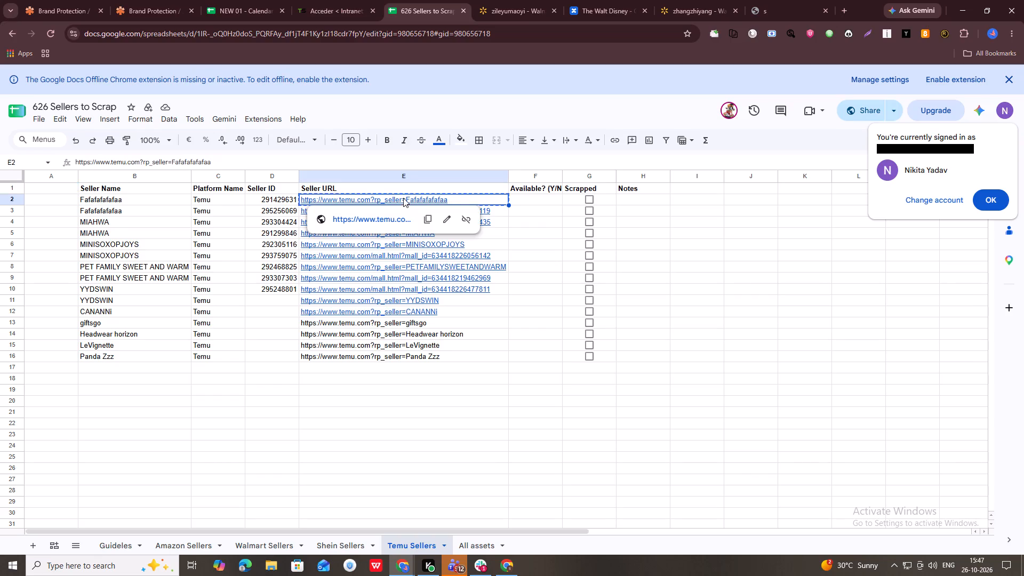
key(alt+Tab)
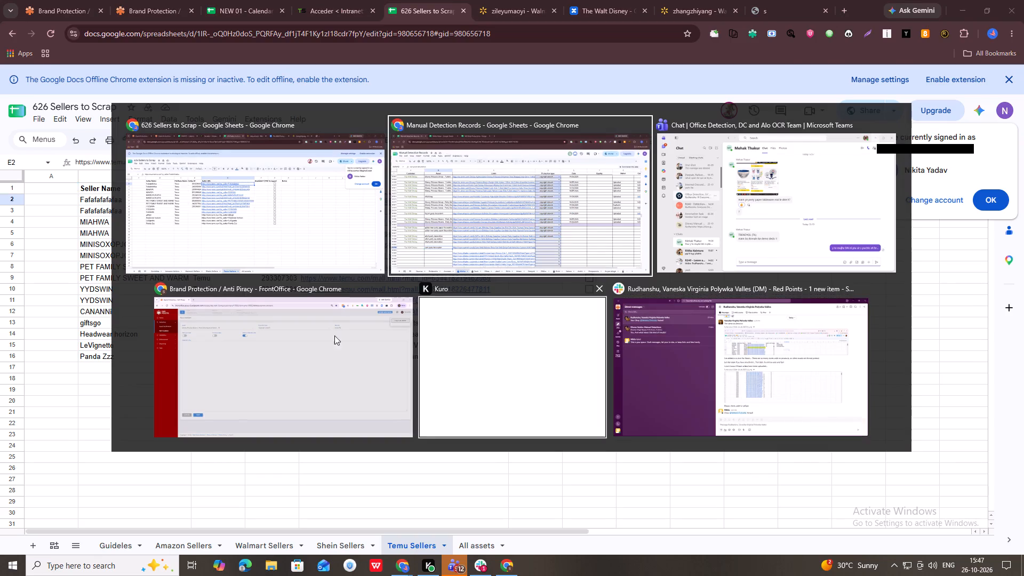
alt+click(262, 336)
key(alt+Tab)
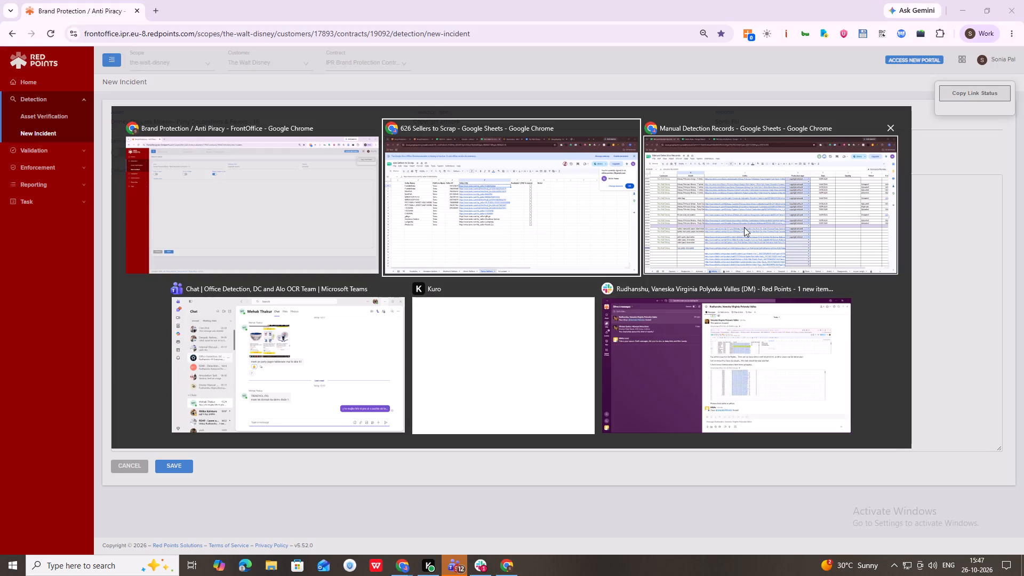
alt+click(259, 196)
click(160, 10)
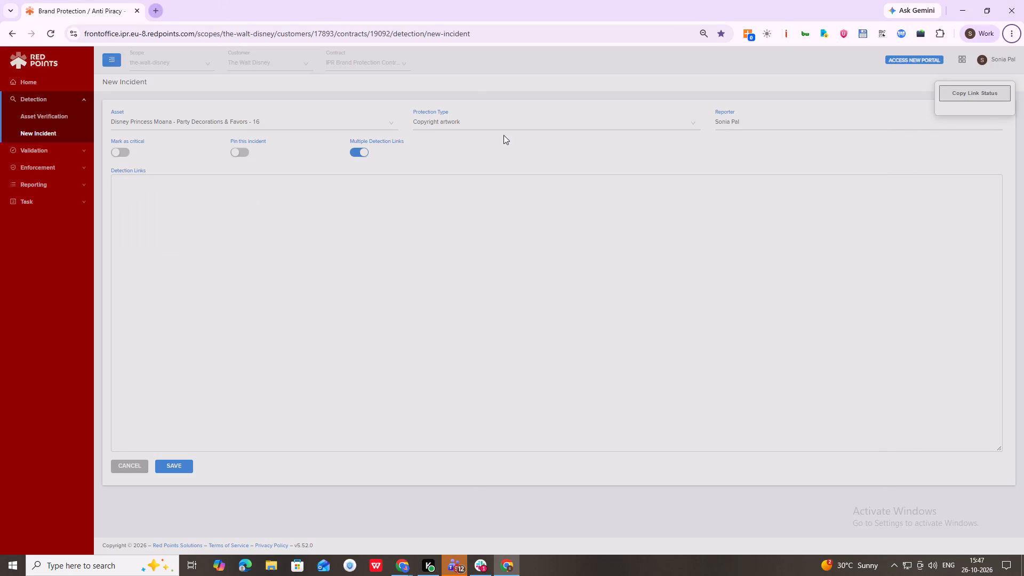
key(ctrl+v)
key(Return)
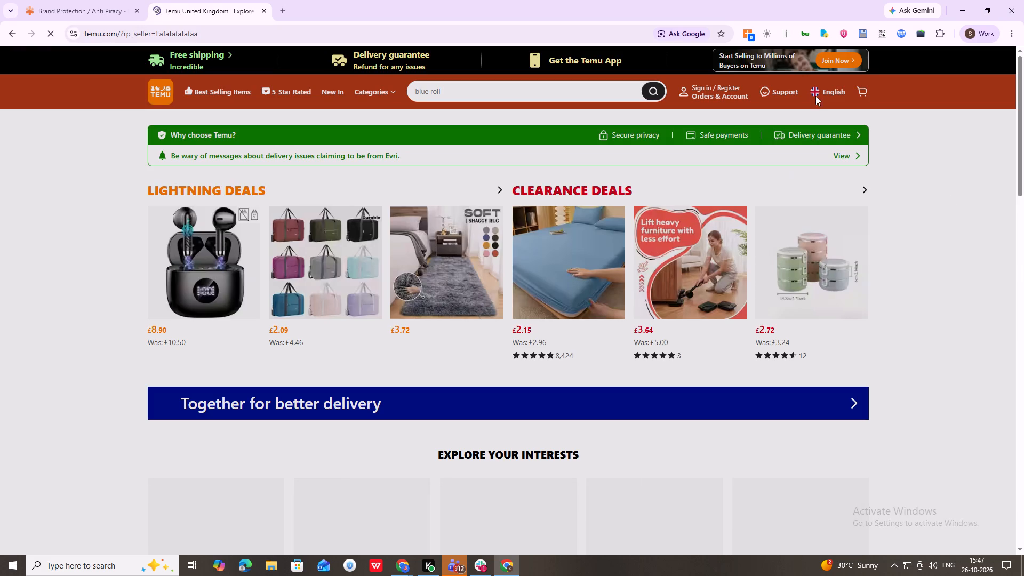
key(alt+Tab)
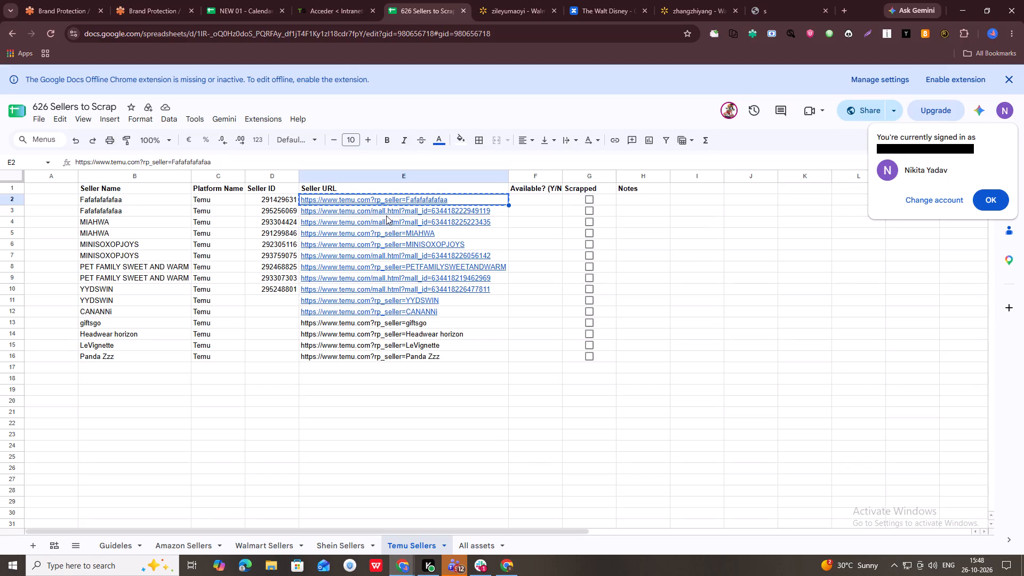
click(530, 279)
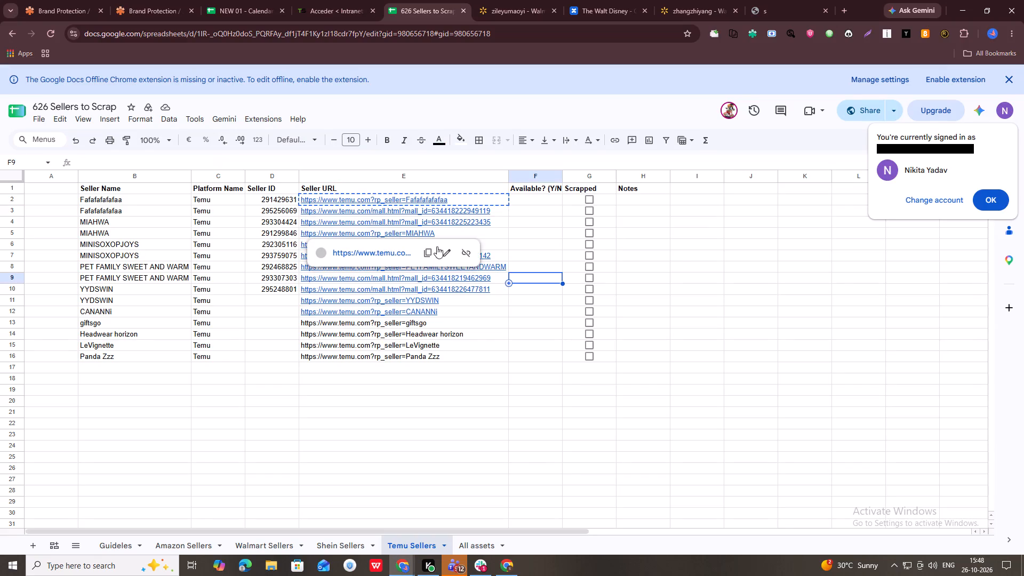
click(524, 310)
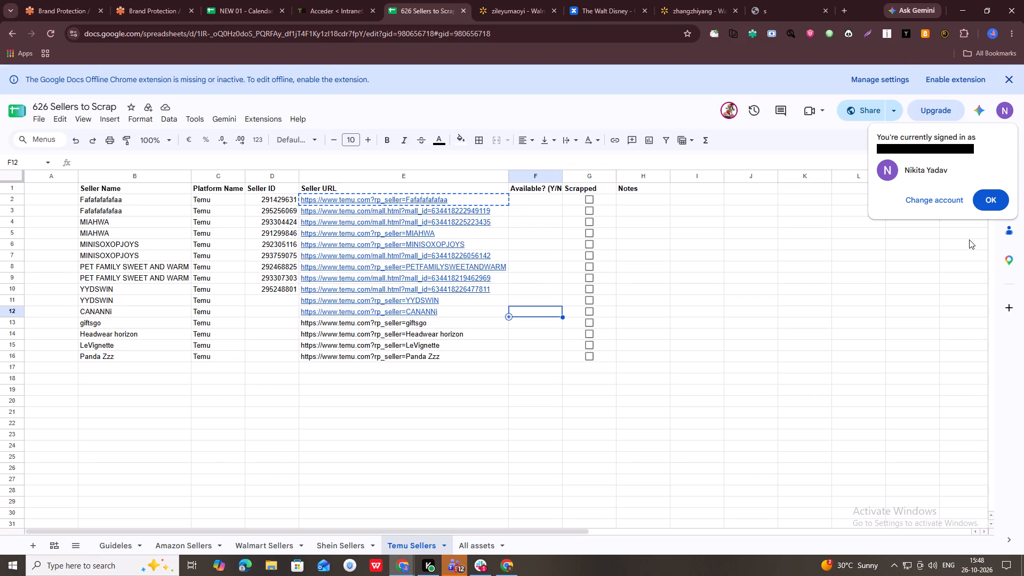
Return to the Temu site and switch its shopping country/region to United States.
key(alt+Tab)
click(813, 92)
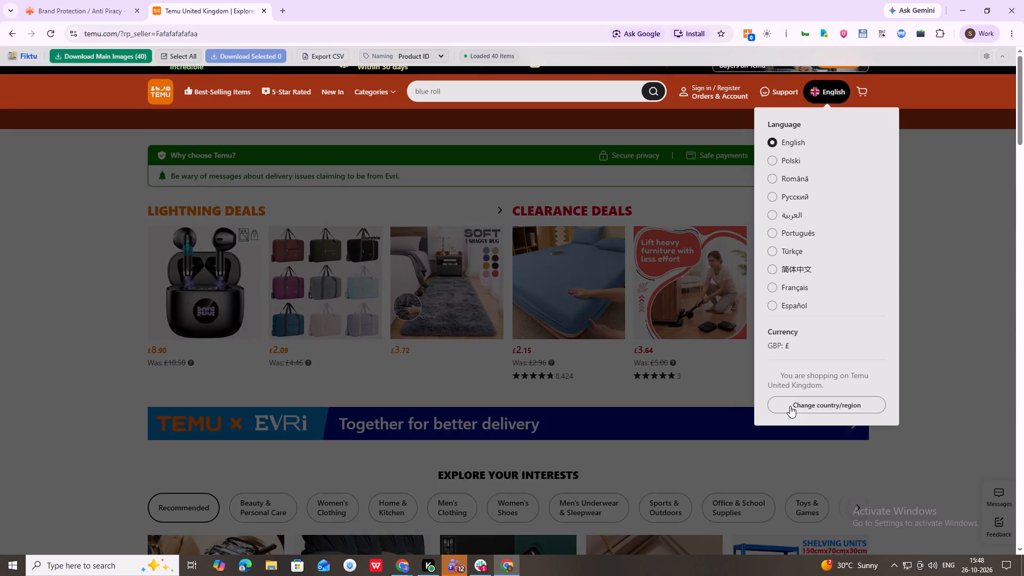
click(805, 410)
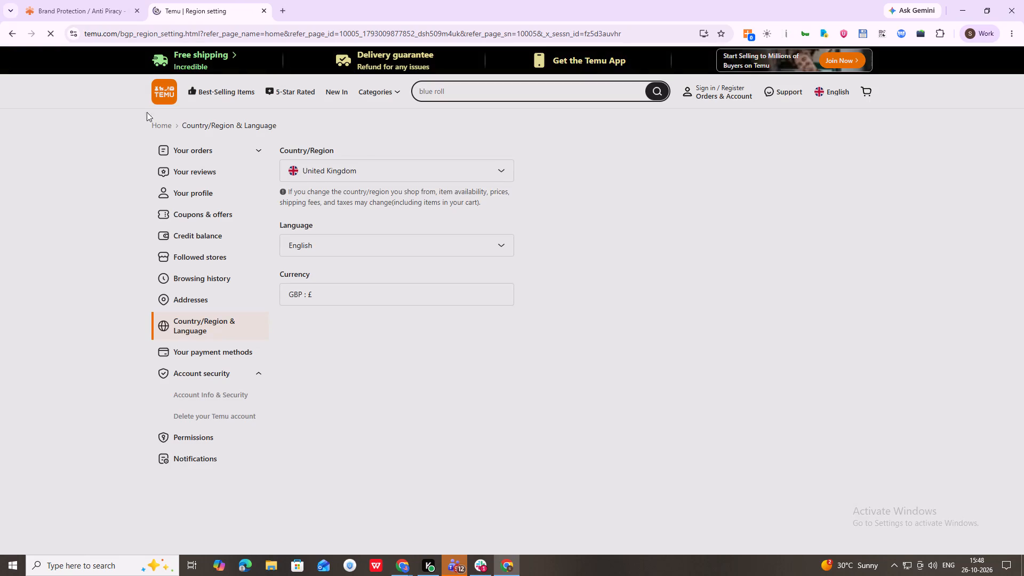
click(415, 181)
click(374, 200)
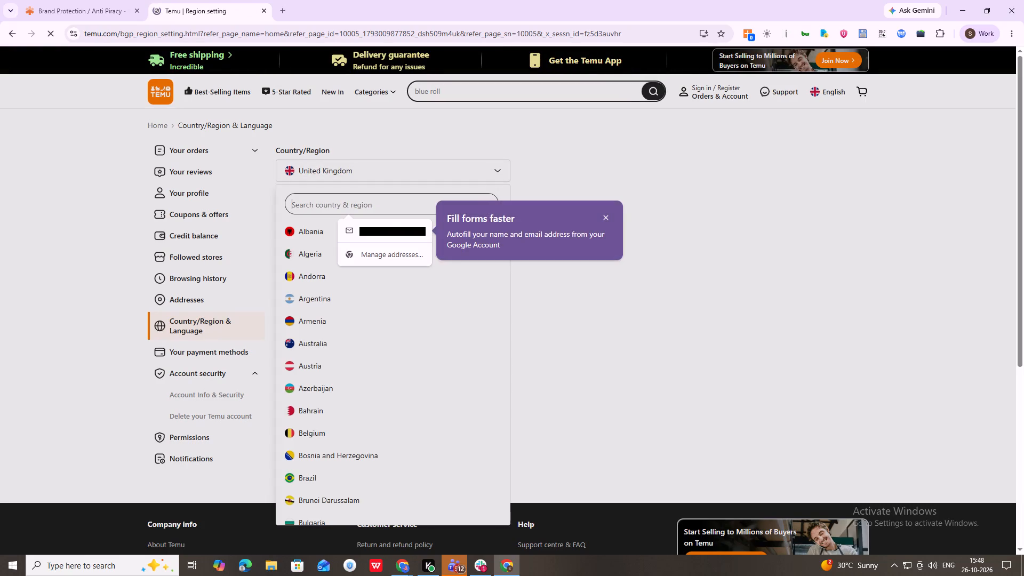
text(us)
click(327, 343)
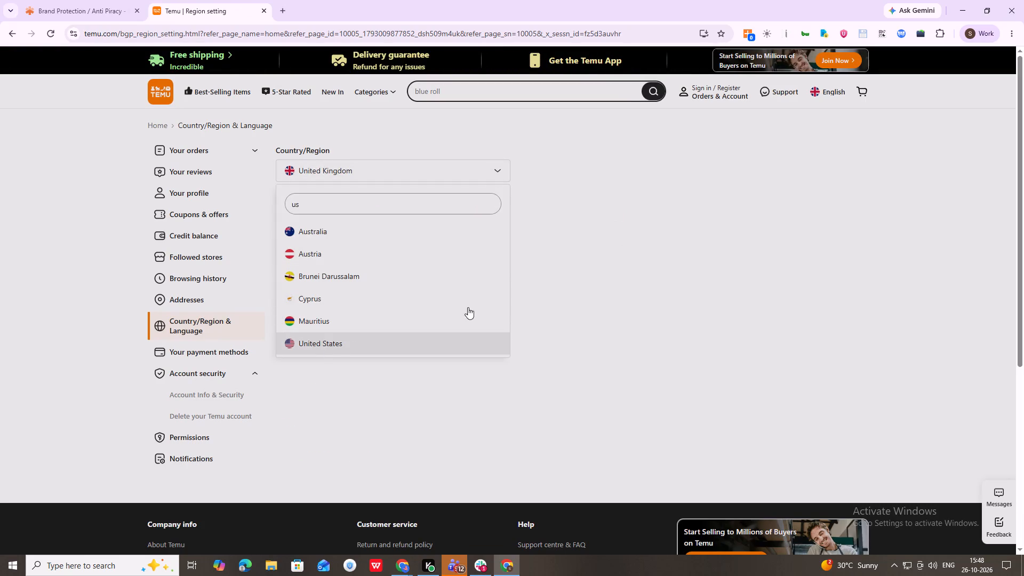
click(540, 305)
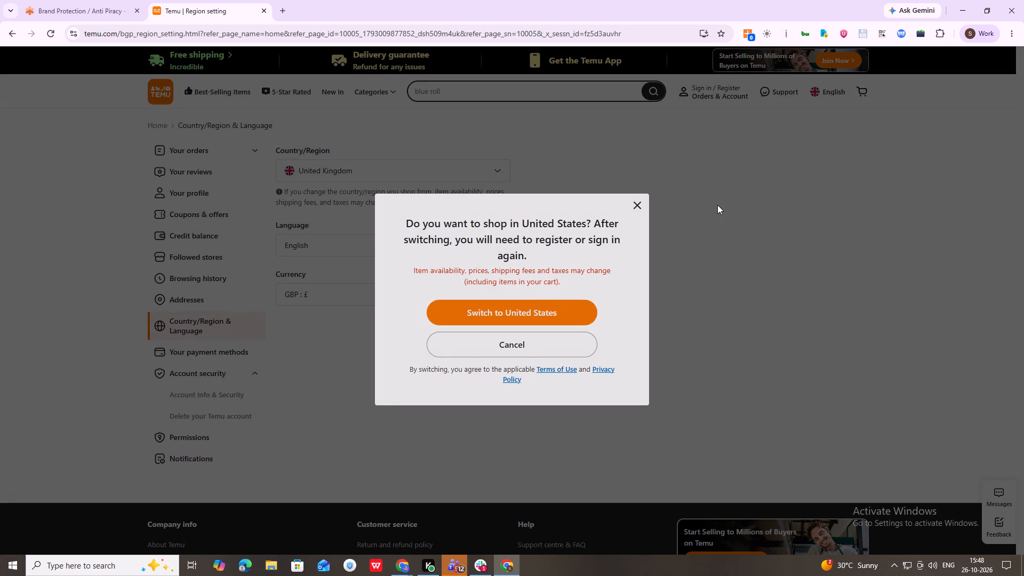
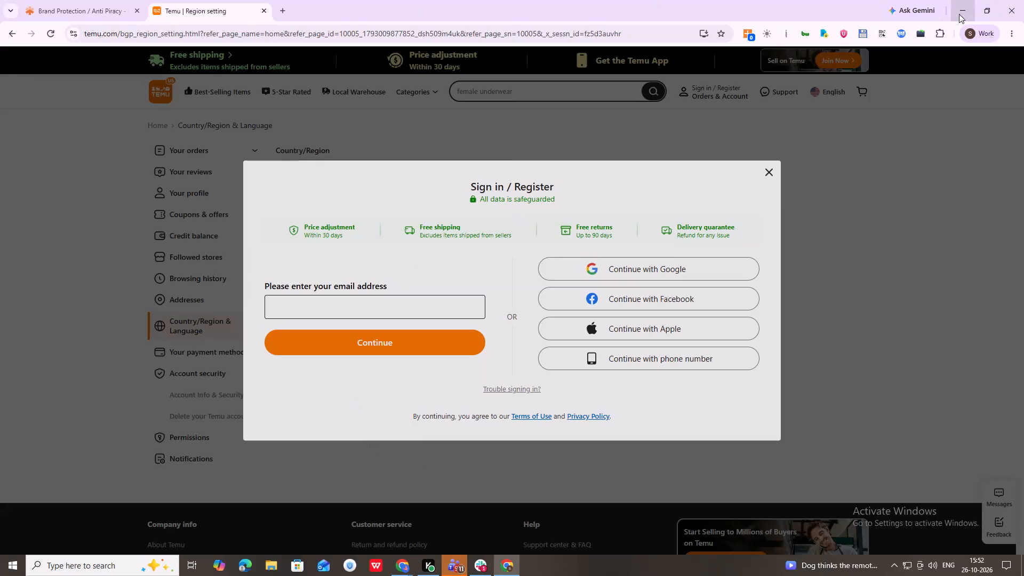
Switch to the Manual Detection Records spreadsheet and open the Yash sheet.
key(alt+Tab)
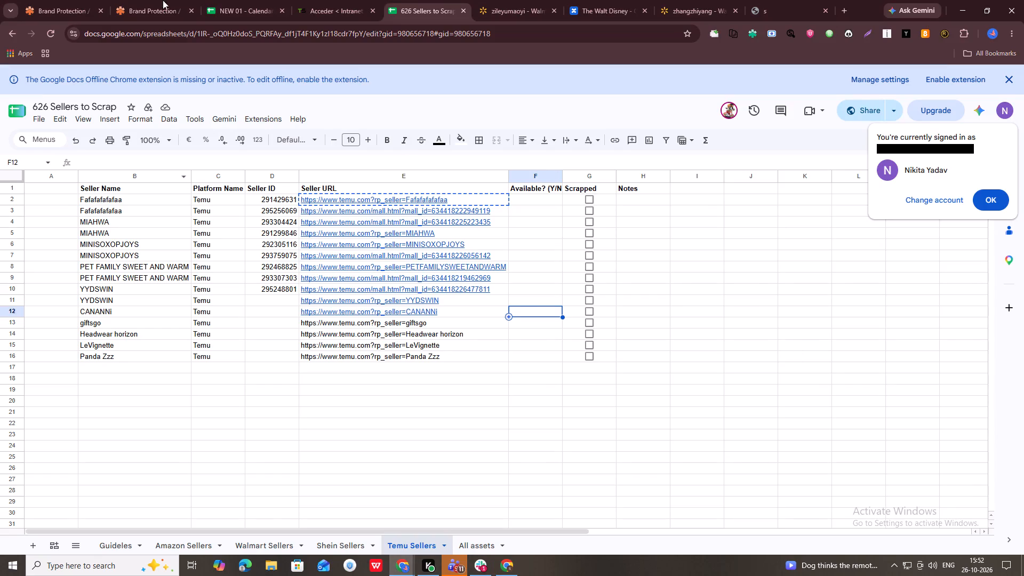
key(alt+Tab)
alt+click(741, 240)
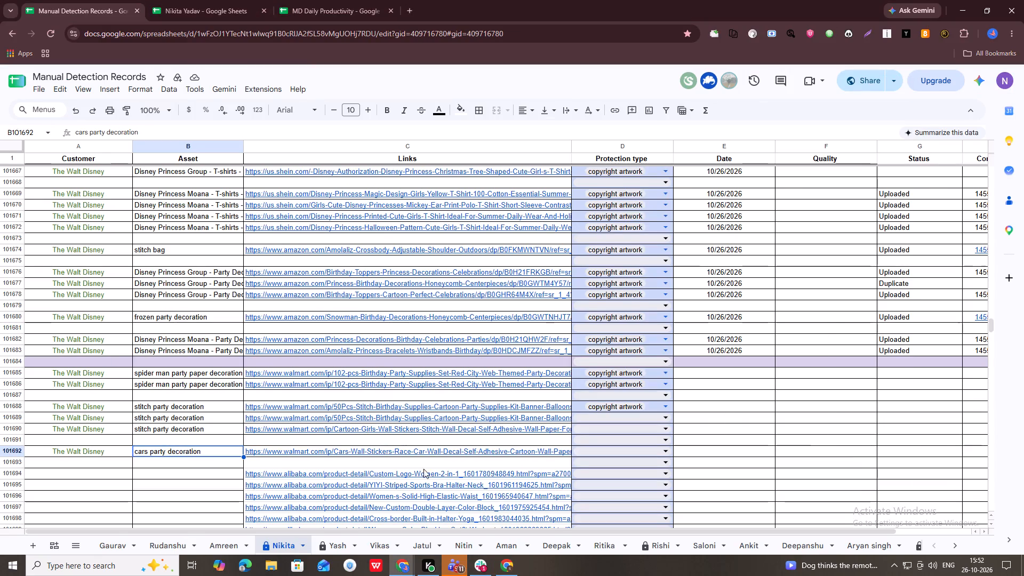
scroll(478, 450, down, 2)
scroll(533, 452, down, 3)
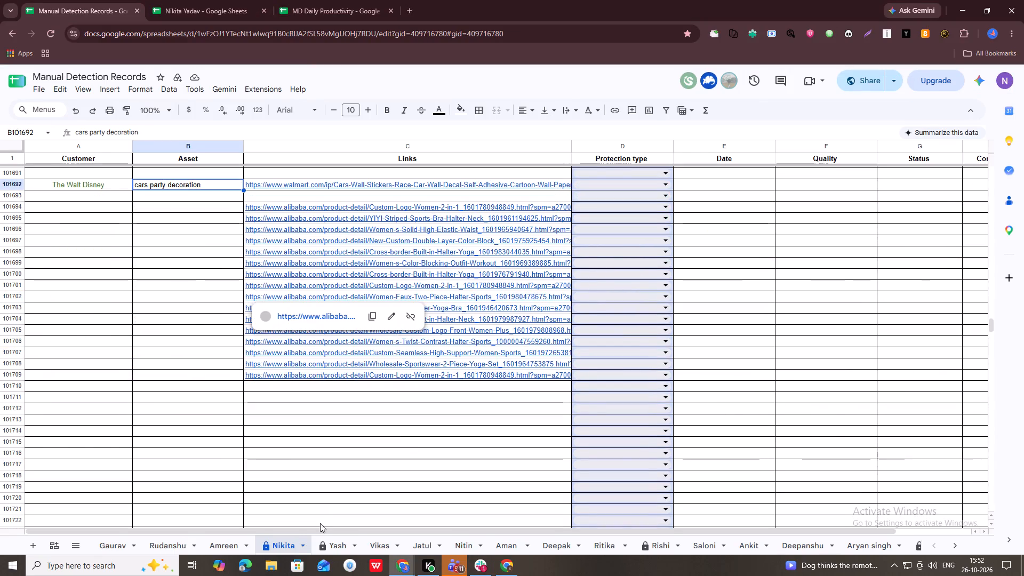
click(335, 549)
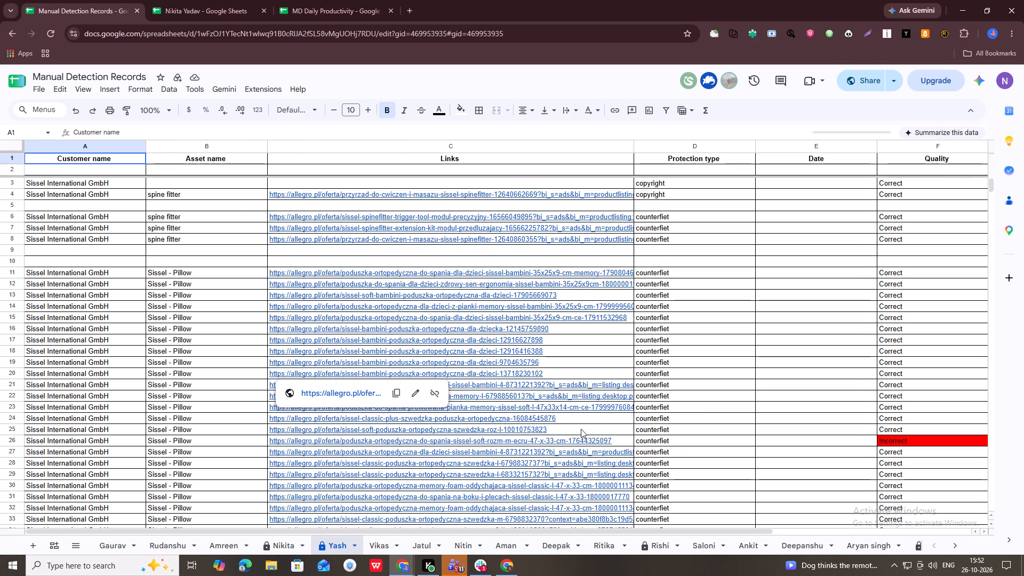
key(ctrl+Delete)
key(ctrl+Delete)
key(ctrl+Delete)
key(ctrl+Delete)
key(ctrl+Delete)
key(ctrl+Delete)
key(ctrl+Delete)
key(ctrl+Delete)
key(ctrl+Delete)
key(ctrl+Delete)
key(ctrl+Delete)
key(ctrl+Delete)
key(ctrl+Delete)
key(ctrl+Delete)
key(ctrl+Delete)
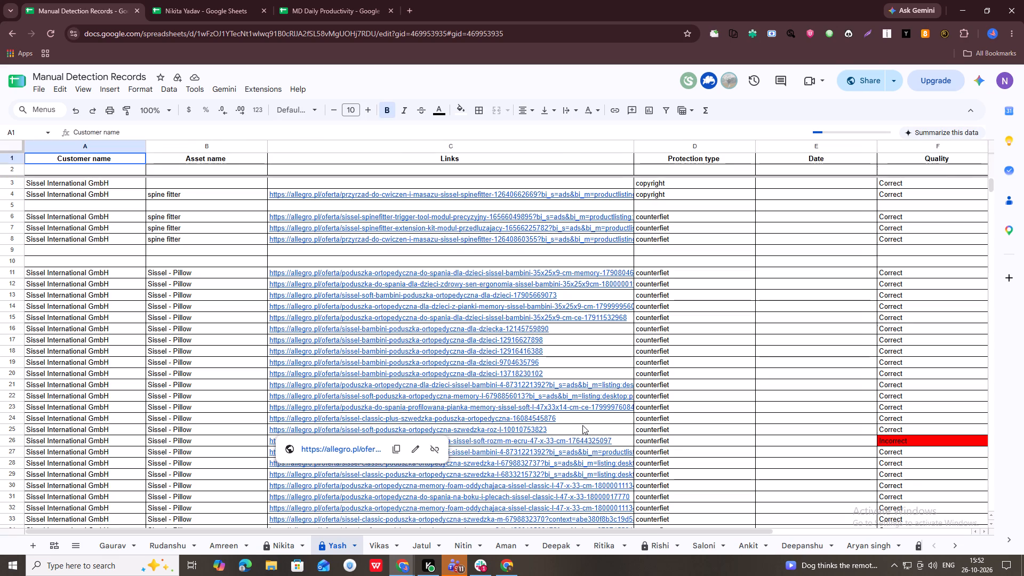
Go to the last filled cell in the Links column of the Yash sheet.
key(ctrl+End)
key(ctrl+End)
key(ctrl+End)
key(ctrl+Left)
key(ctrl+Left)
key(Left)
key(Left)
key(Left)
key(Left)
key(Left)
key(Left)
key(Left)
key(Left)
key(Left)
key(Left)
key(Left)
key(Left)
key(Left)
key(Left)
key(Left)
key(Left)
key(Left)
key(Left)
key(Left)
key(Left)
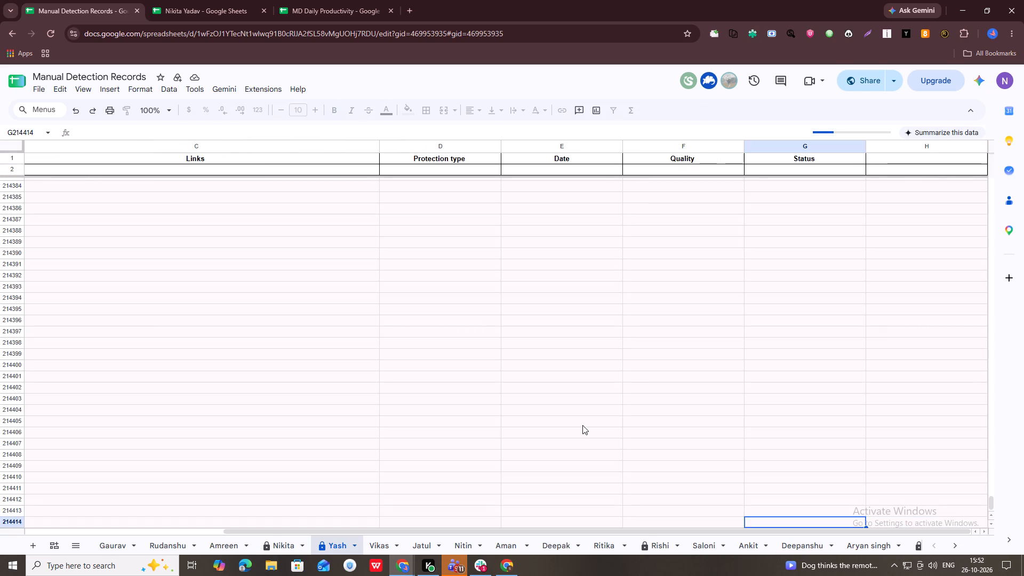
key(Up)
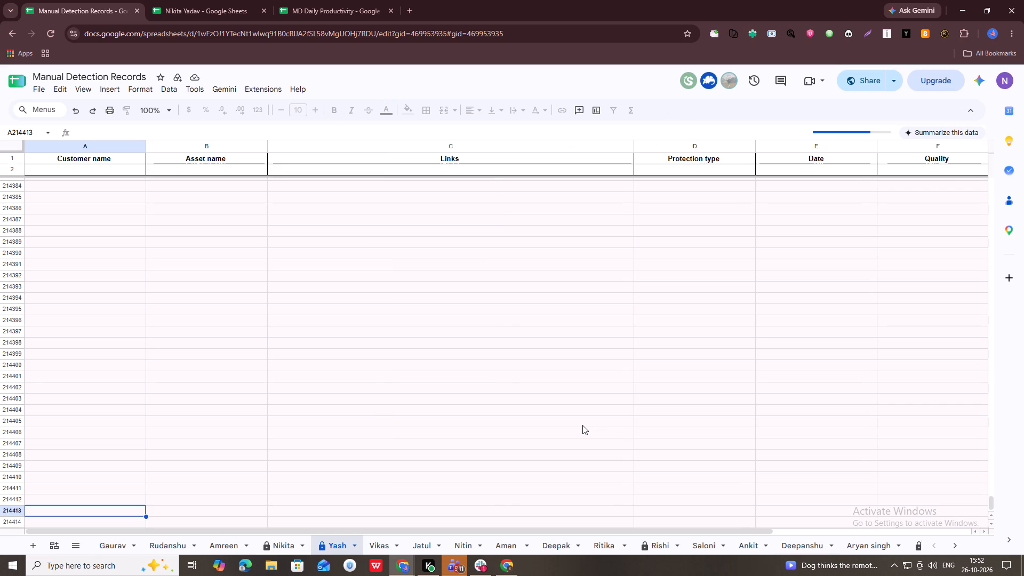
key(Right)
key(Left)
key(Up)
key(Up)
key(Up)
key(Up)
key(Up)
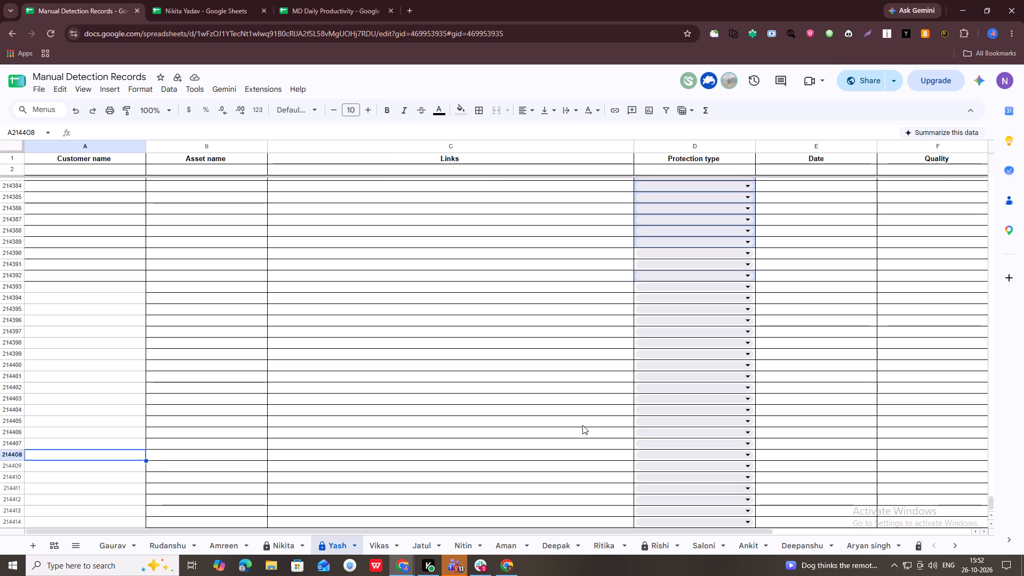
key(Up)
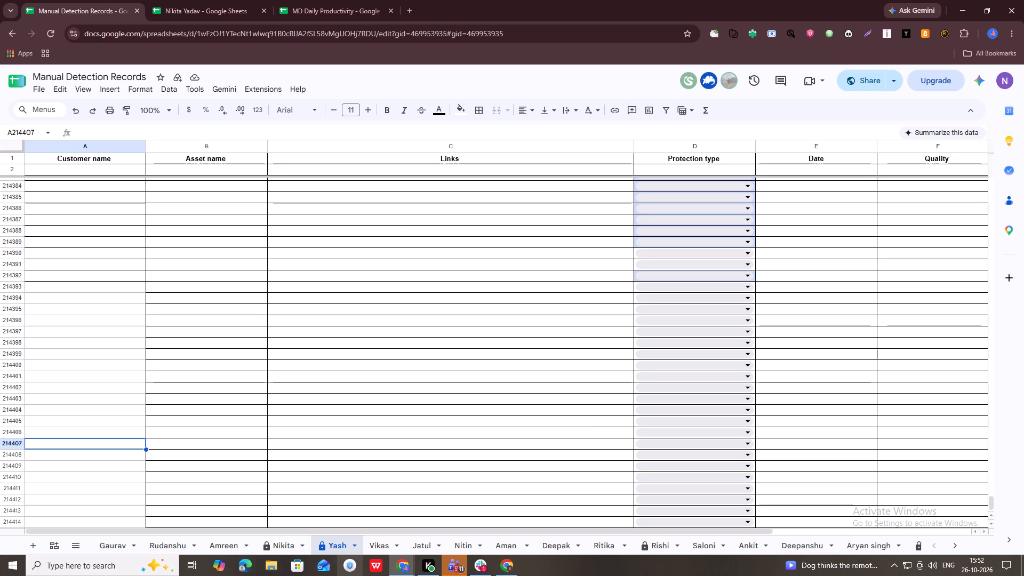
click(415, 230)
key(ctrl+Up)
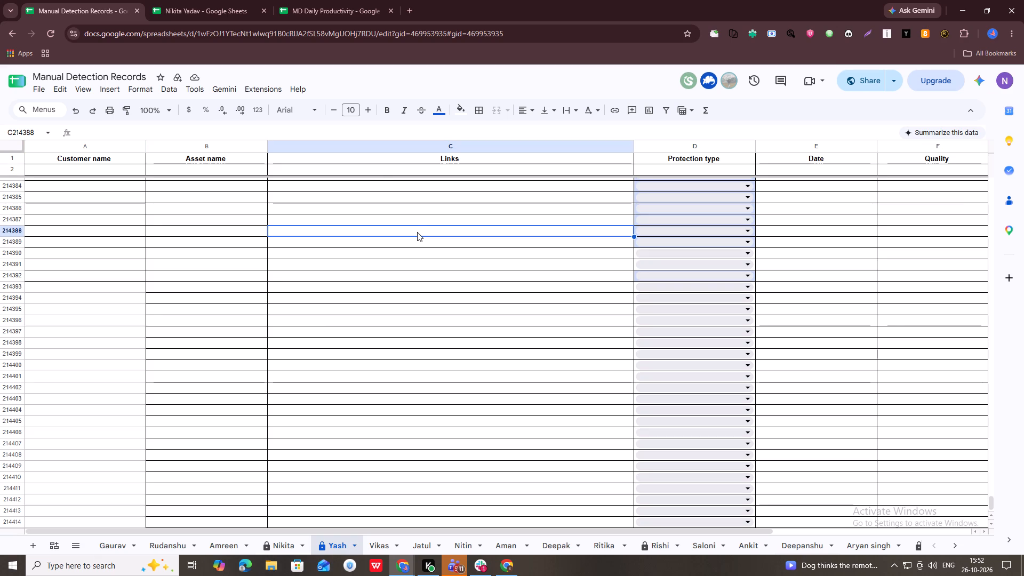
Select the last 100 TikTok links in the Links column, up to row 76063, and copy them.
key(shift+Up)
key(shift+Up)
key(shift+Up)
key(shift+Up)
key(shift+Up)
key(shift+Up)
key(shift+Up)
key(shift+Up)
key(shift+Up)
key(shift+Up)
key(shift+Up)
key(shift+Up)
key(shift+Up)
key(shift+Up)
key(shift+Up)
key(shift+Up)
key(shift+Up)
key(shift+Up)
key(shift+Up)
key(shift+Up)
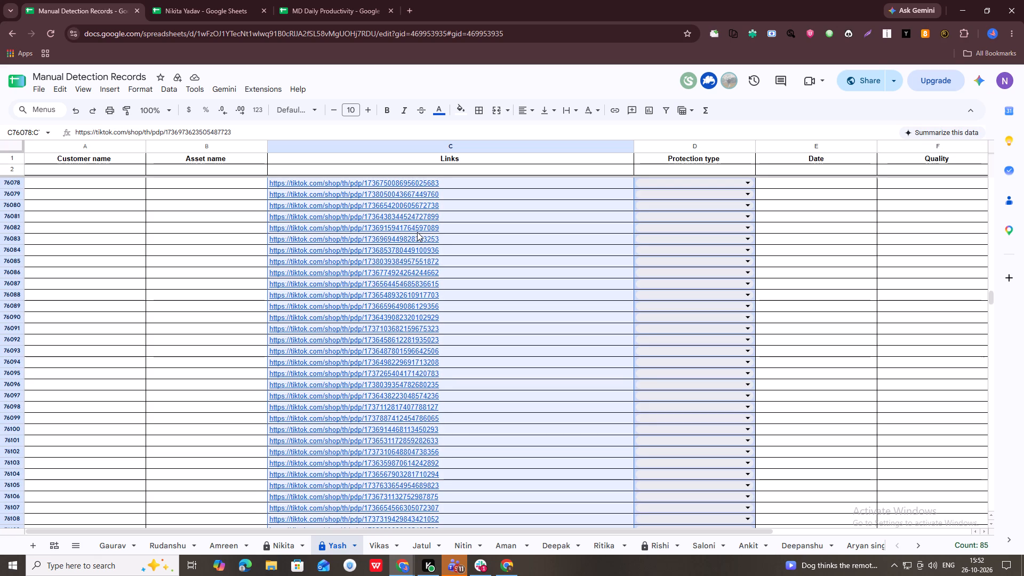
key(shift+Up)
key(shift+Up)
key(shift+Up)
key(shift+Up)
key(shift+Up)
key(shift+Up)
key(shift+Up)
key(shift+Up)
key(shift+Up)
key(shift+Up)
key(shift+Up)
key(shift+Up)
key(shift+Up)
key(shift+Up)
key(shift+Up)
key(shift+Up)
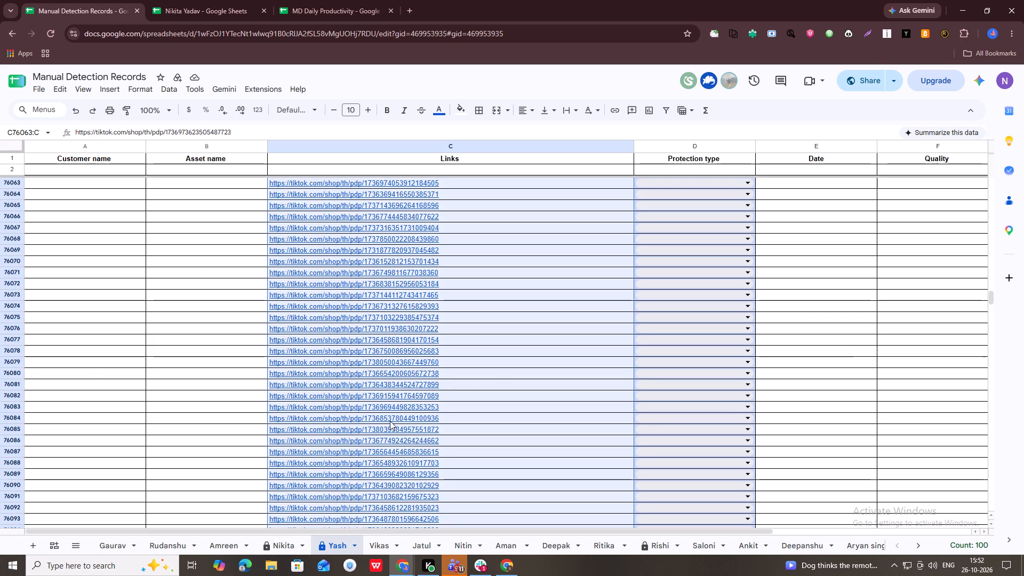
scroll(493, 373, up, 4)
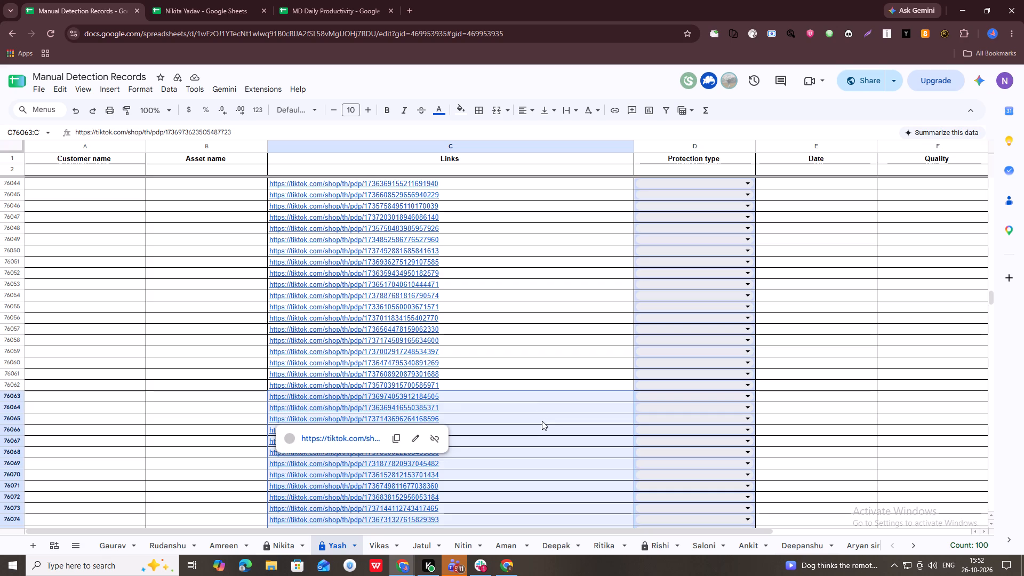
scroll(538, 411, up, 14)
scroll(535, 402, down, 15)
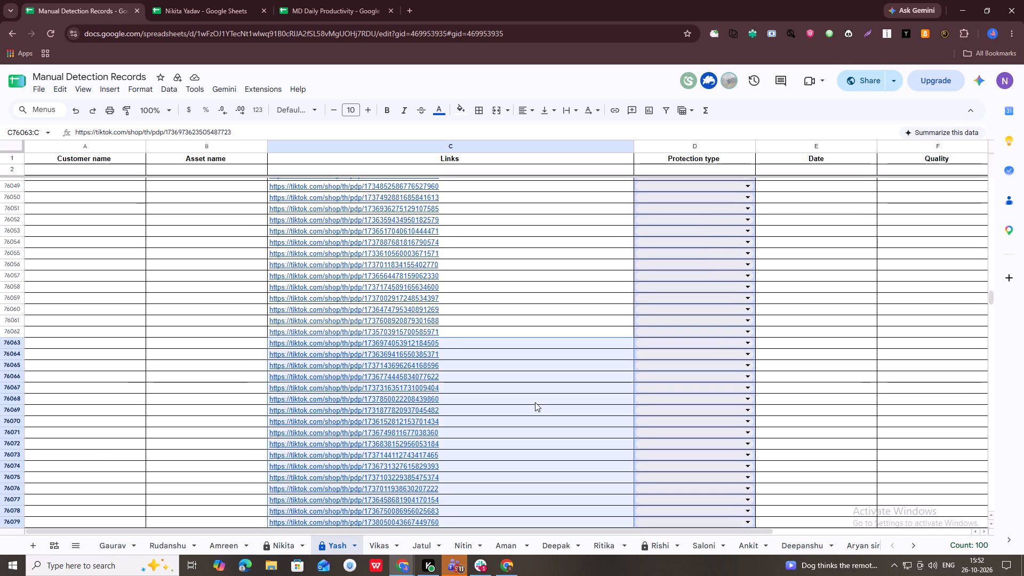
key(ctrl+c)
key(ctrl+c)
key(ctrl+c)
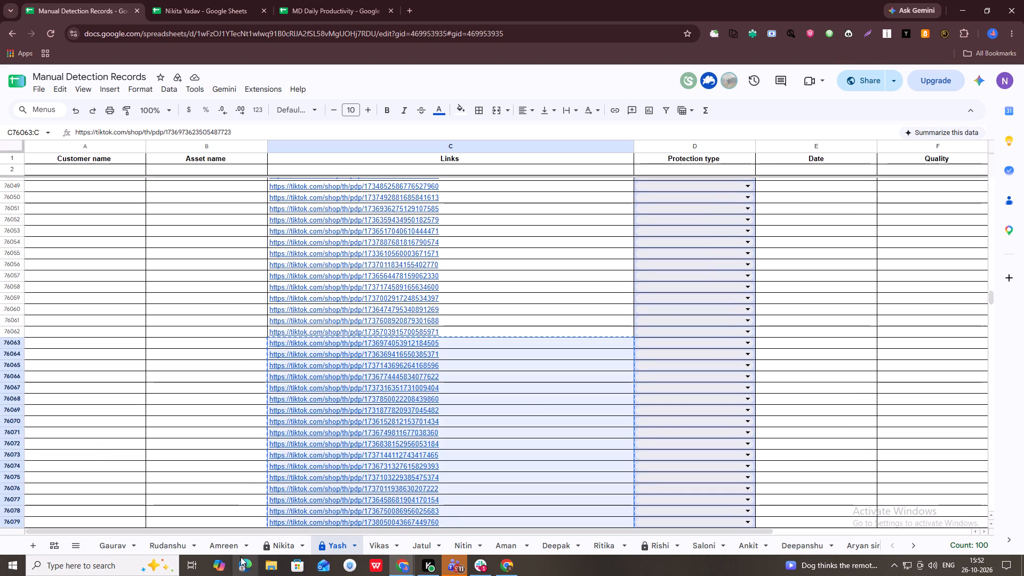
Paste the copied TikTok links into the Nikita sheet's Links column from cell C101712, below the Alibaba links.
click(275, 547)
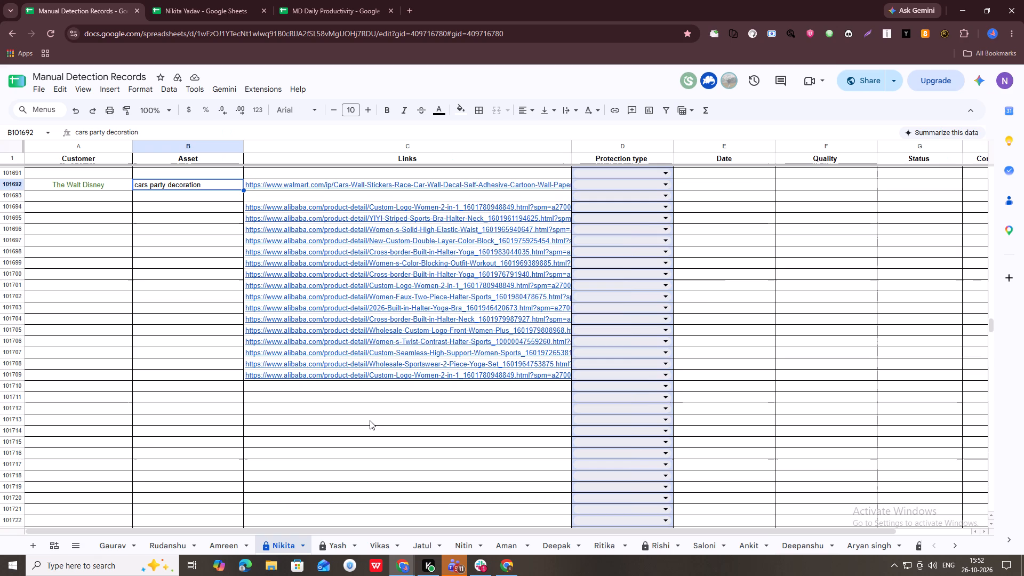
click(261, 412)
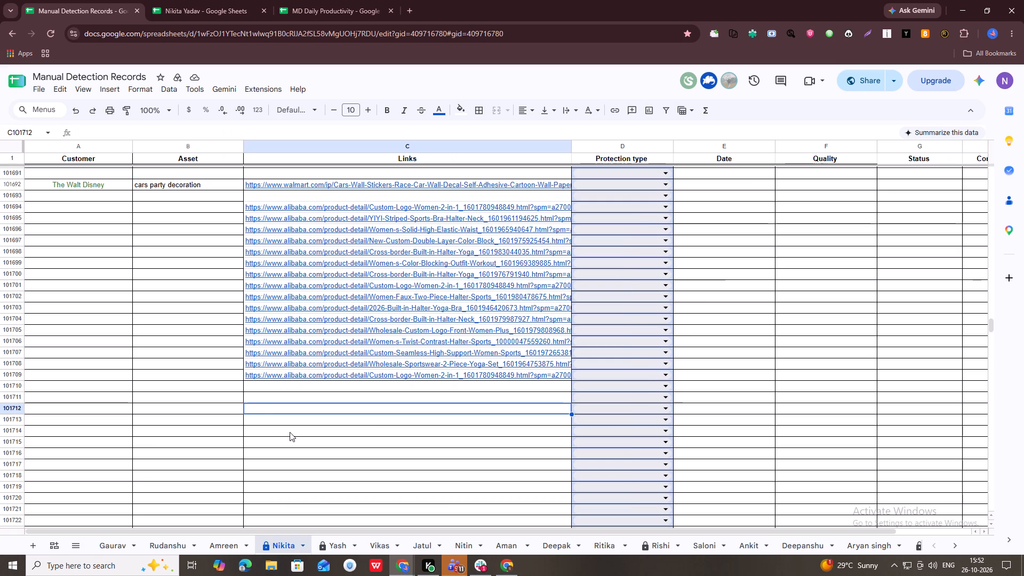
key(ctrl+v)
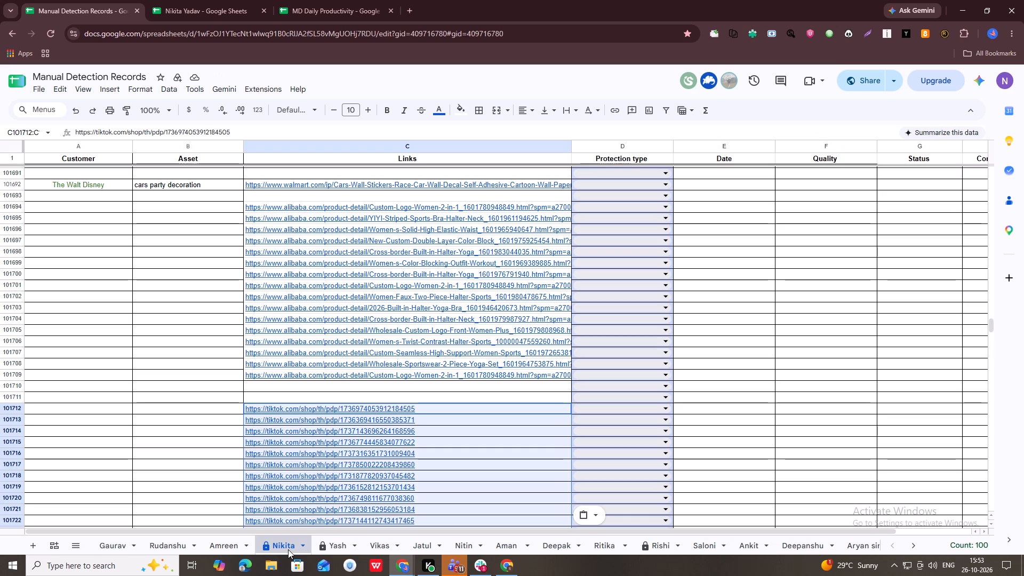
Delete the 100 copied TikTok links from the Yash sheet, from row 76063 down.
click(329, 545)
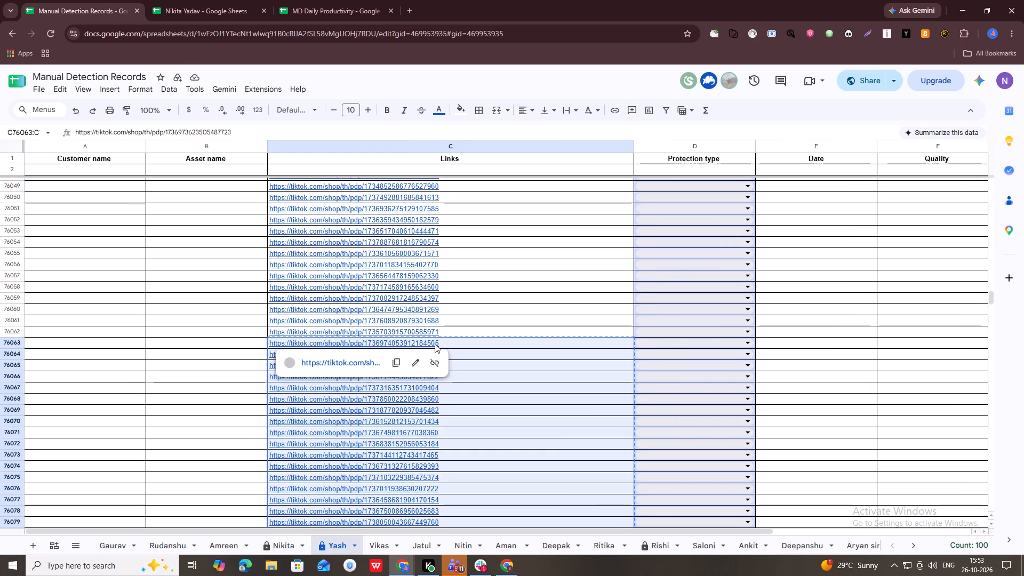
key(Delete)
click(196, 325)
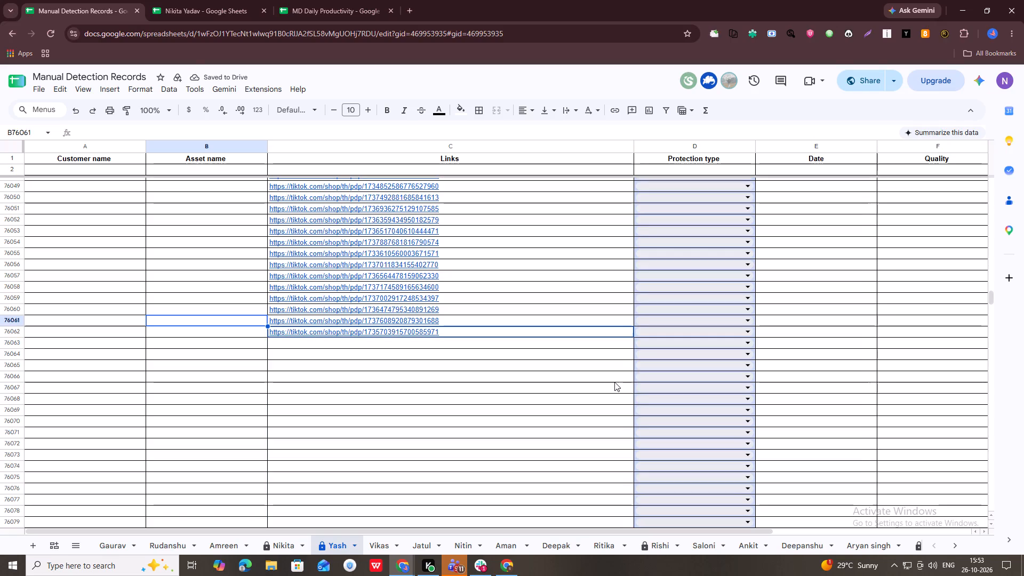
Switch to the Red Points portal's New Incident form.
key(alt+Tab)
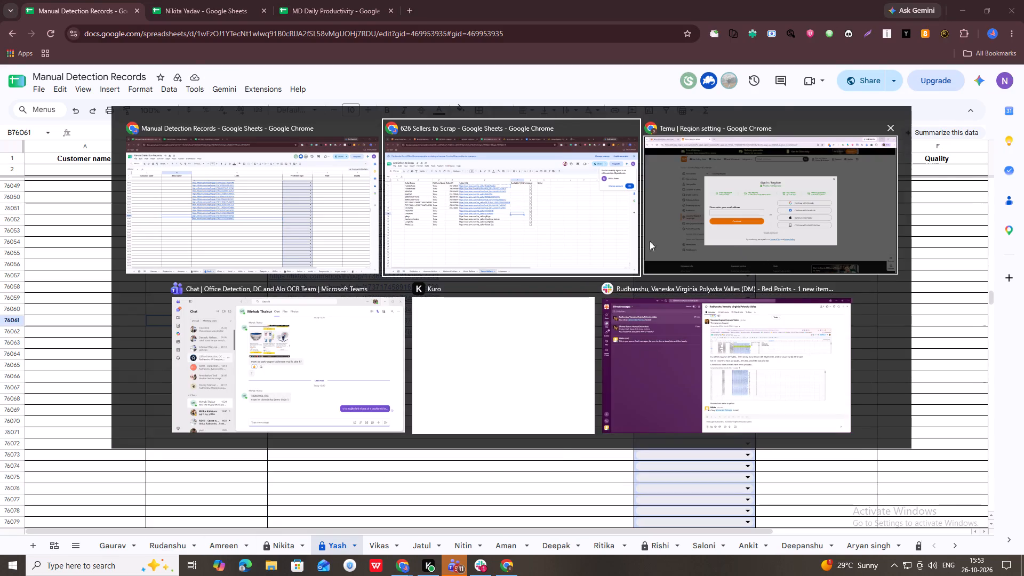
alt+click(465, 223)
click(77, 0)
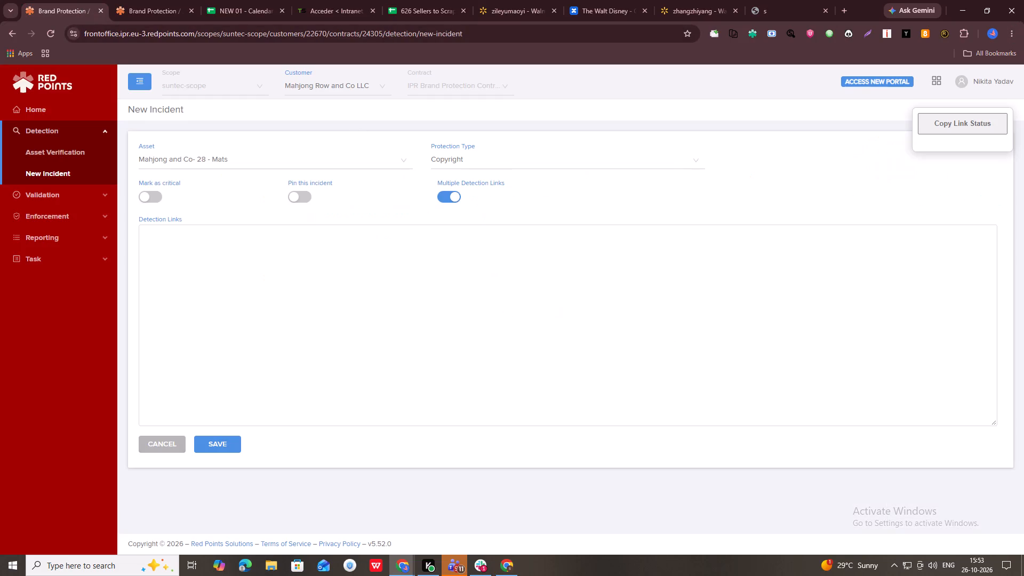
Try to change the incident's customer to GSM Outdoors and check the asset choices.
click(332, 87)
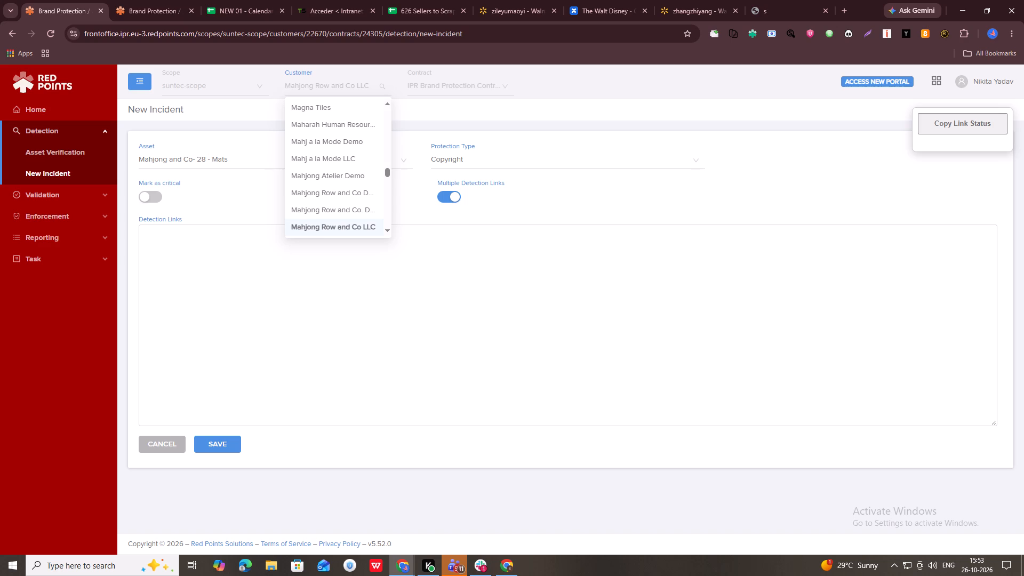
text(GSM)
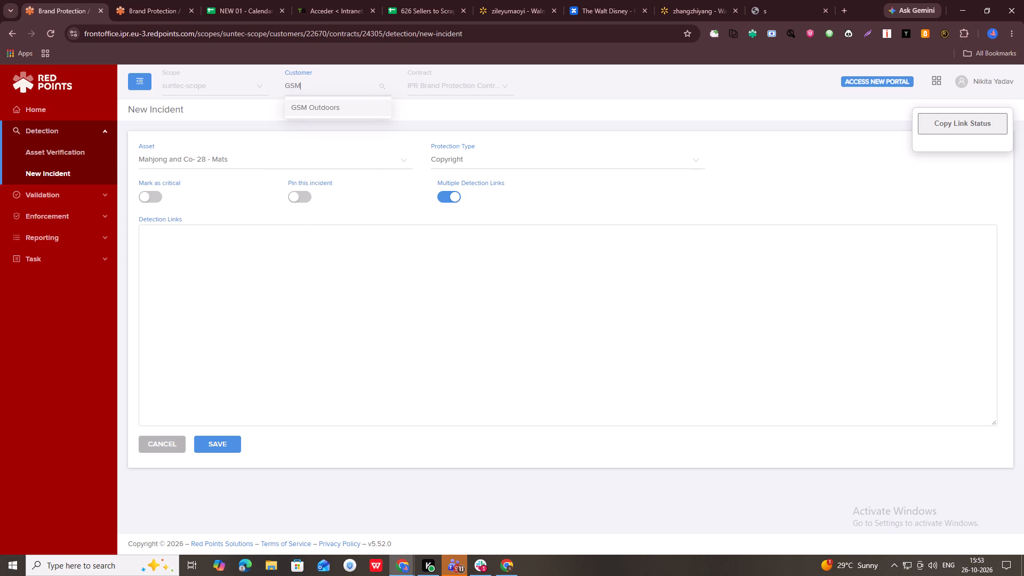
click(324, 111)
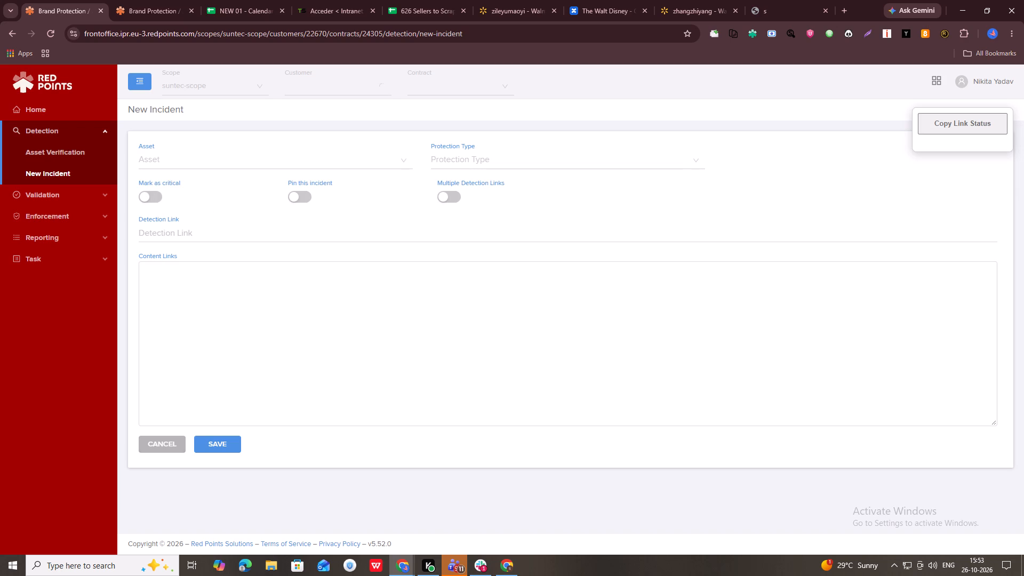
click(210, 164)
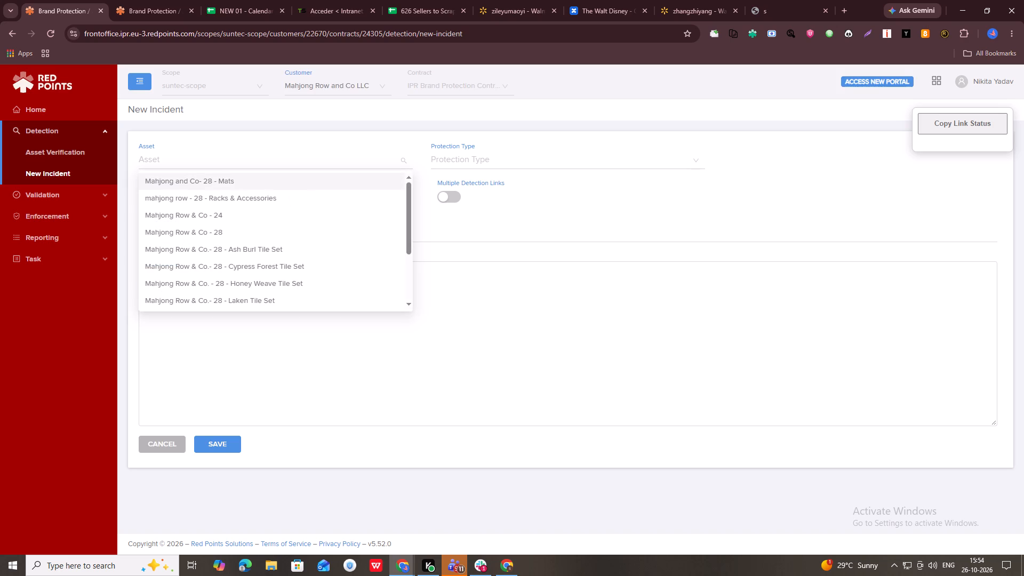
Search the customers for GSM and set the incident's customer to GSM Outdoors.
click(342, 86)
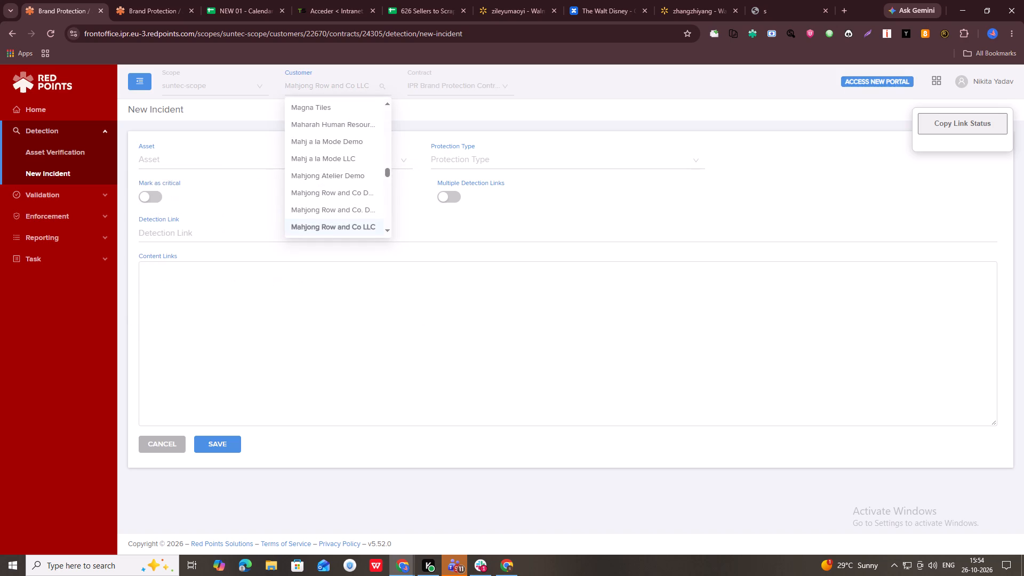
key(shift+s)
key(BackSpace)
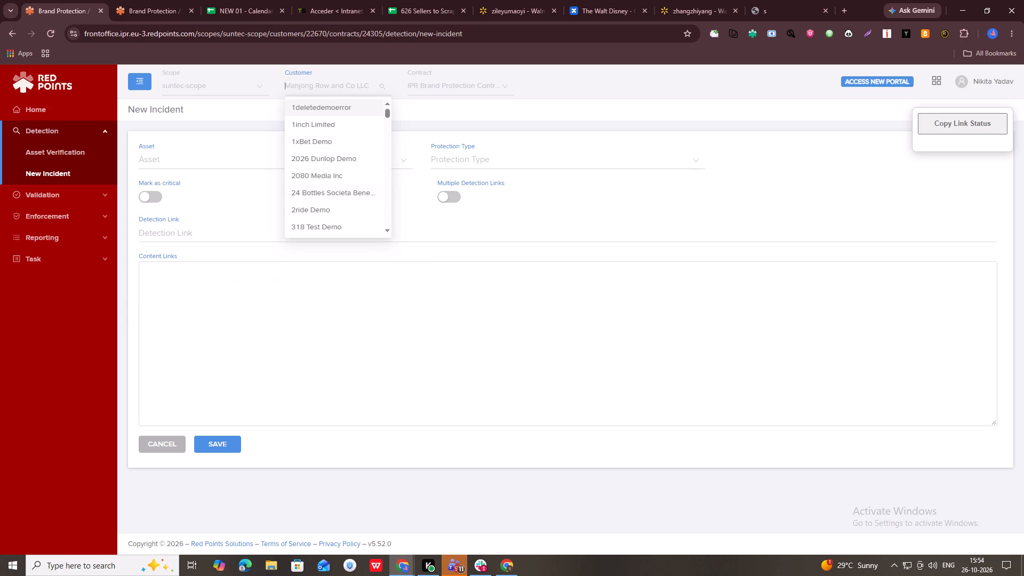
text(GSM)
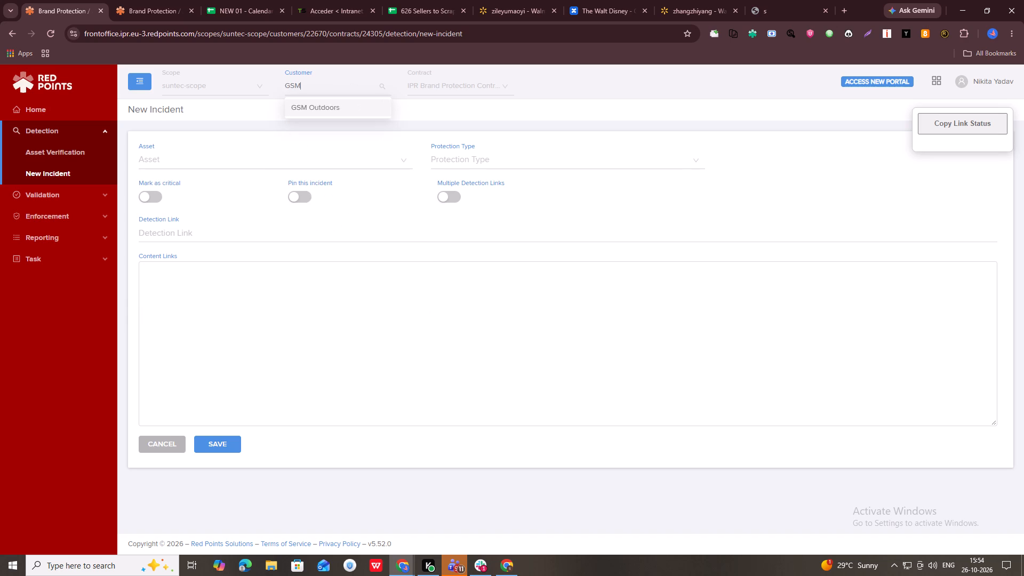
click(320, 108)
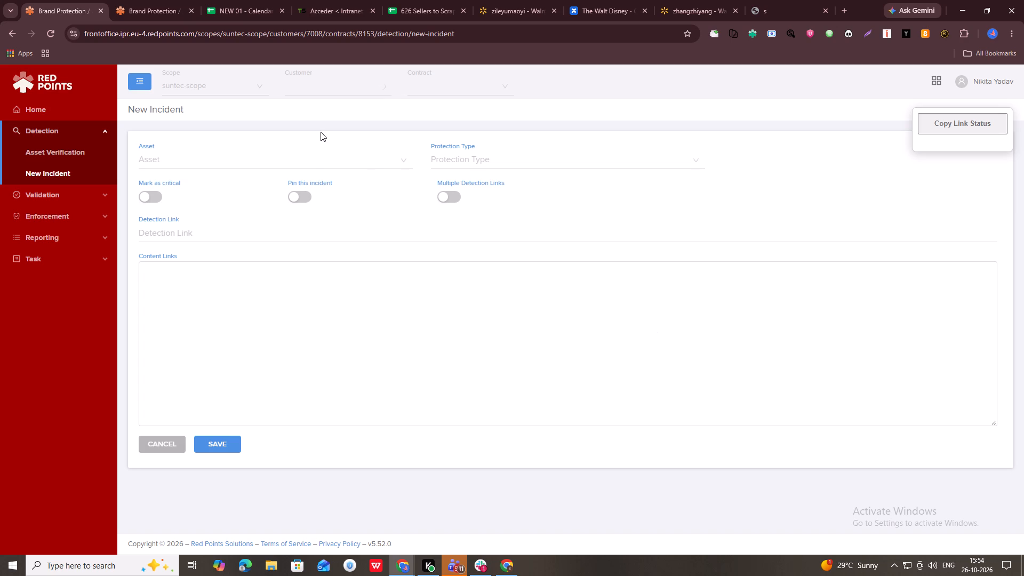
Set the asset to SOG - Knives and the protection type to Product counterfeit, and enable multiple detection links.
click(310, 156)
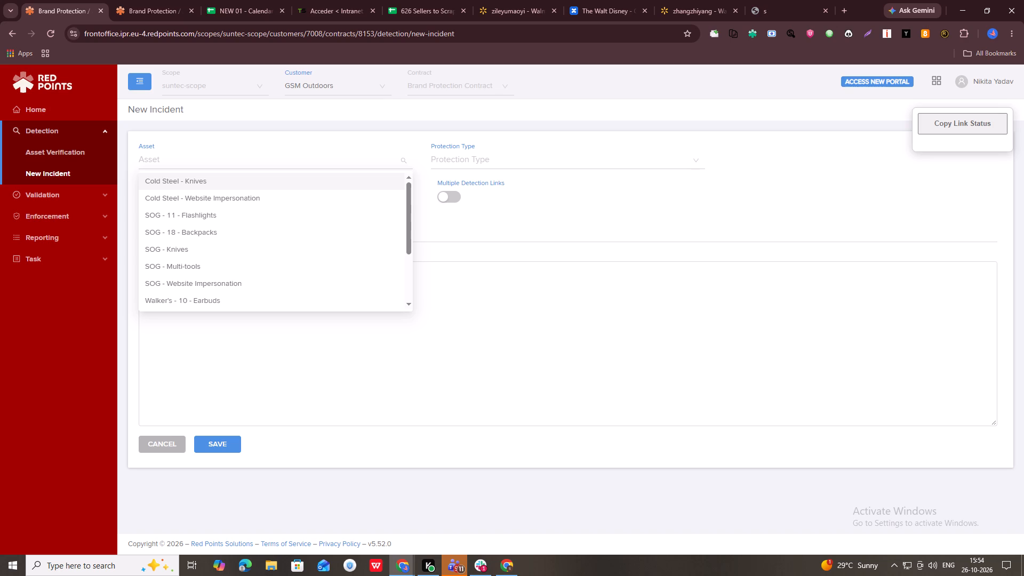
click(178, 251)
click(534, 164)
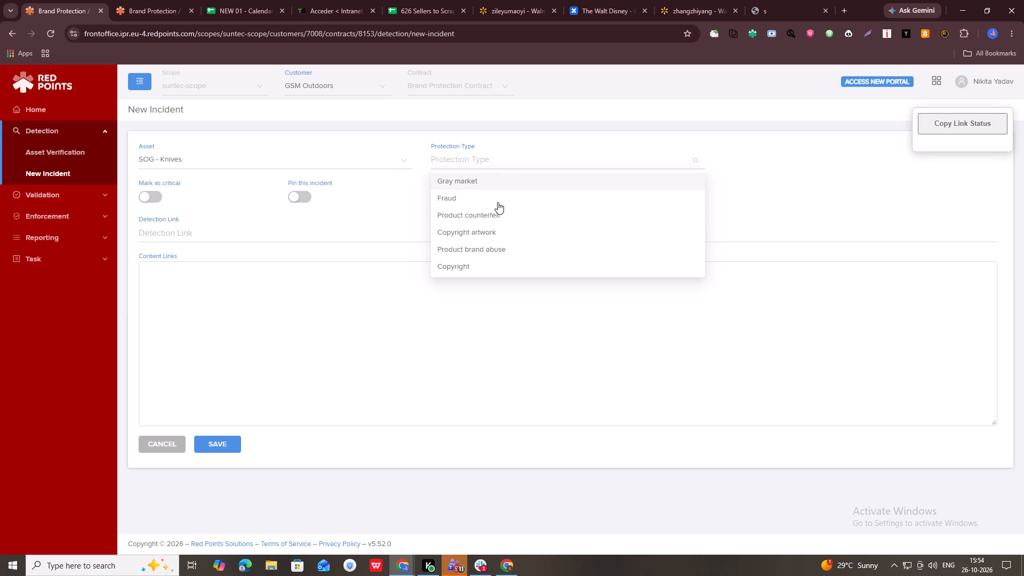
click(500, 215)
click(445, 196)
click(421, 325)
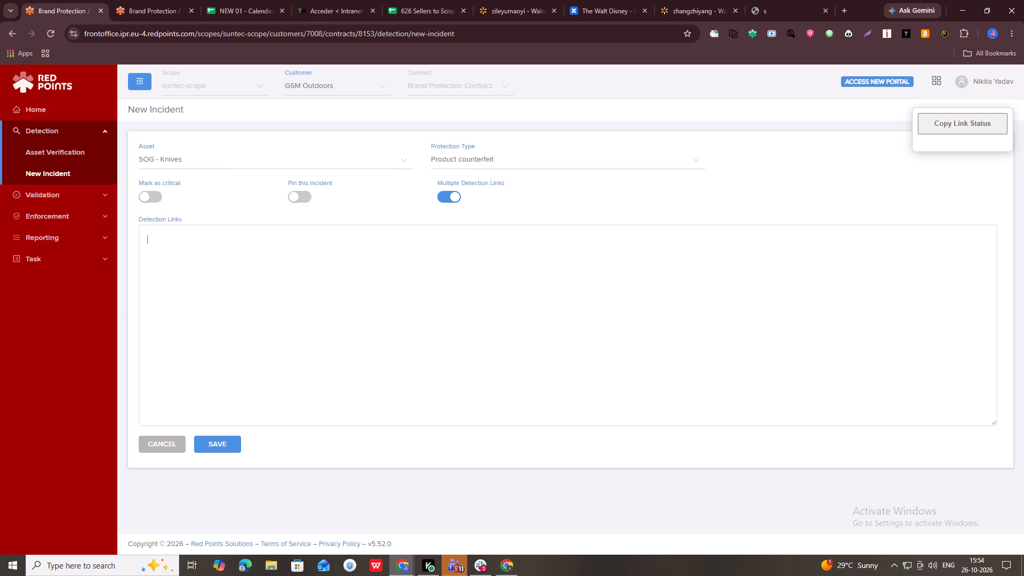
Copy the 100 TikTok links from the Nikita sheet into the New Incident form's detection links and save the incidents.
key(alt+Tab)
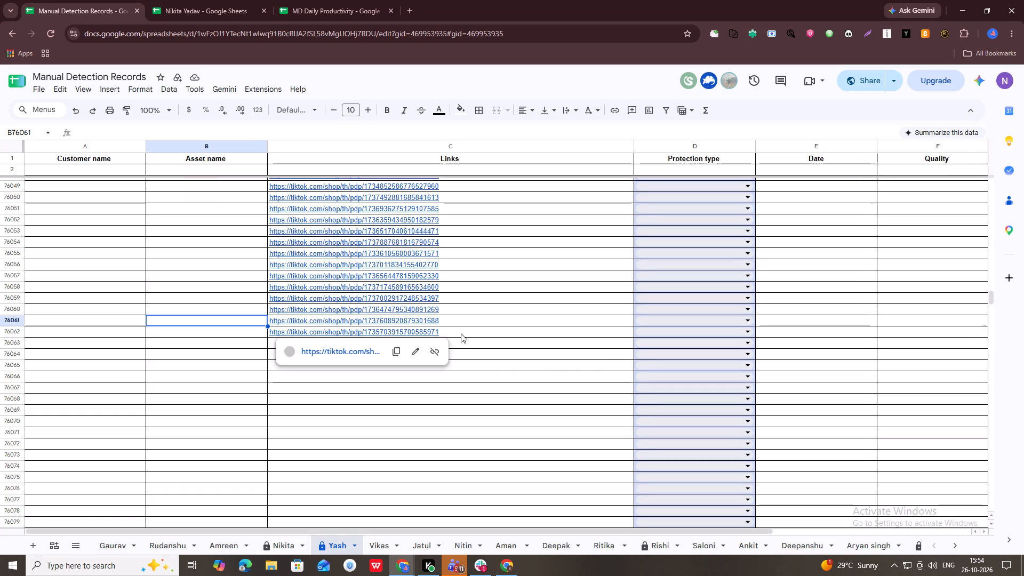
click(461, 333)
click(279, 545)
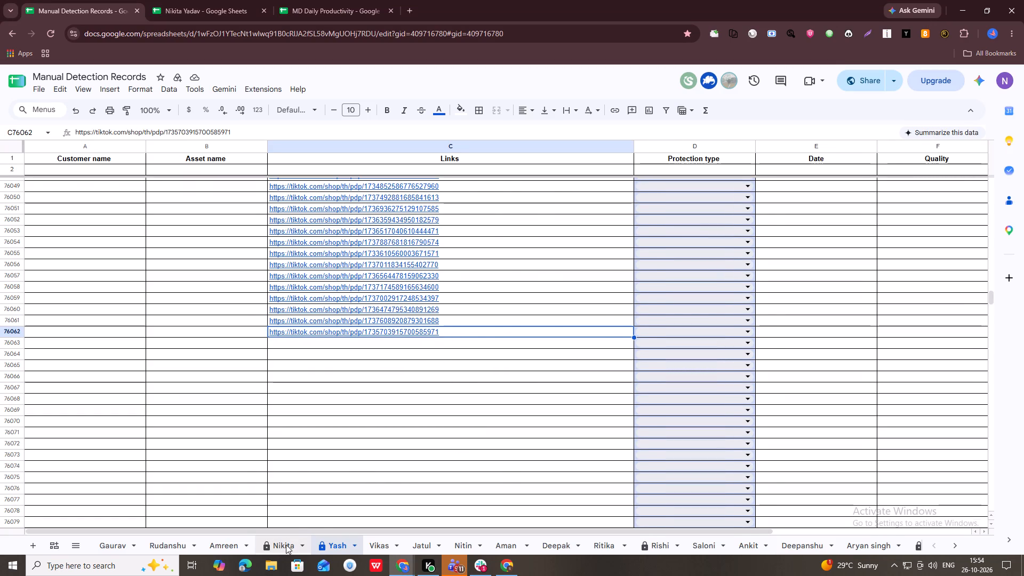
scroll(484, 438, down, 3)
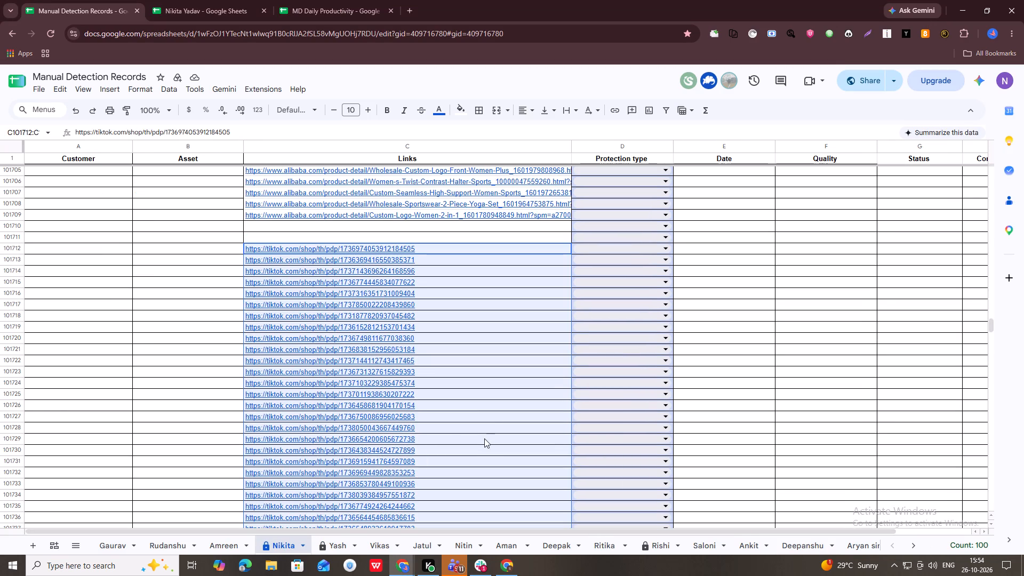
key(ctrl+c)
key(ctrl+c)
key(ctrl+c)
key(ctrl+c)
key(alt+Tab)
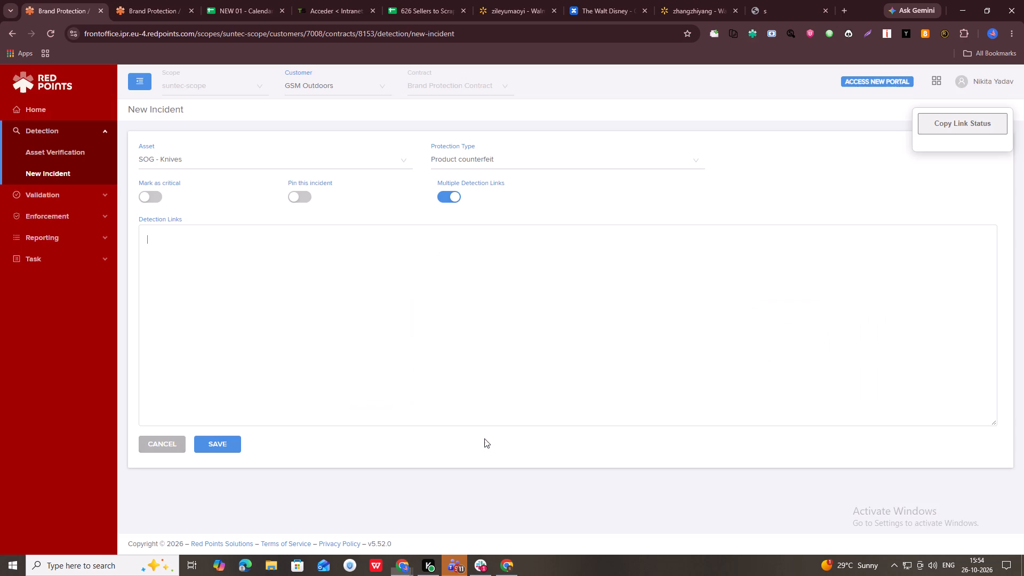
key(ctrl+v)
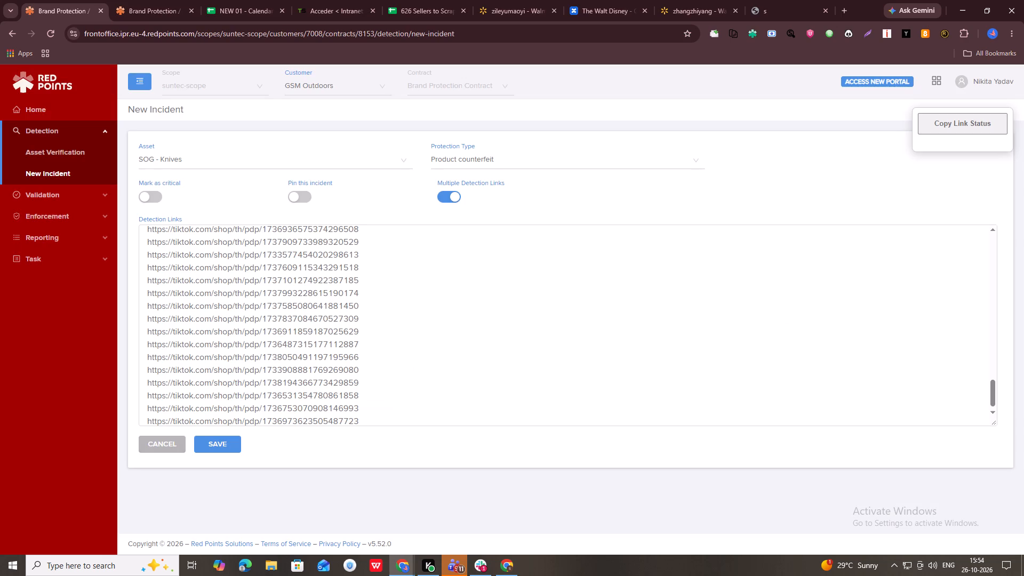
click(220, 447)
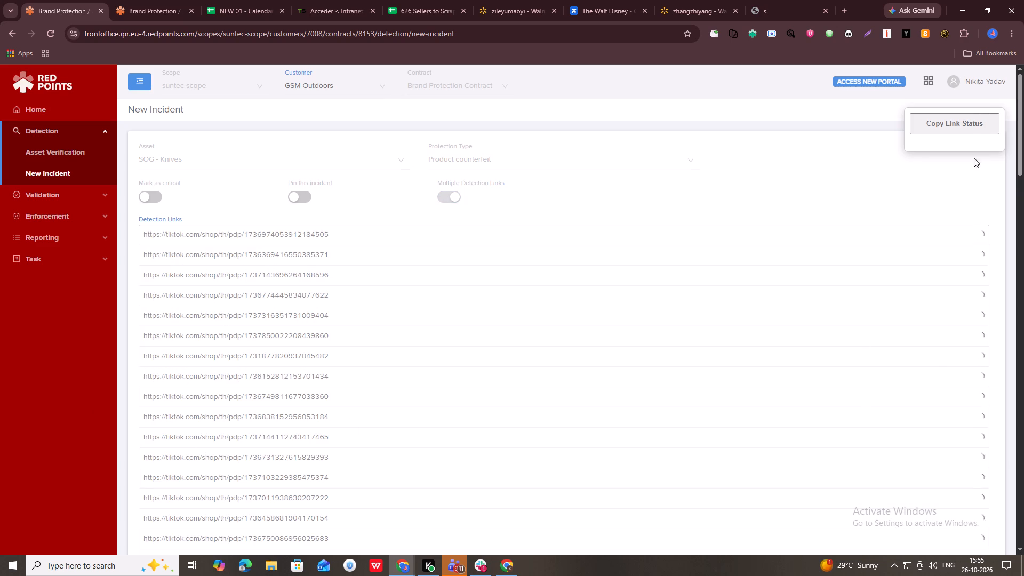
click(966, 130)
Copy customer GSM Outdoors and asset SOG - Knives from the portal into the first TikTok link's row, 101712, of the Nikita sheet.
alt+click(314, 84)
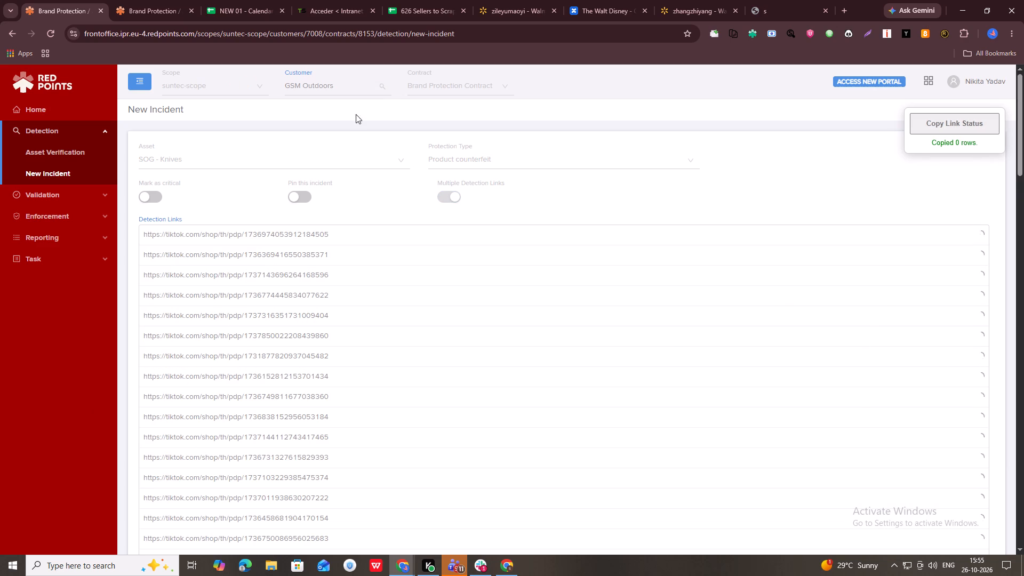
key(alt+Tab)
click(89, 249)
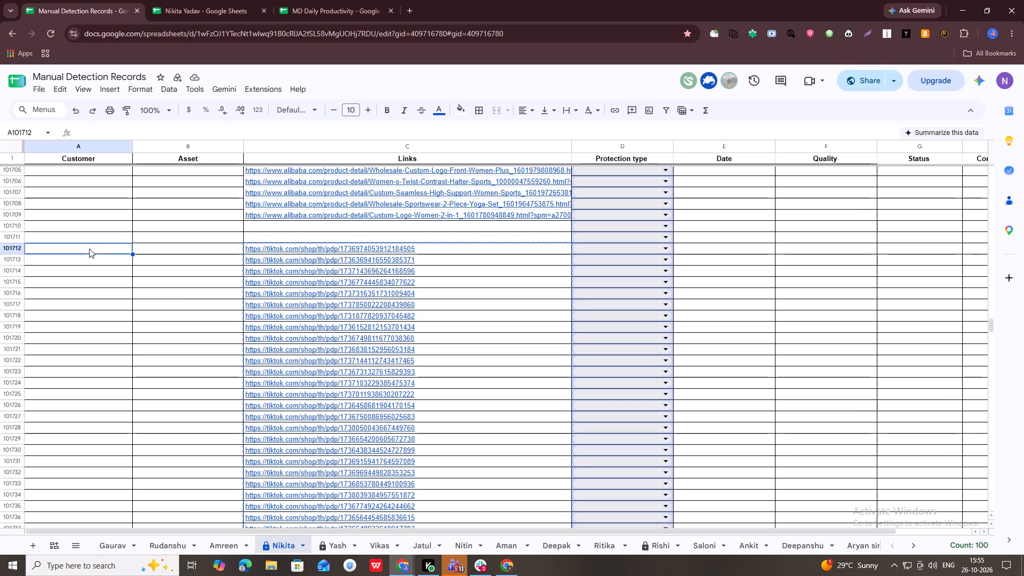
key(ctrl+v)
click(185, 250)
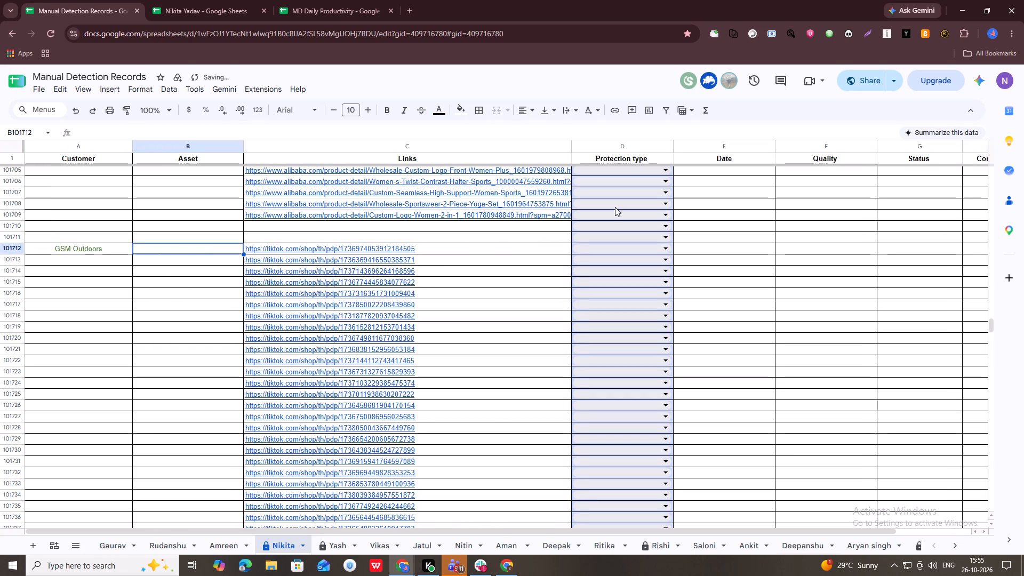
key(alt+Tab)
alt+click(259, 164)
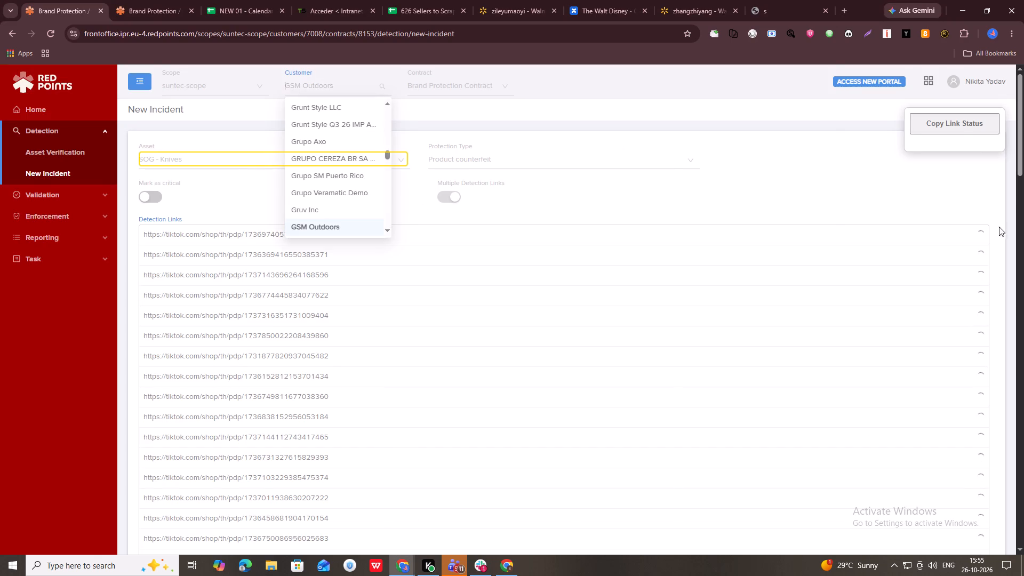
key(alt+Tab)
key(ctrl+v)
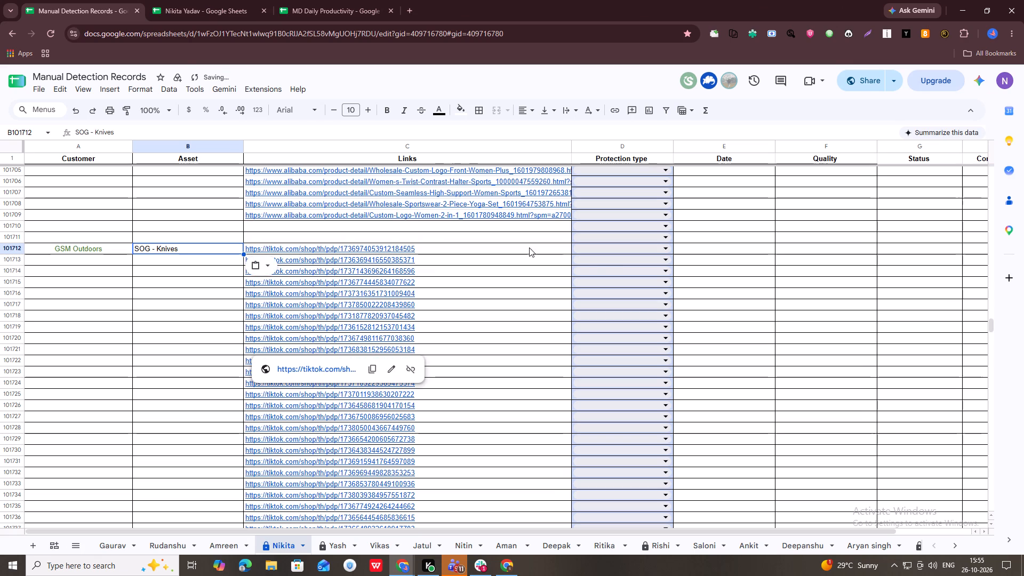
Set the protection type to Counterfeit and the date to 10/26/2026 in row 101712, and fill both down the TikTok rows.
click(599, 252)
right_click(599, 252)
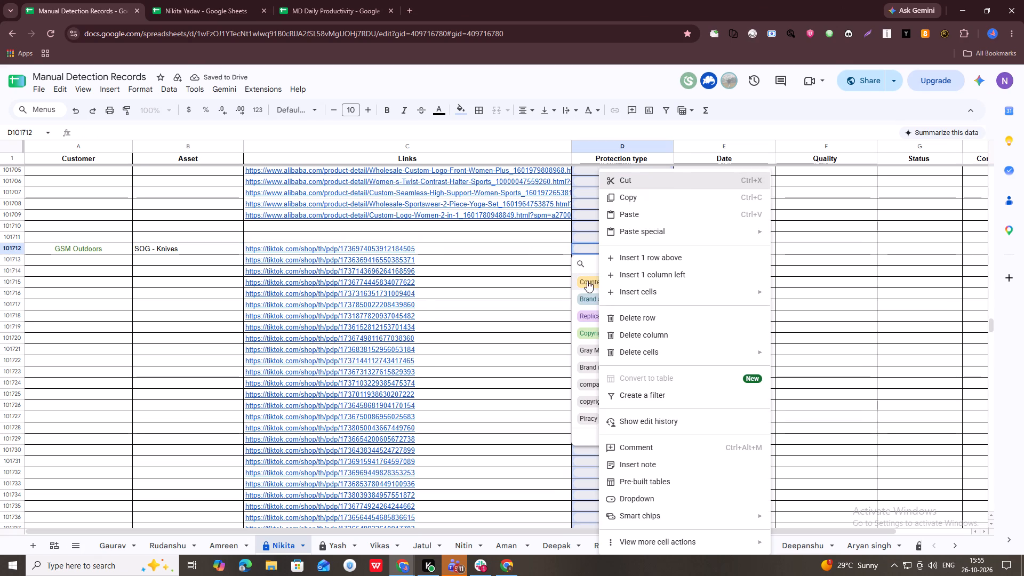
click(587, 281)
click(699, 246)
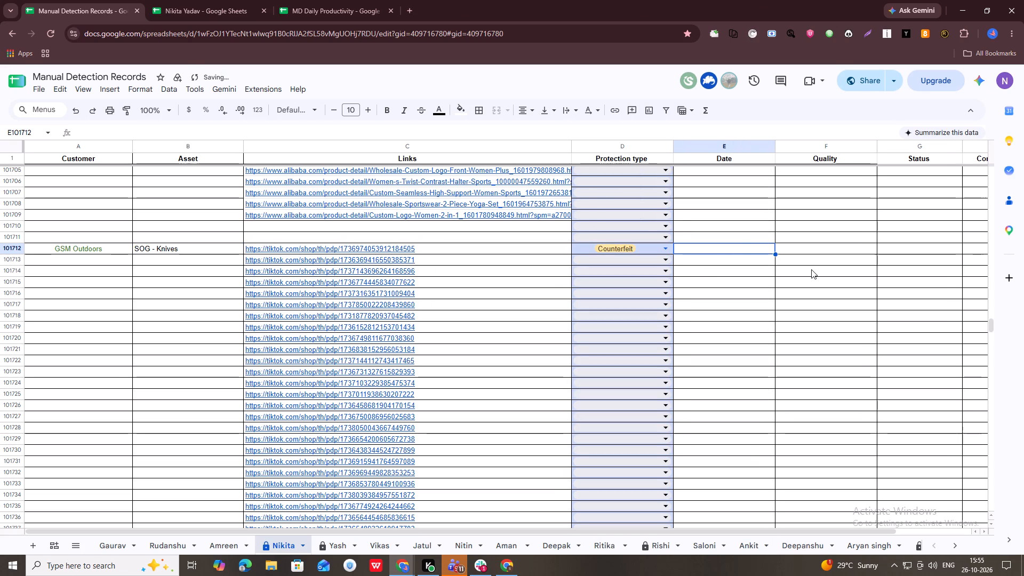
key(ctrl+semicolon)
key(shift+Left)
key(ctrl+space)
key(ctrl+d)
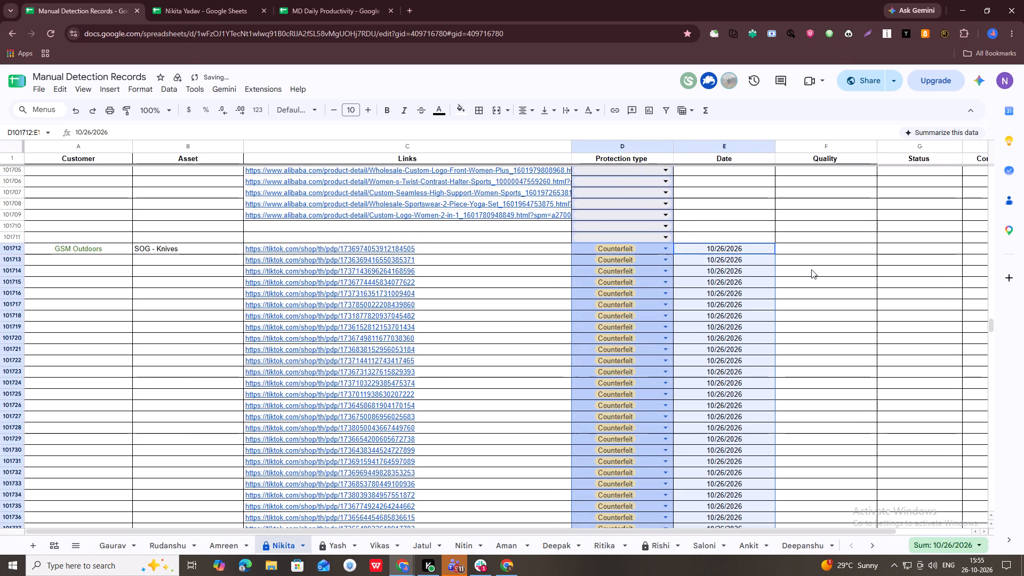
Fill the customer GSM Outdoors and asset SOG - Knives down all the TikTok link rows.
click(191, 252)
key(shift+Left)
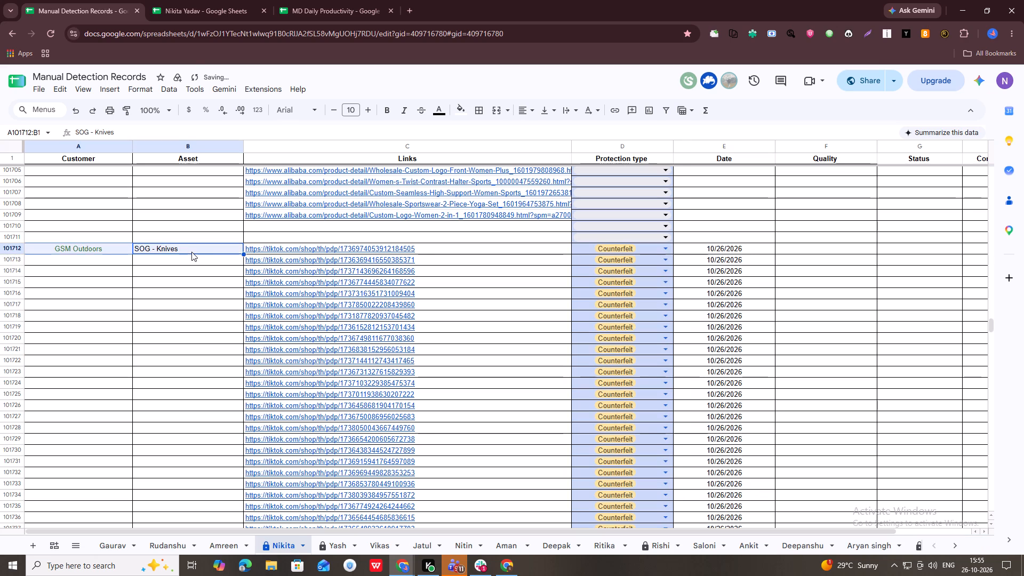
key(ctrl+space)
key(ctrl+d)
Copy the link status of the created incidents from the portal and paste it into the sheet from the Quality cell in row 101711.
key(alt+Tab)
scroll(585, 309, down, 5)
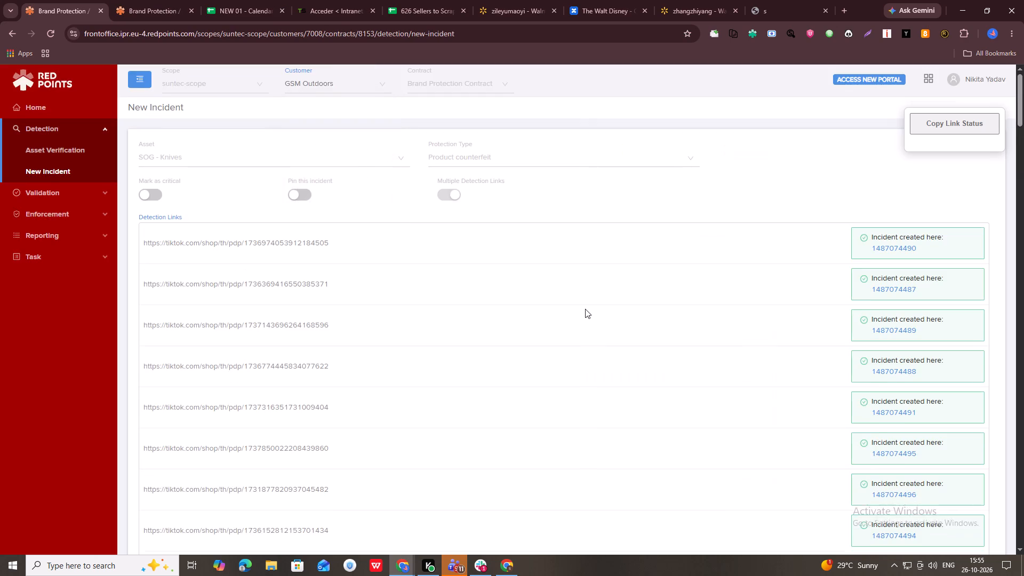
scroll(585, 309, down, 4)
click(952, 125)
key(alt+Tab)
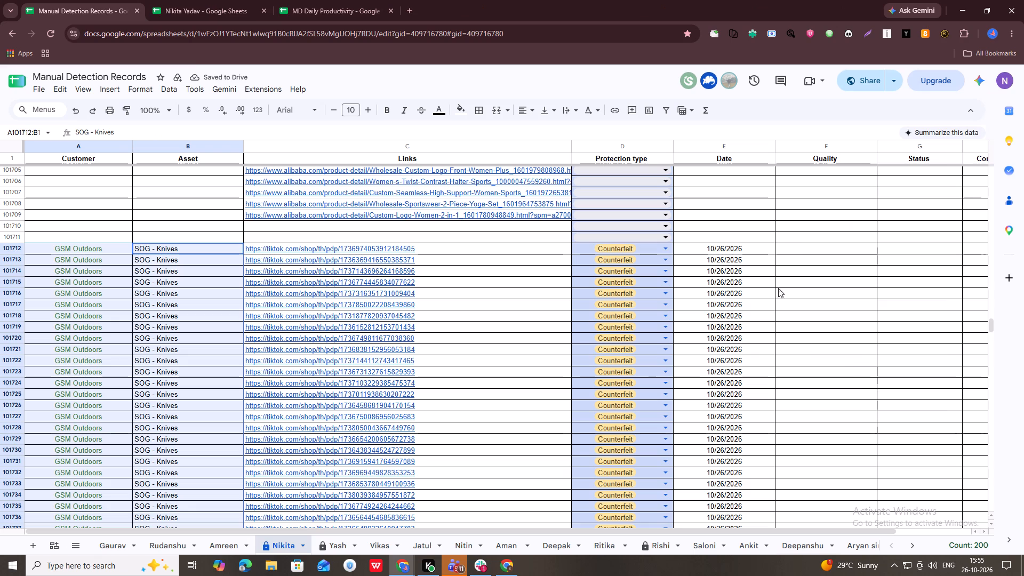
click(803, 233)
key(ctrl+v)
Delete the pasted header labels in row 101711 and the duplicate links in the Quality column, keeping the statuses and incident numbers.
key(Left)
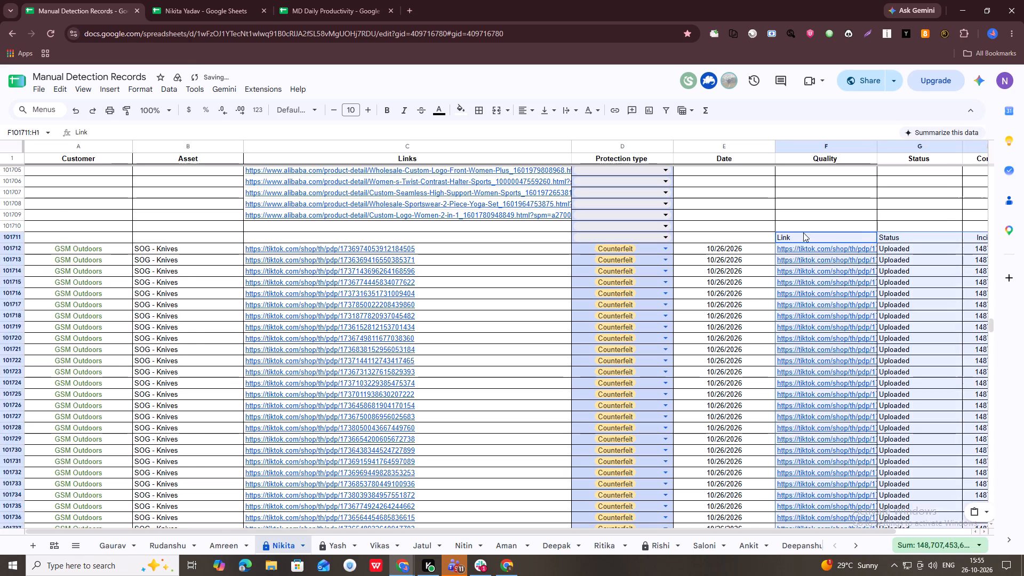
key(Right)
key(shift+Right)
key(shift+Right)
key(Delete)
key(Down)
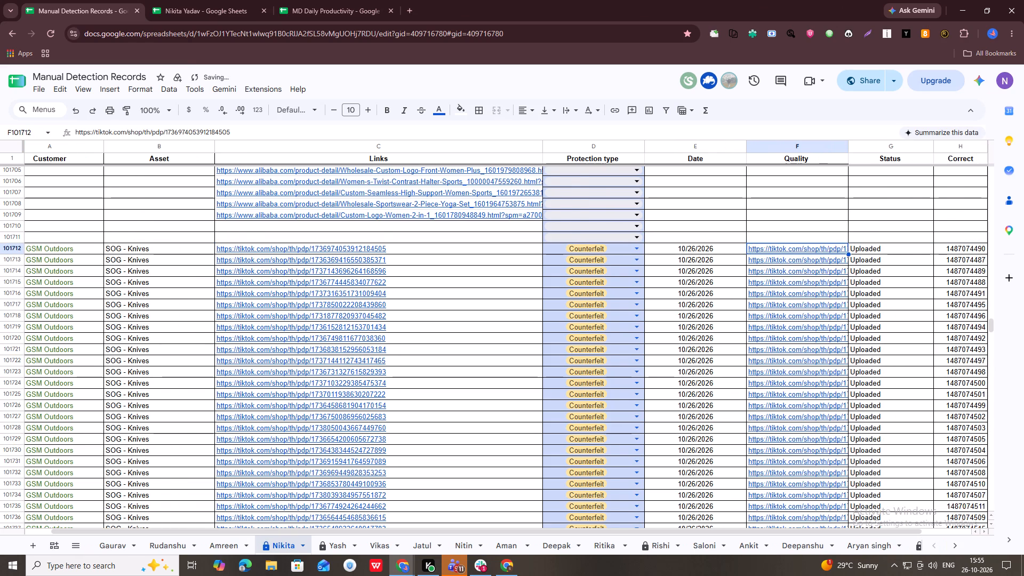
key(ctrl+shift+Down)
key(Delete)
key(Right)
key(ctrl+Down)
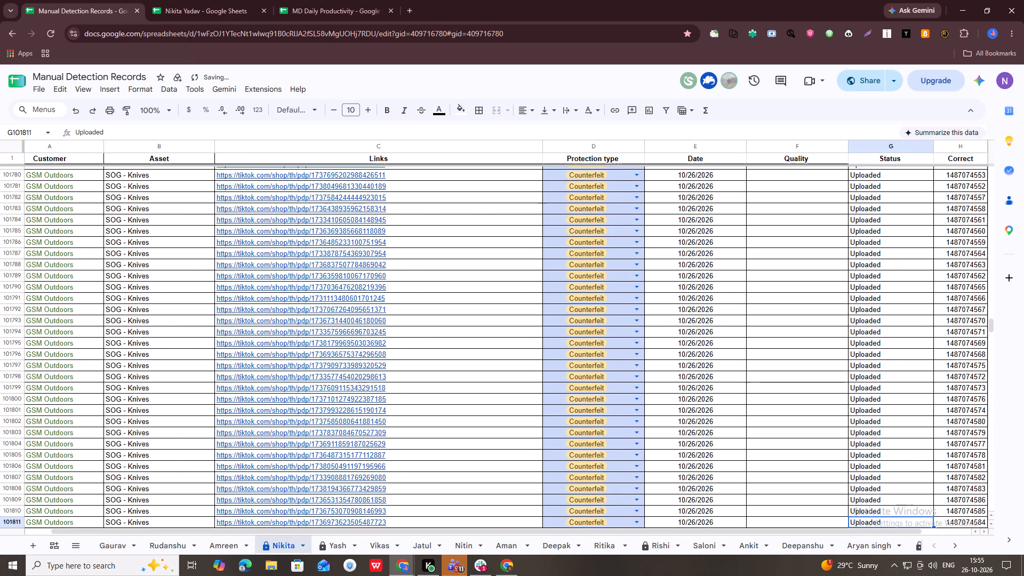
scroll(769, 295, down, 5)
click(331, 314)
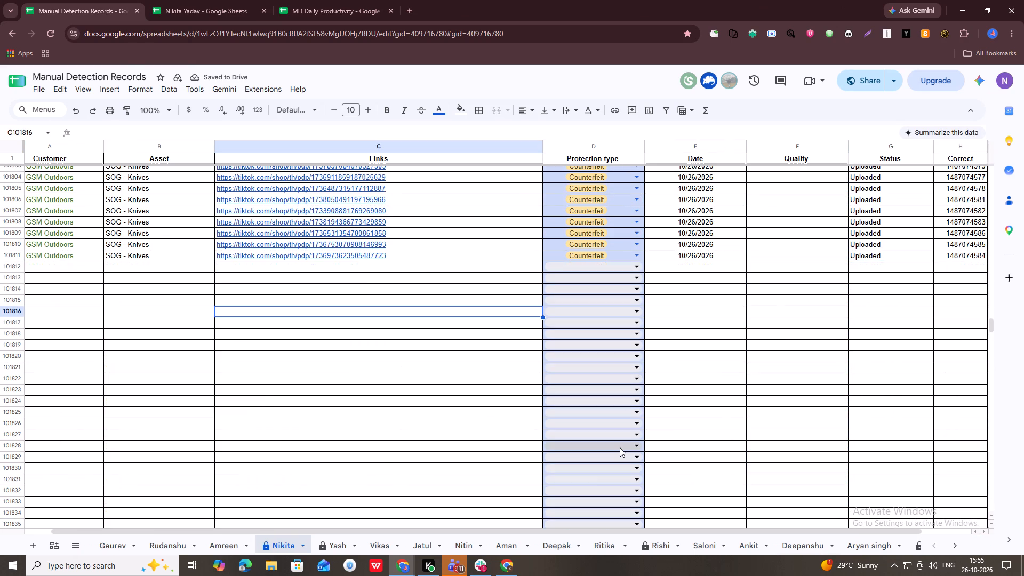
Return to the portal and clear the submitted links to get an empty New Incident list.
key(alt+Tab)
scroll(513, 425, down, 16)
scroll(471, 446, down, 8)
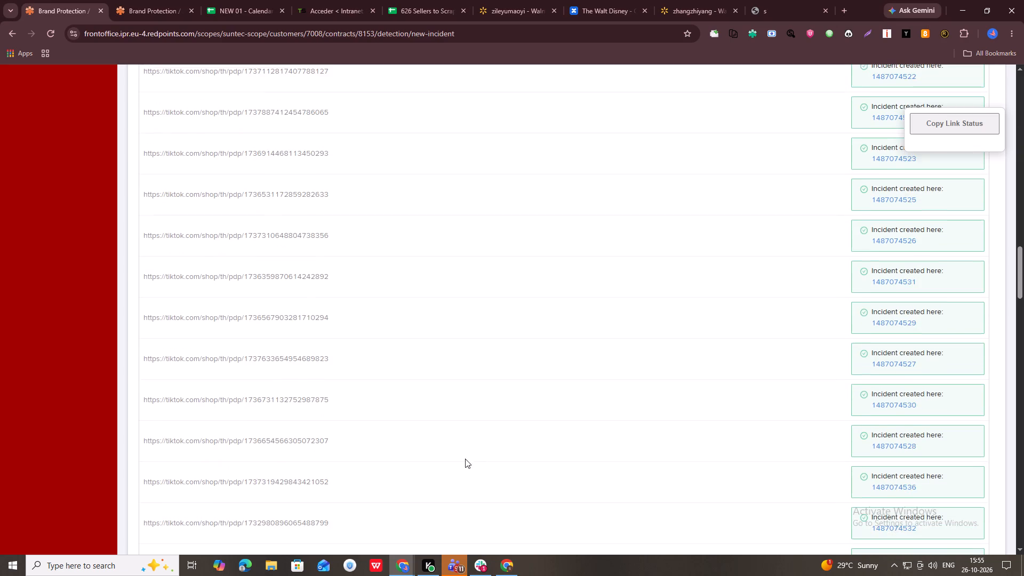
scroll(465, 459, down, 20)
scroll(465, 459, down, 20)
scroll(465, 459, down, 9)
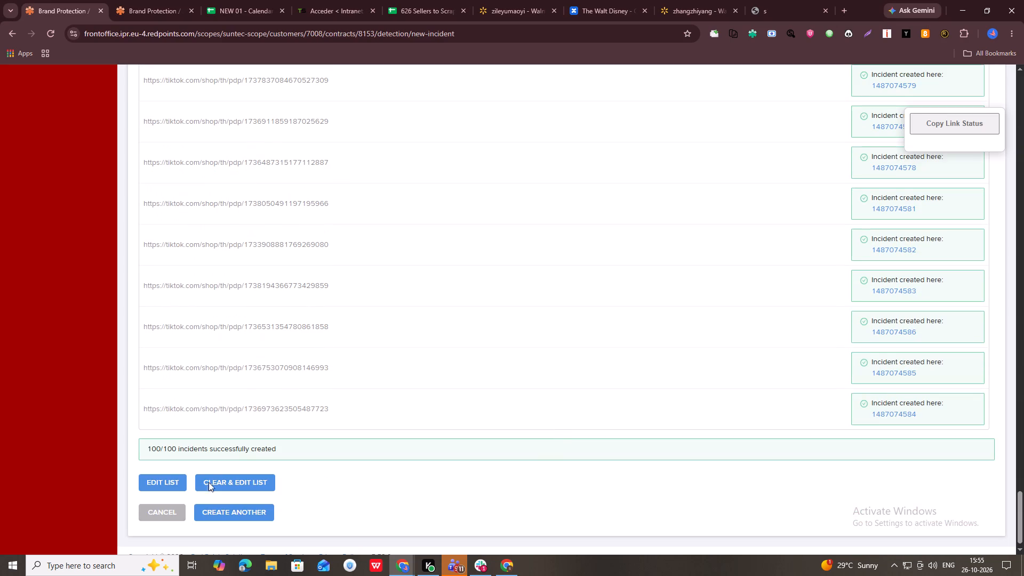
click(229, 467)
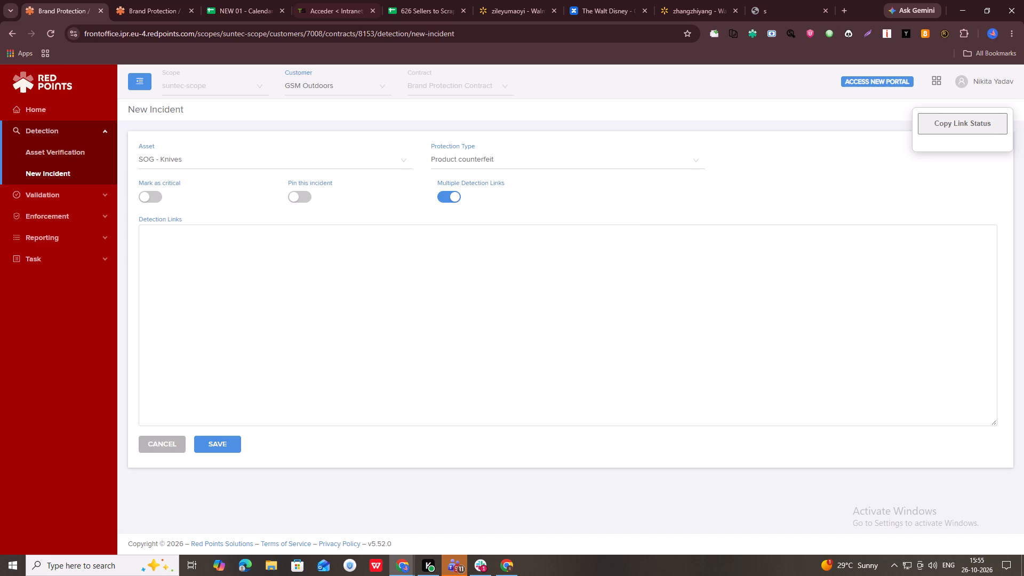
Go back to the Nikita sheet and copy the first Alibaba link, in row 101694.
key(alt+Tab)
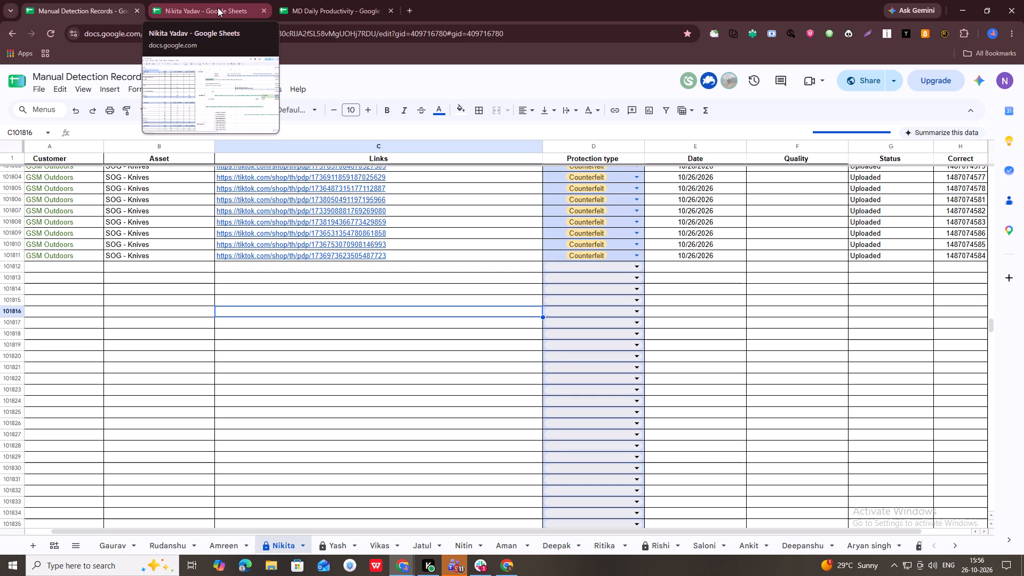
scroll(345, 368, up, 8)
scroll(345, 368, up, 13)
scroll(345, 368, up, 9)
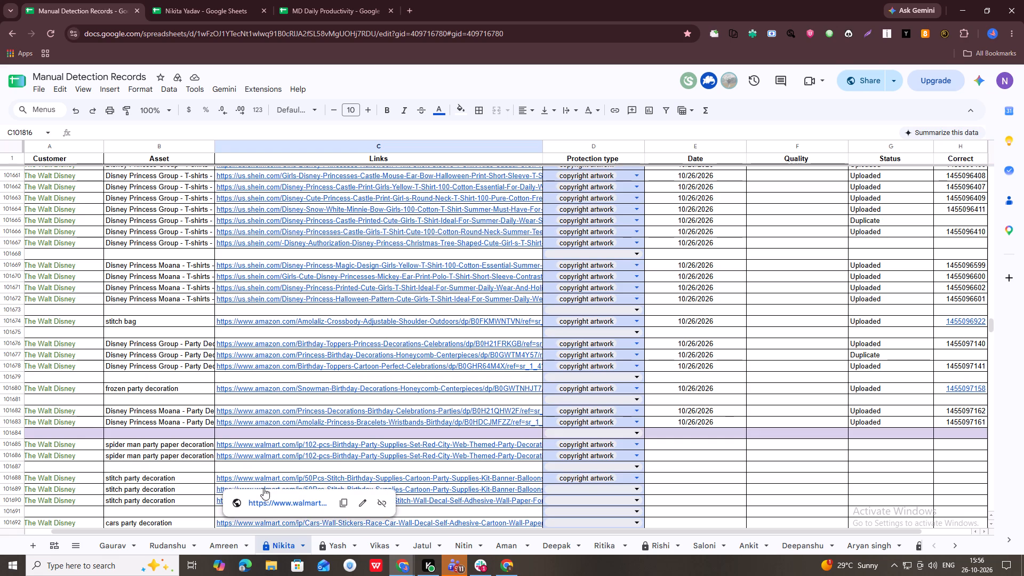
scroll(579, 443, down, 3)
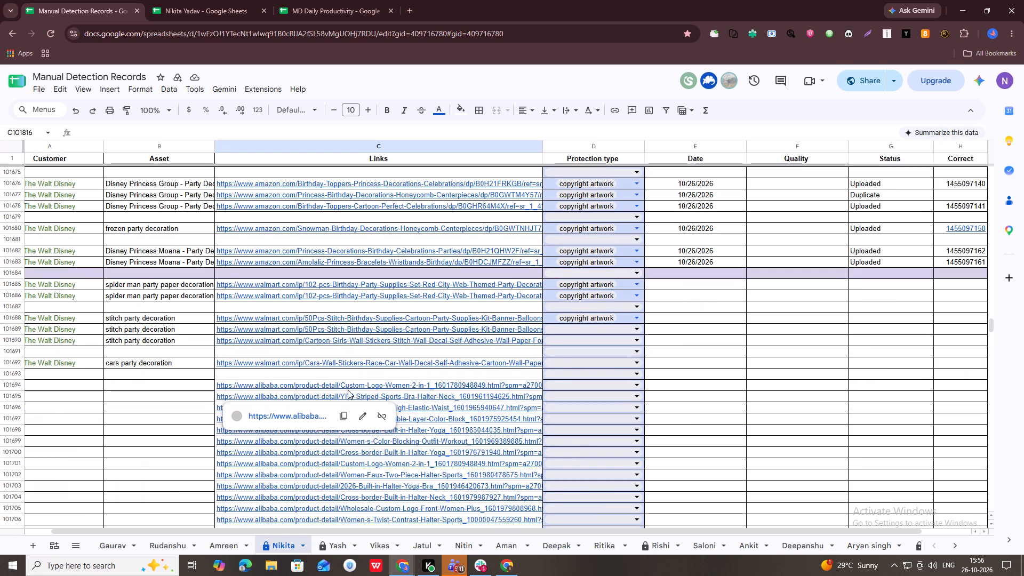
click(402, 388)
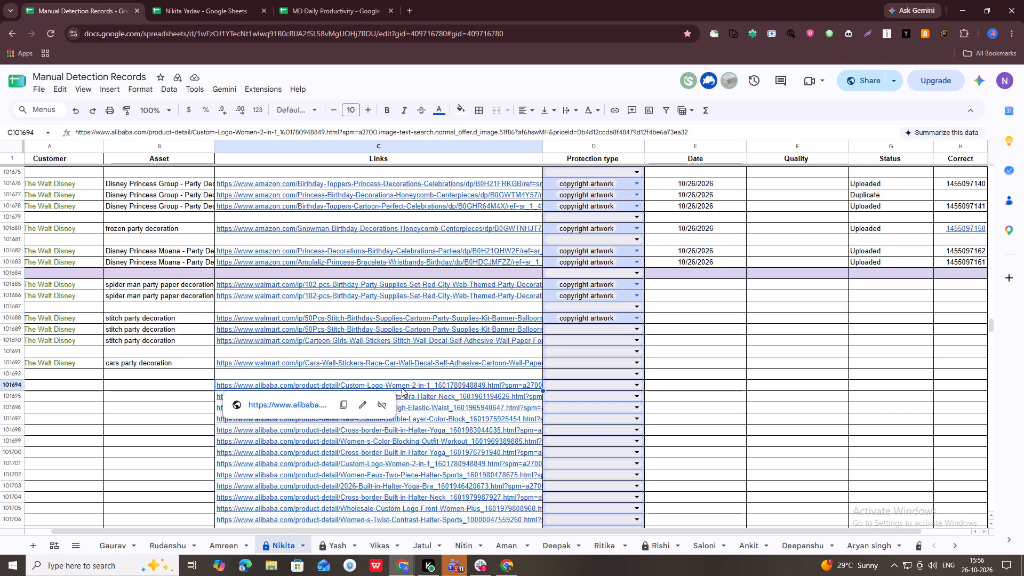
key(ctrl+c)
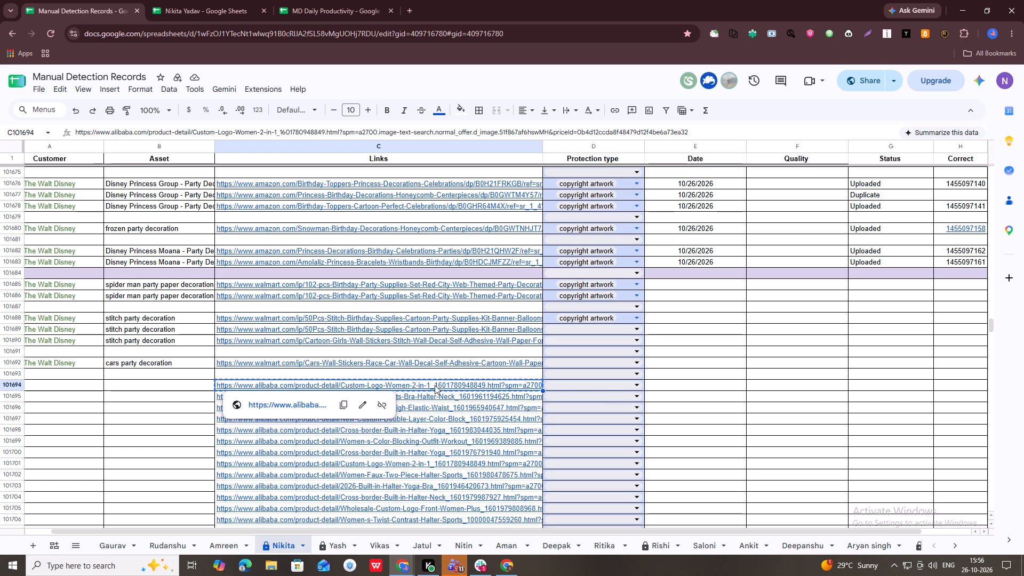
click(150, 393)
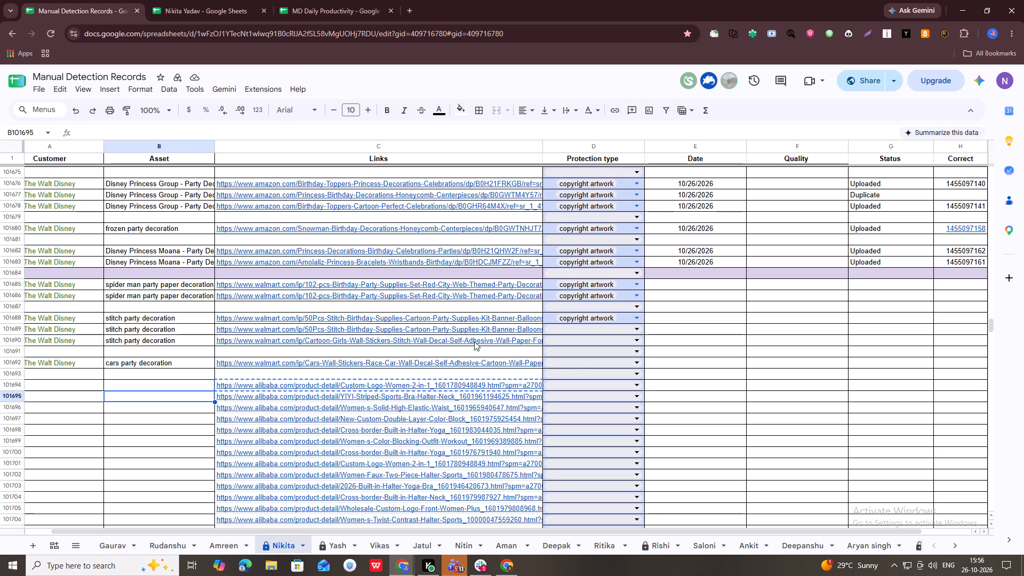
scroll(474, 341, down, 3)
Switch to the Temu window, dismiss the sign-in prompt and open the site's product search.
key(alt+Tab)
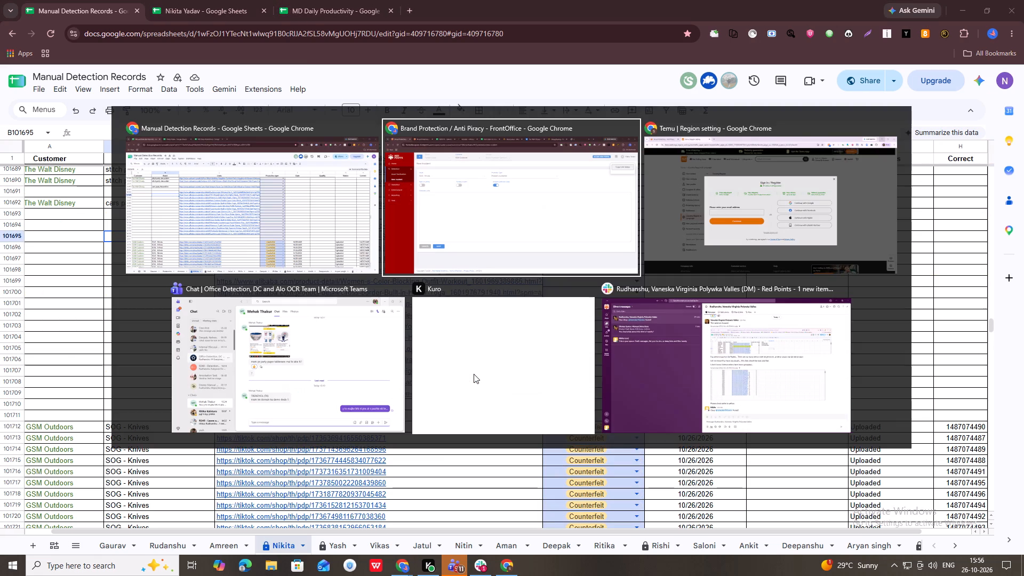
alt+click(749, 200)
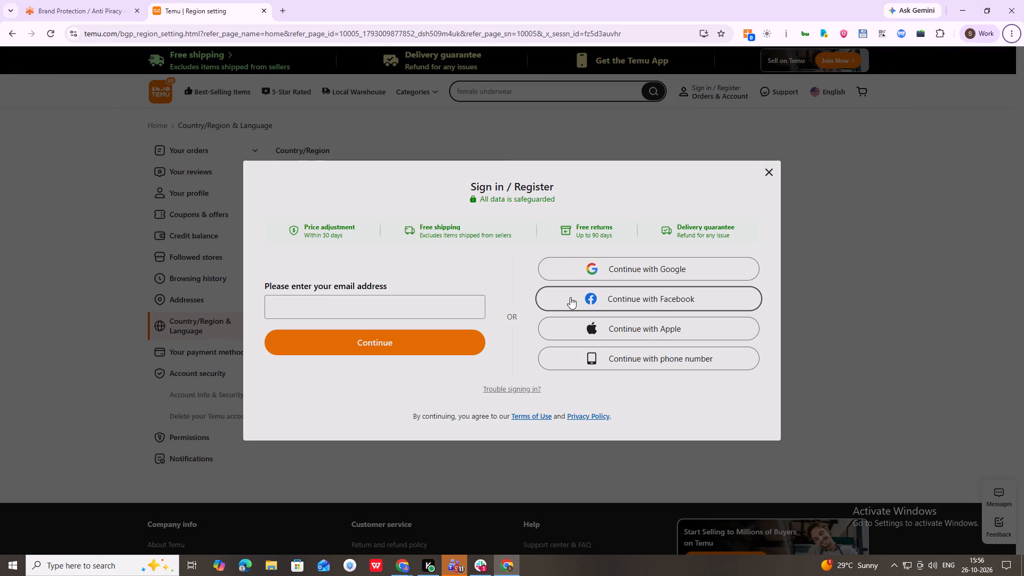
click(770, 171)
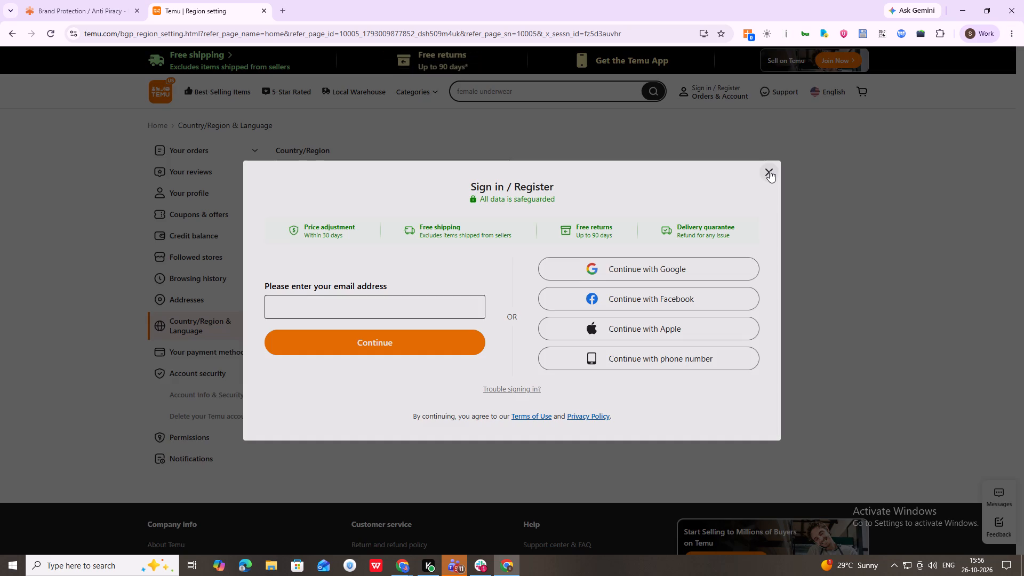
click(606, 219)
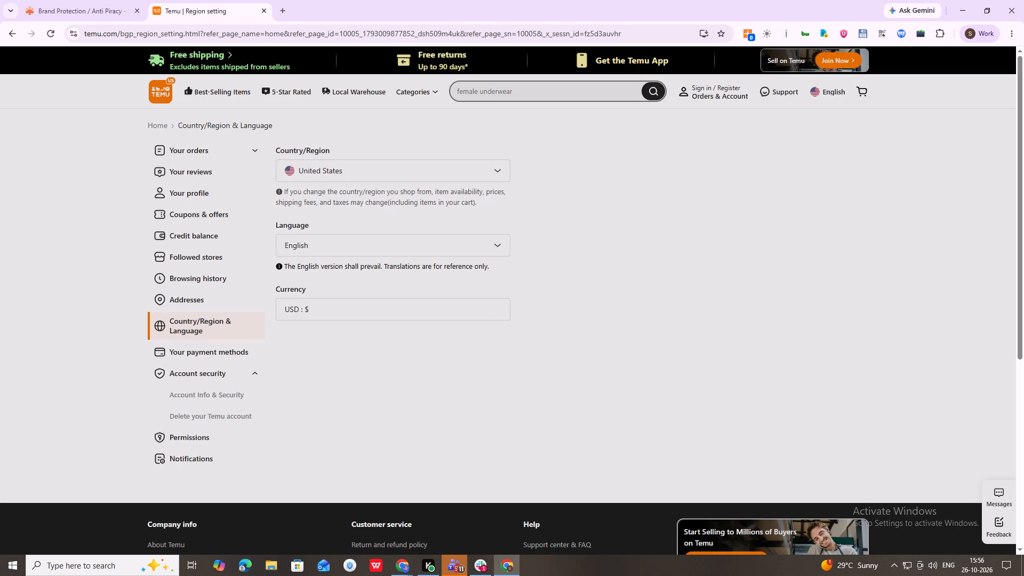
click(498, 95)
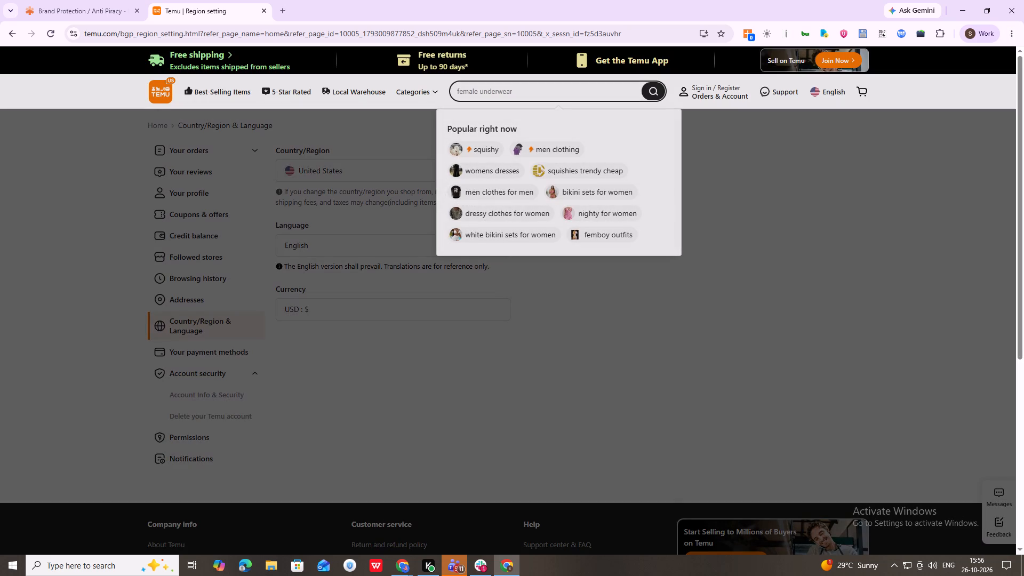